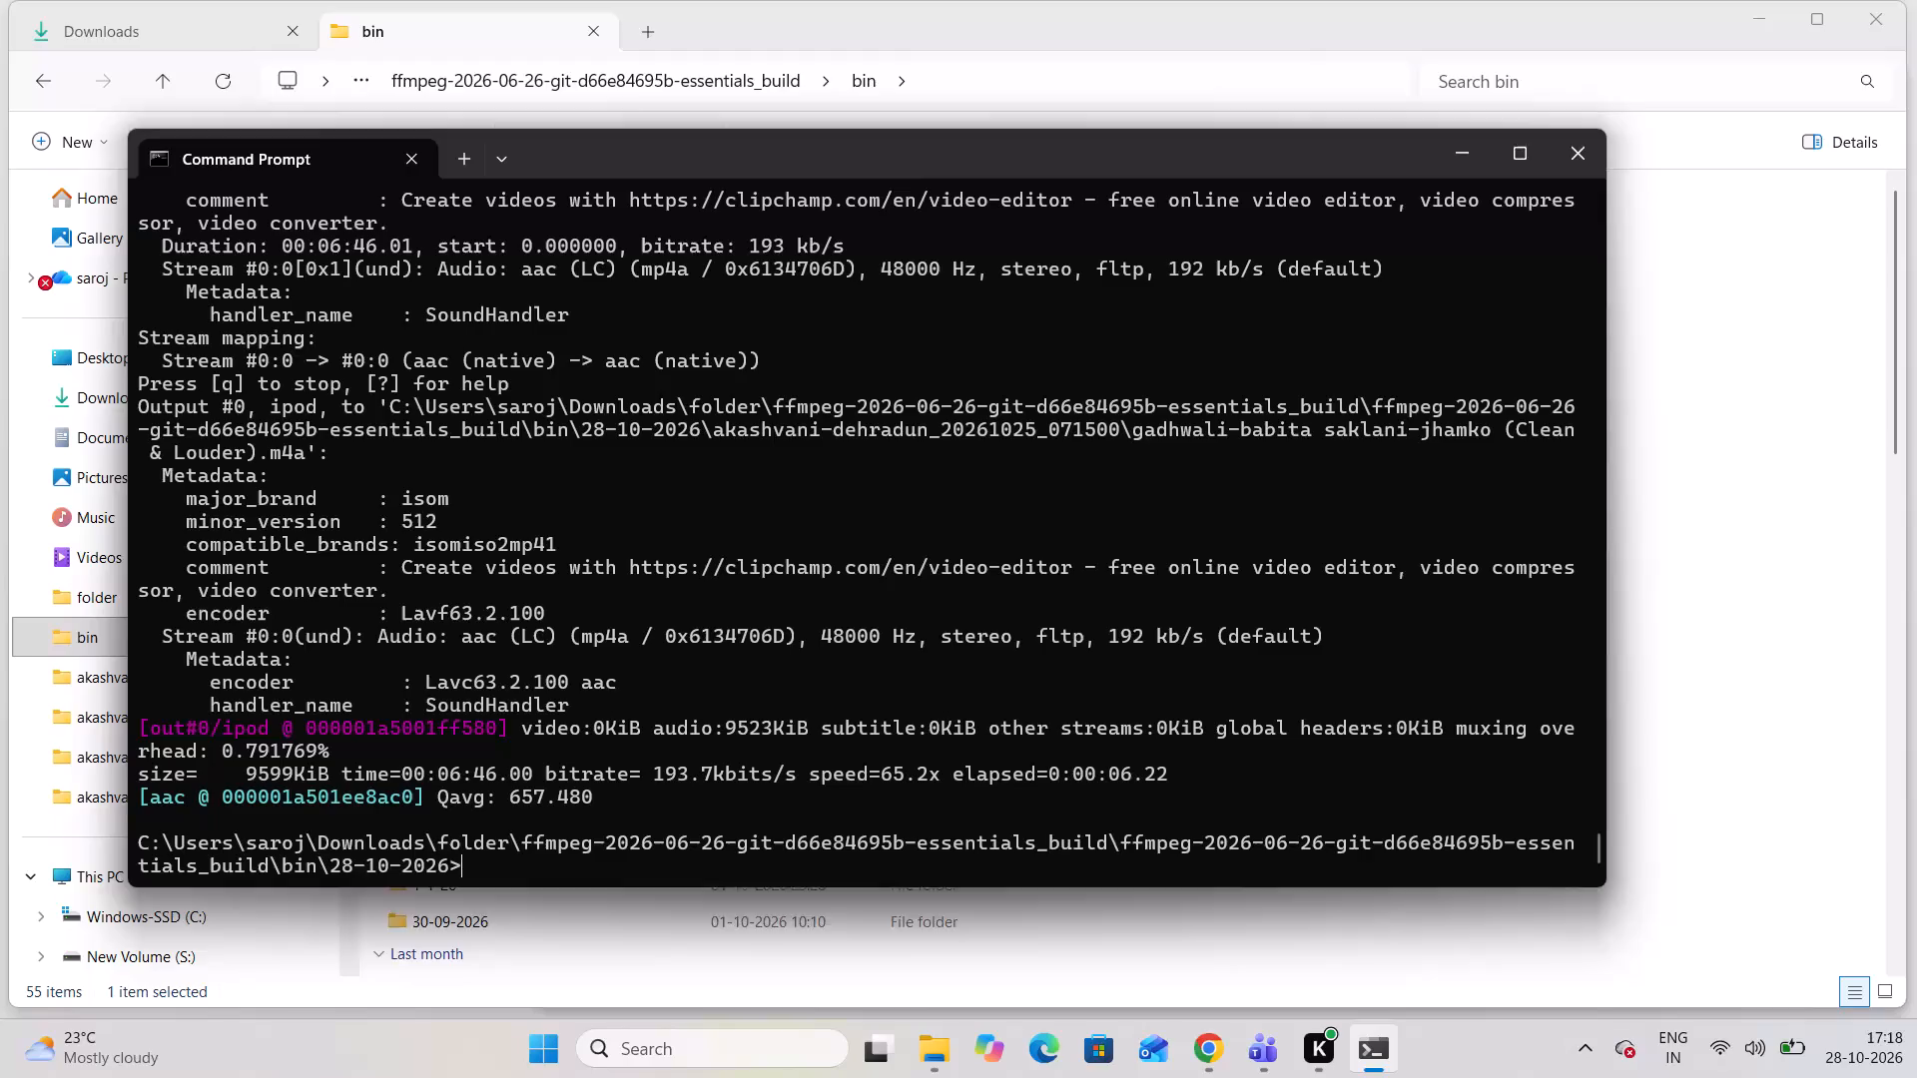
Switch from the command prompt to the File Explorer window showing the bin folder and minimize it.
{"action": "key", "text": "alt+Tab"}
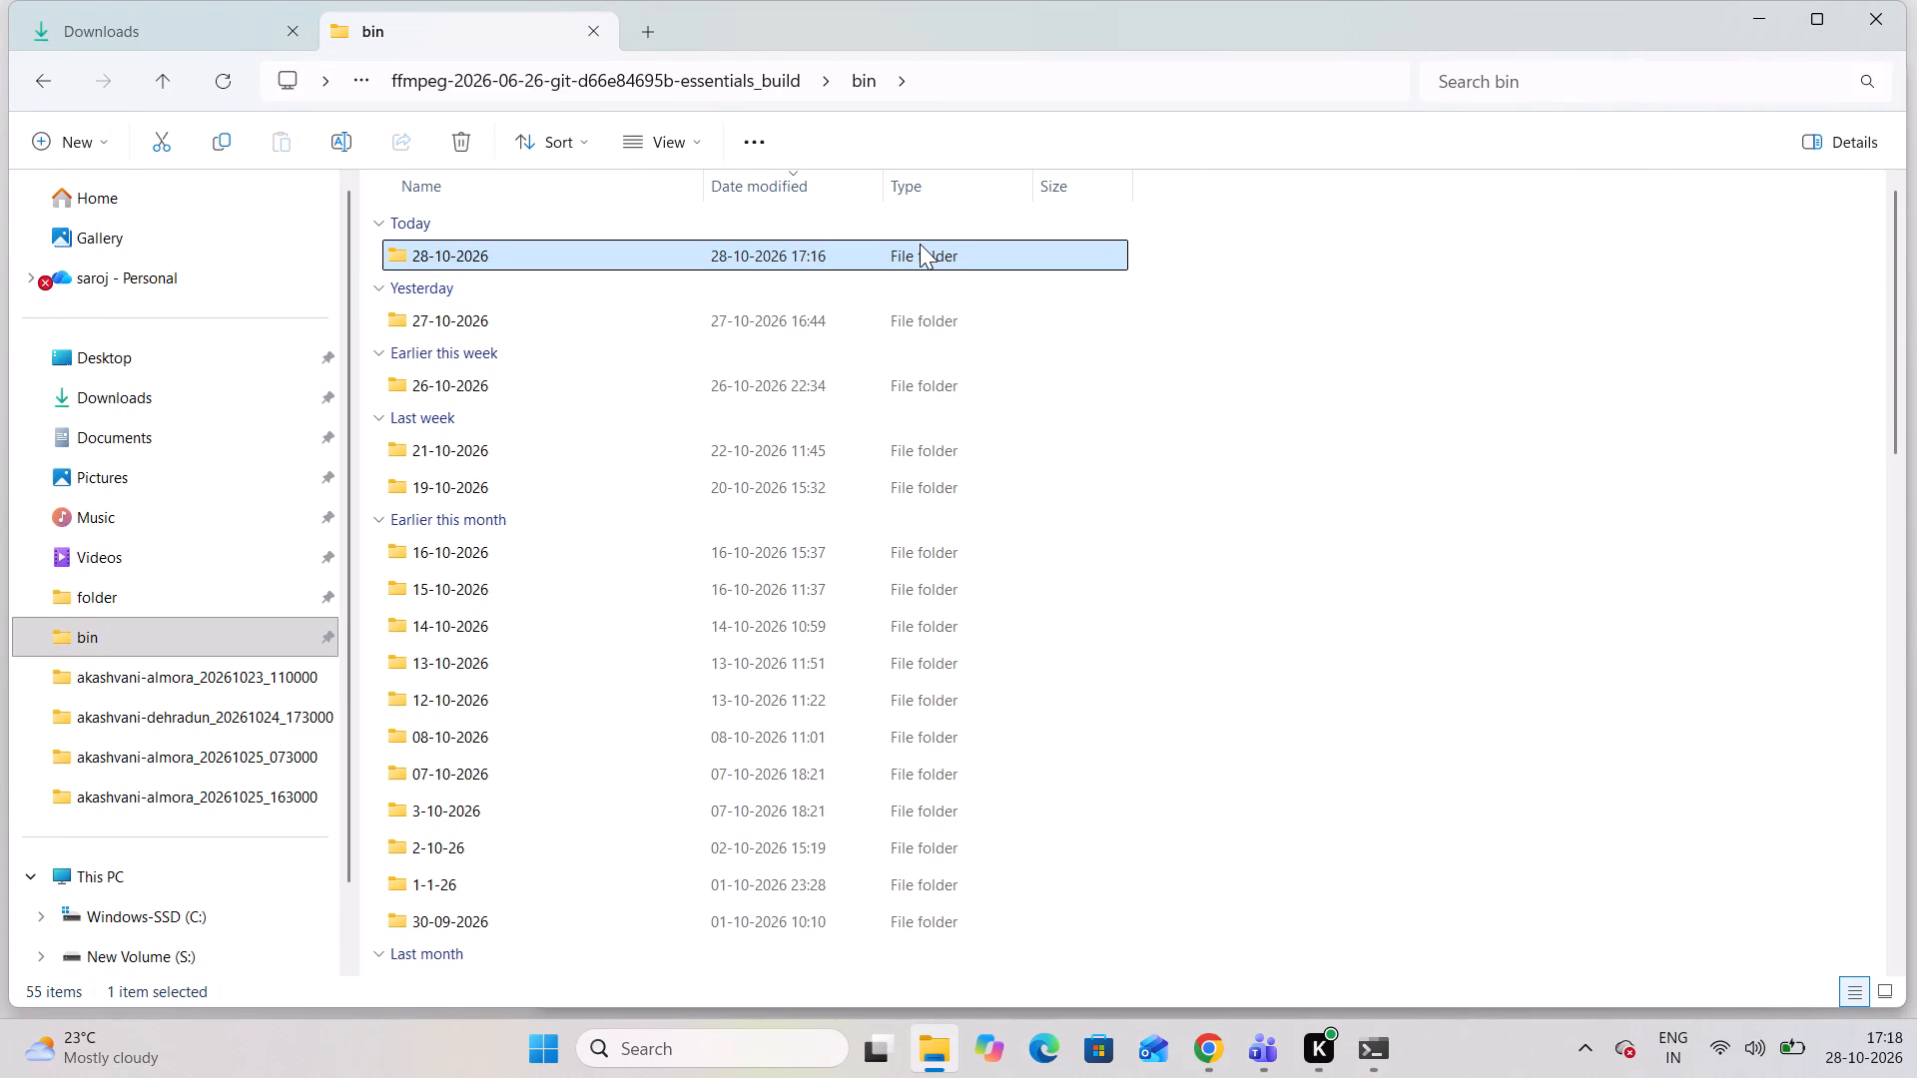
{"action": "left_click", "coordinate": [1747, 15]}
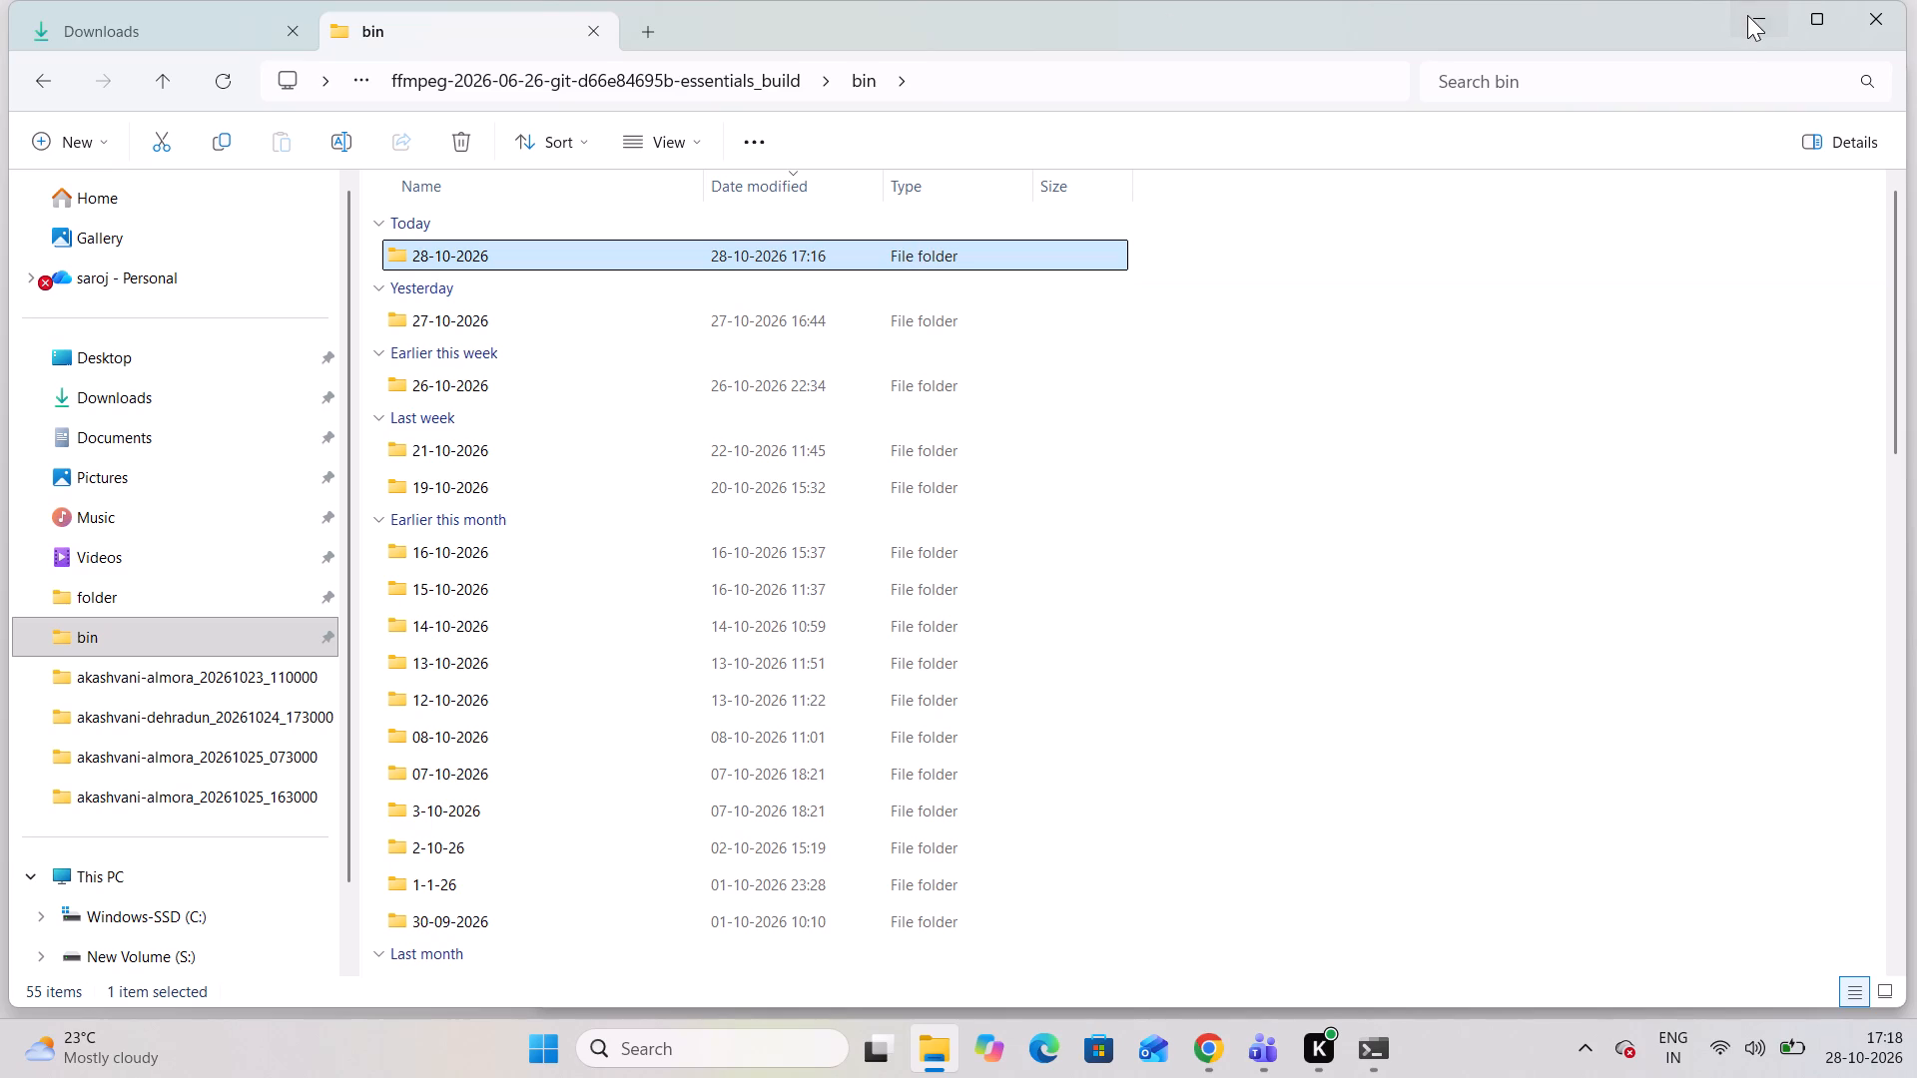
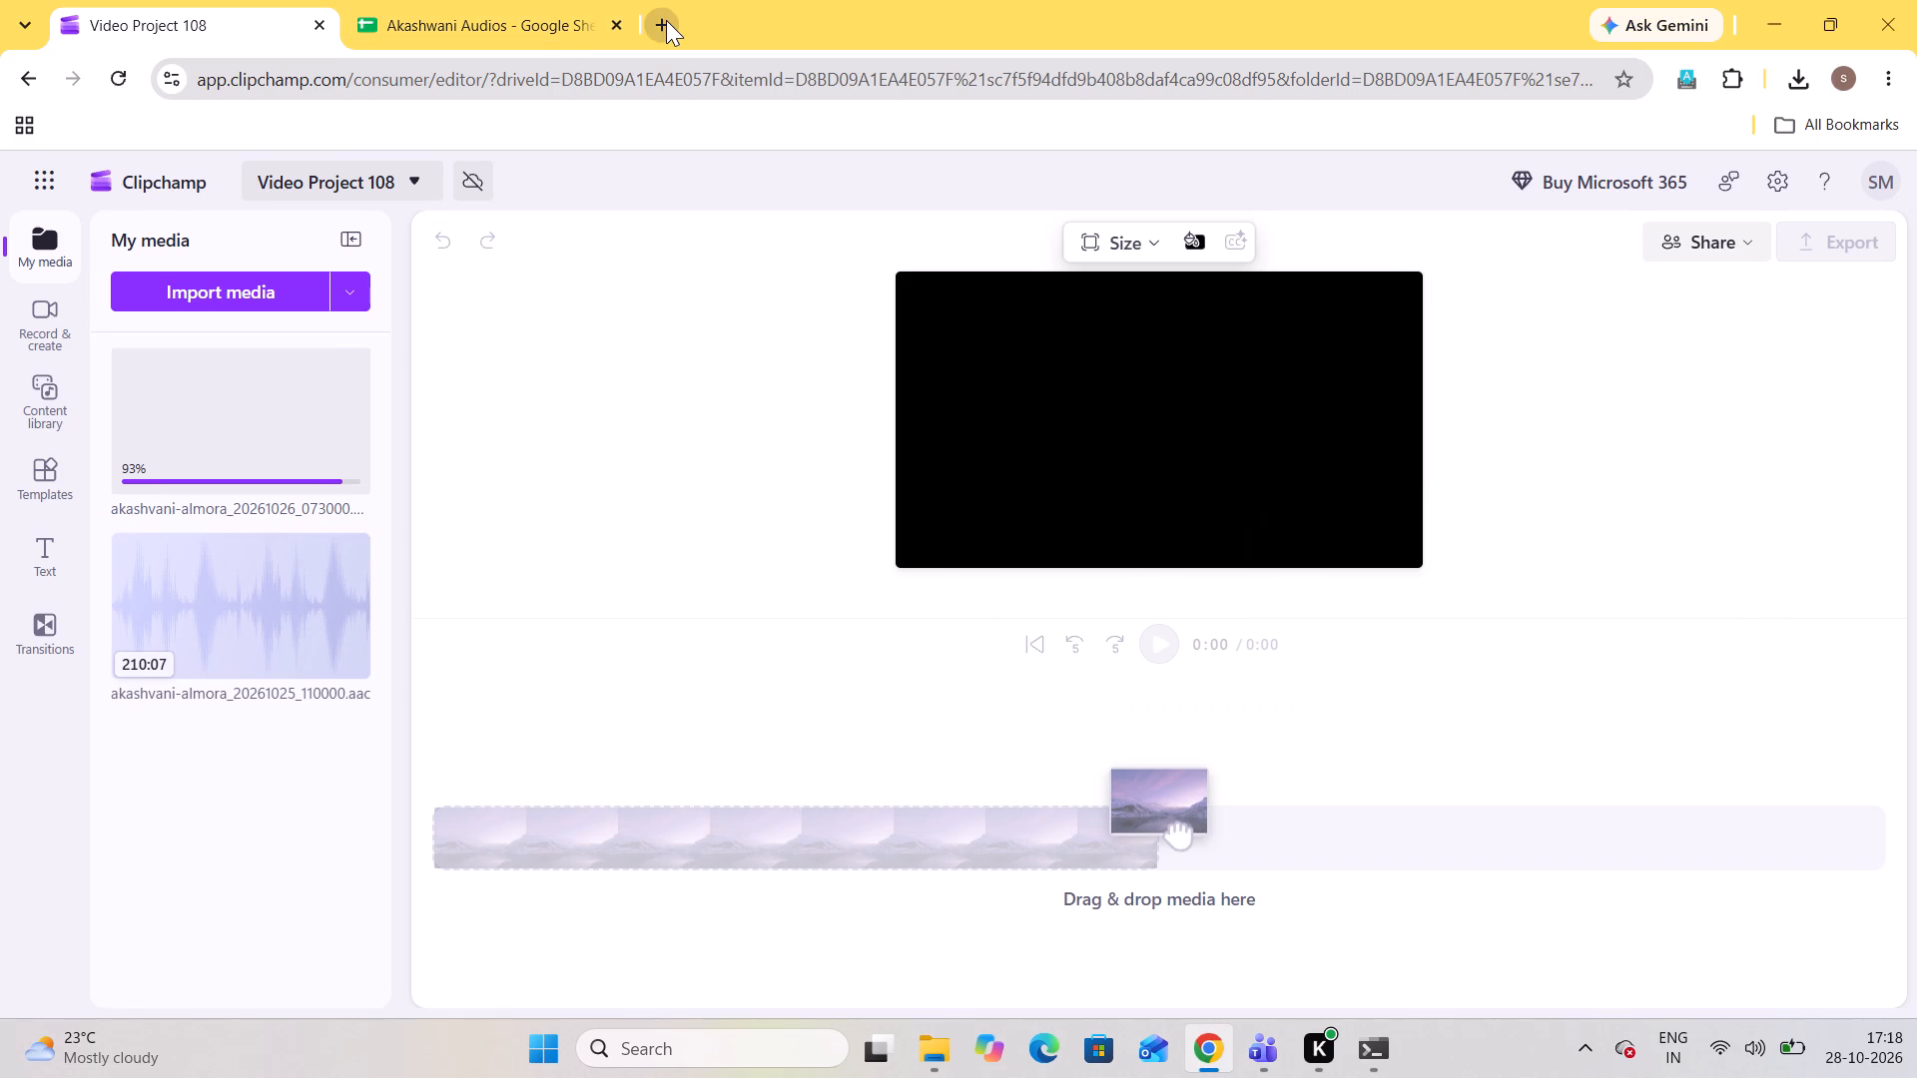
Open Google Drive in a new browser tab and go into the Akashwani Audio_dehradoon folder.
{"action": "left_click", "coordinate": [666, 20]}
{"action": "type", "text": "dr"}
{"action": "key", "text": "Return"}
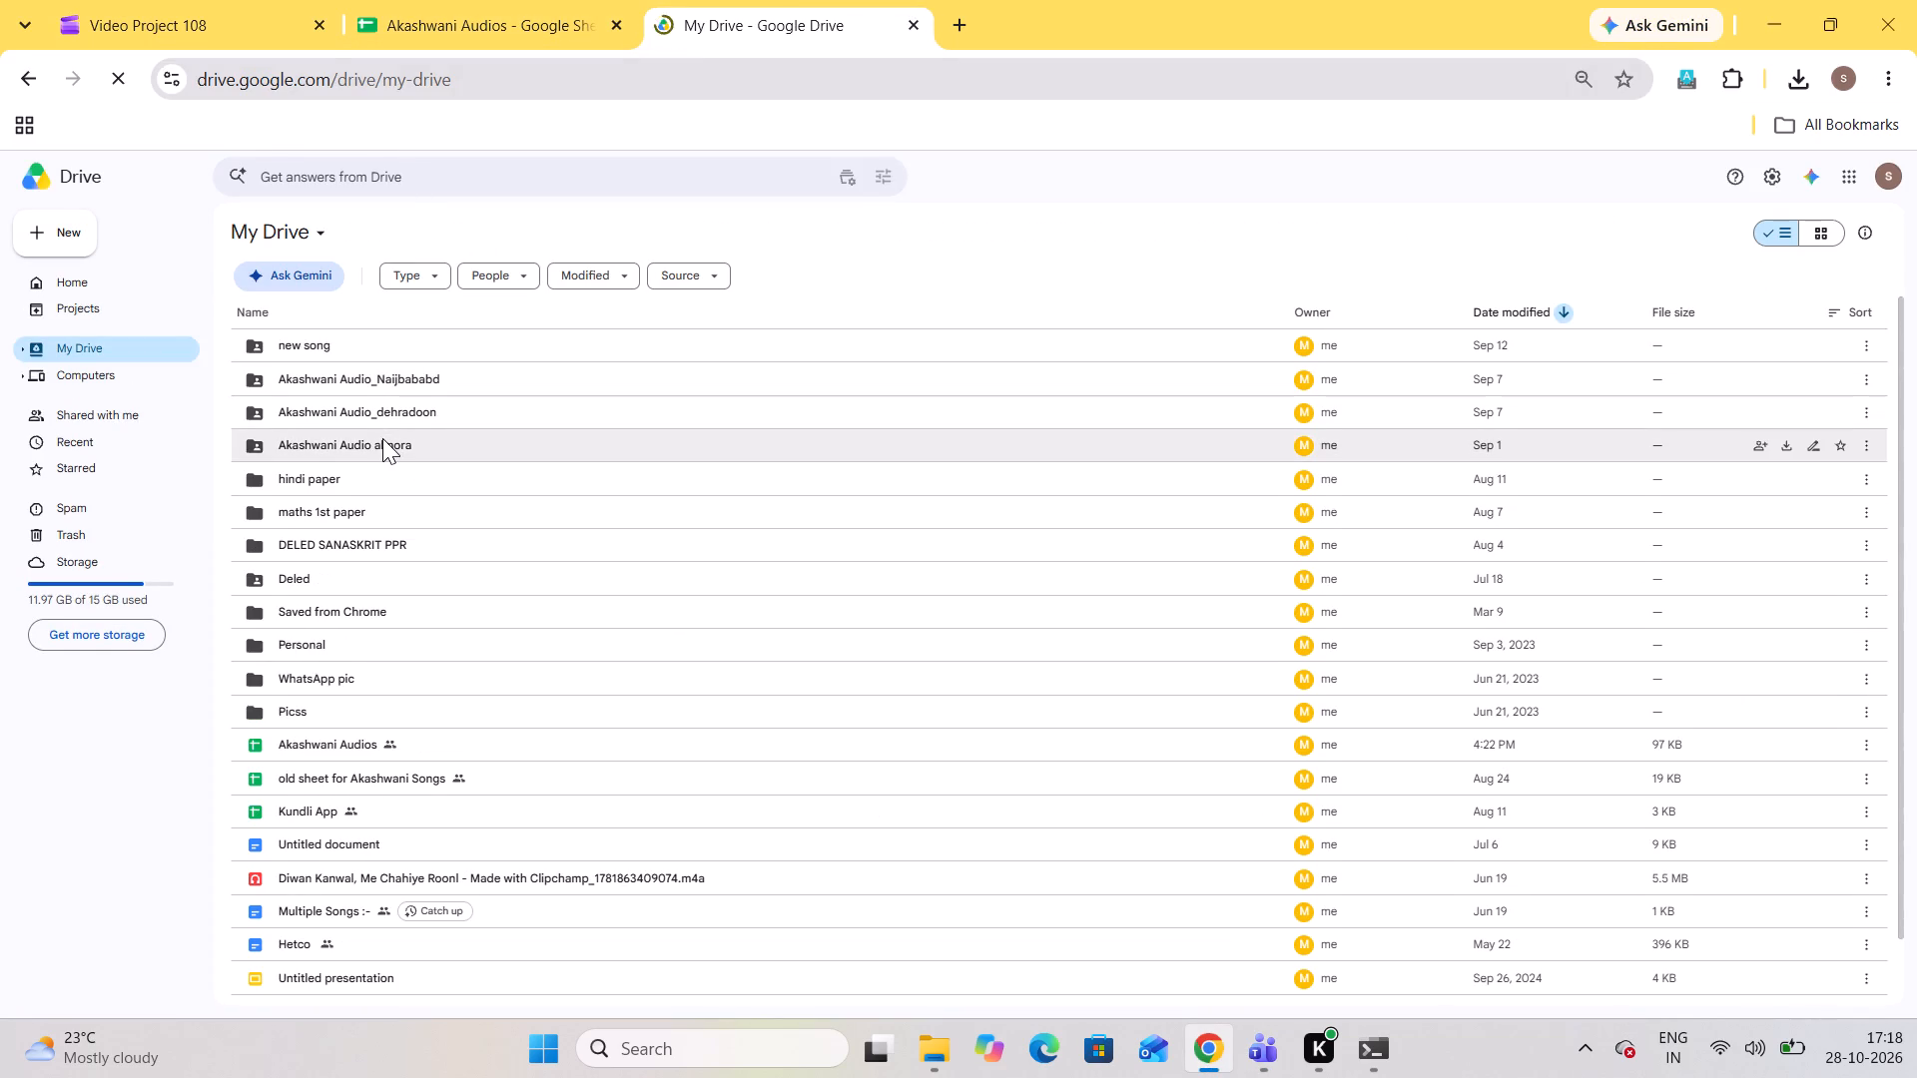
{"action": "double_click", "coordinate": [382, 438]}
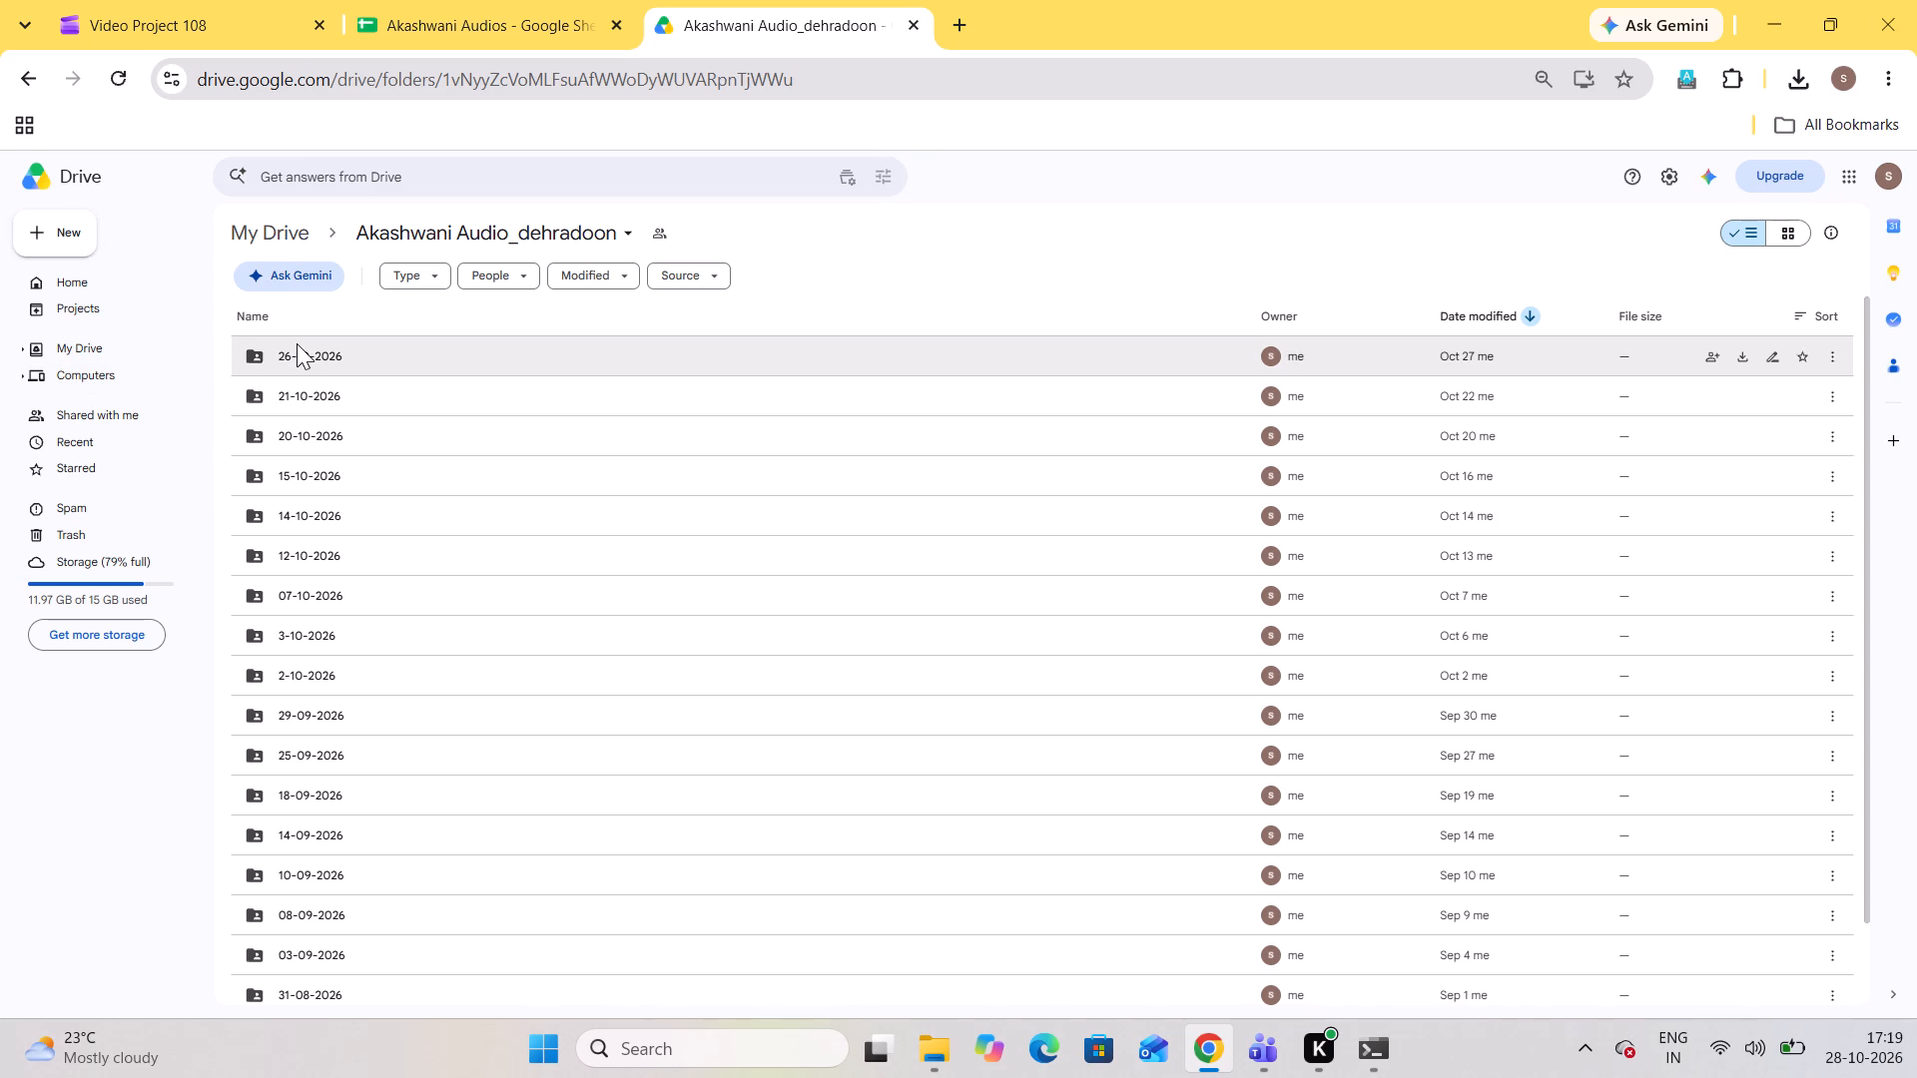
Create a new folder named 27-10-2026 inside Akashwani Audio_dehradoon.
{"action": "left_click", "coordinate": [65, 226]}
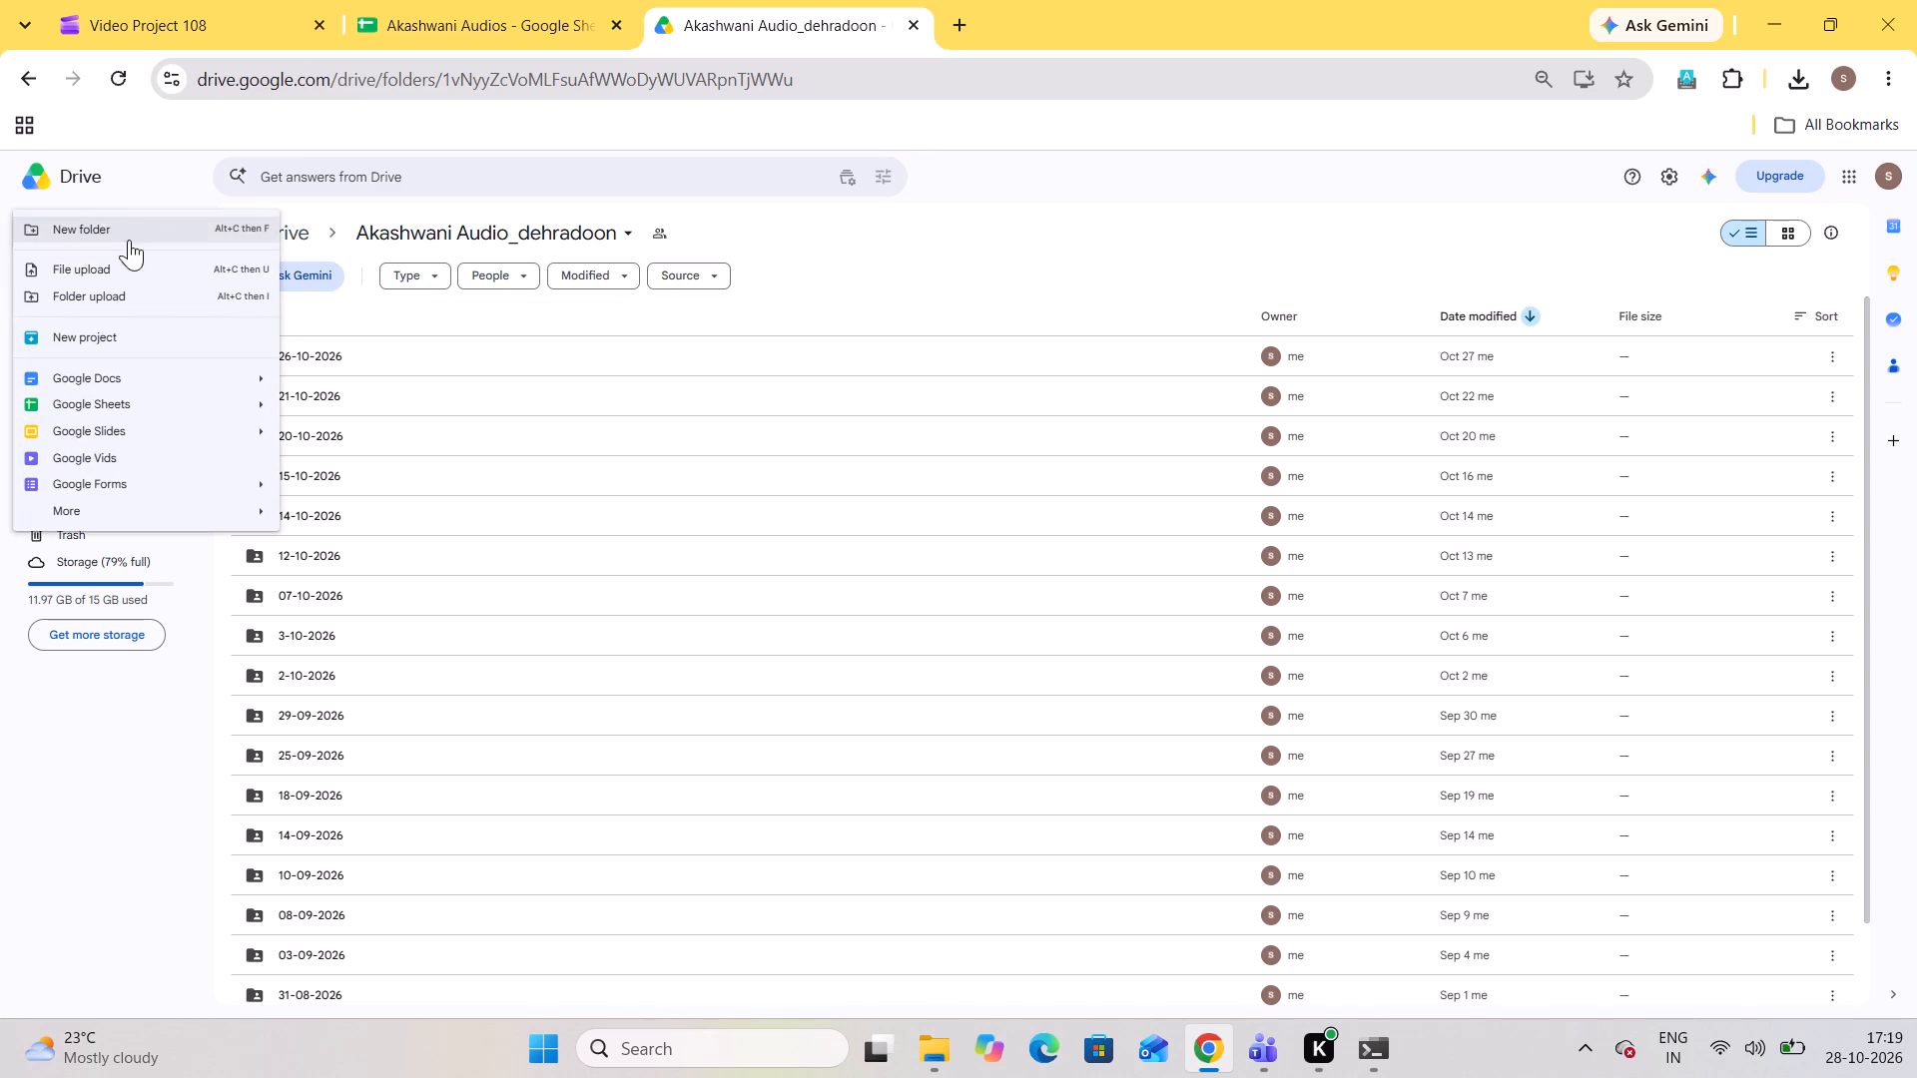
{"action": "left_click", "coordinate": [156, 235]}
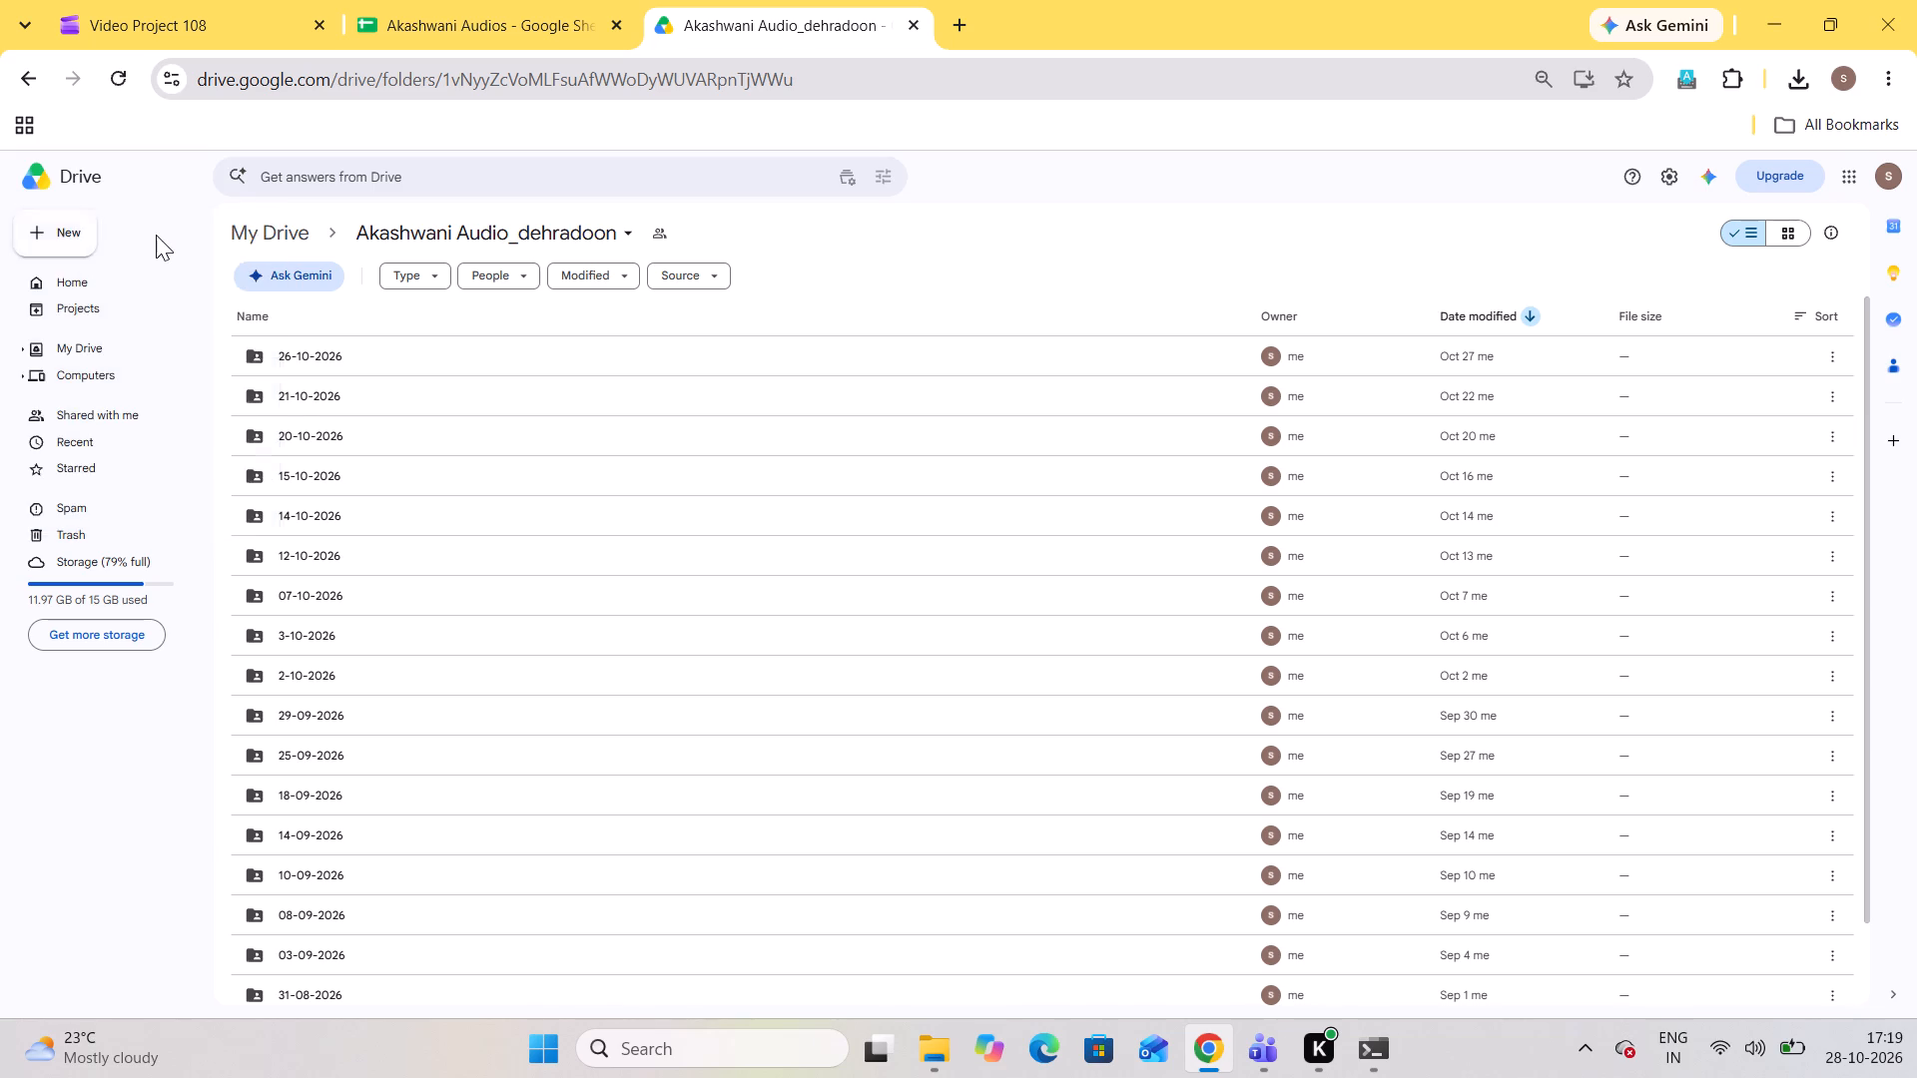
{"action": "type", "text": "27-"}
{"action": "type", "text": "10-202"}
{"action": "key", "text": "6"}
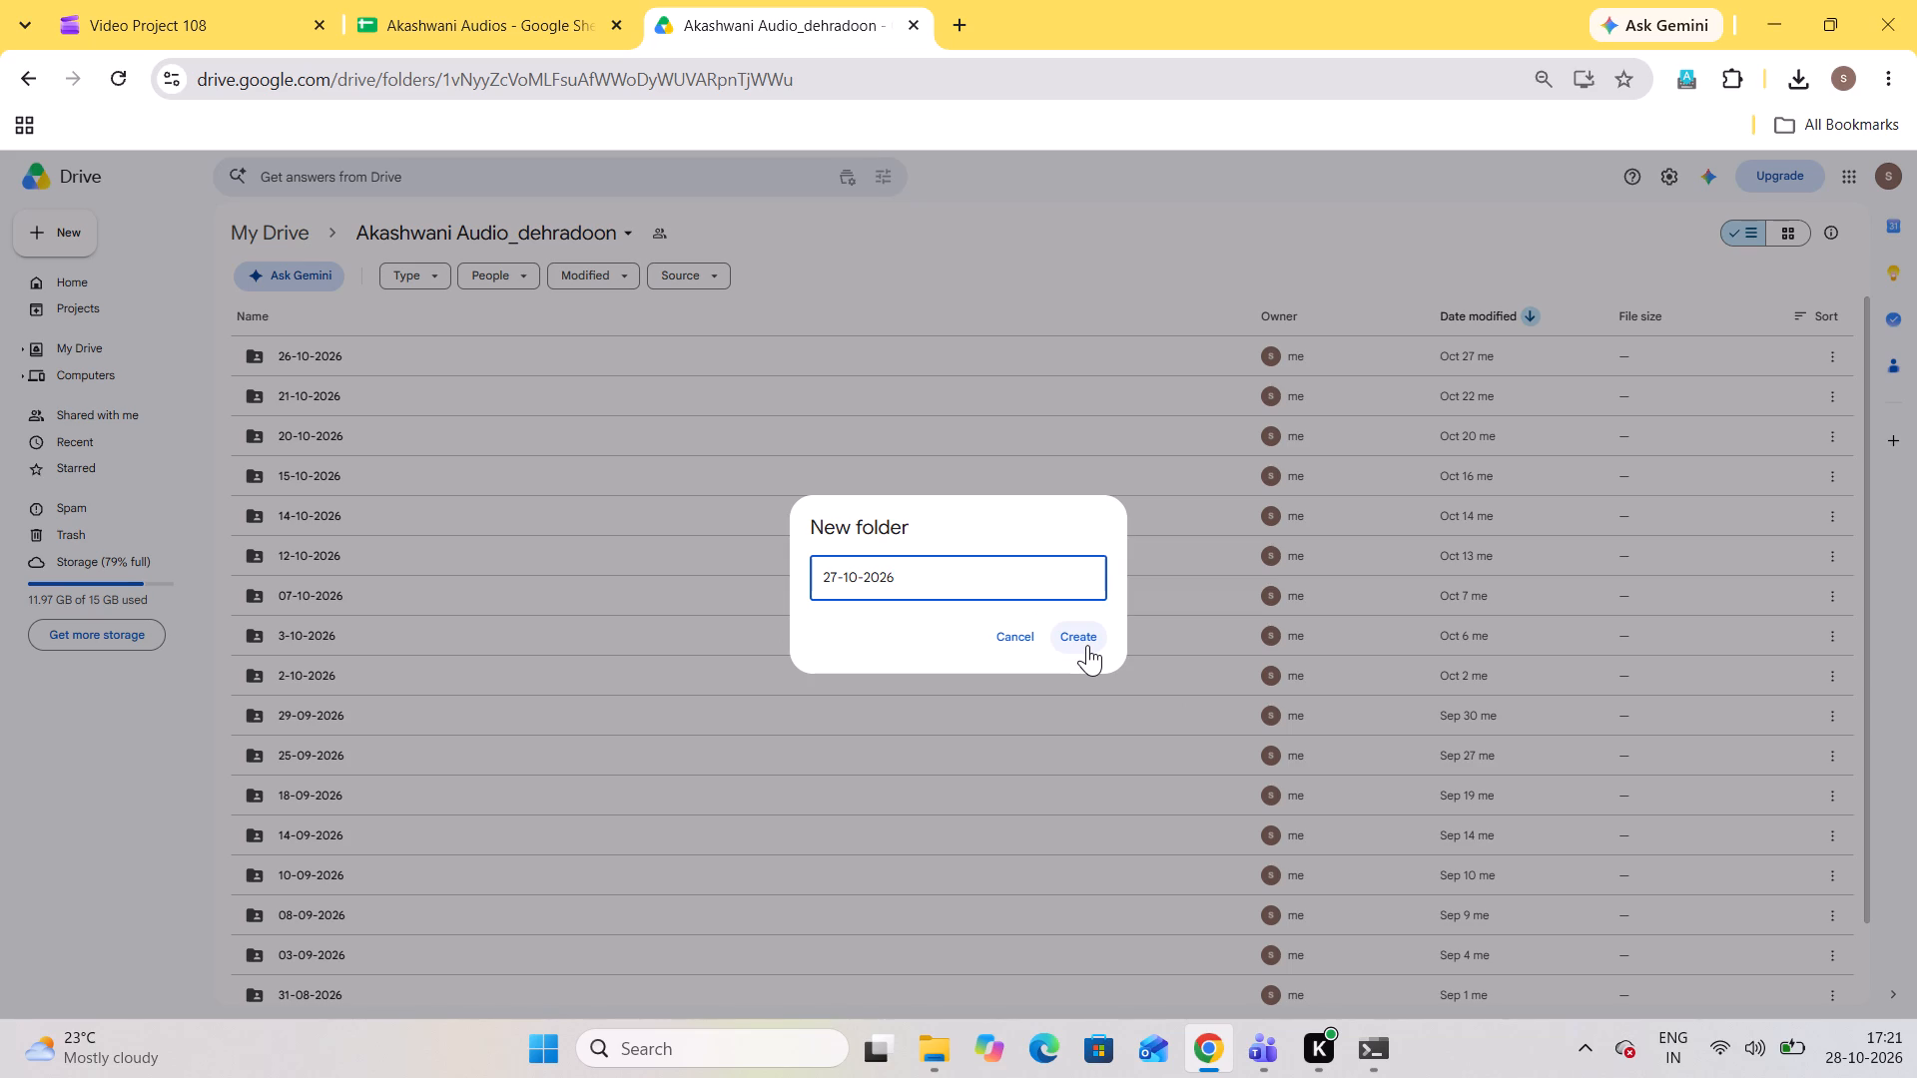
{"action": "left_click", "coordinate": [1087, 645]}
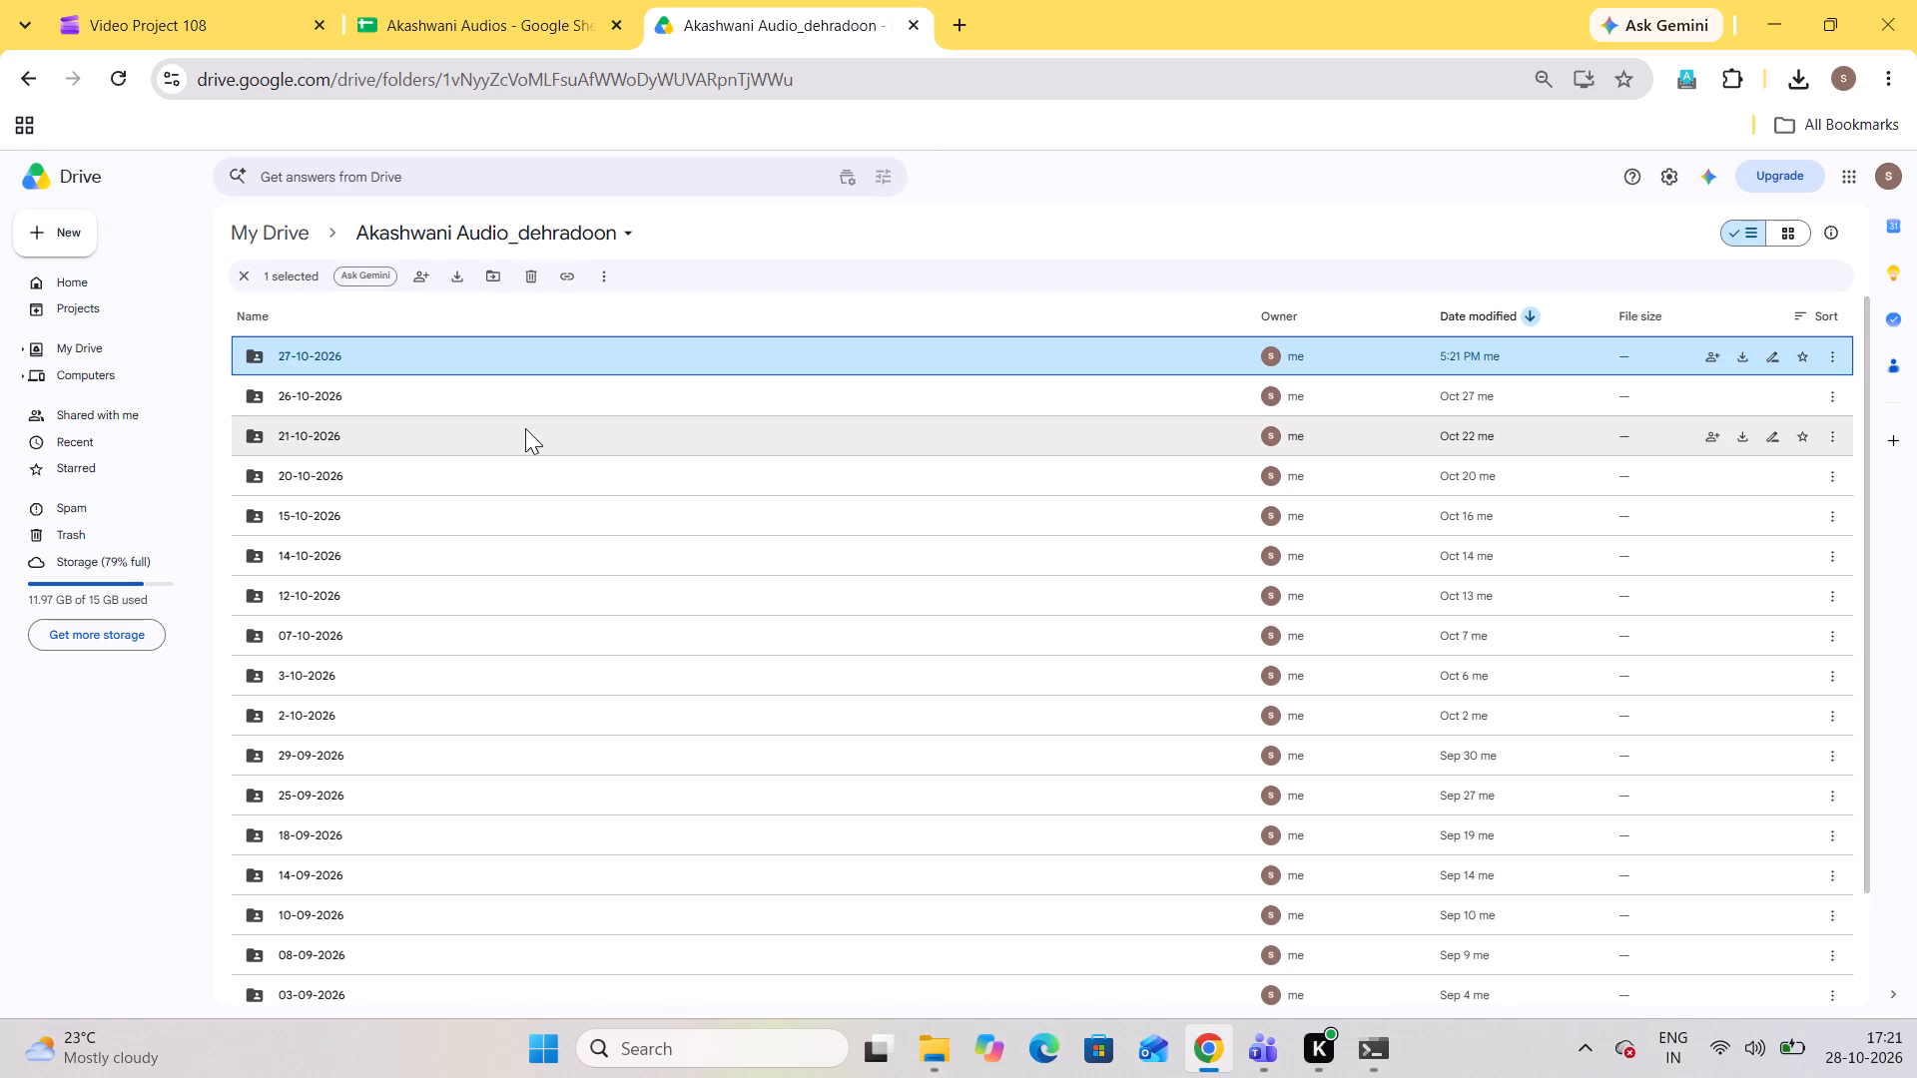
Upload the folder akashvani-almora_20261024_073000 from bin's 28-10-2026 folder into the new 27-10-2026 Drive folder.
{"action": "double_click", "coordinate": [391, 351]}
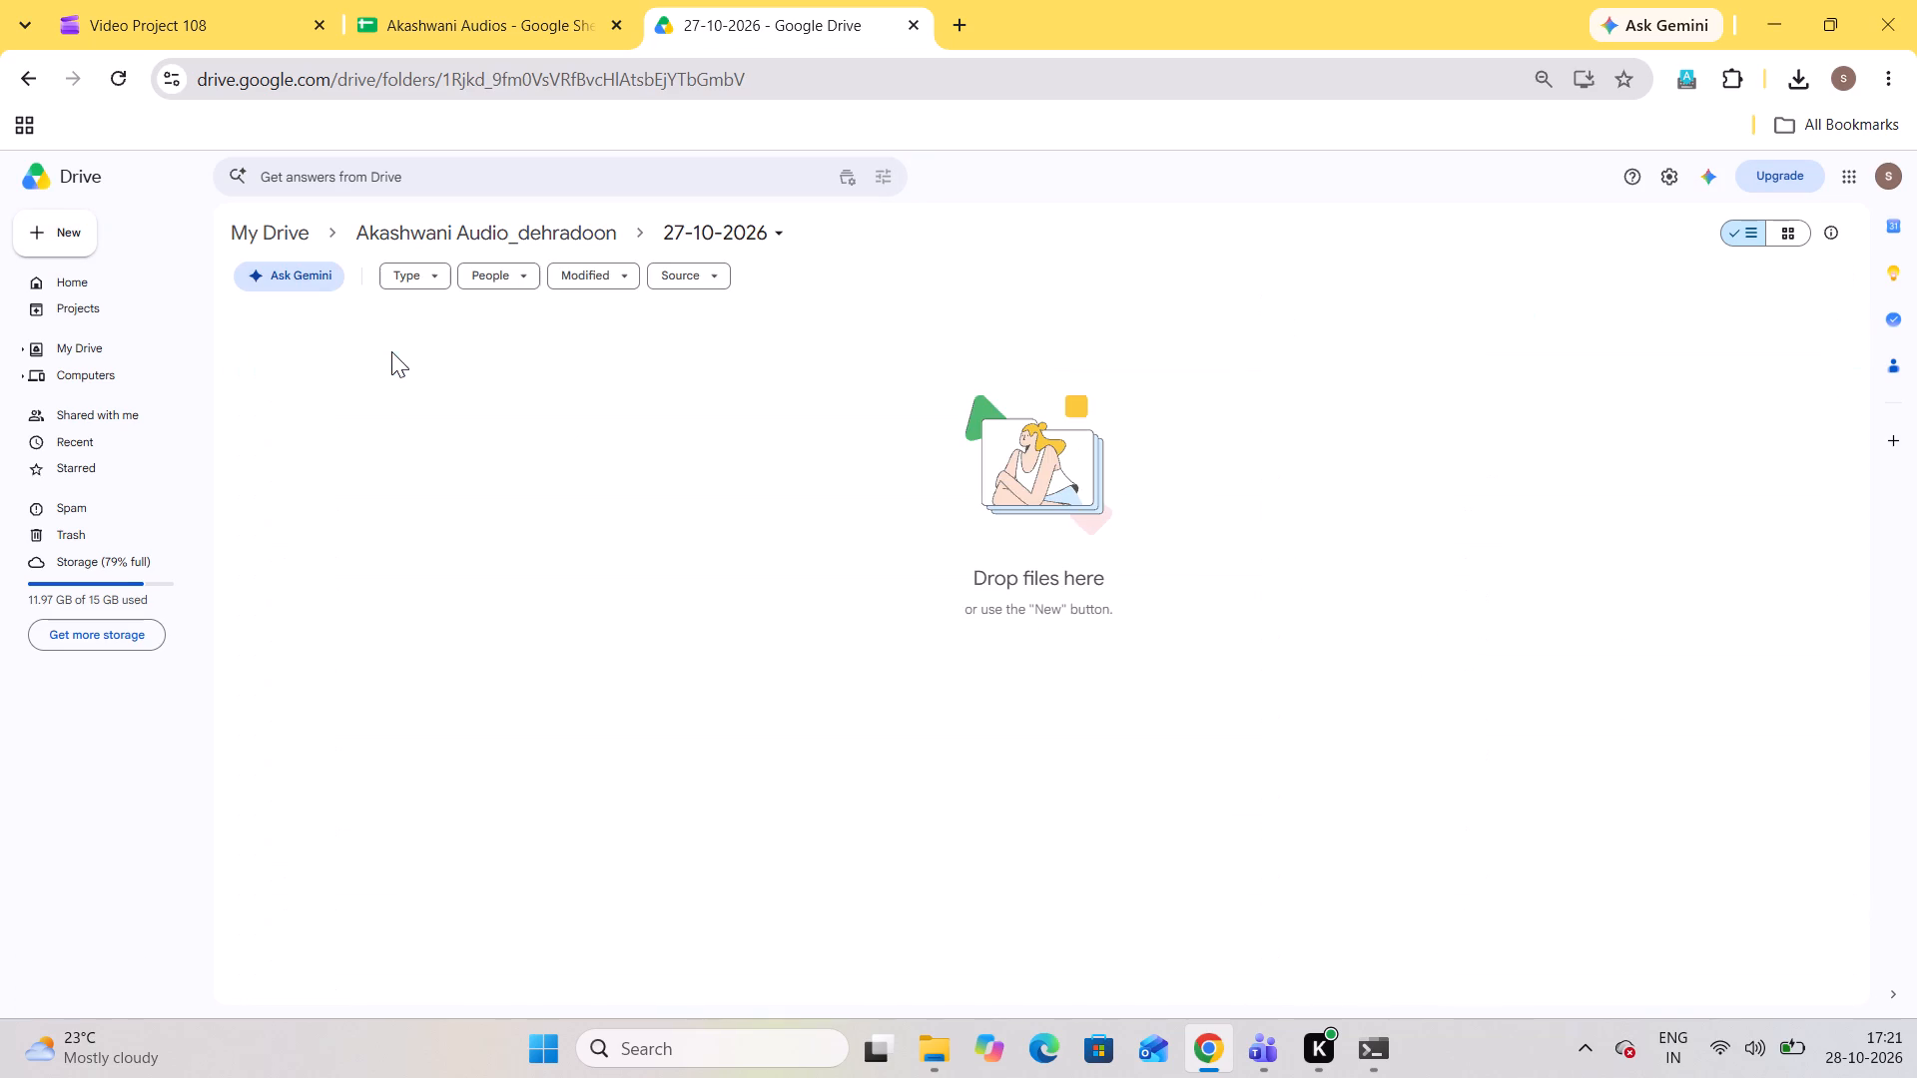
{"action": "right_click", "coordinate": [676, 510]}
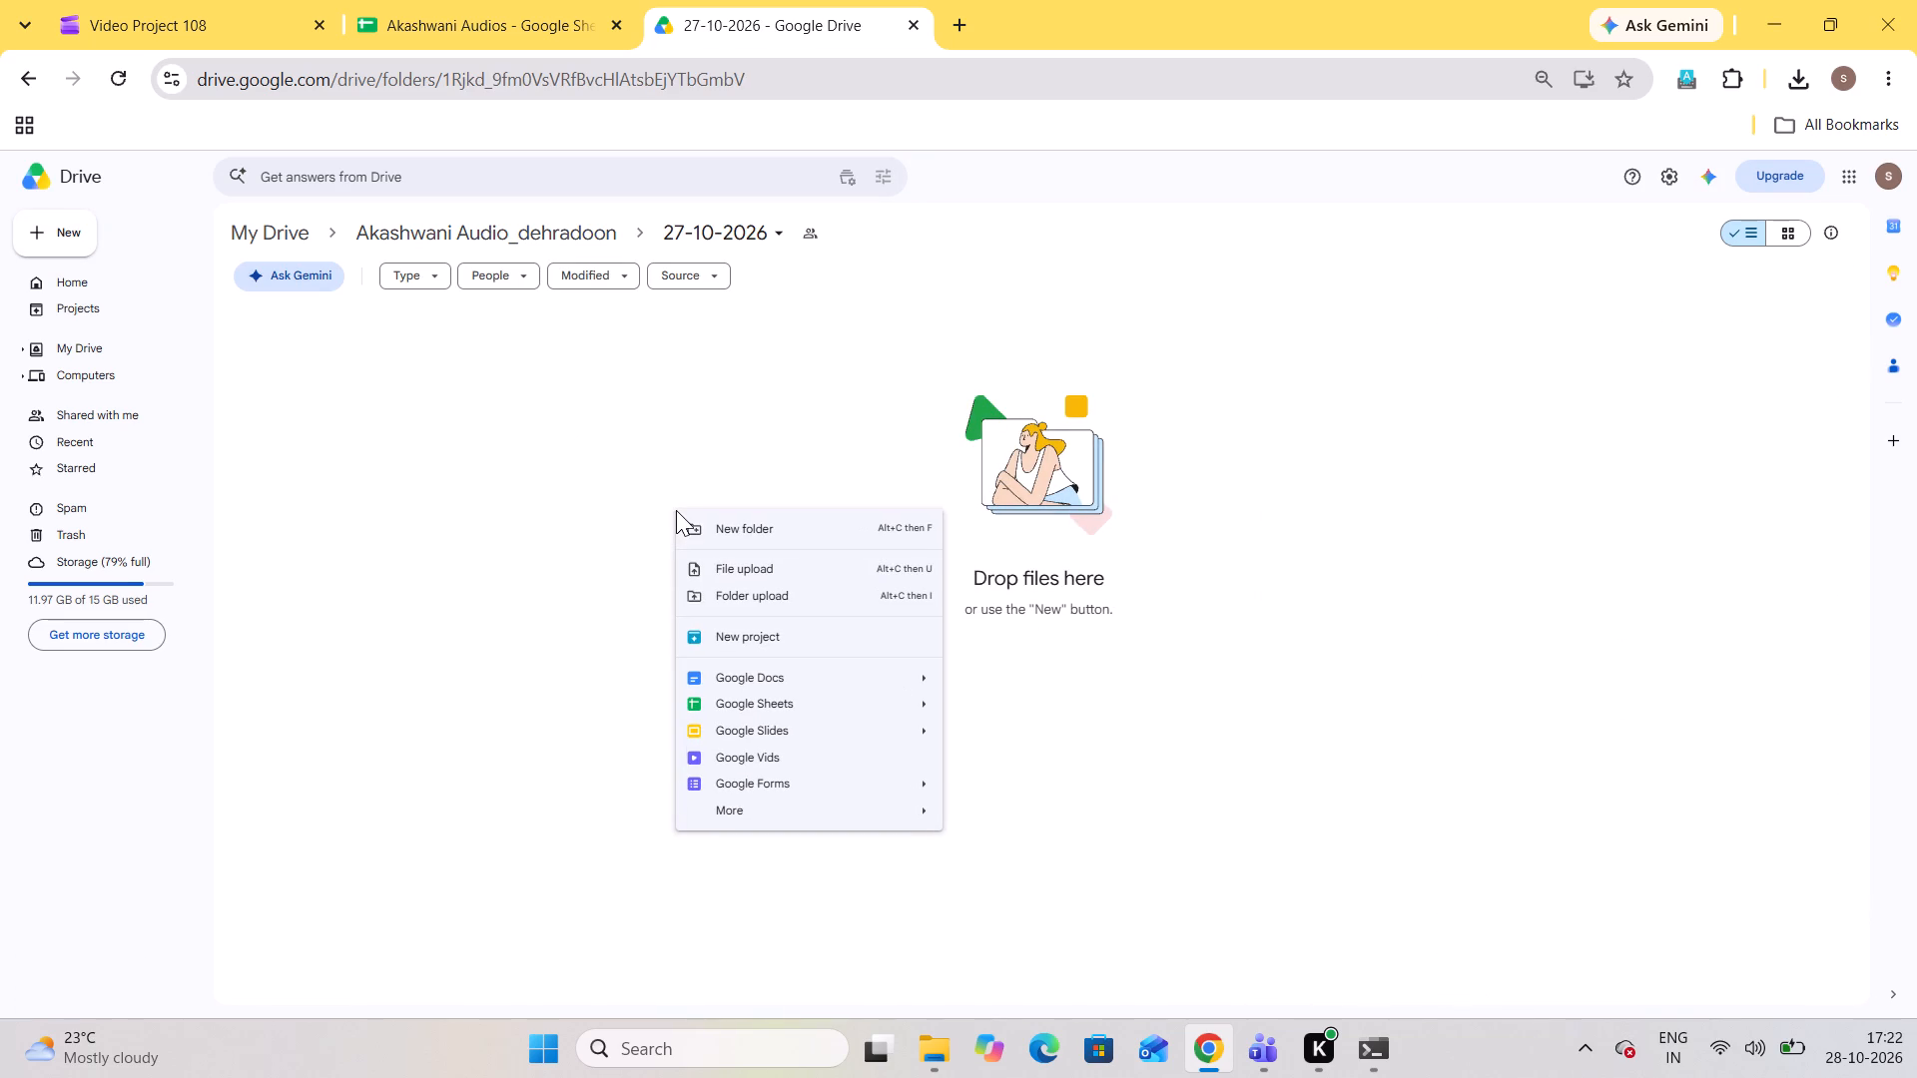
{"action": "left_click", "coordinate": [727, 598]}
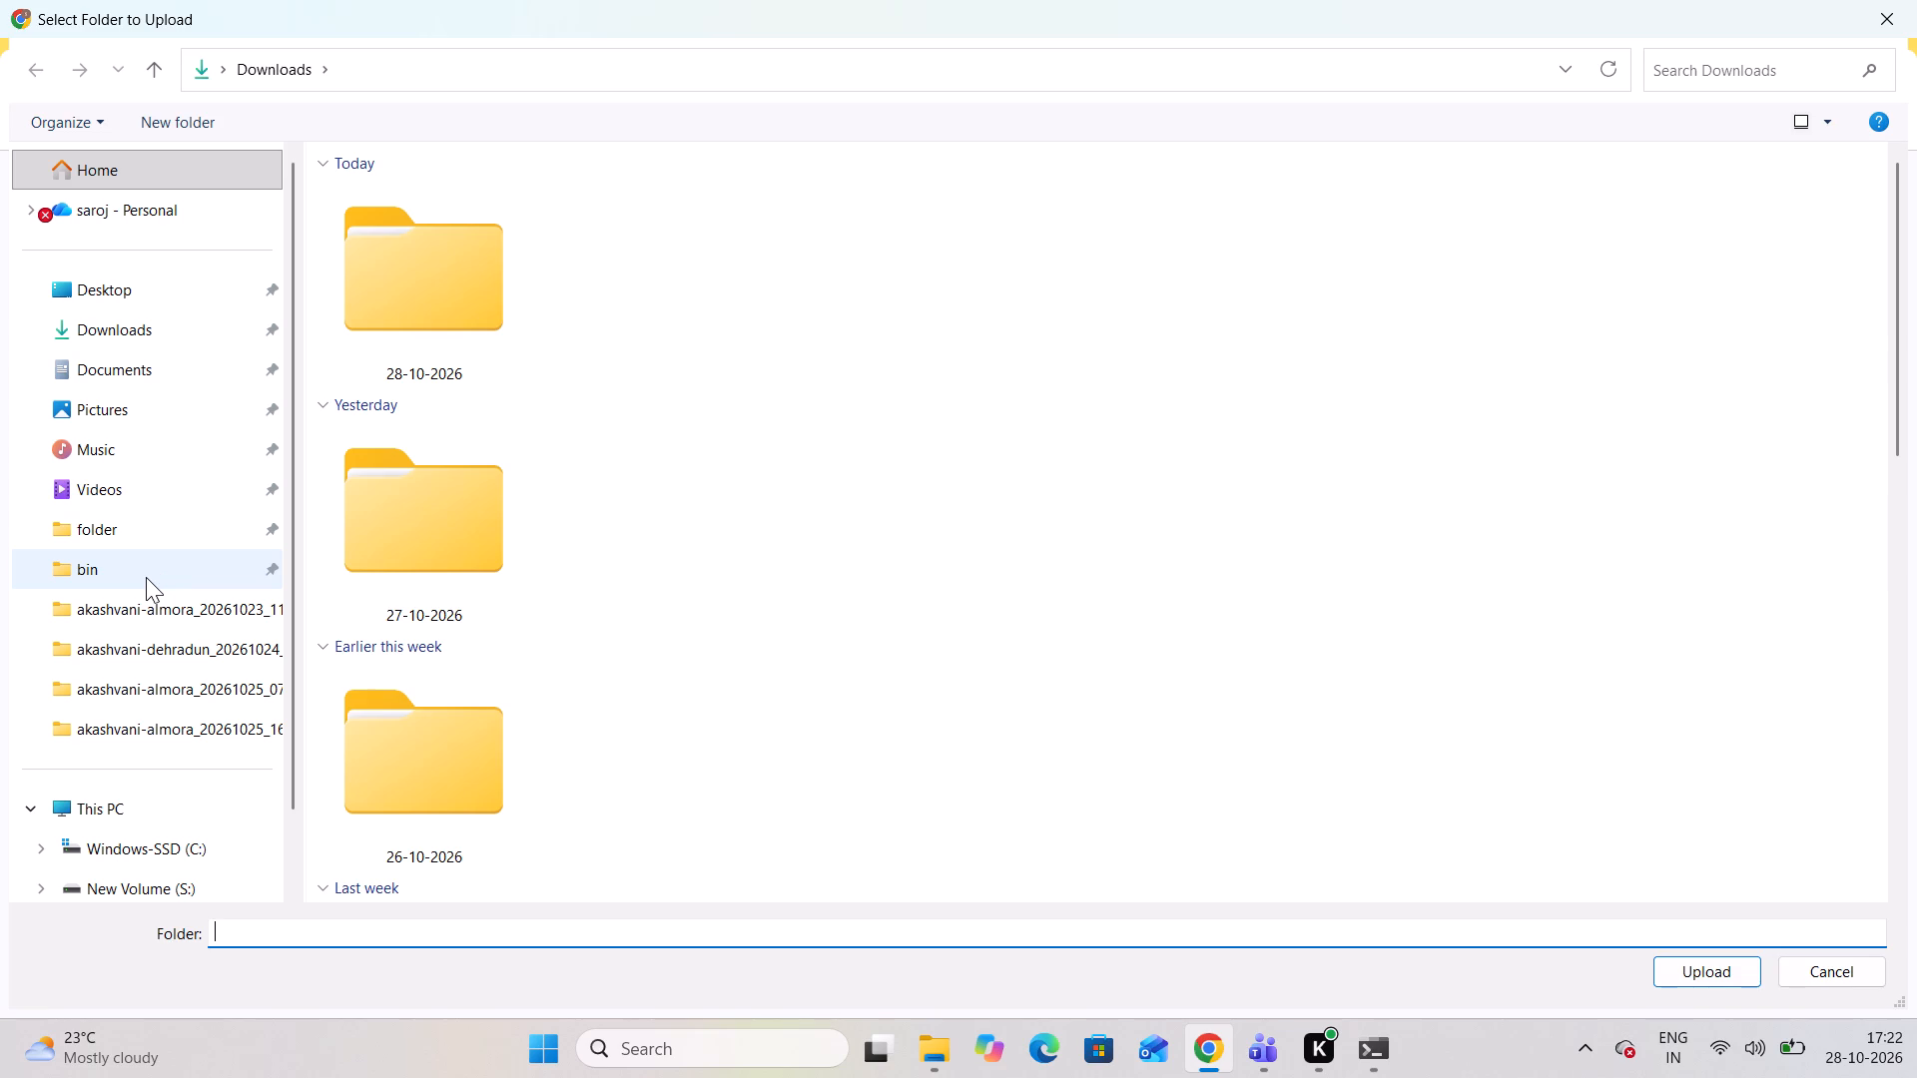
{"action": "left_click", "coordinate": [196, 574]}
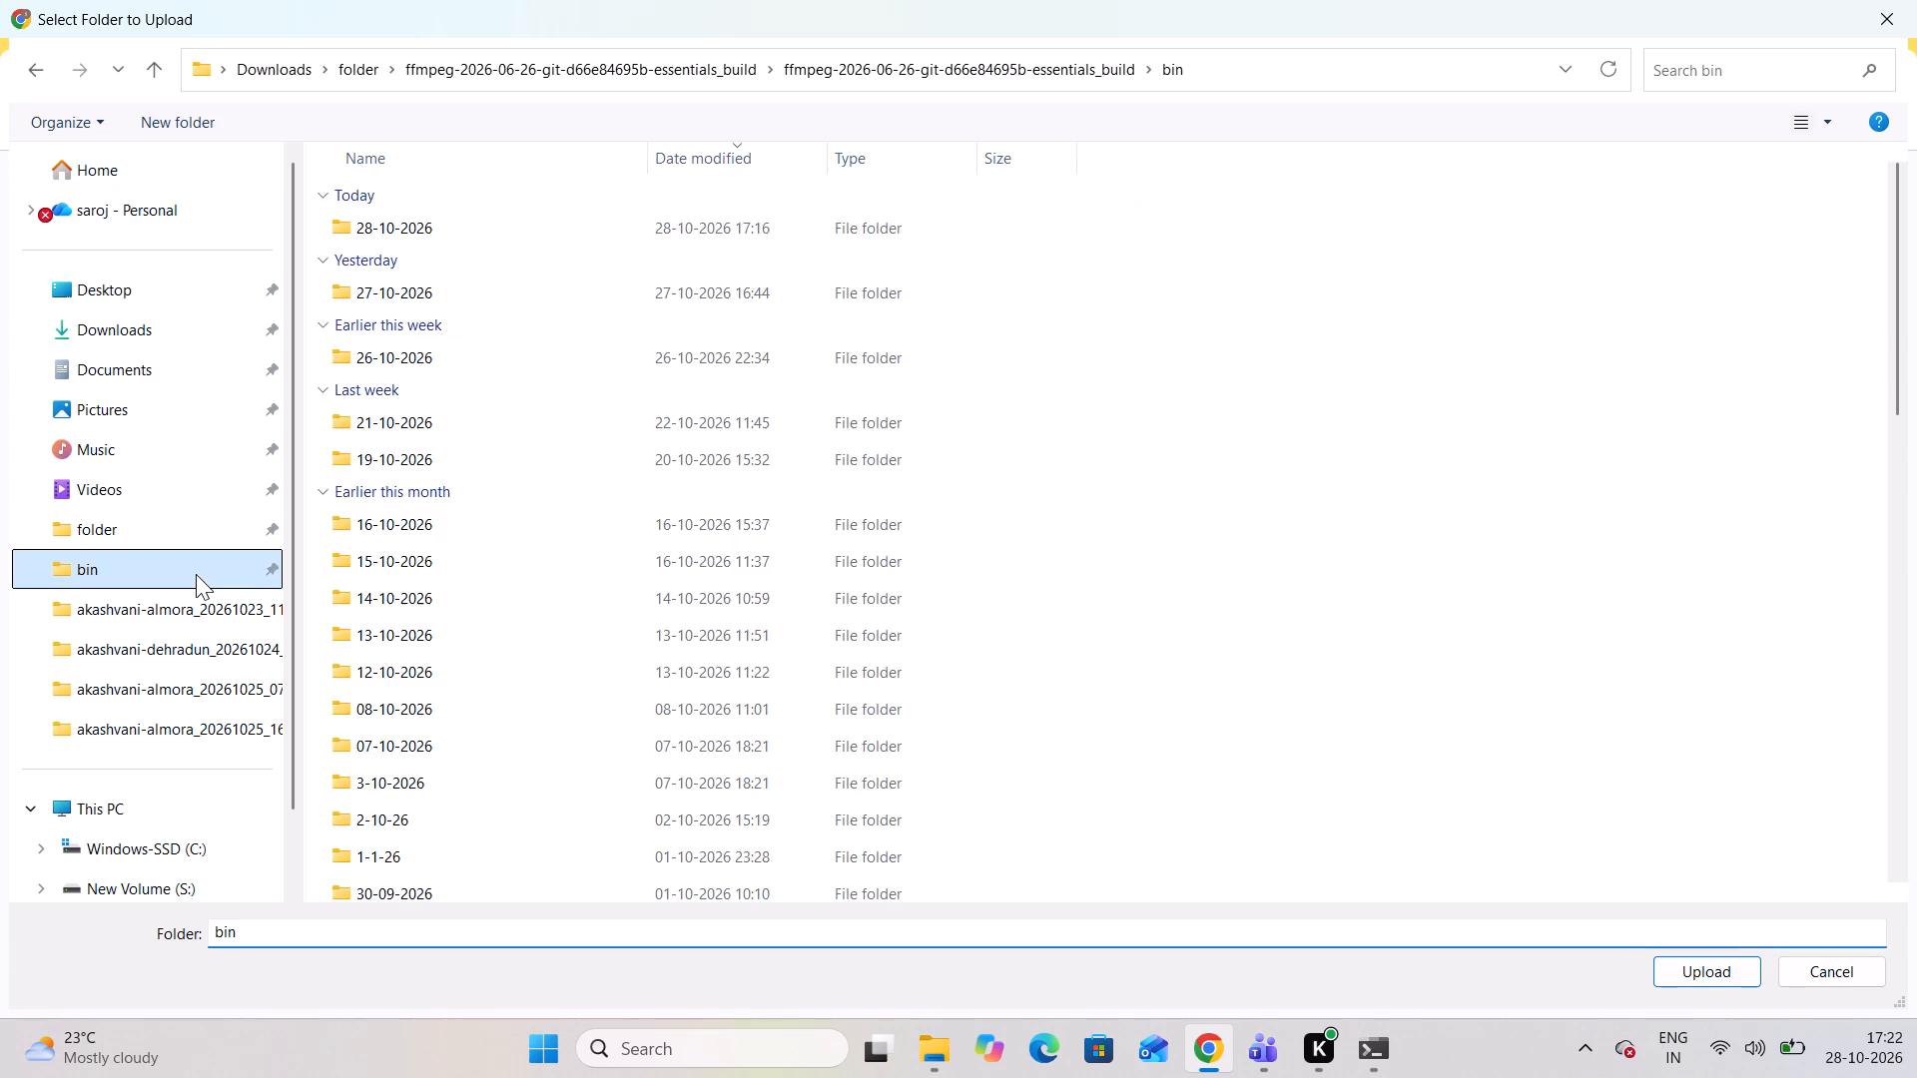
{"action": "double_click", "coordinate": [488, 229]}
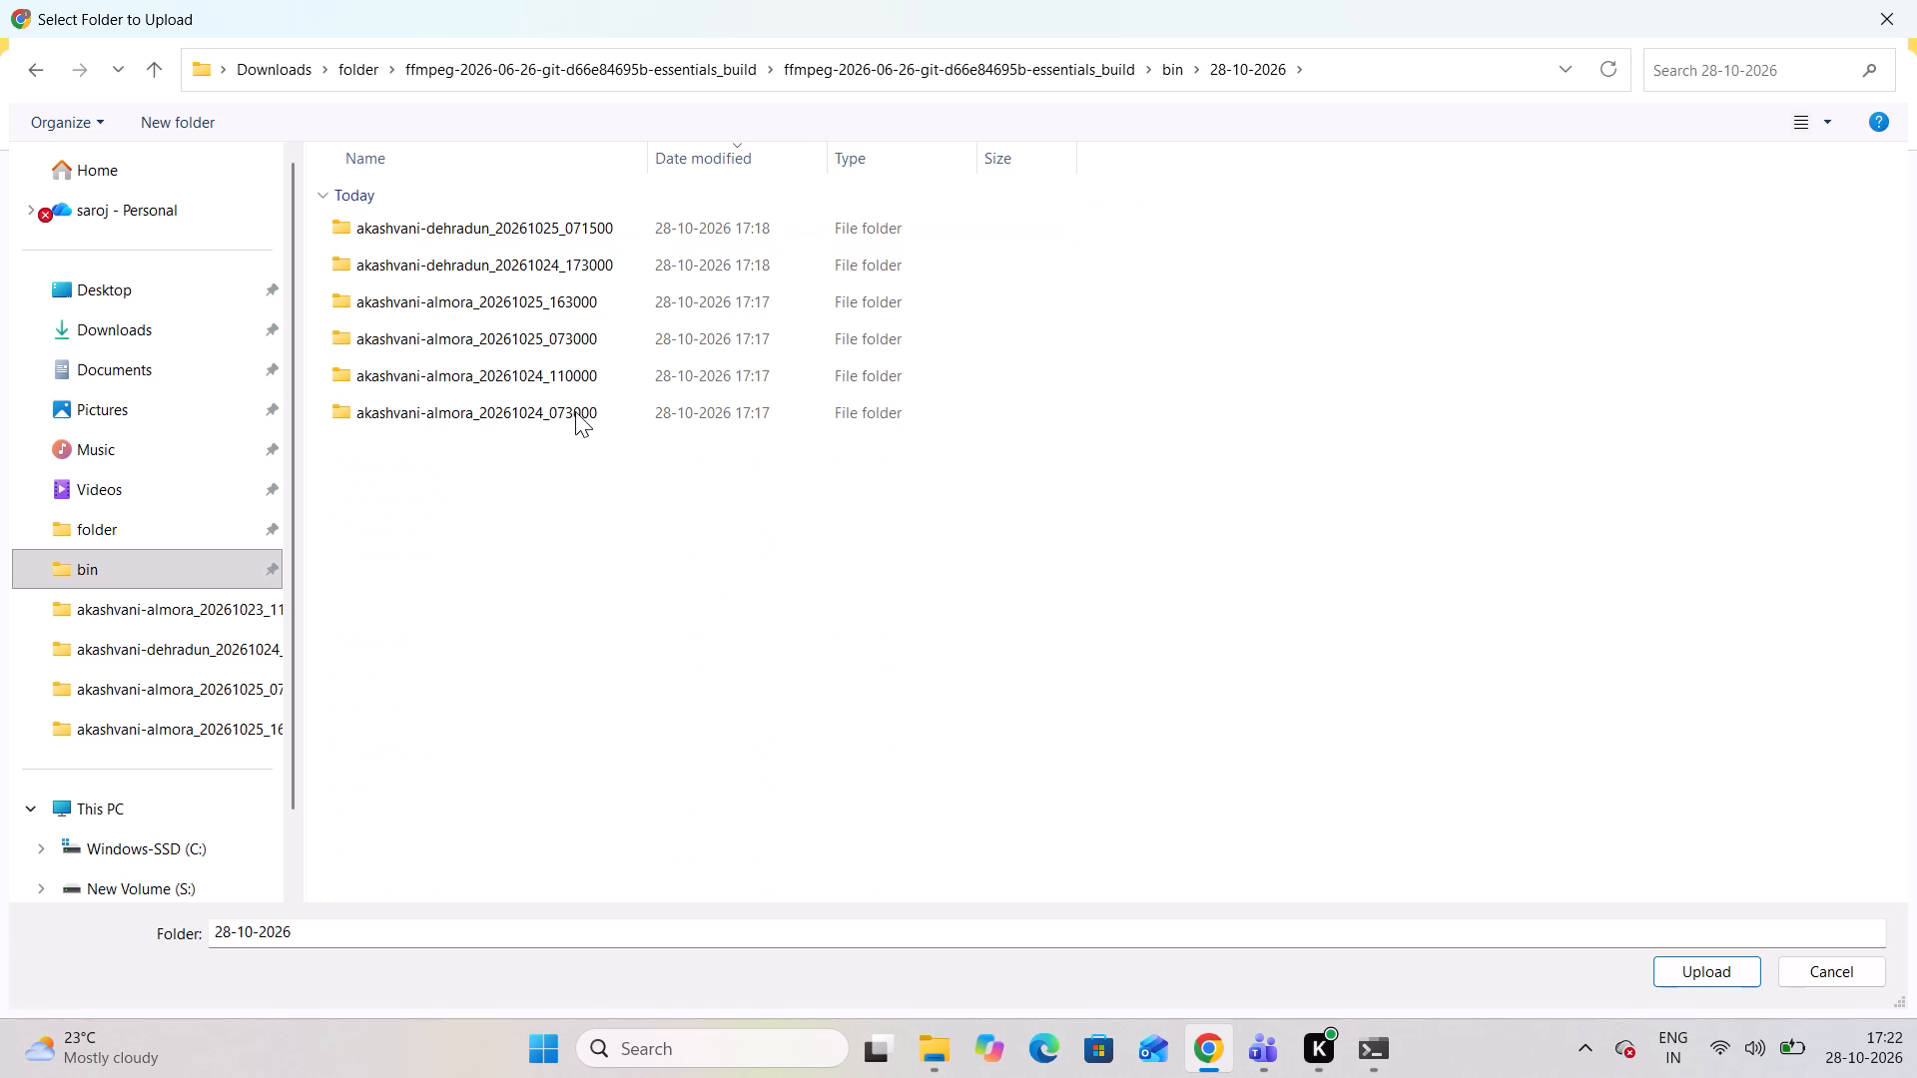
{"action": "left_click", "coordinate": [575, 411], "text": "ctrl"}
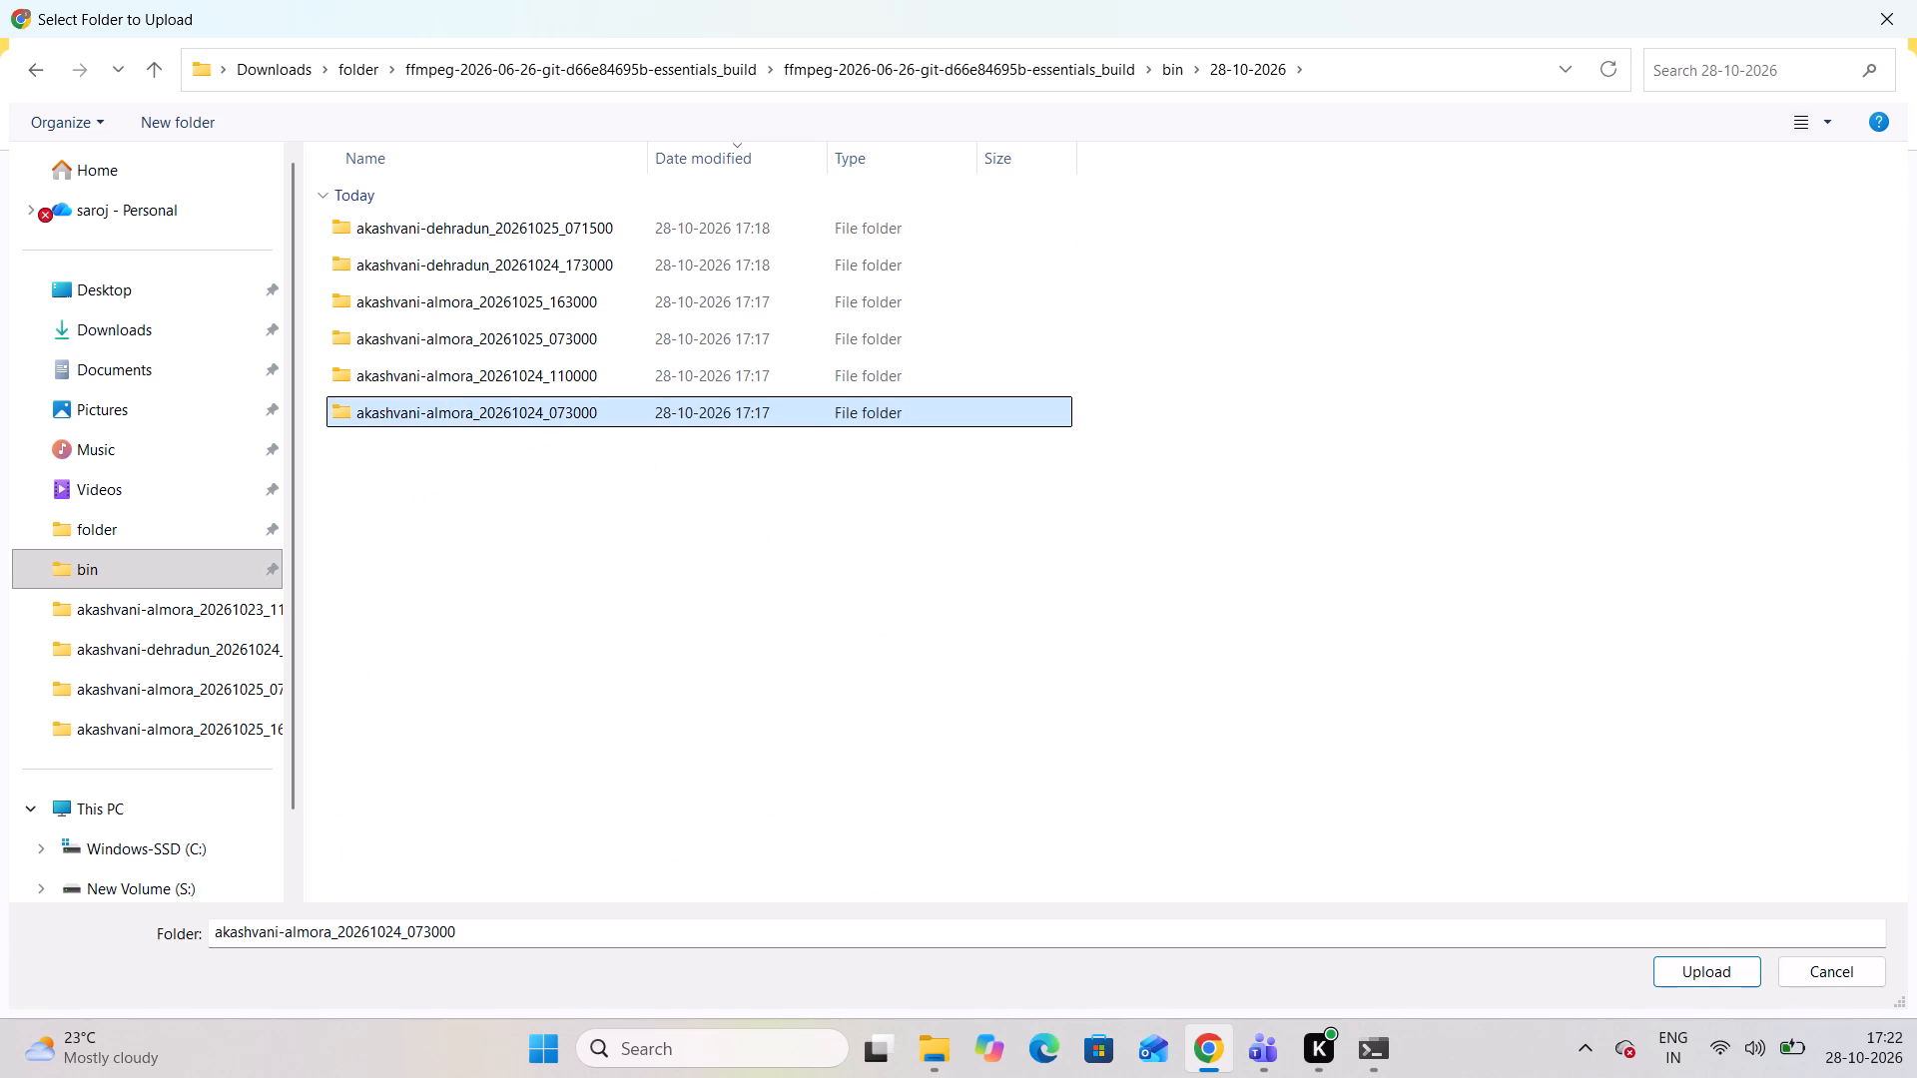
{"action": "left_click", "coordinate": [1703, 968]}
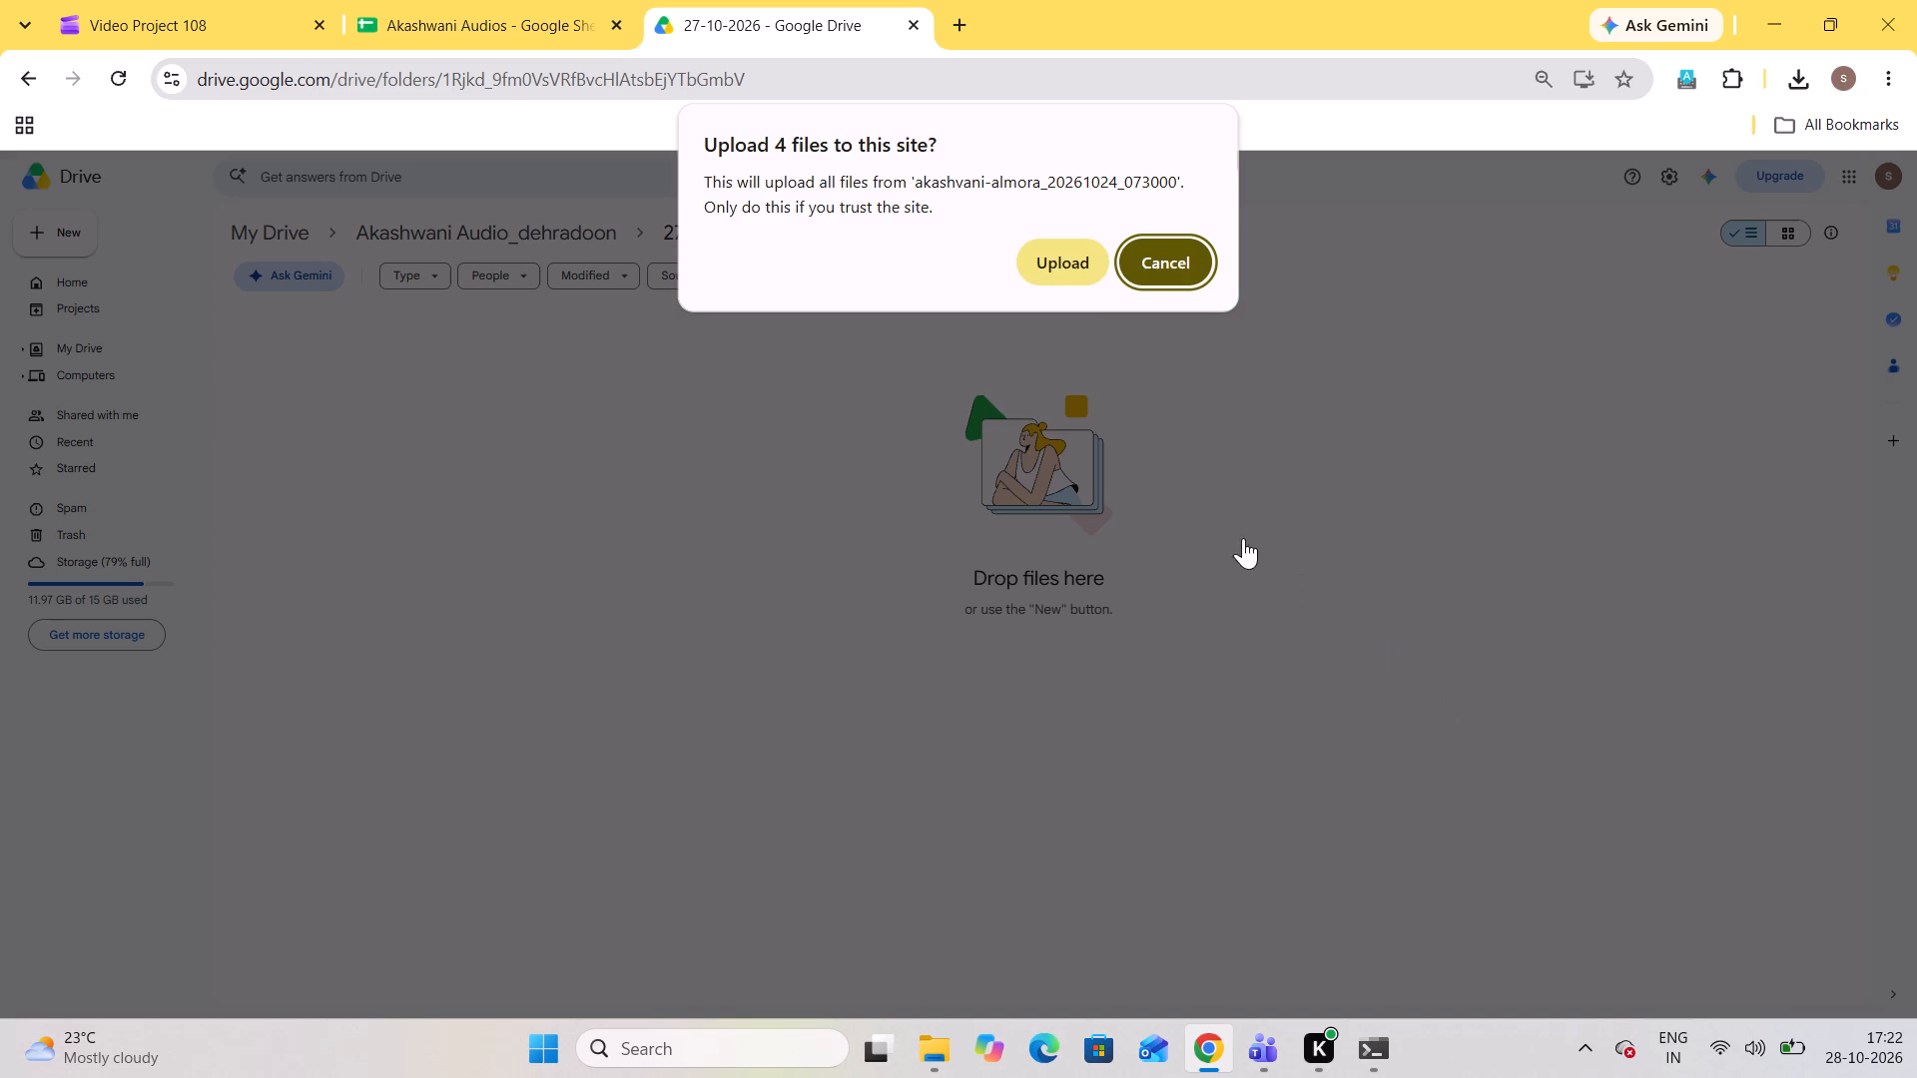
{"action": "left_click", "coordinate": [1067, 269]}
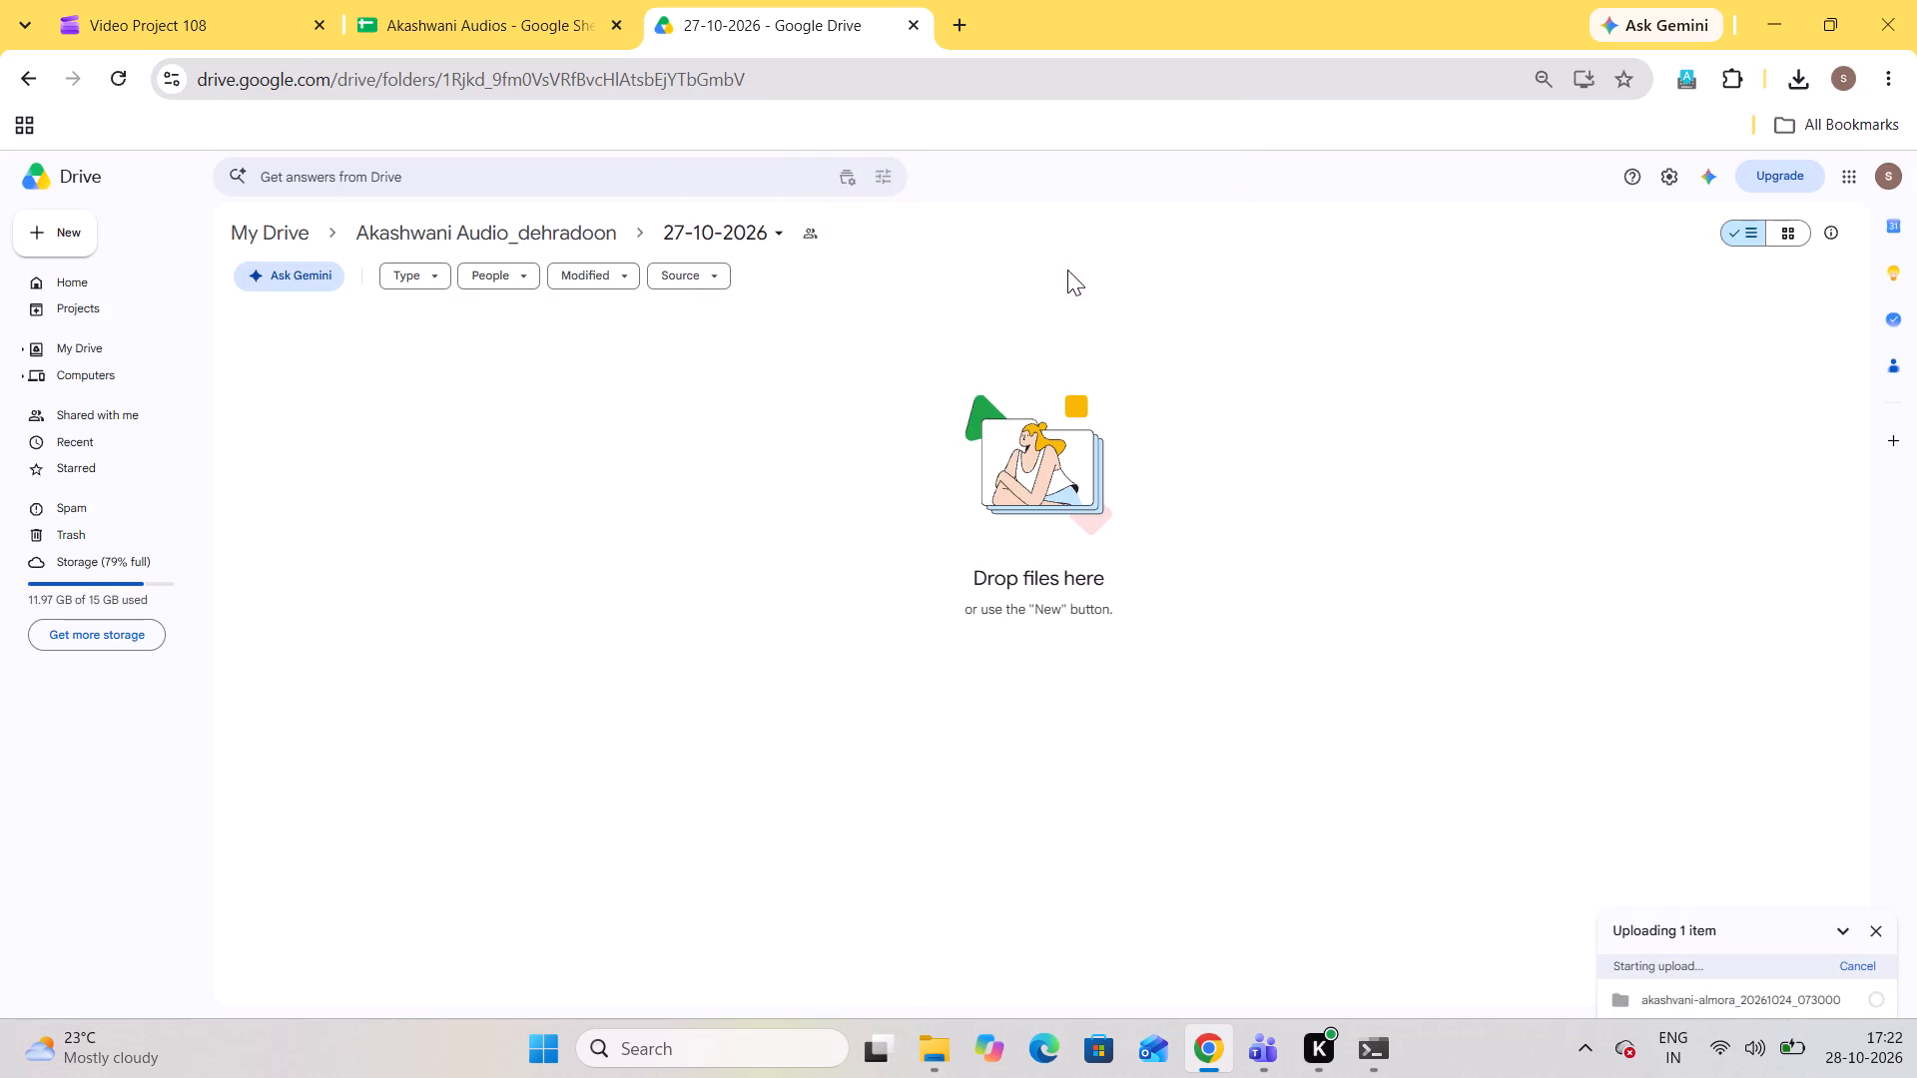
Upload the folder akashvani-almora_20261024_110000 from the local 28-10-2026 folder into the 27-10-2026 Drive folder.
{"action": "right_click", "coordinate": [763, 468]}
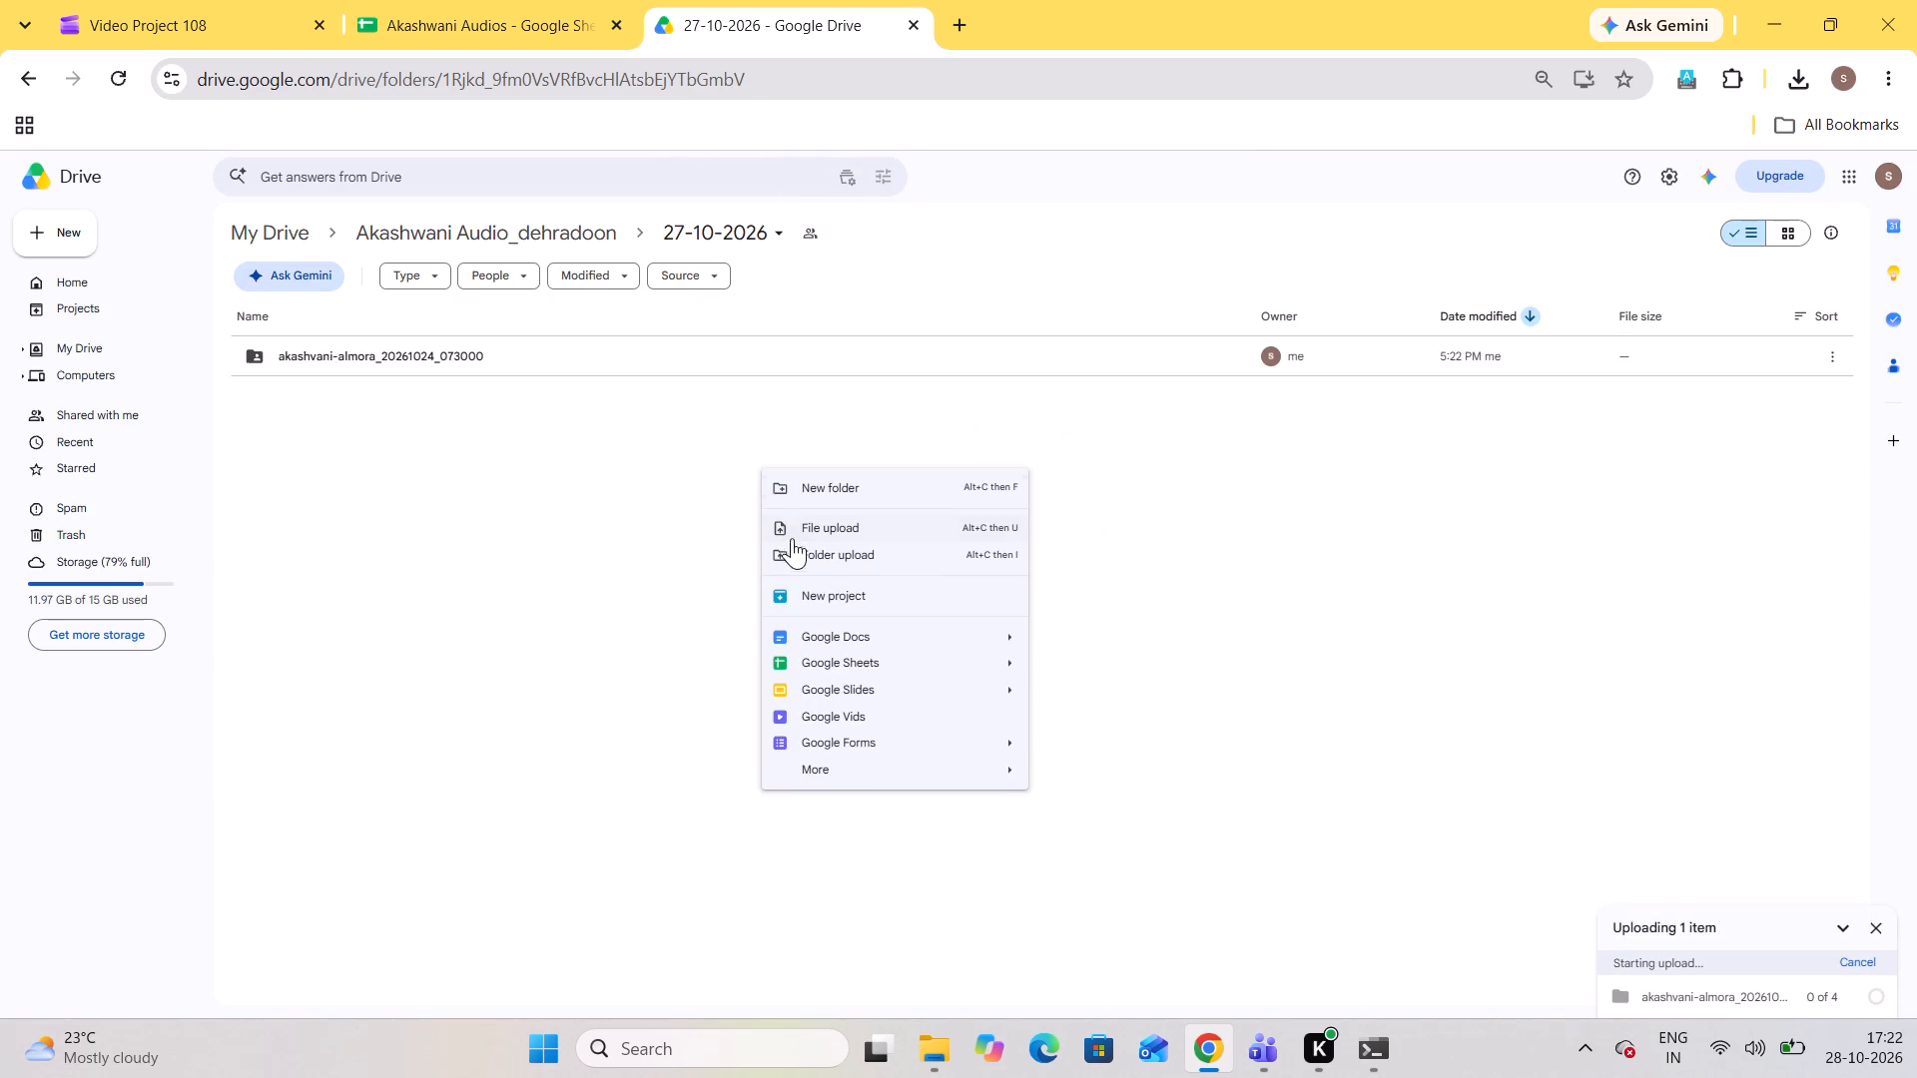
{"action": "left_click", "coordinate": [795, 551]}
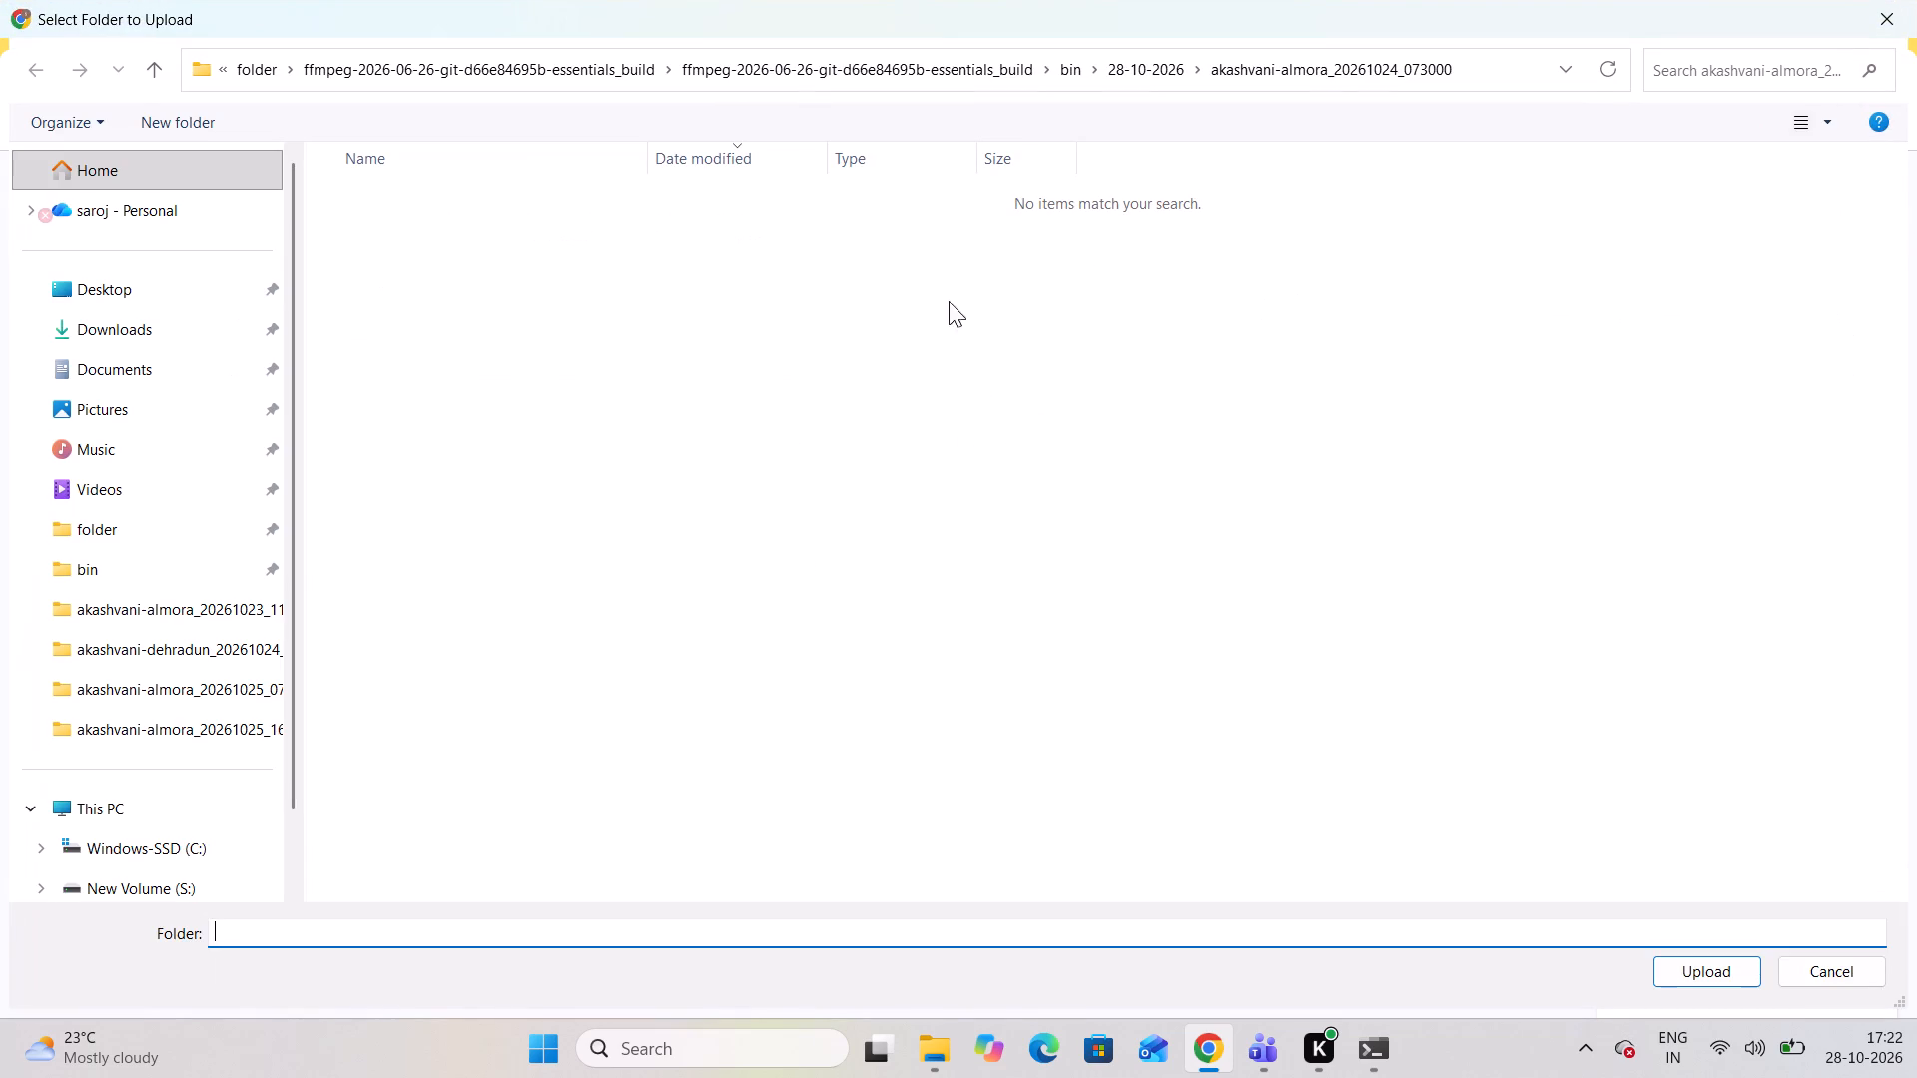
{"action": "left_click", "coordinate": [1133, 59]}
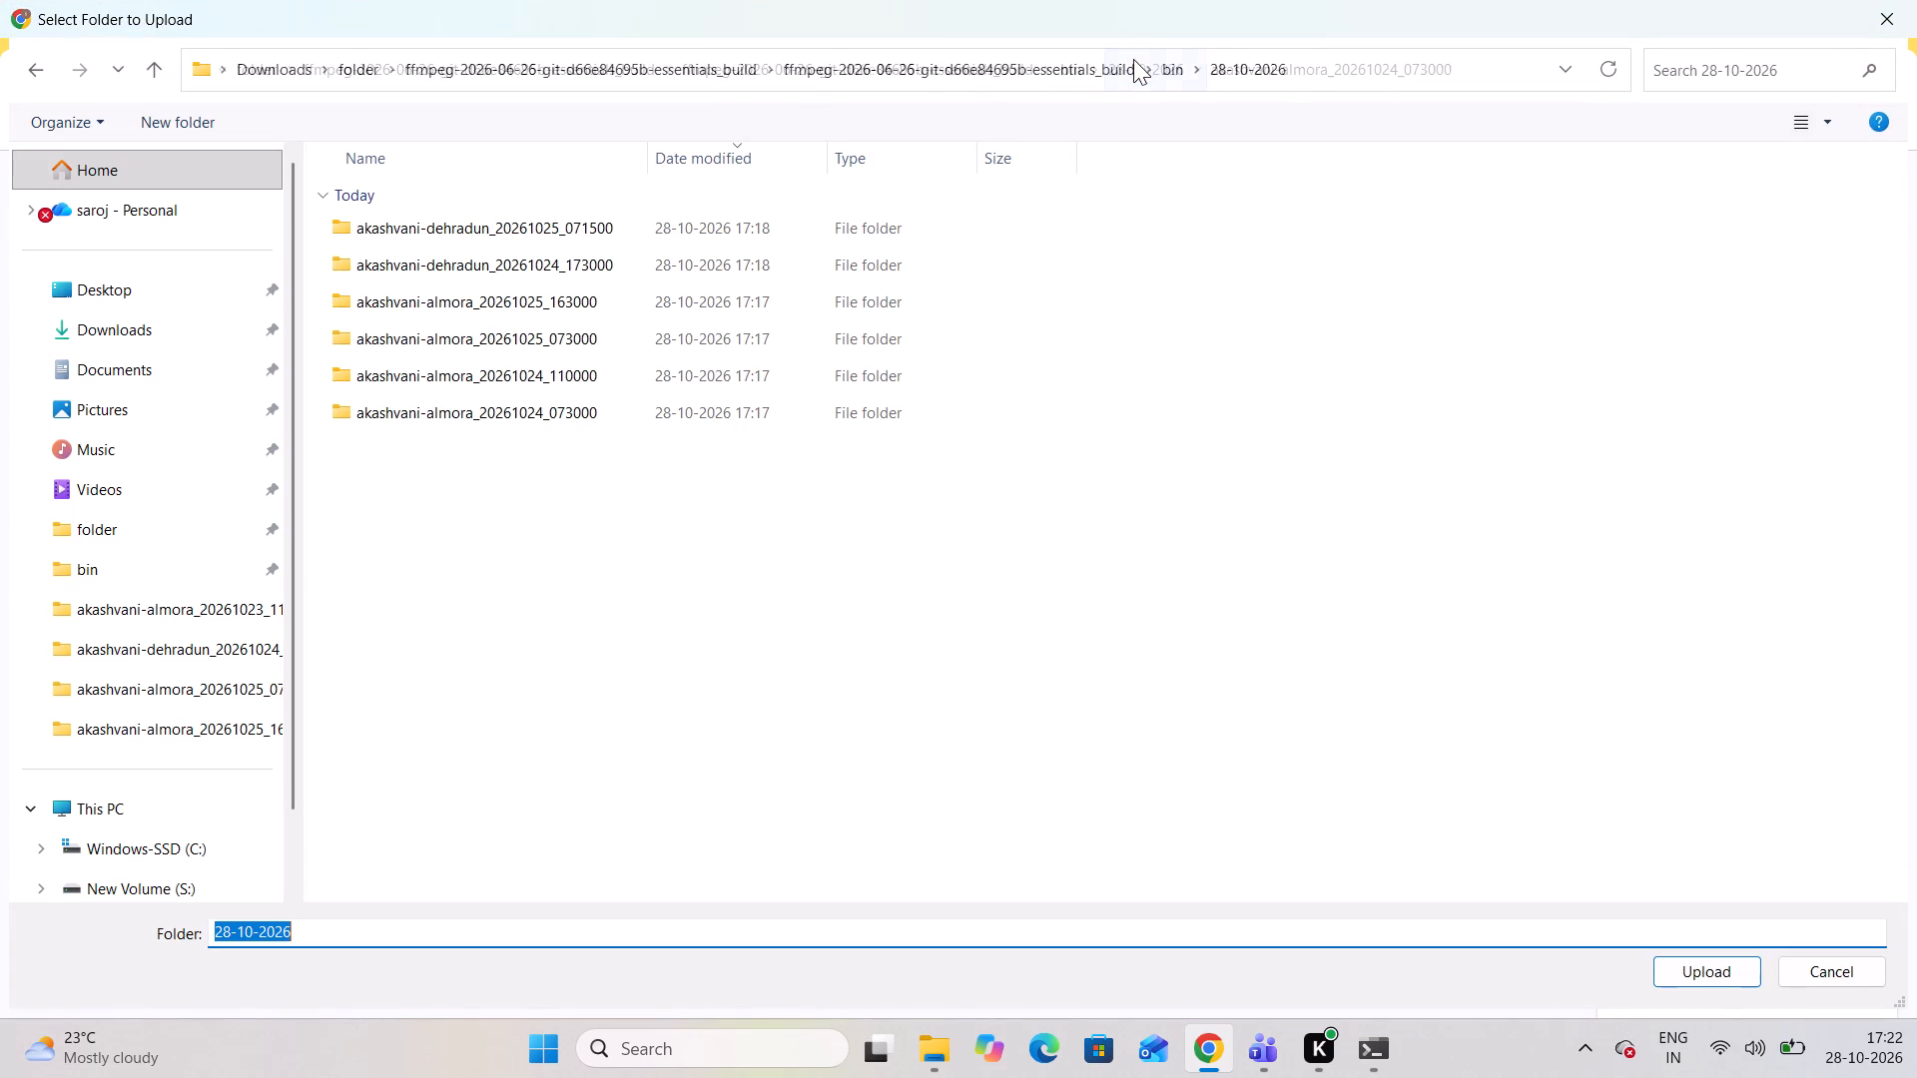
{"action": "left_click", "coordinate": [681, 378]}
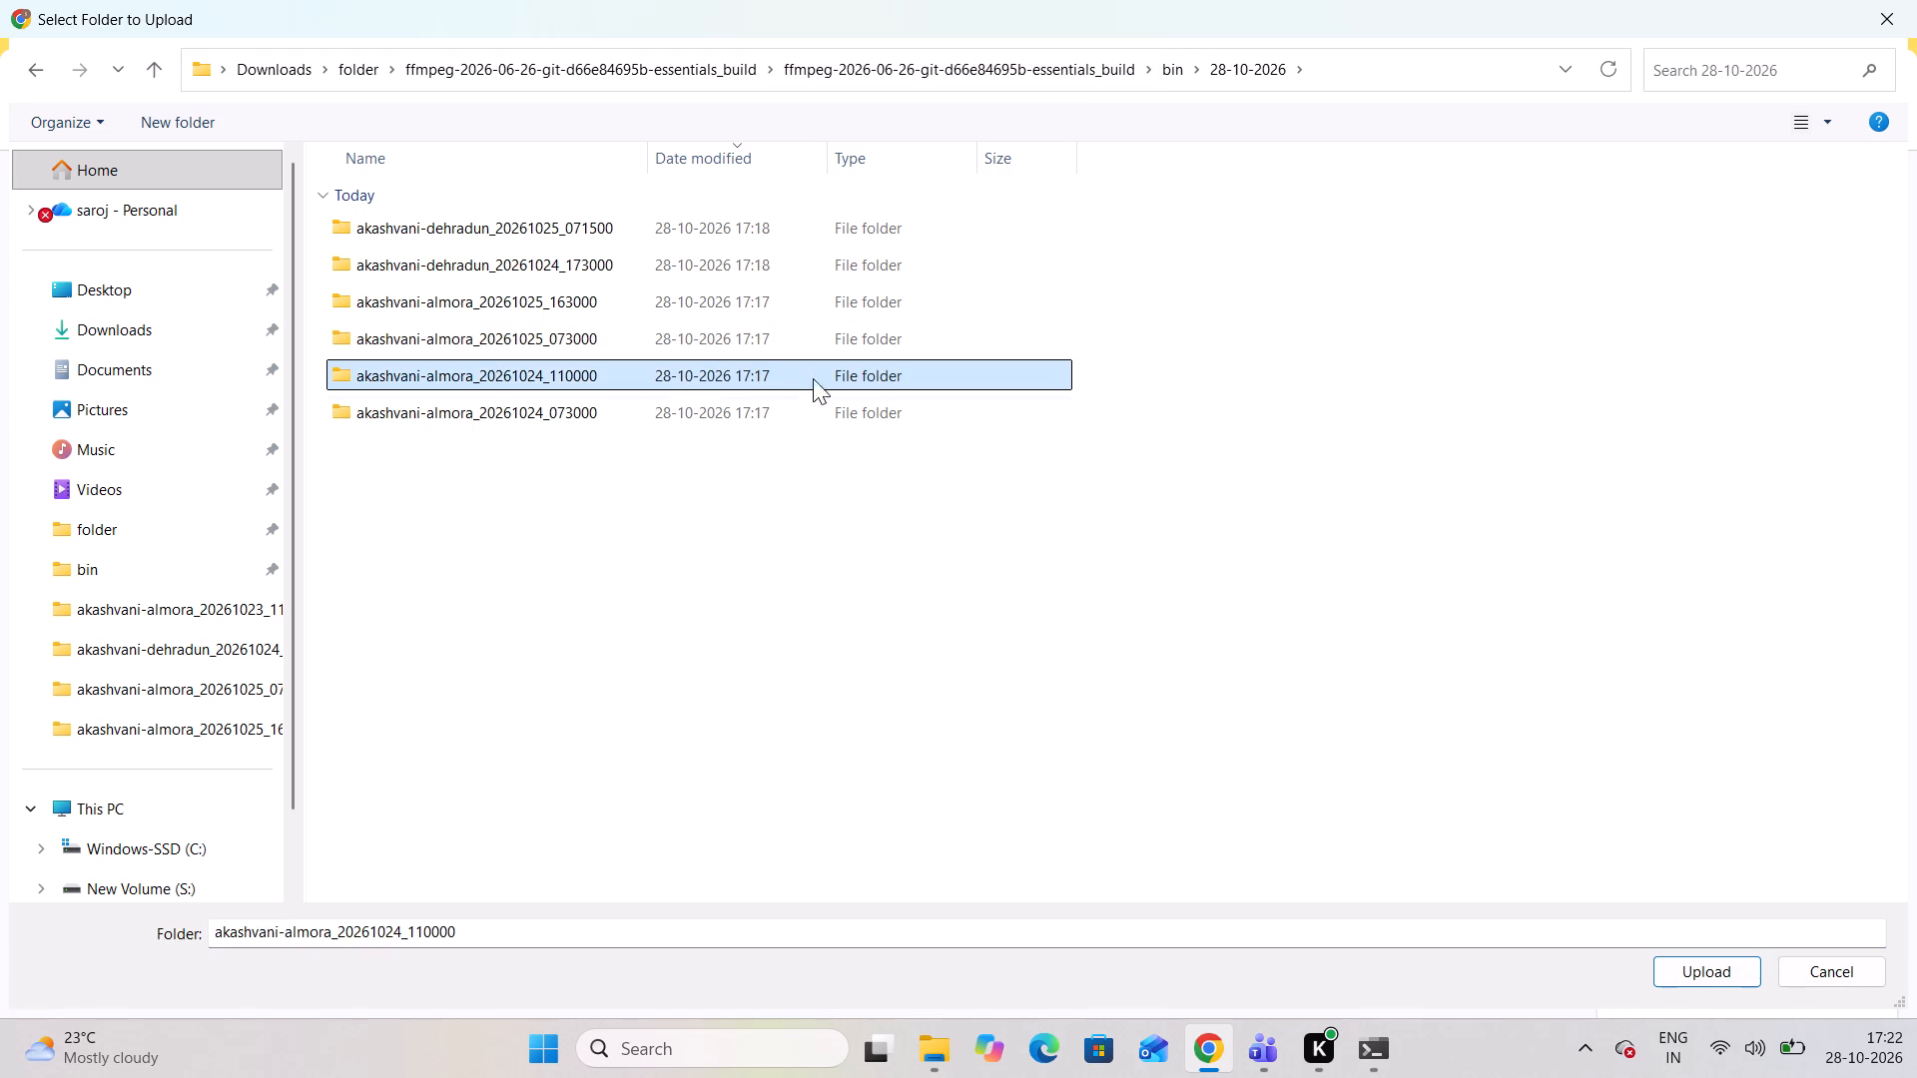
{"action": "left_click", "coordinate": [1699, 975]}
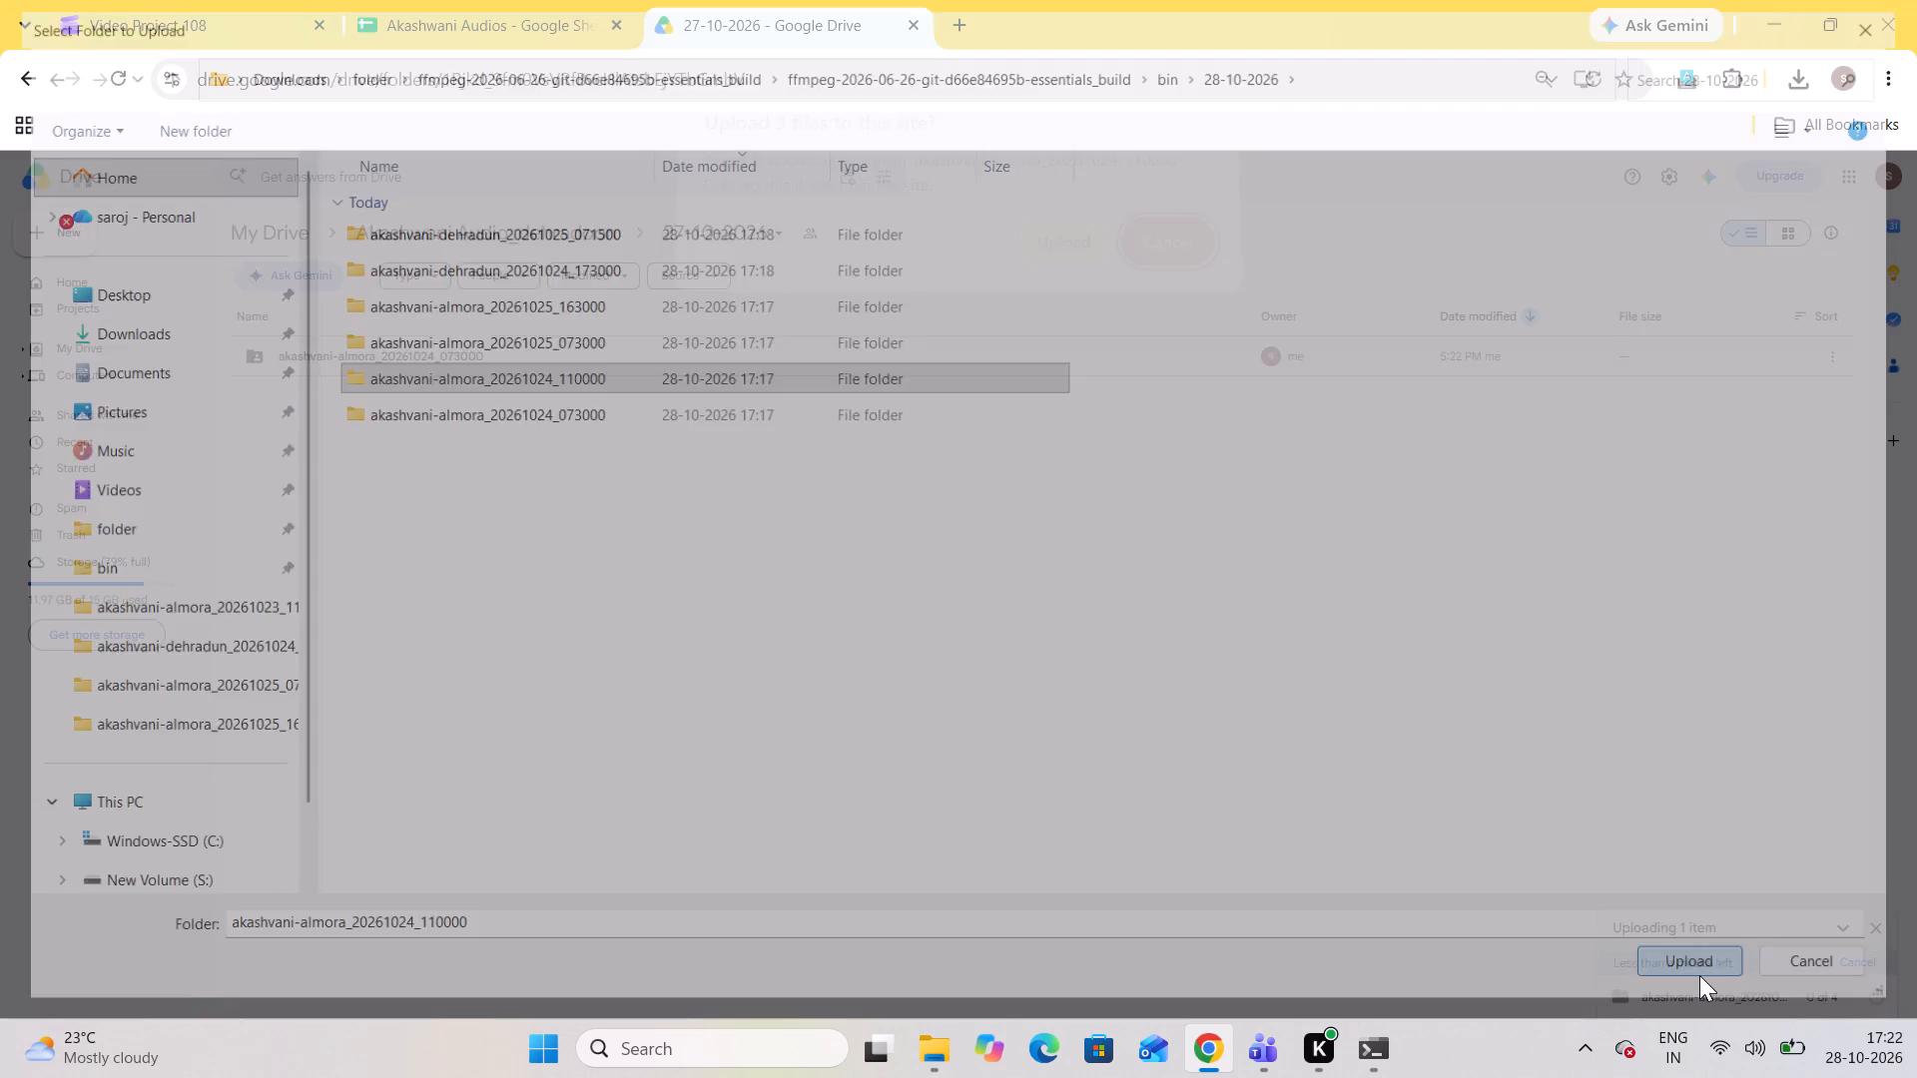
{"action": "left_click", "coordinate": [1060, 272]}
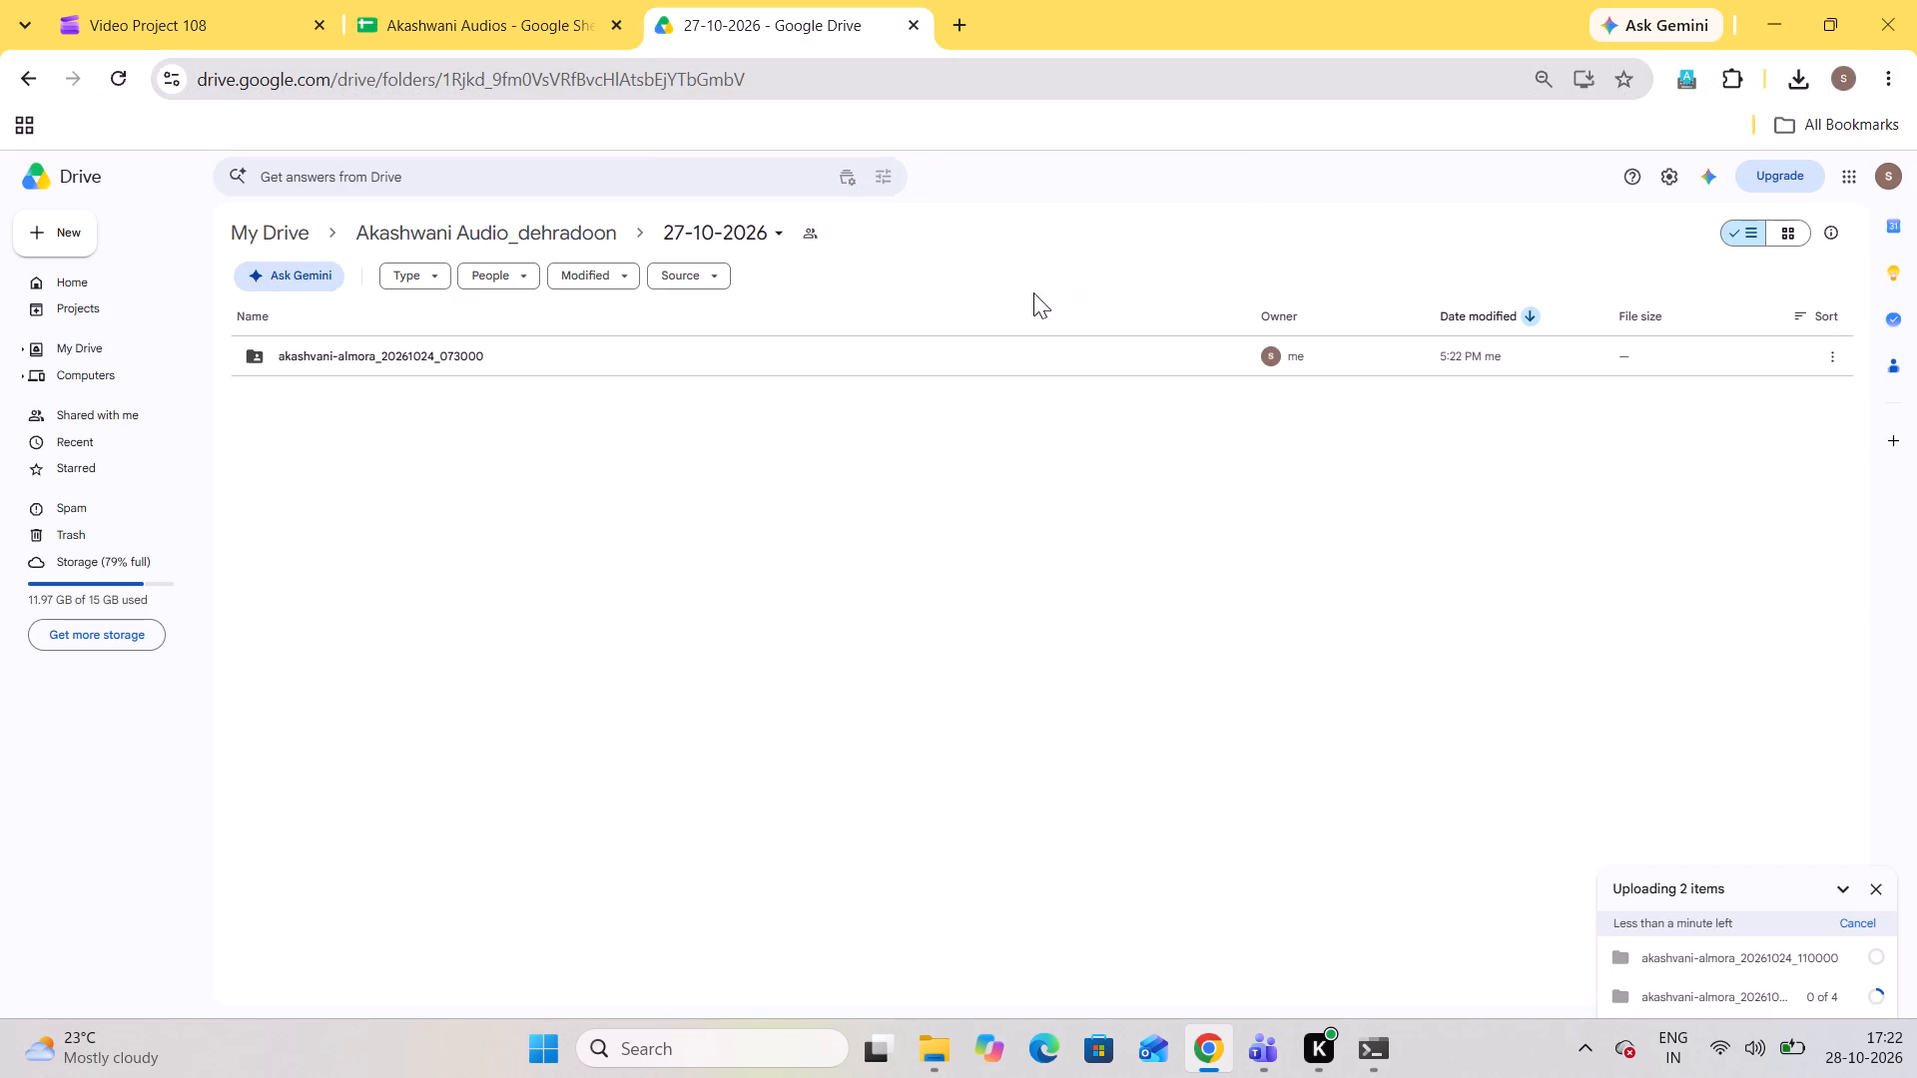
Upload the folder akashvani-almora_20261025_073000 from the local 28-10-2026 folder into the 27-10-2026 Drive folder.
{"action": "right_click", "coordinate": [764, 540]}
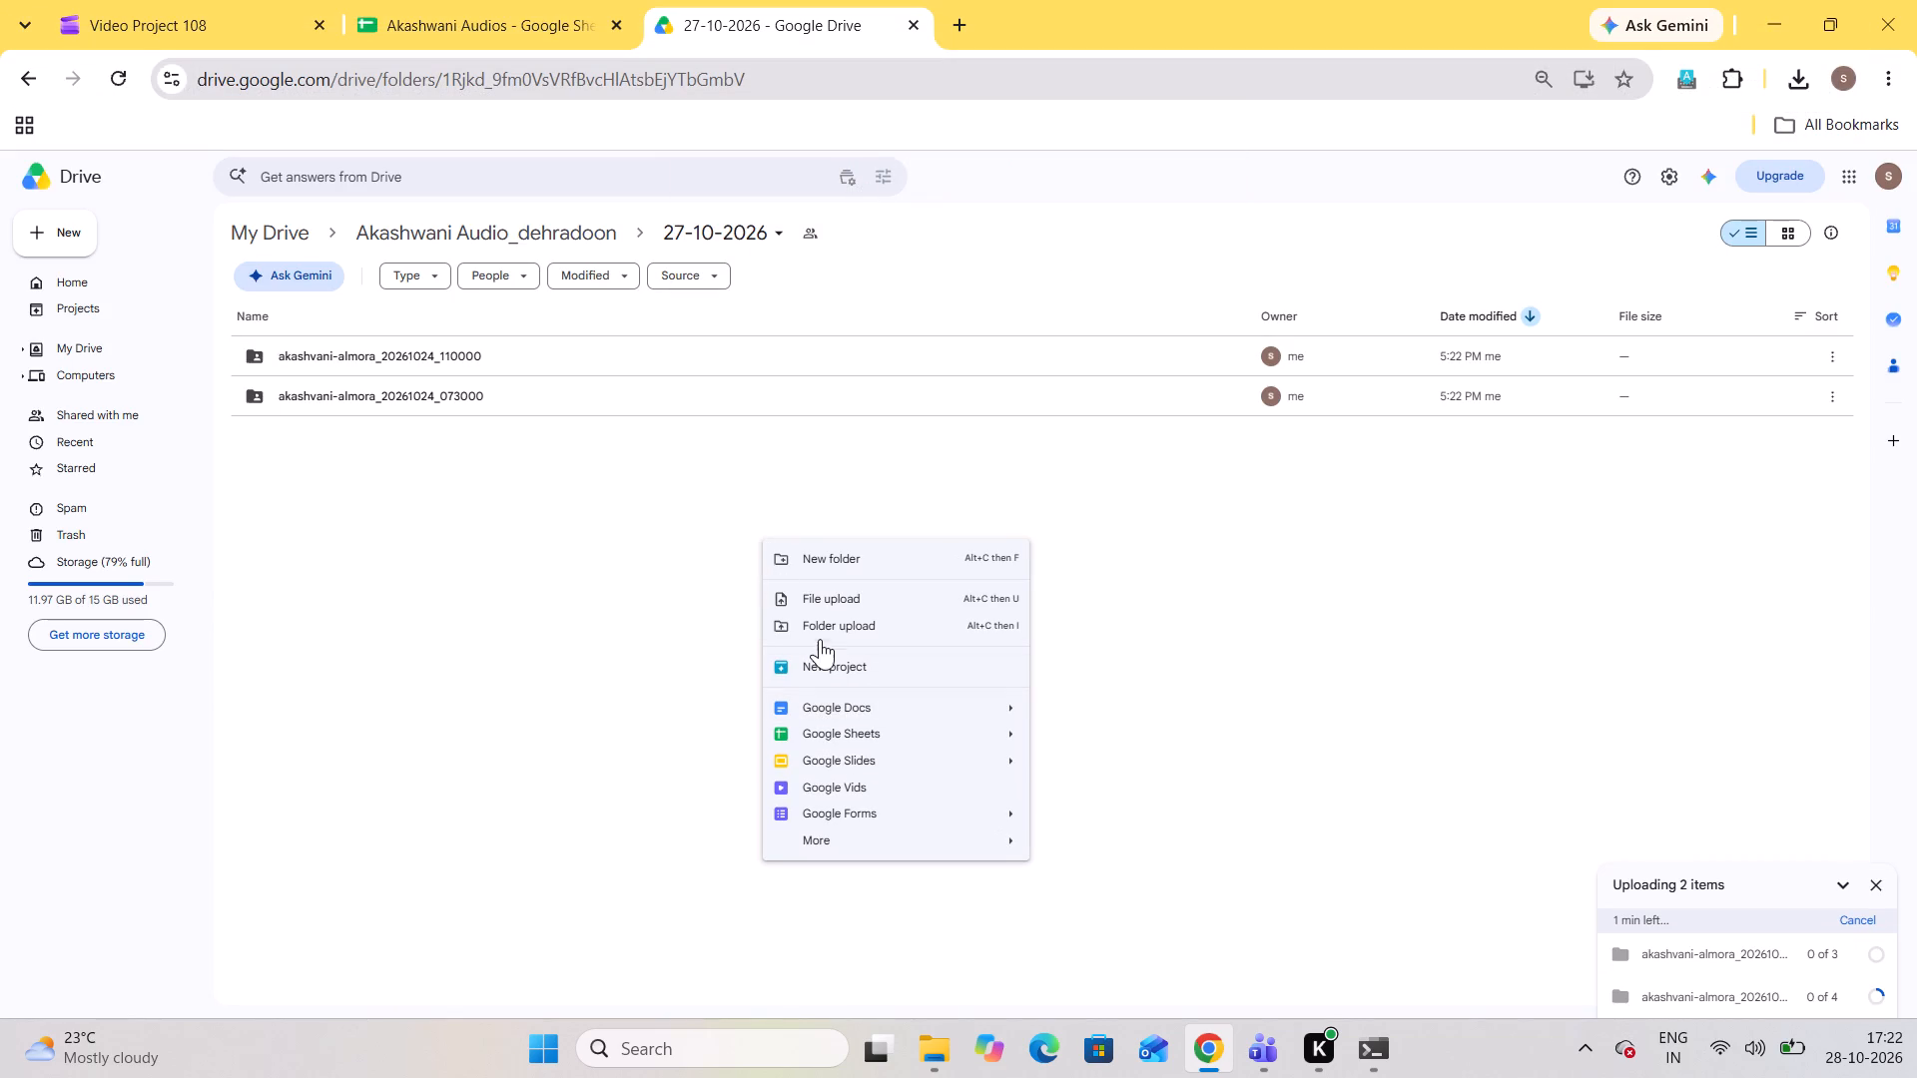
{"action": "left_click", "coordinate": [818, 634]}
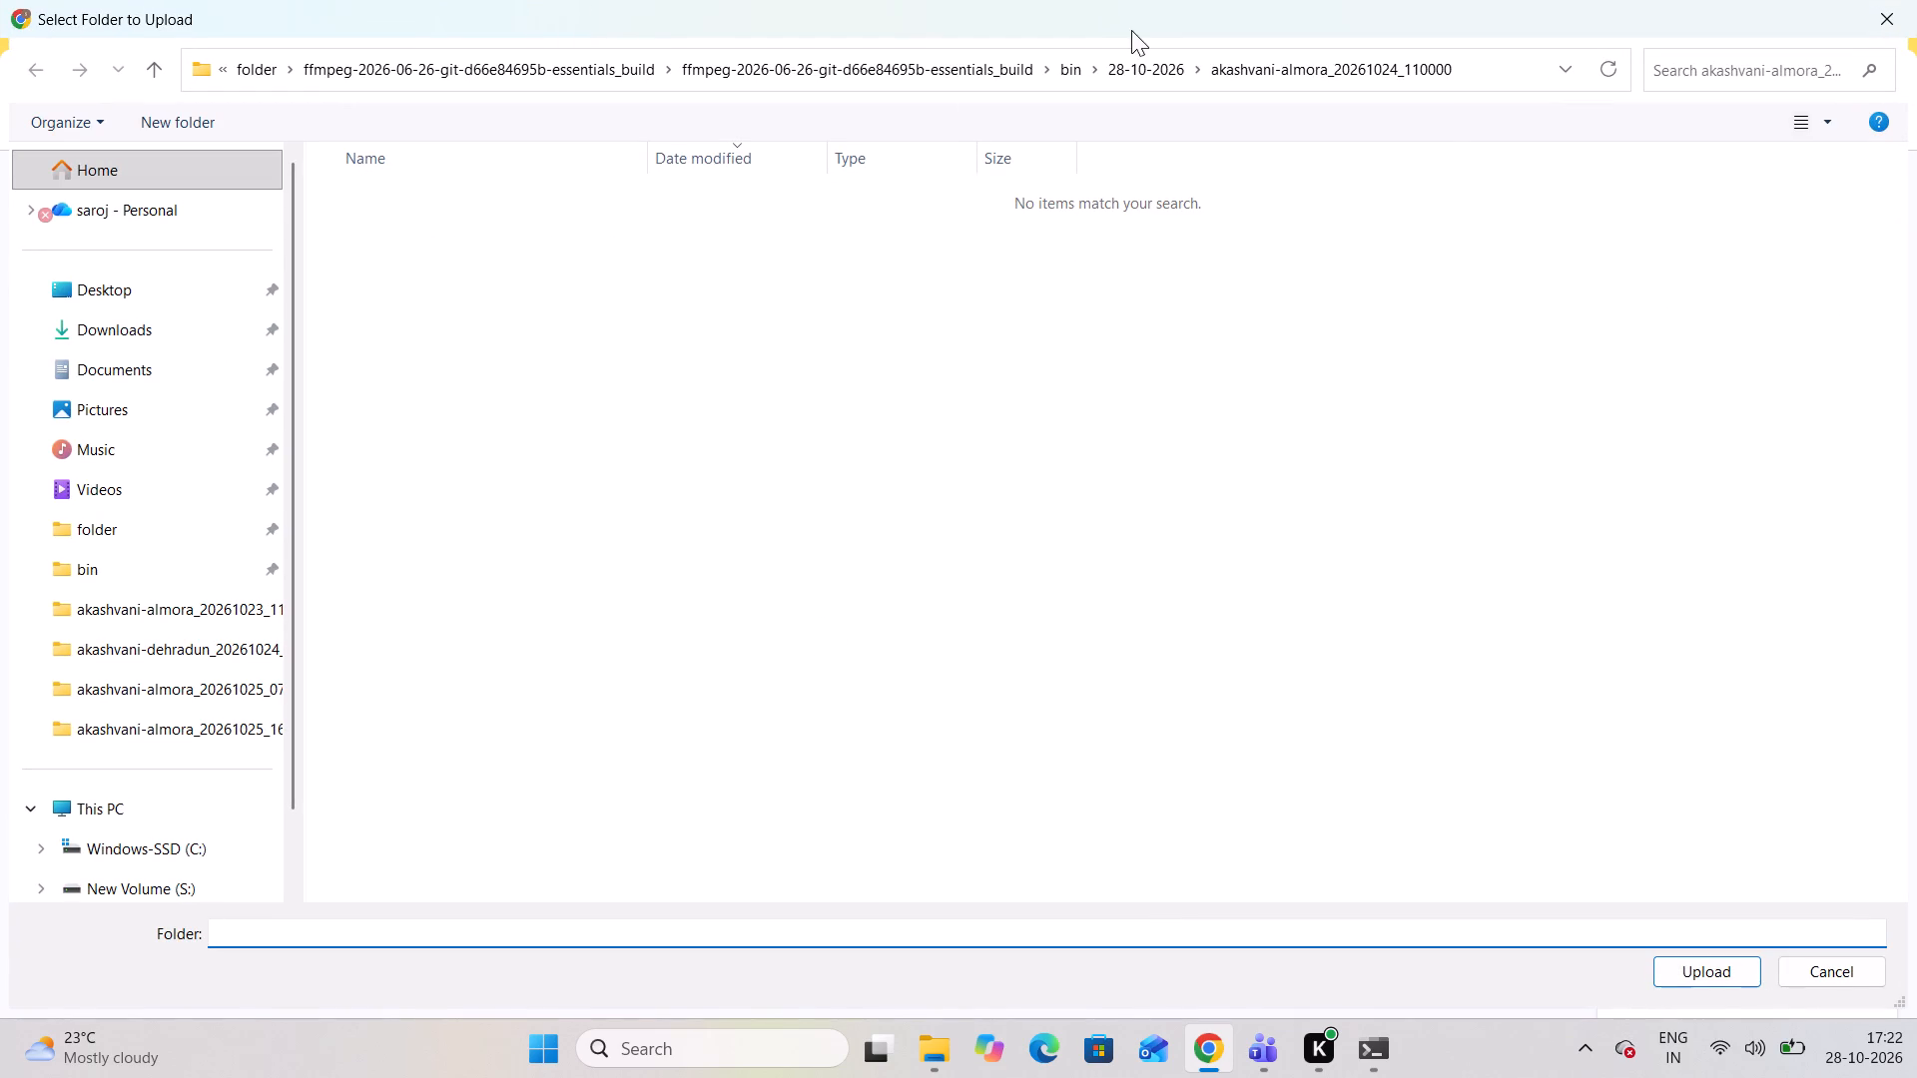
{"action": "left_click", "coordinate": [1125, 64]}
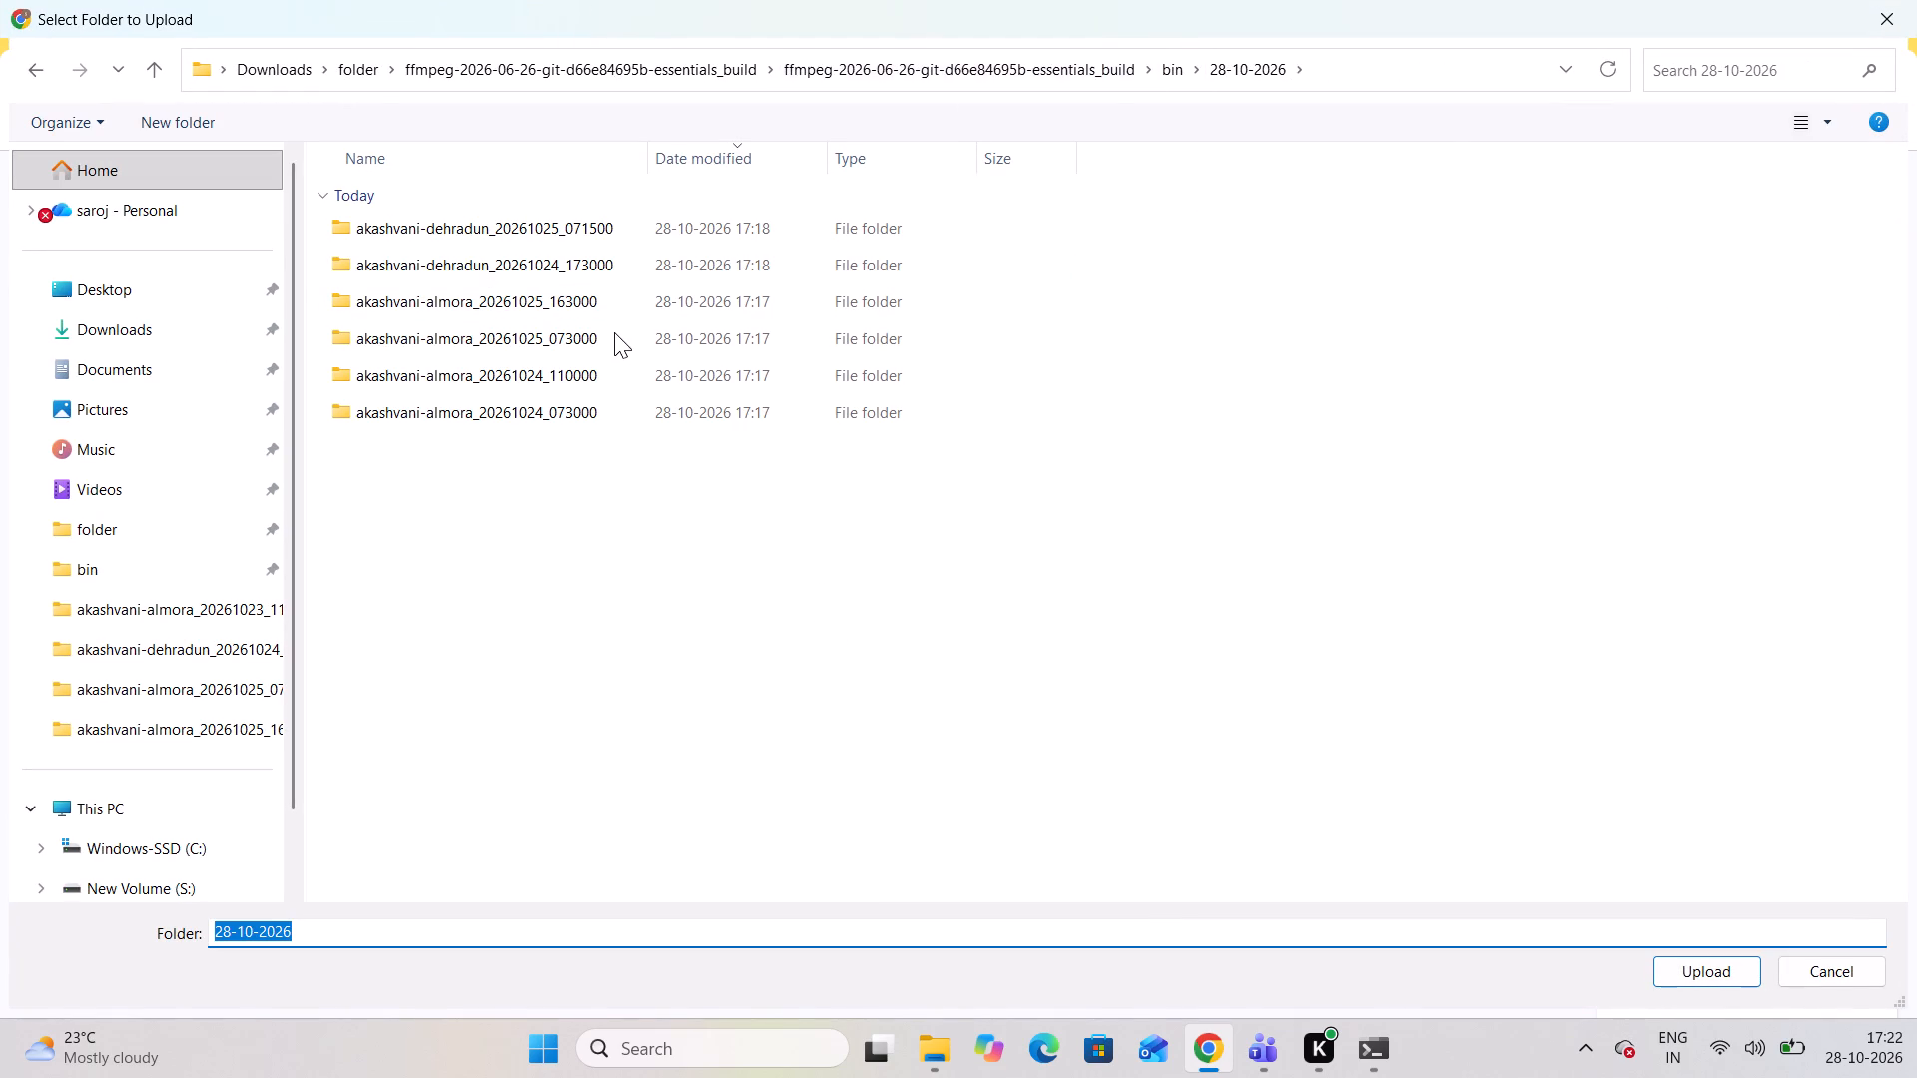
{"action": "left_click", "coordinate": [610, 335]}
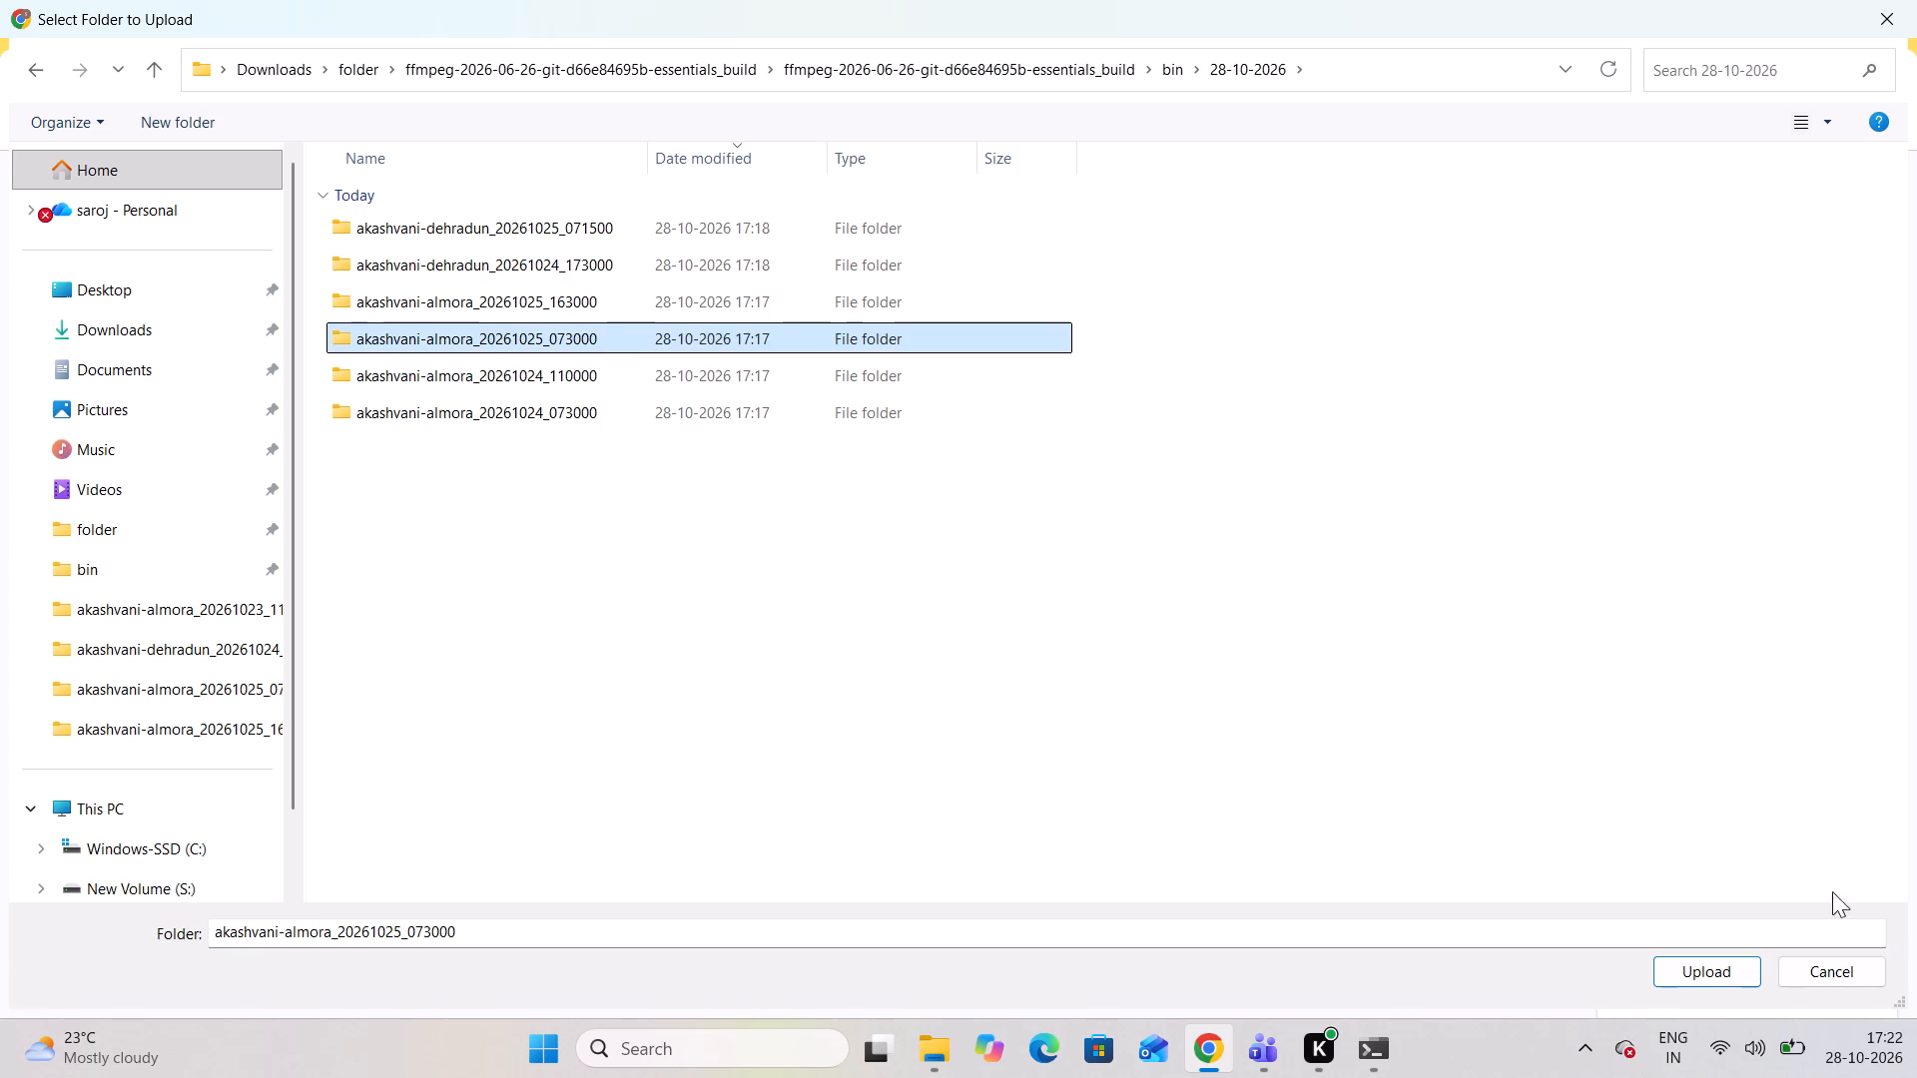
{"action": "left_click", "coordinate": [1714, 964]}
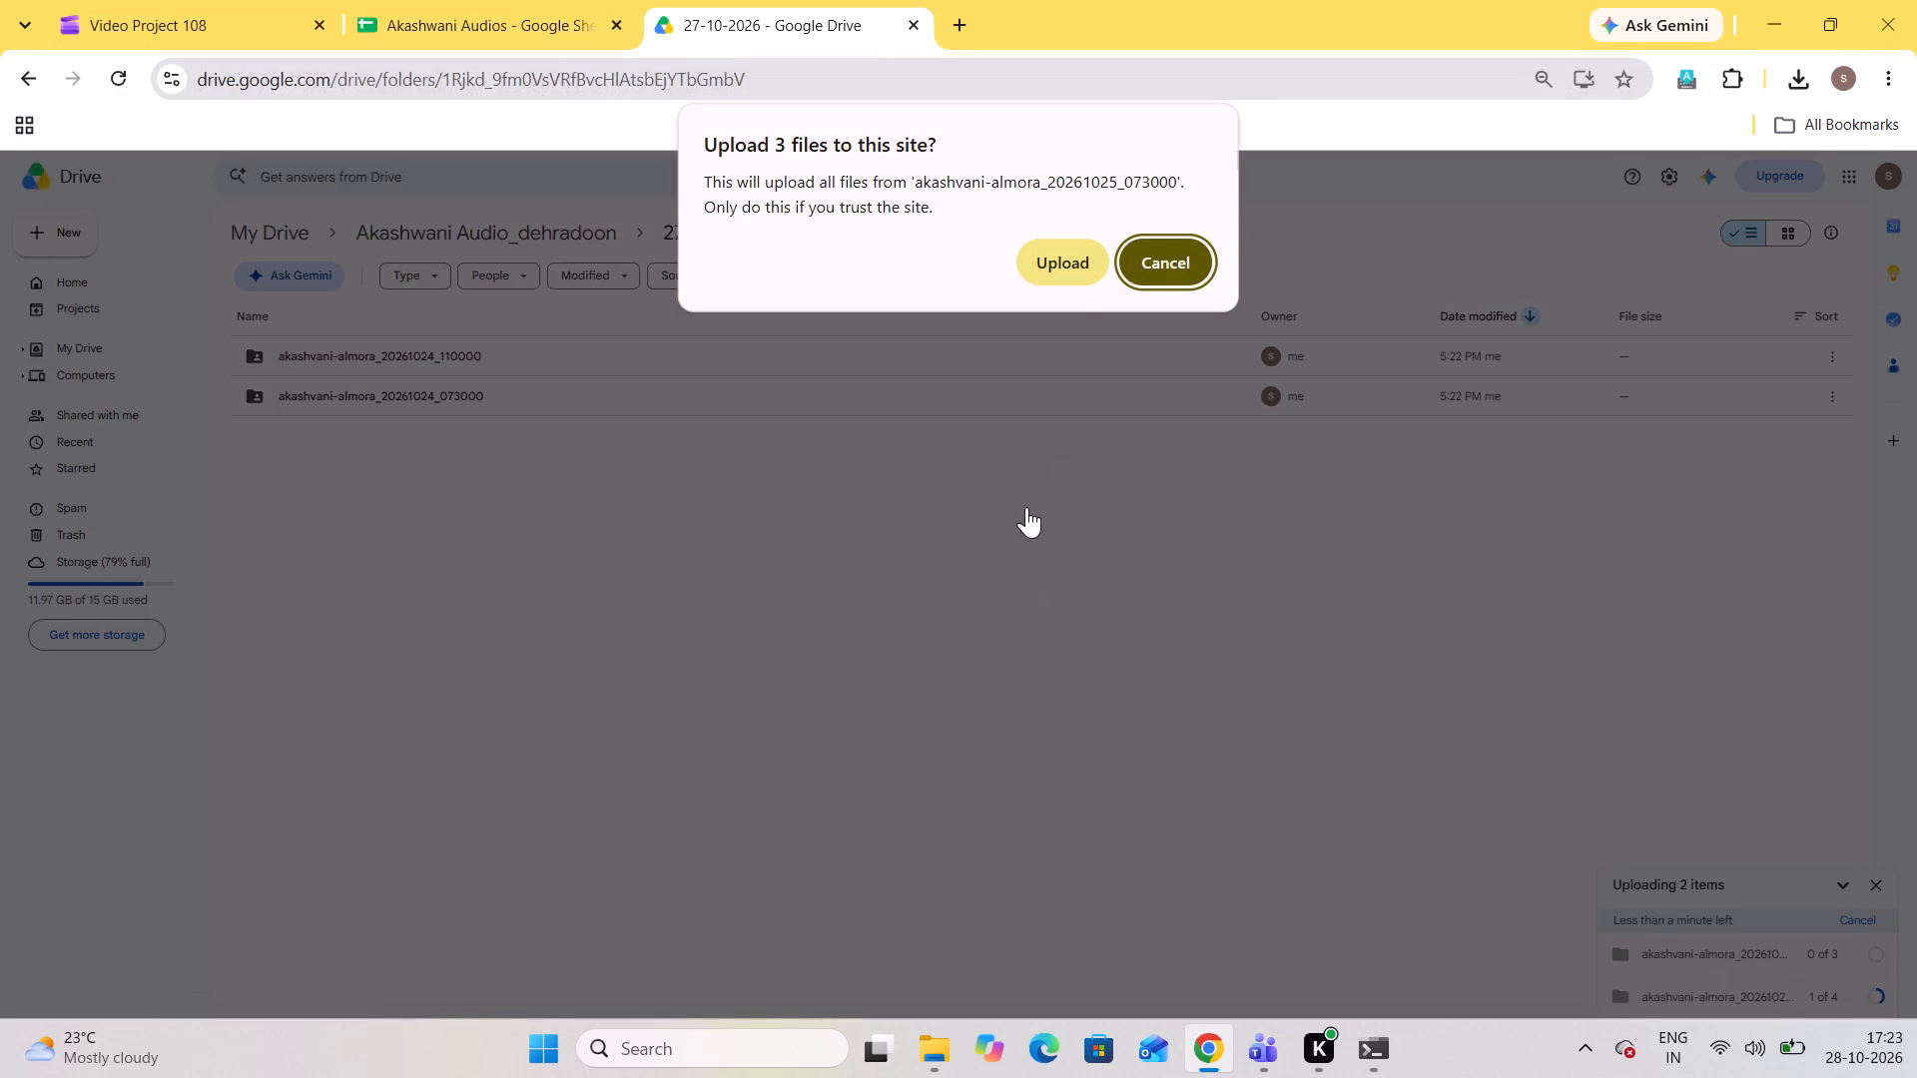
{"action": "left_click", "coordinate": [1055, 258]}
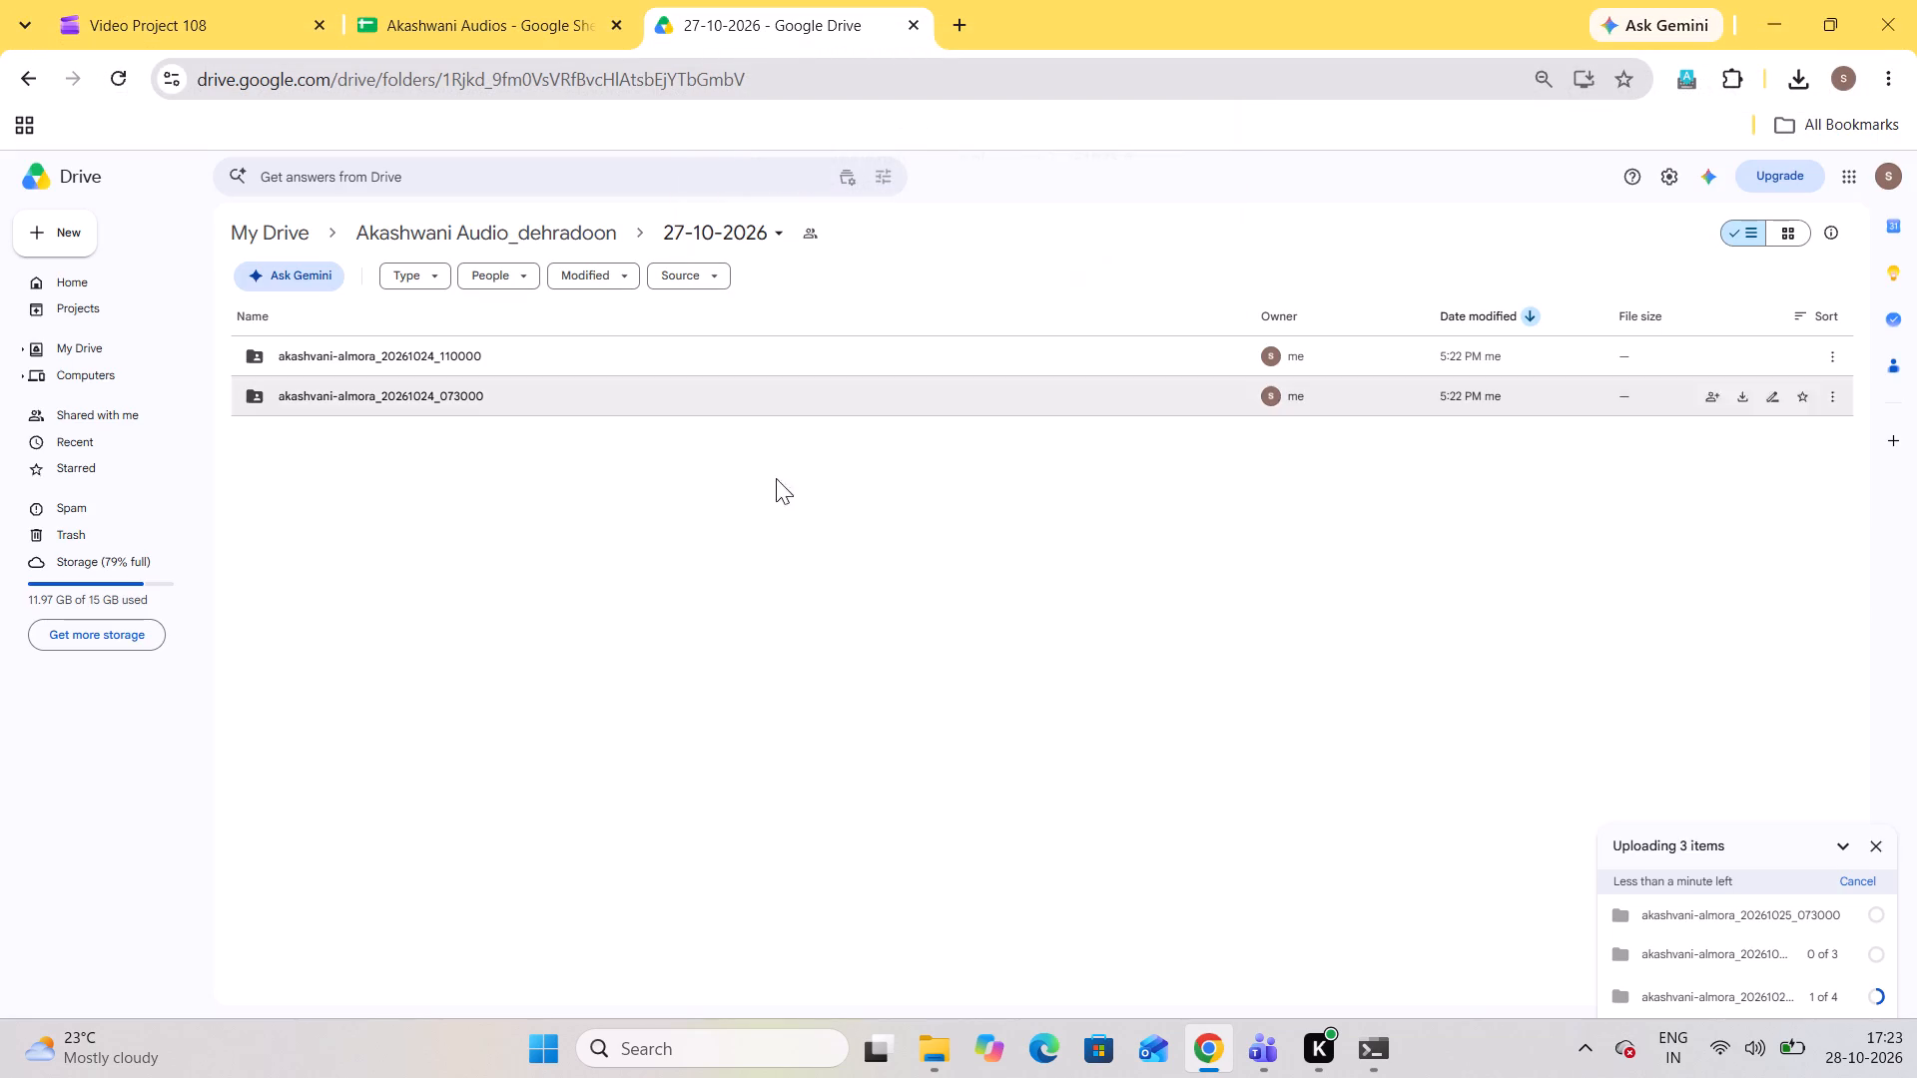
Upload the folder akashvani-almora_20261025_163000 from the local 28-10-2026 folder into the 27-10-2026 Drive folder.
{"action": "right_click", "coordinate": [761, 500]}
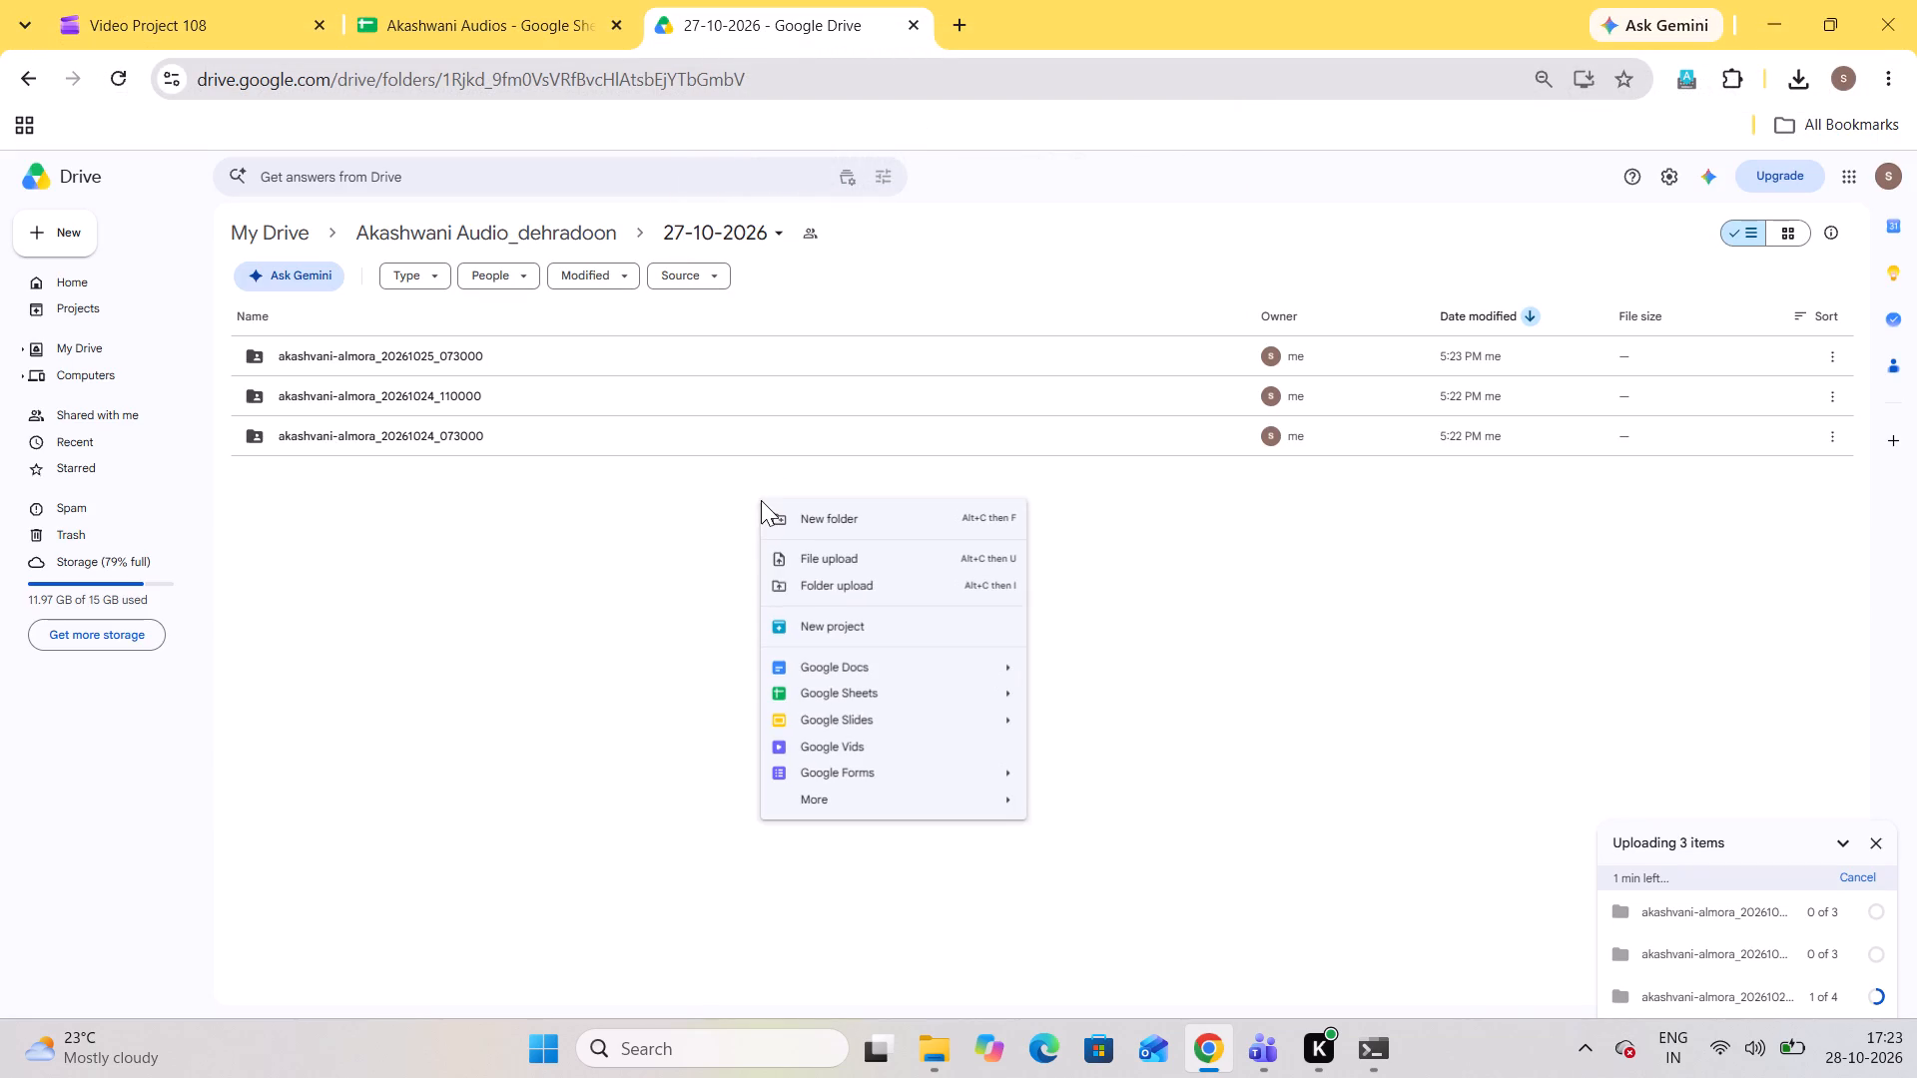
{"action": "left_click", "coordinate": [794, 588]}
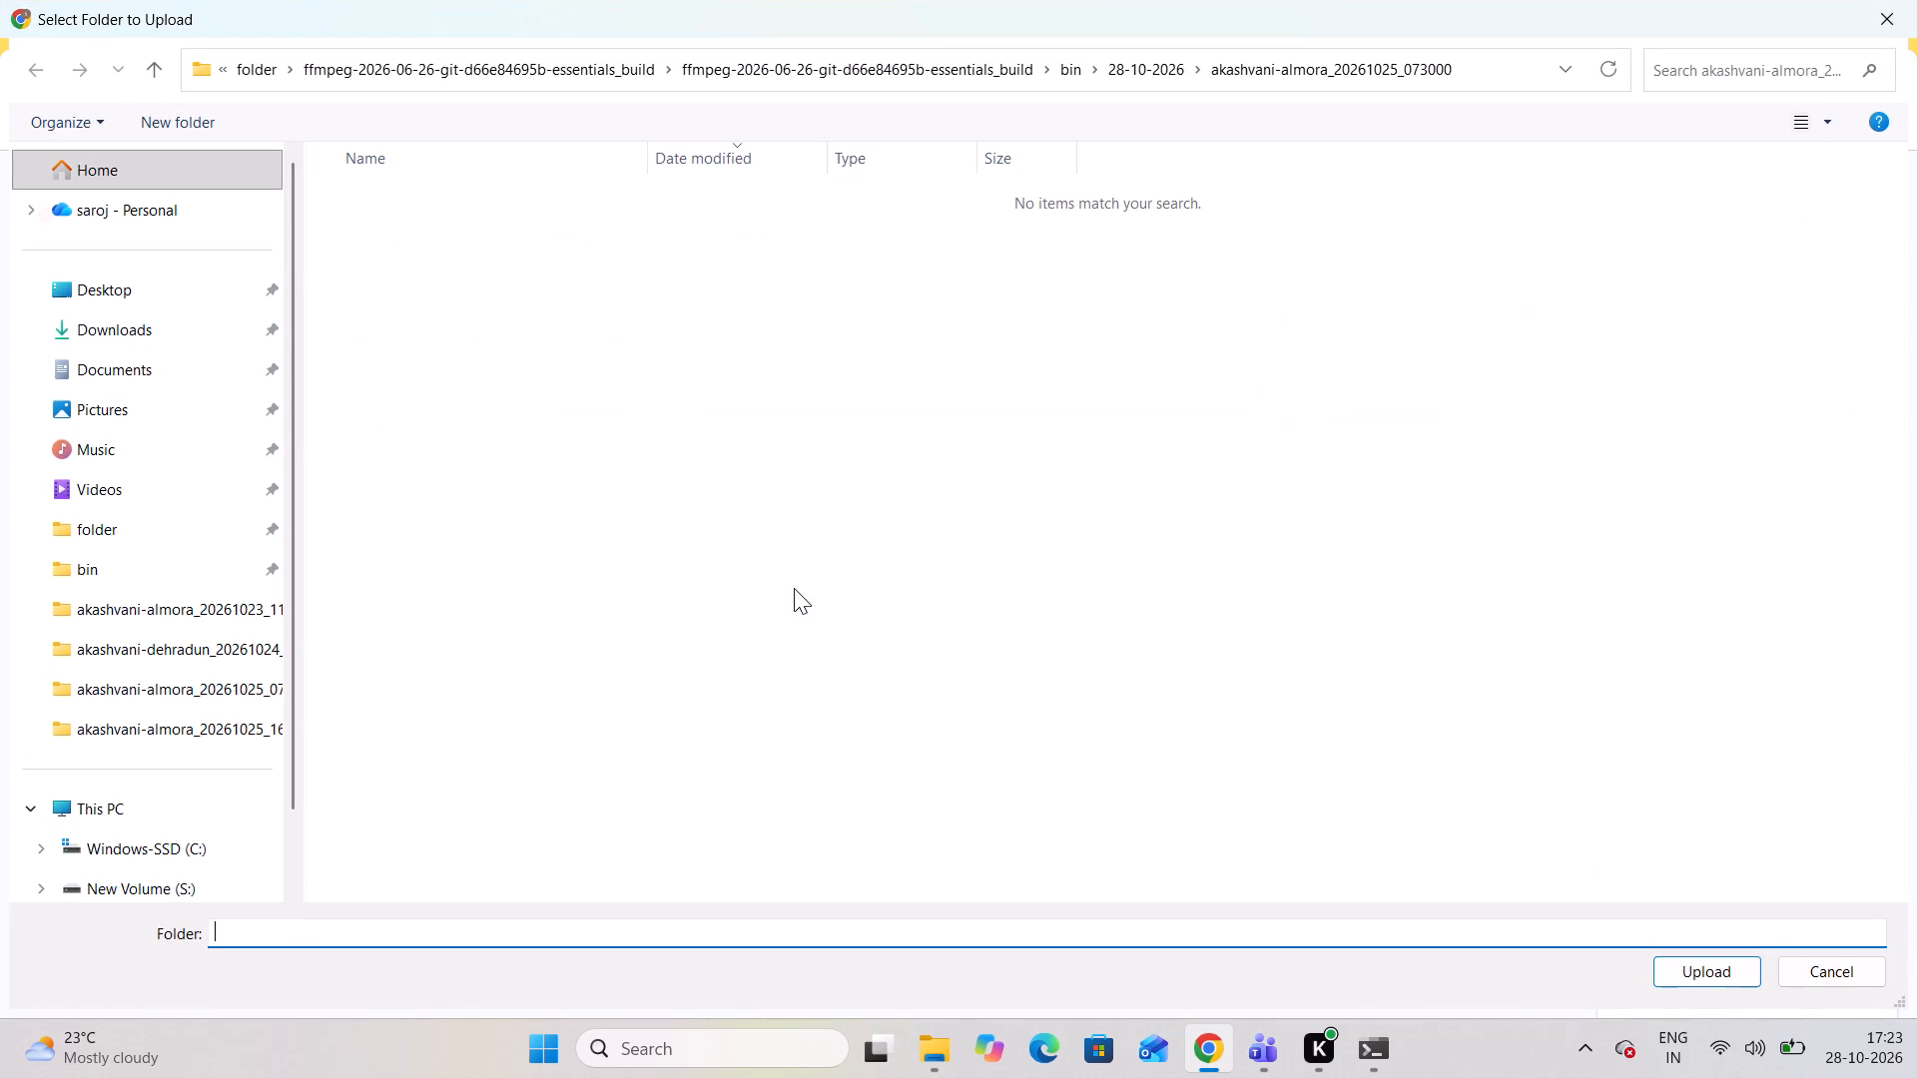
{"action": "left_click", "coordinate": [1140, 71]}
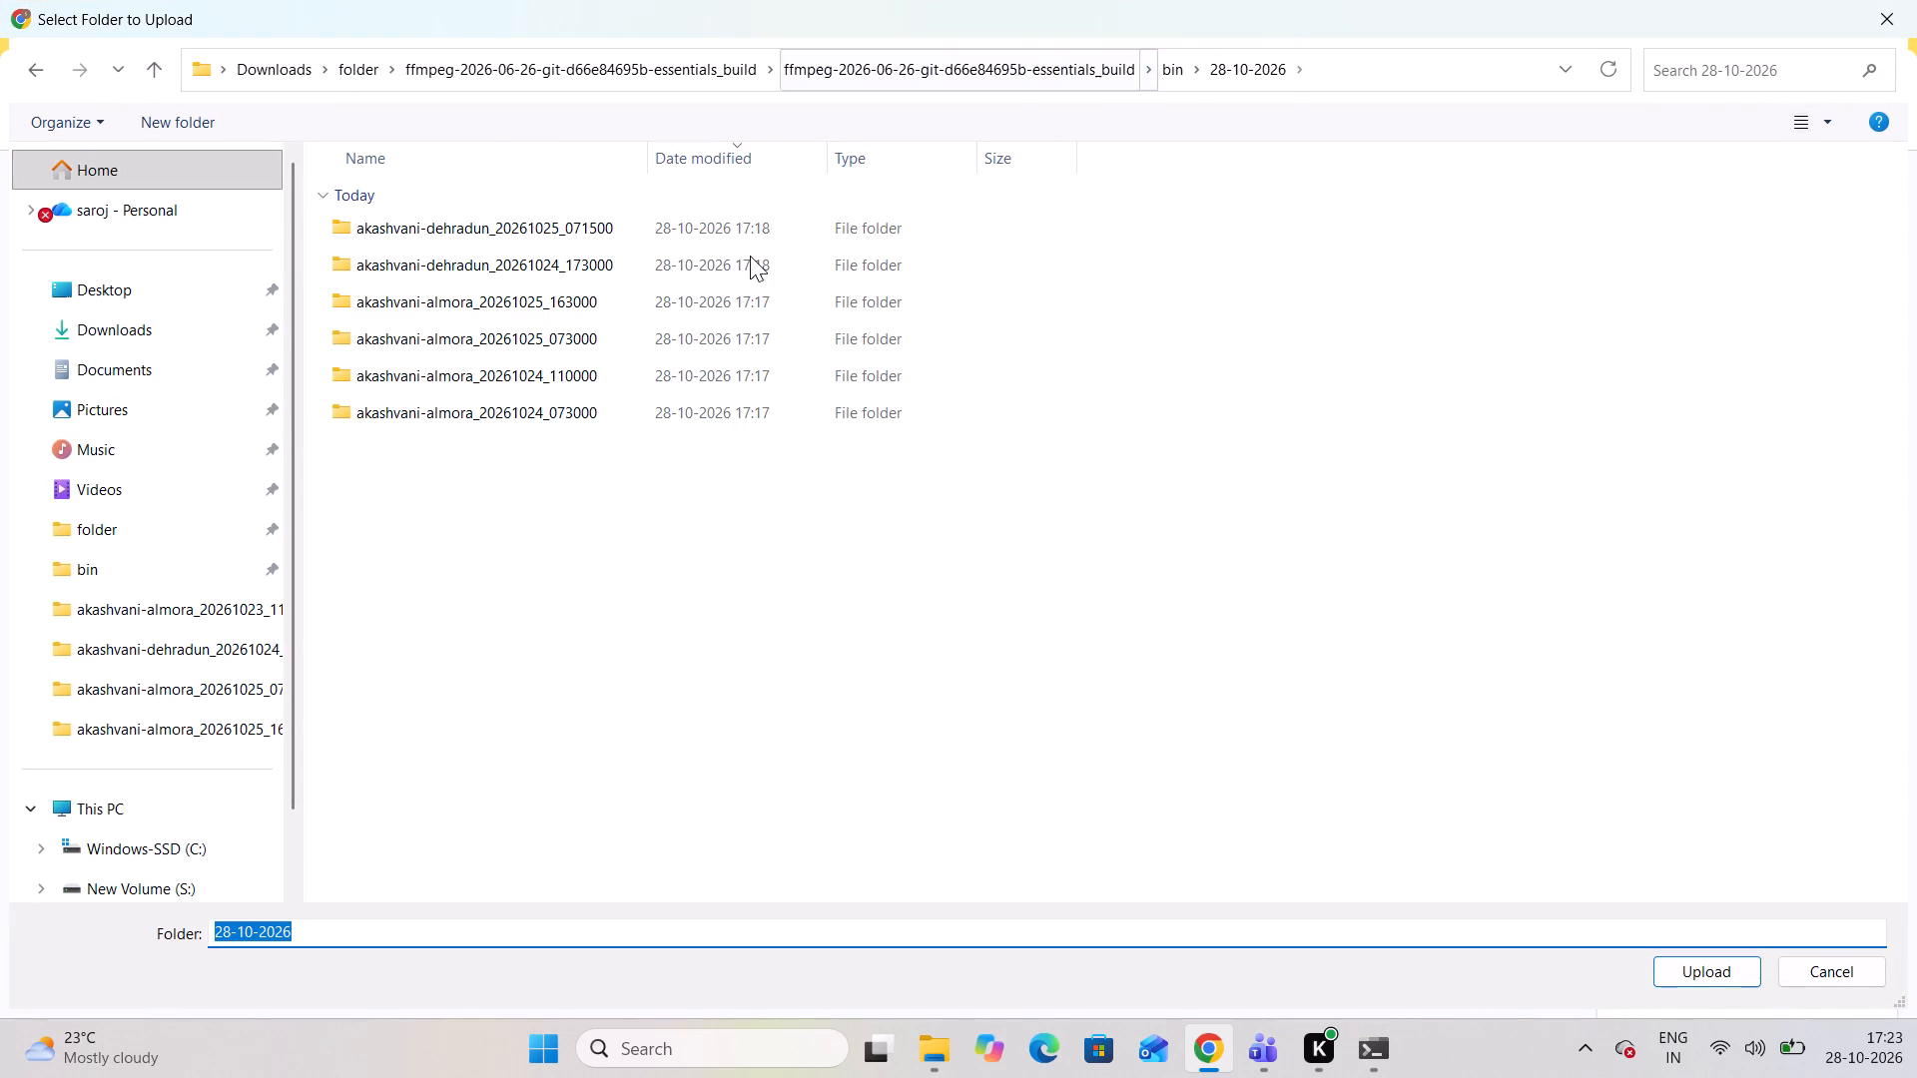
{"action": "left_click", "coordinate": [687, 302]}
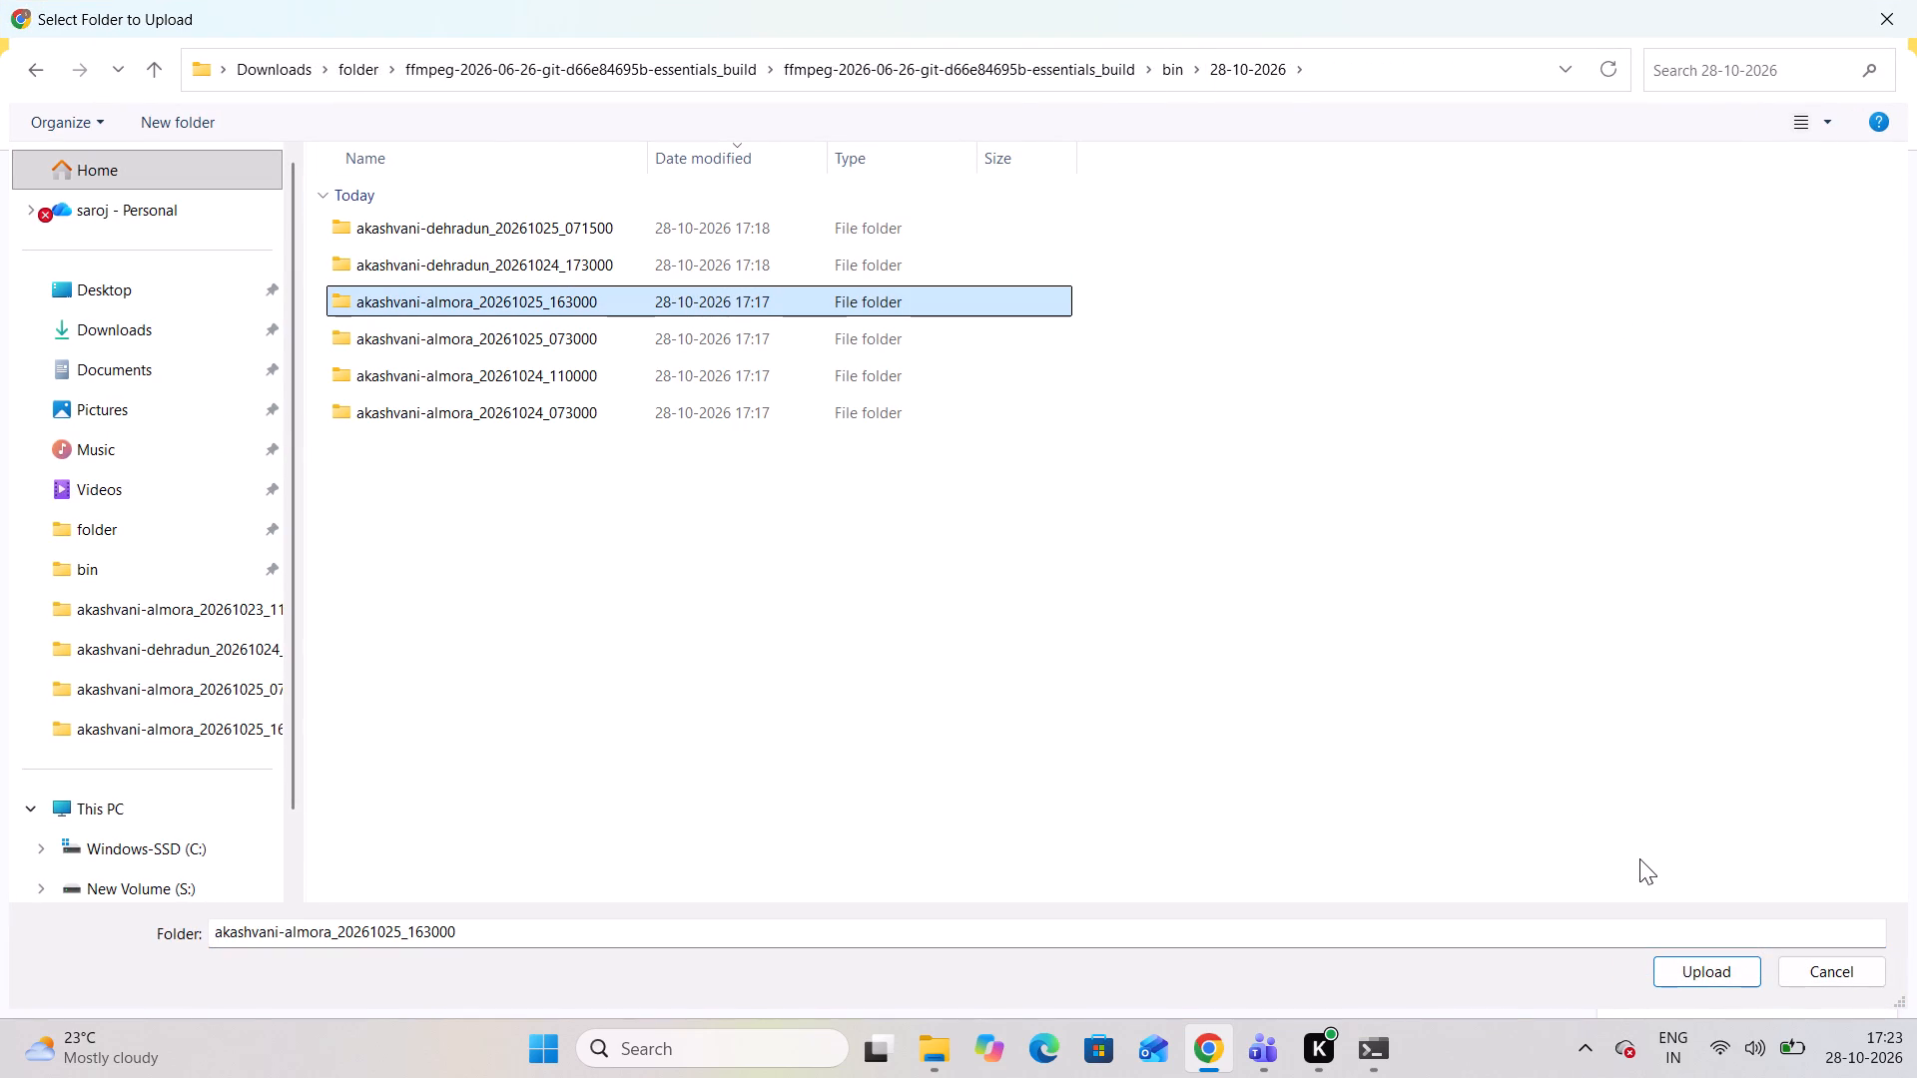
{"action": "left_click", "coordinate": [1708, 968]}
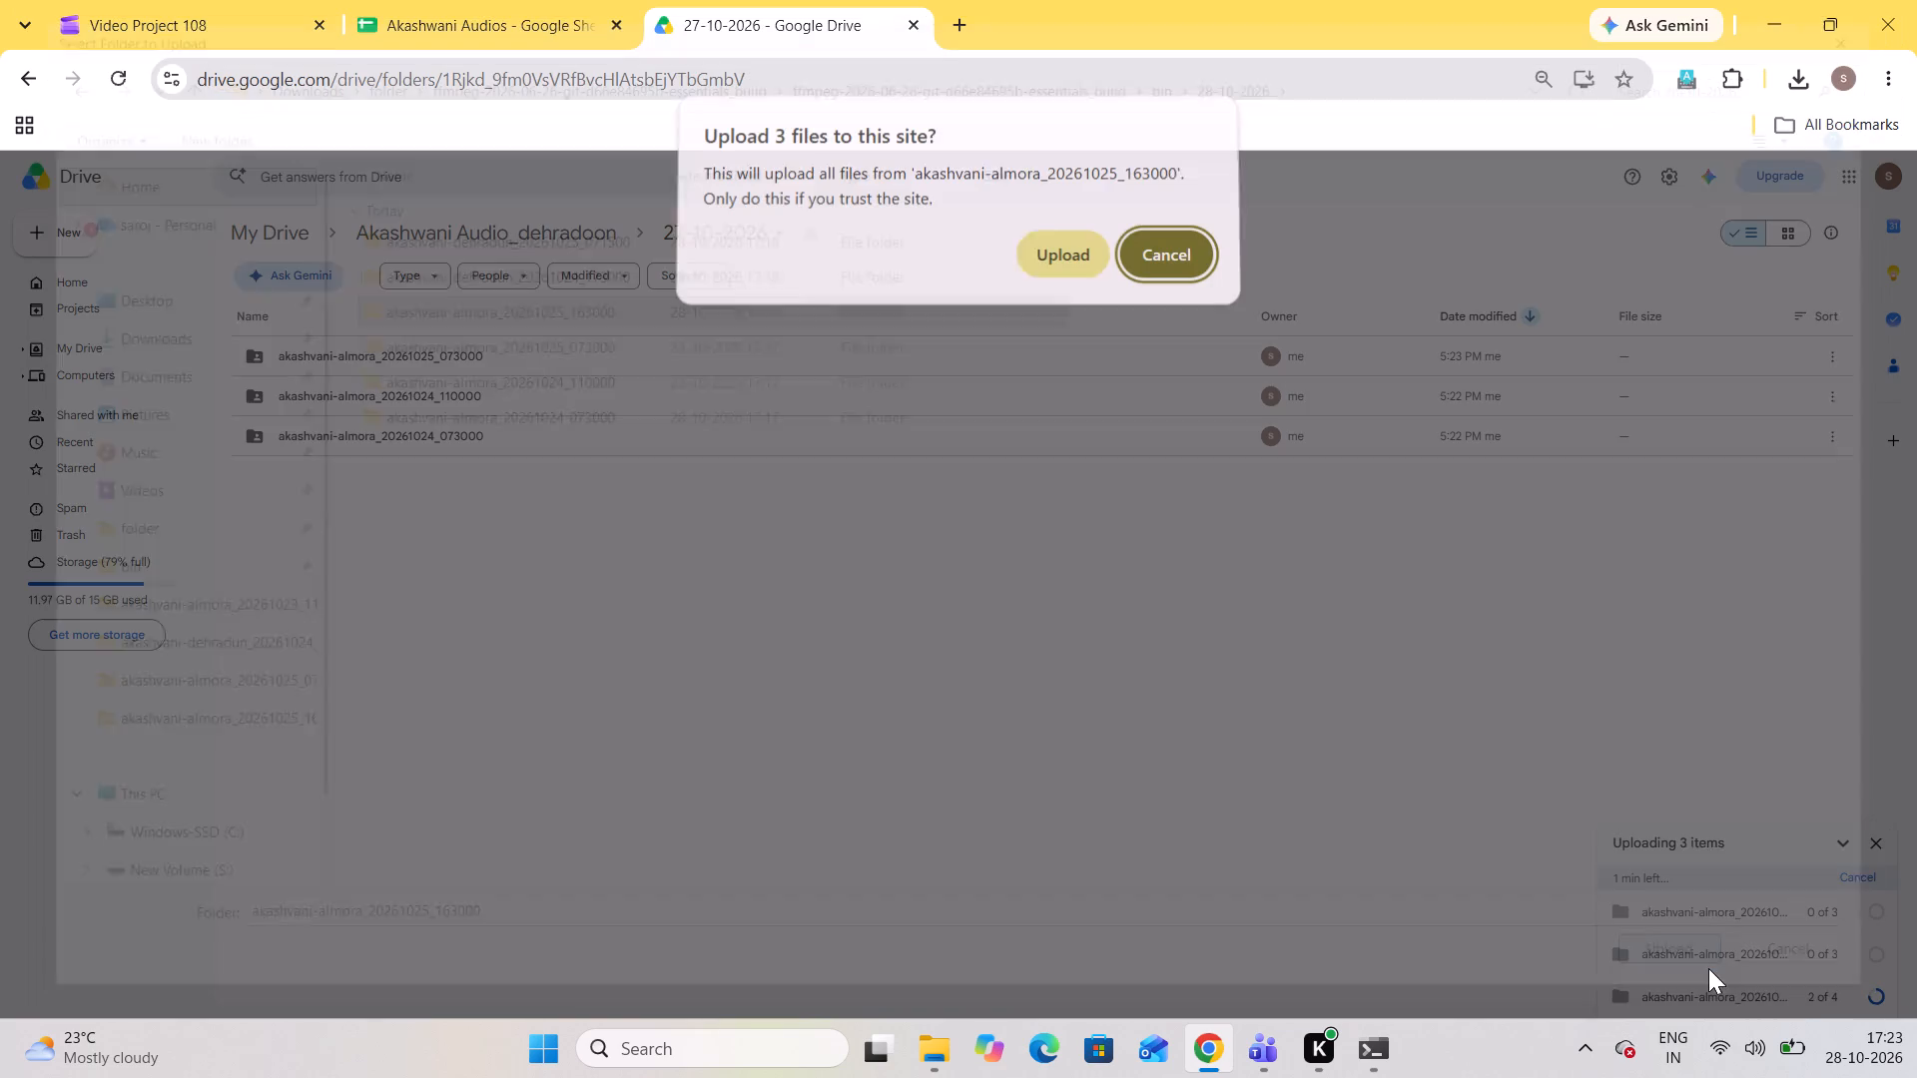
{"action": "left_click", "coordinate": [1062, 266]}
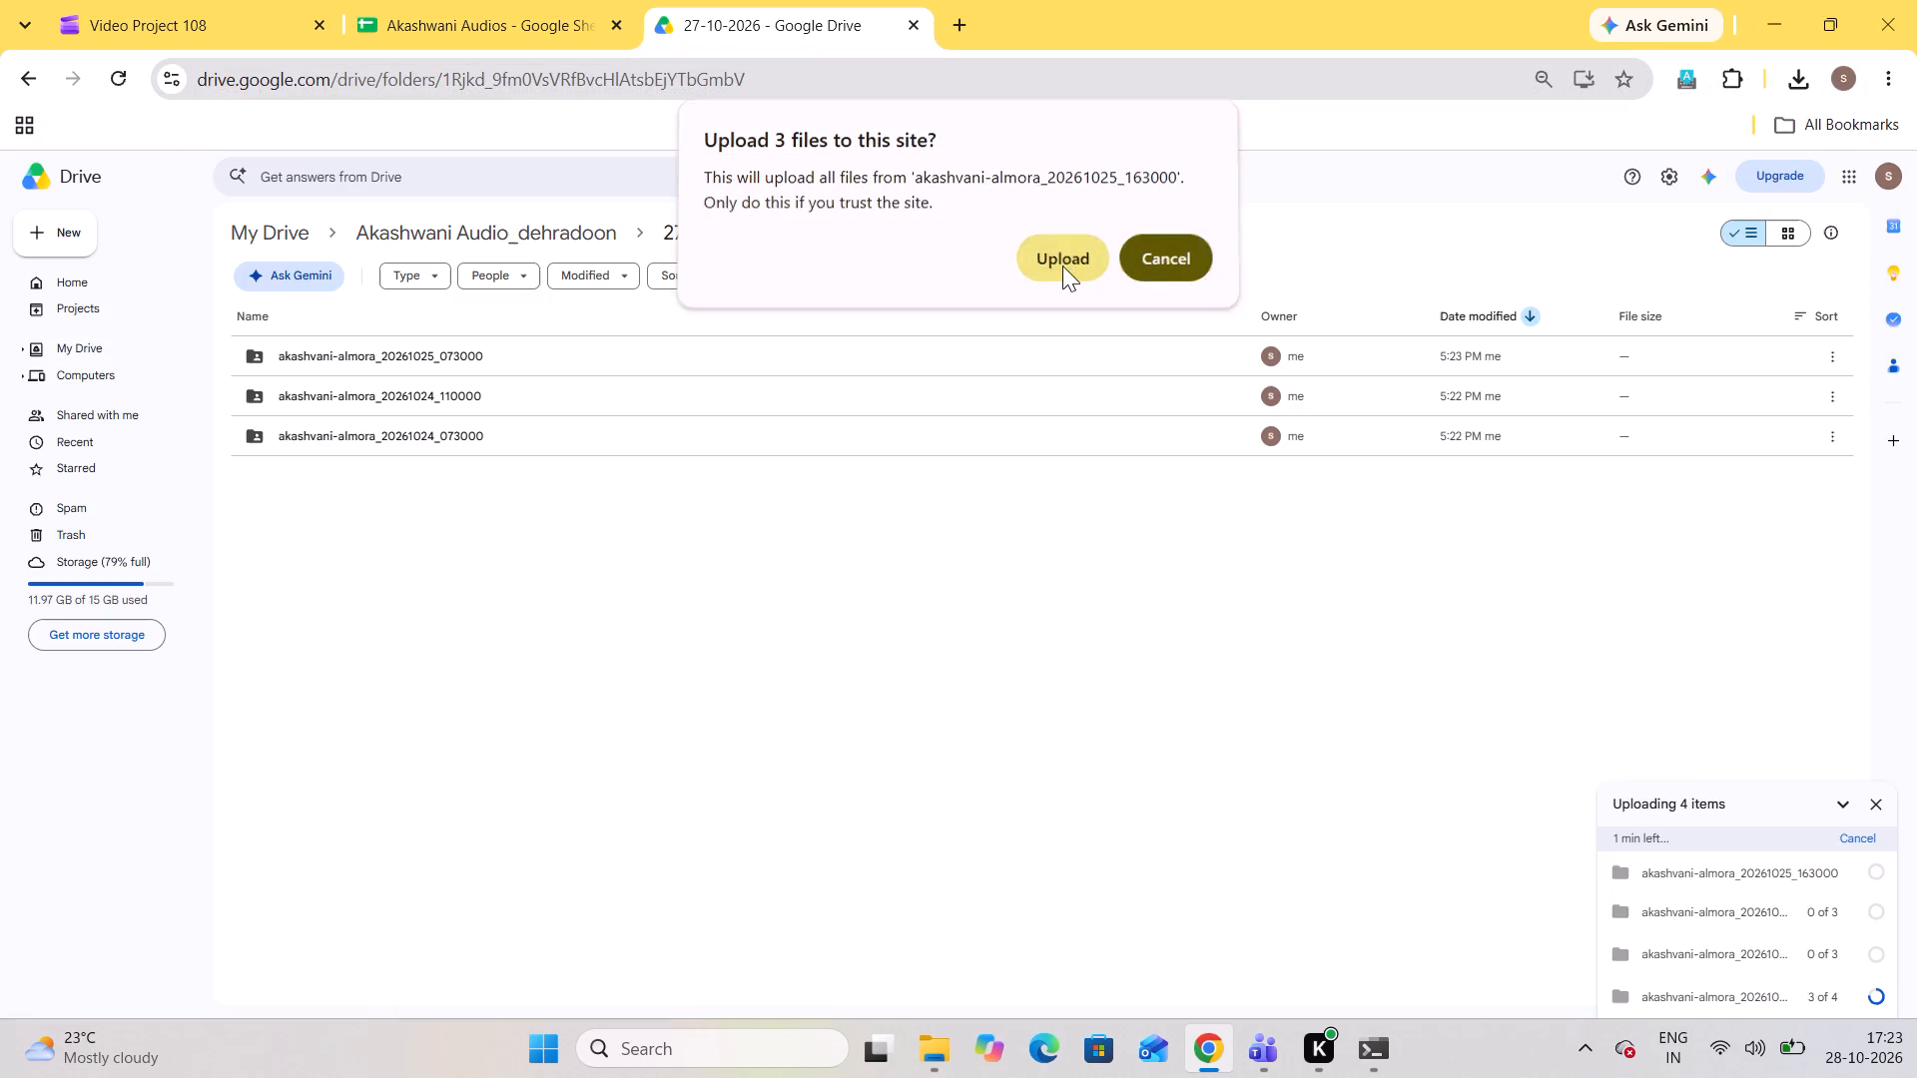
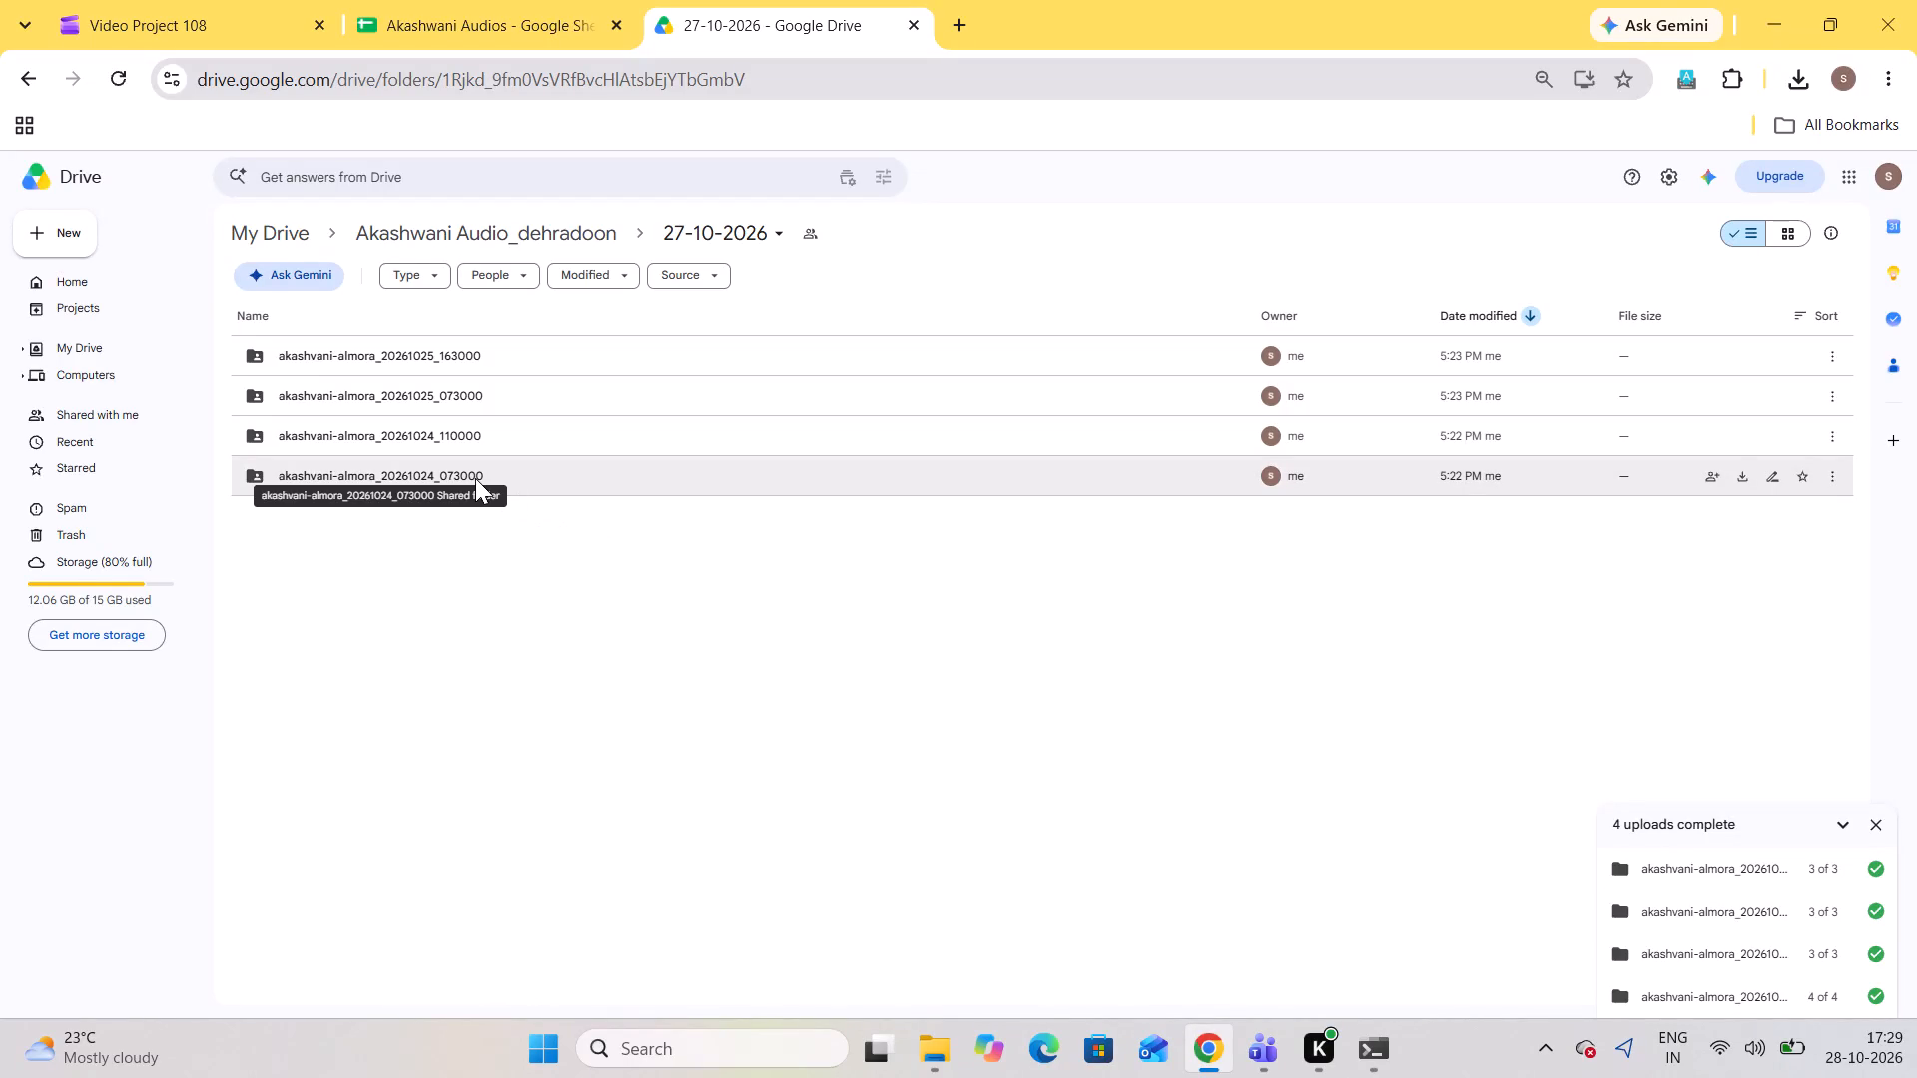
Copy the local folder name akashvani-almora_20261024_073000 into cell B927 of the Akashwani Audios spreadsheet's Almora sheet.
{"action": "key", "text": "alt+Tab"}
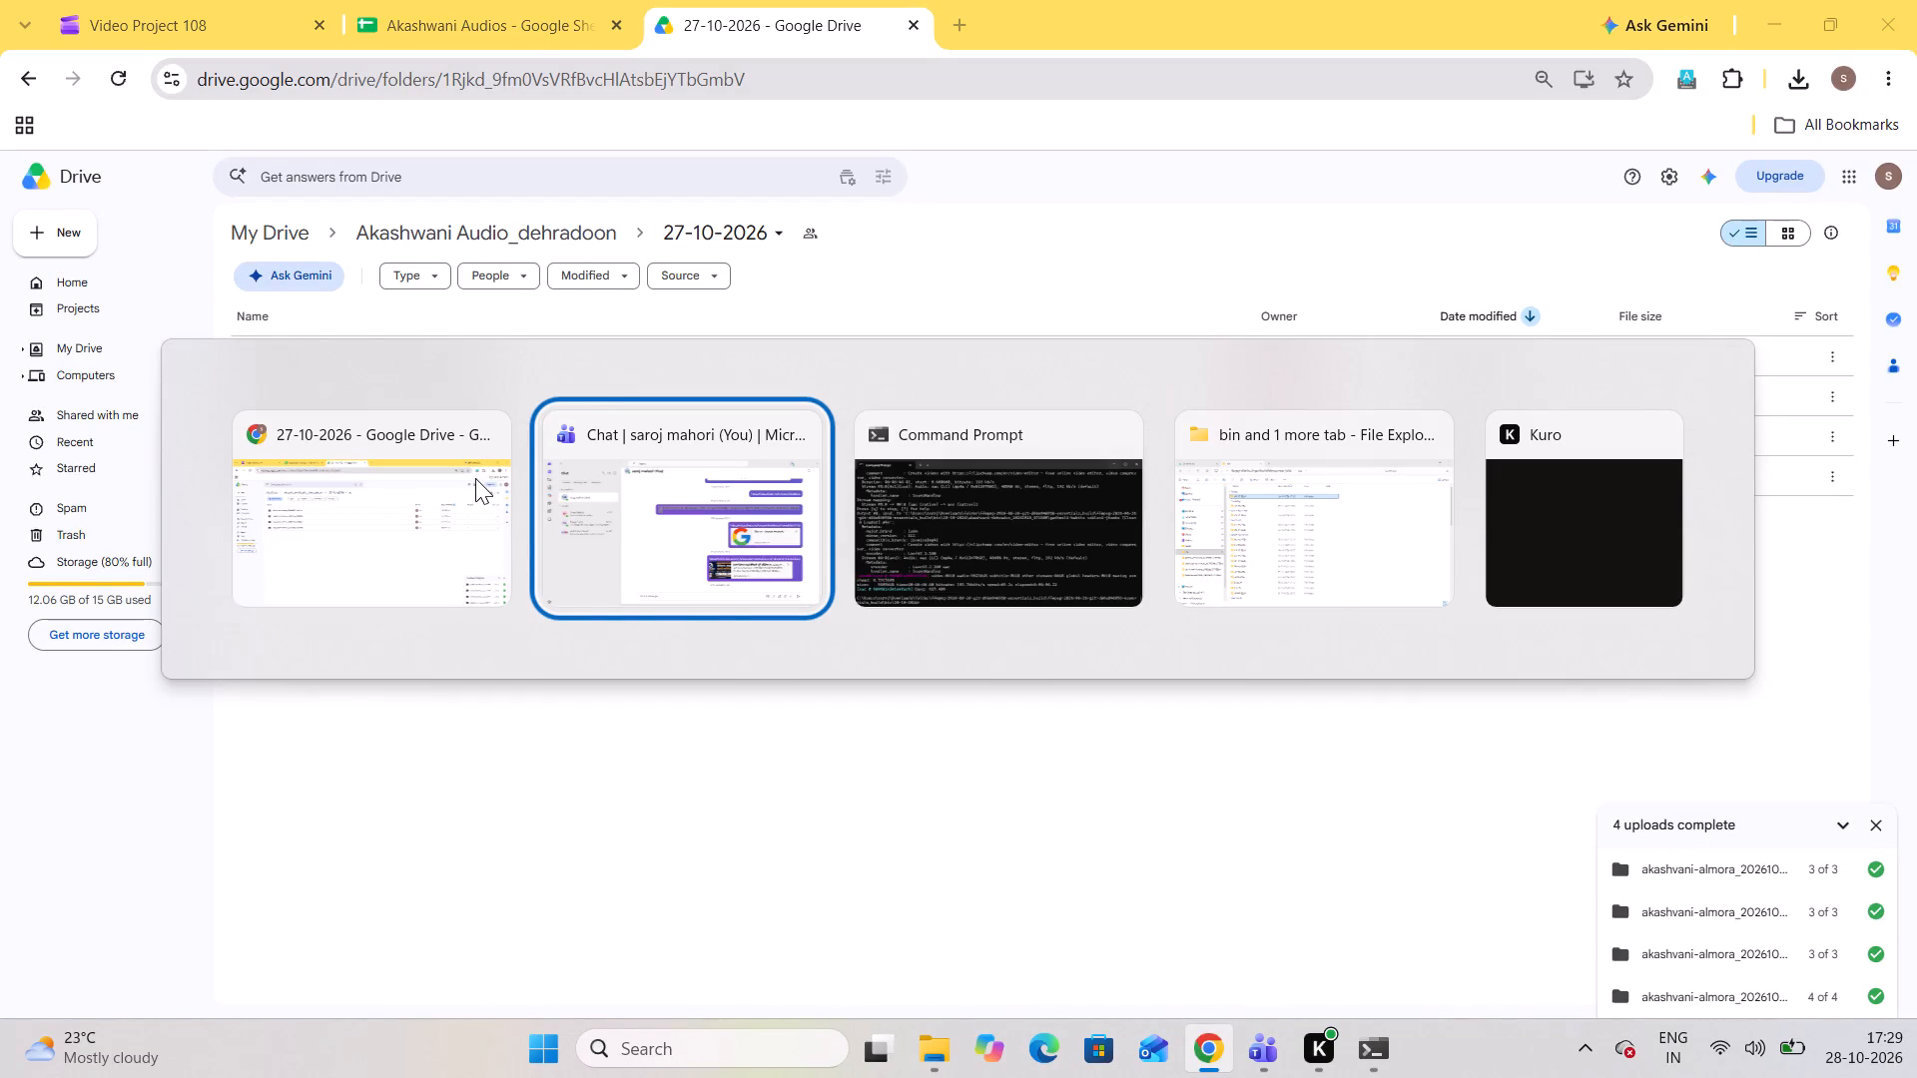
{"action": "key", "text": "alt+Tab"}
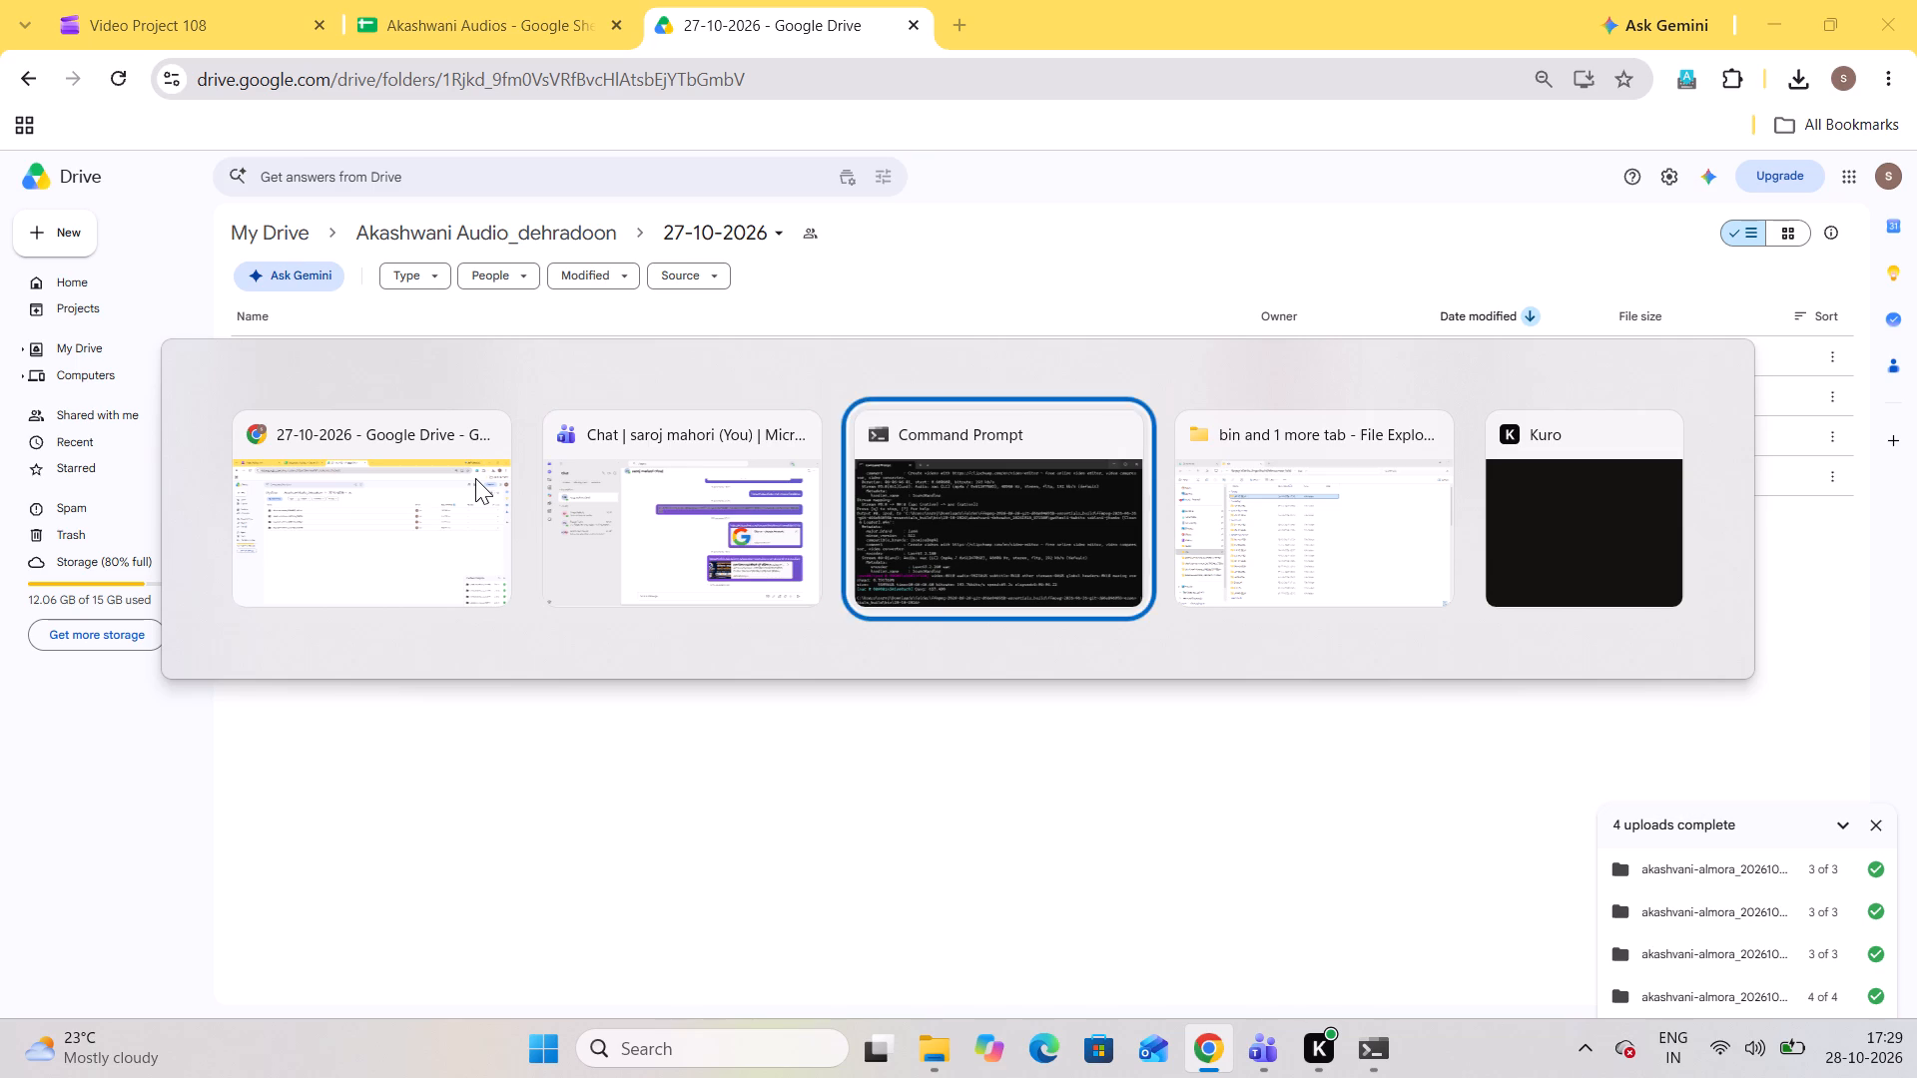
{"action": "key", "text": "alt+Tab"}
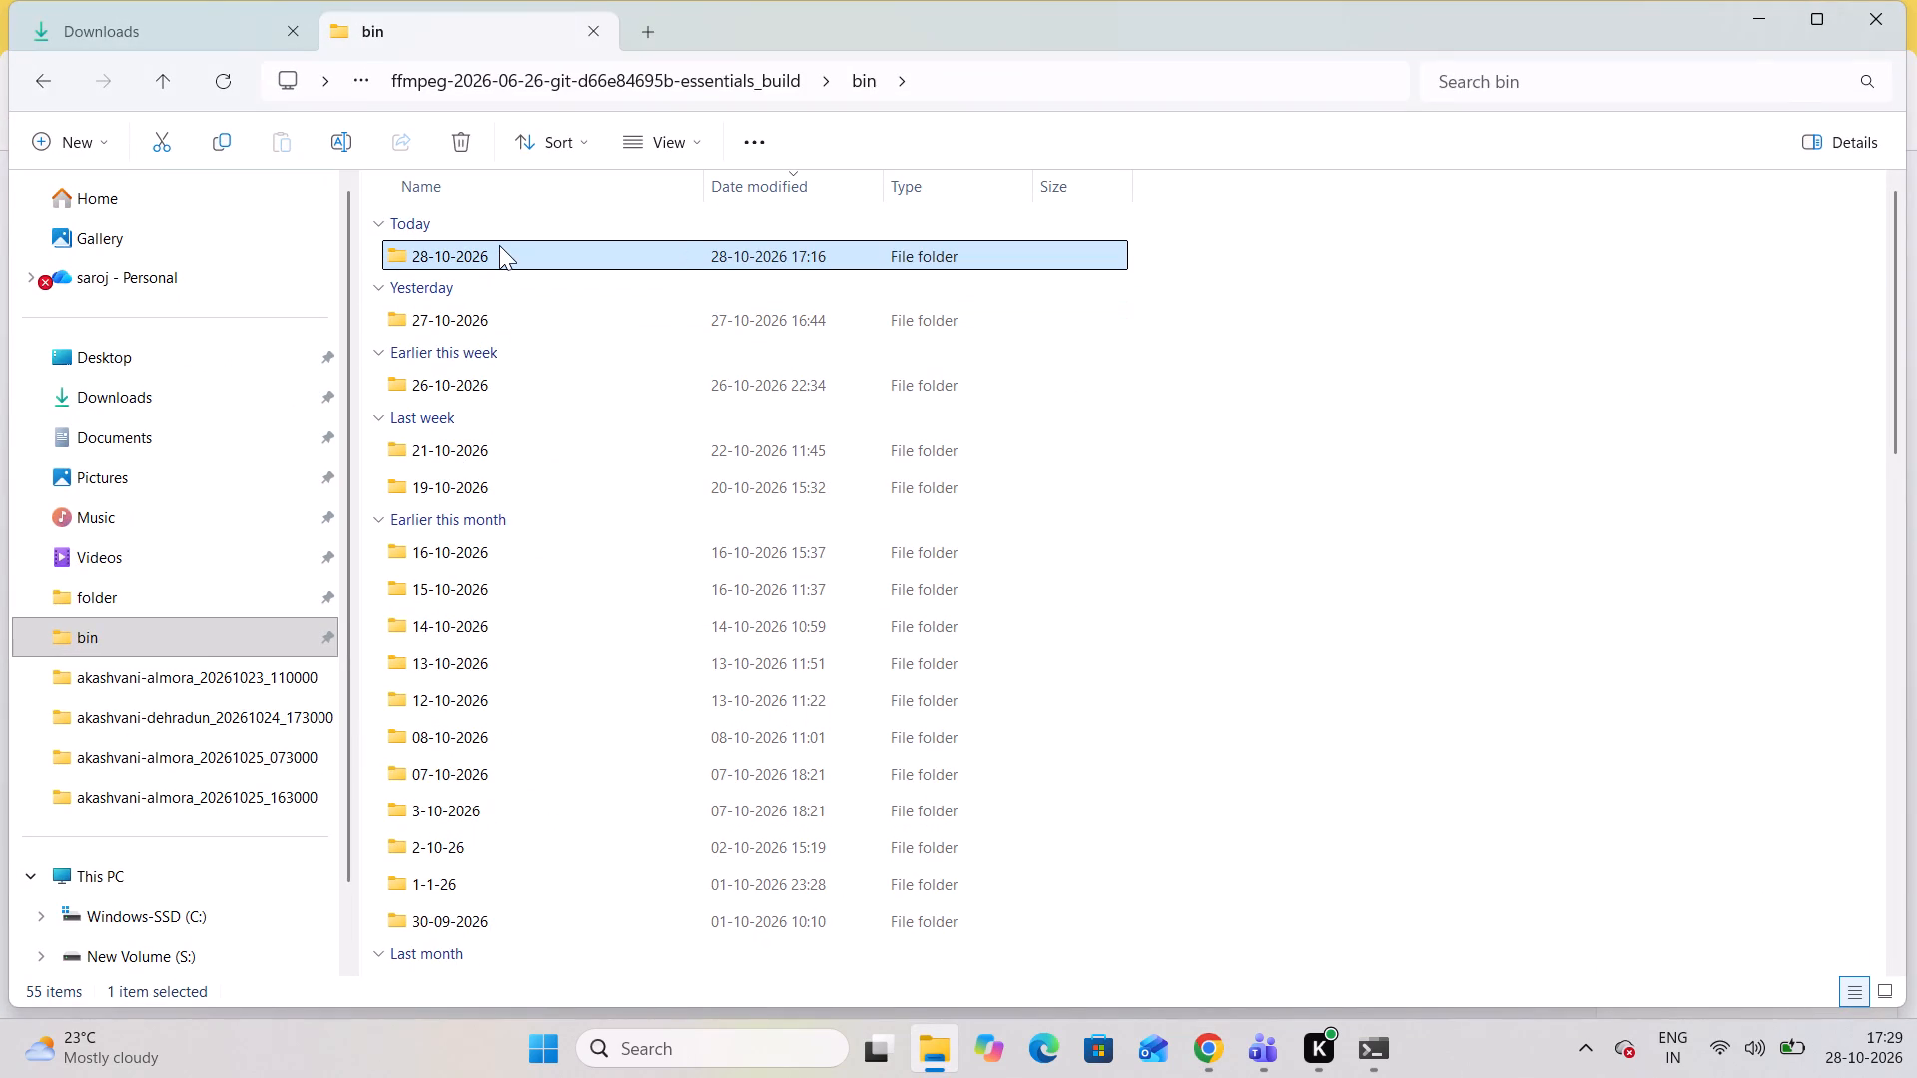
{"action": "double_click", "coordinate": [499, 245]}
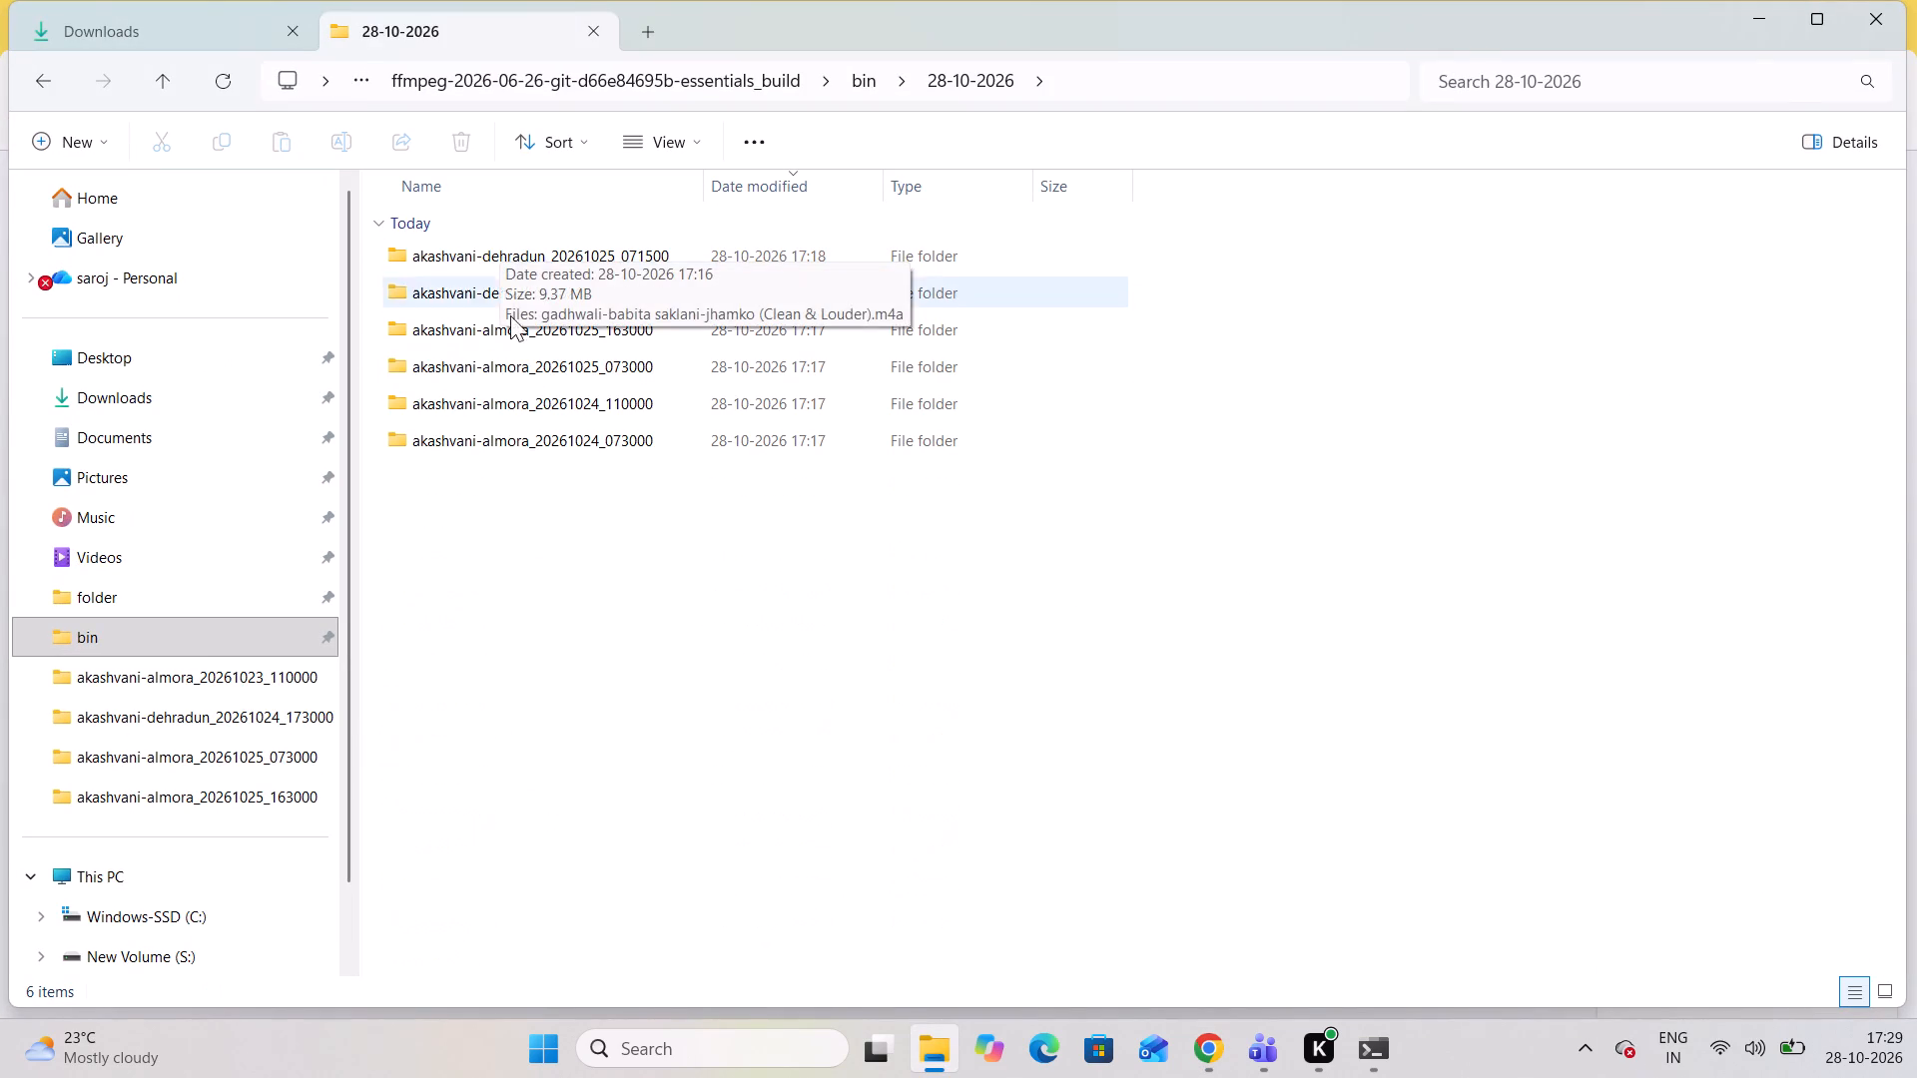
{"action": "left_click", "coordinate": [523, 433]}
{"action": "left_click", "coordinate": [523, 433]}
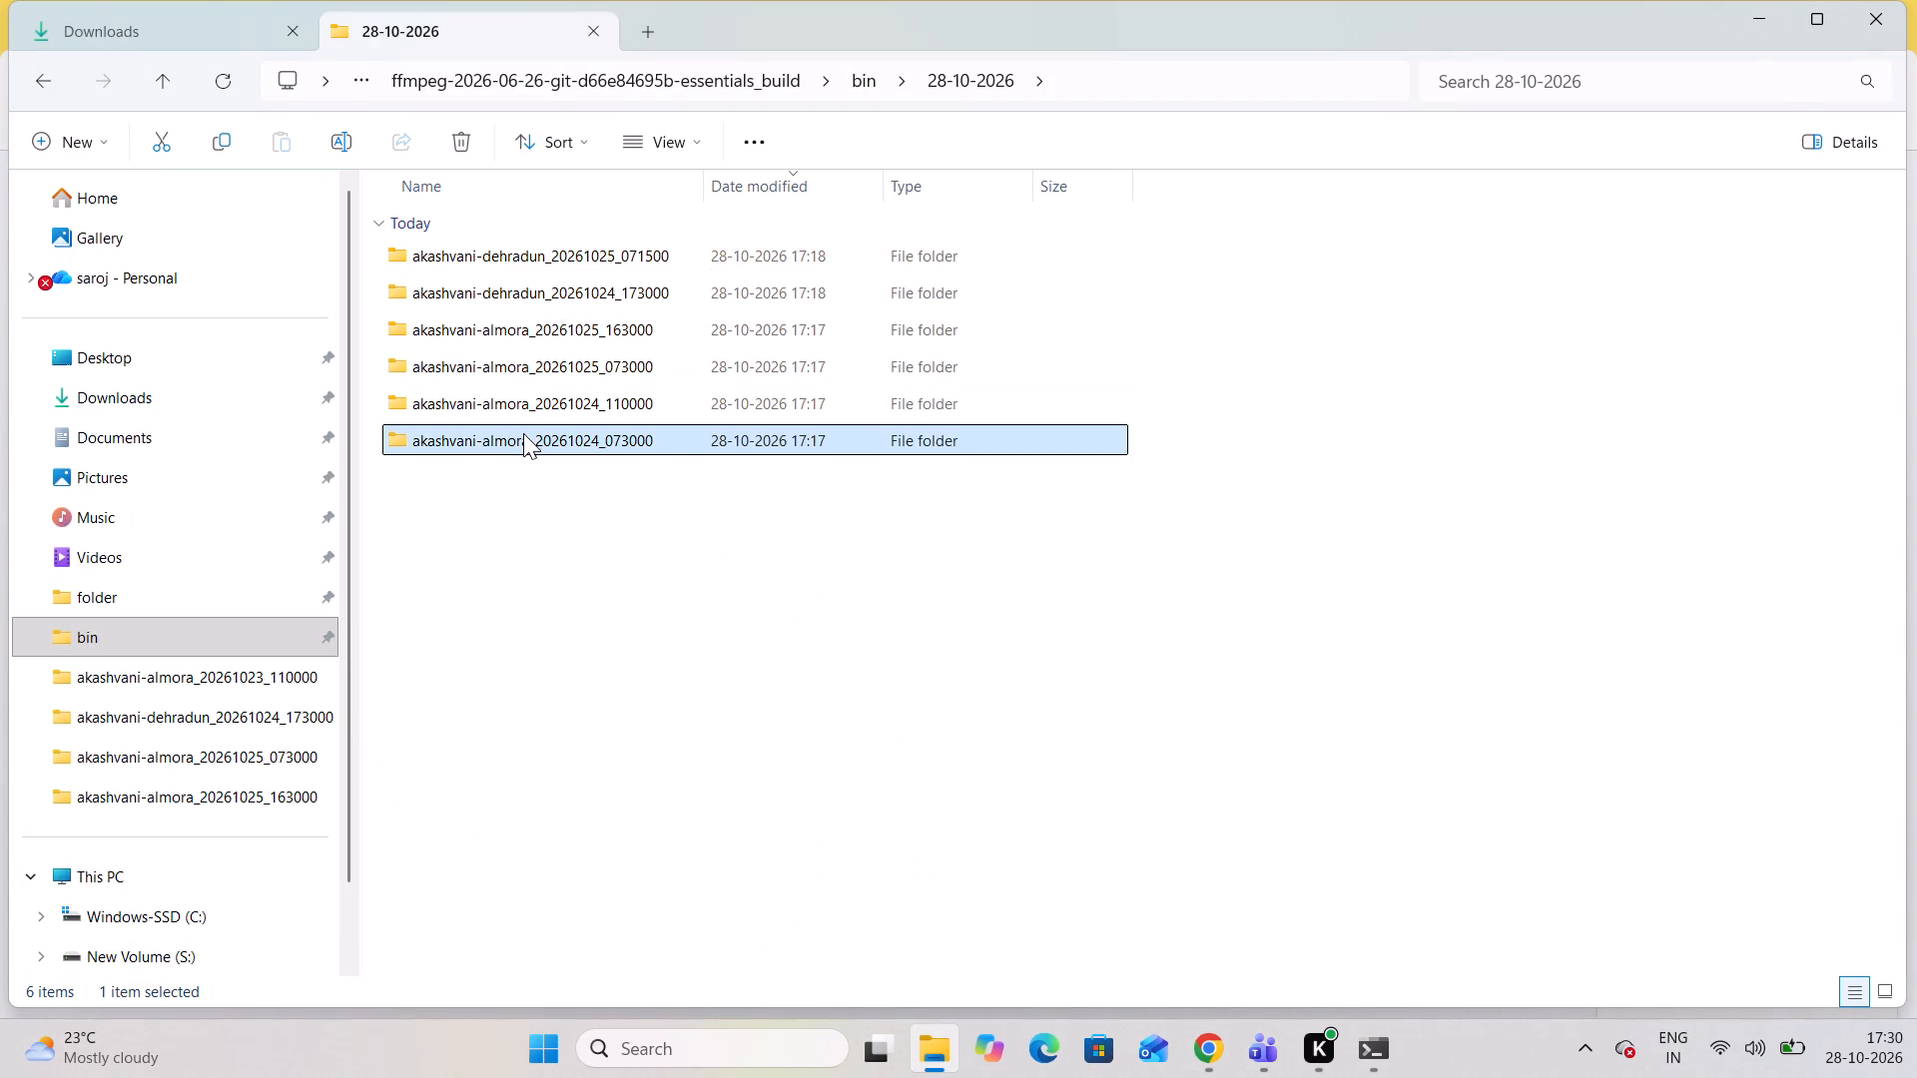
{"action": "key", "text": "ctrl+c"}
{"action": "key", "text": "alt+Tab"}
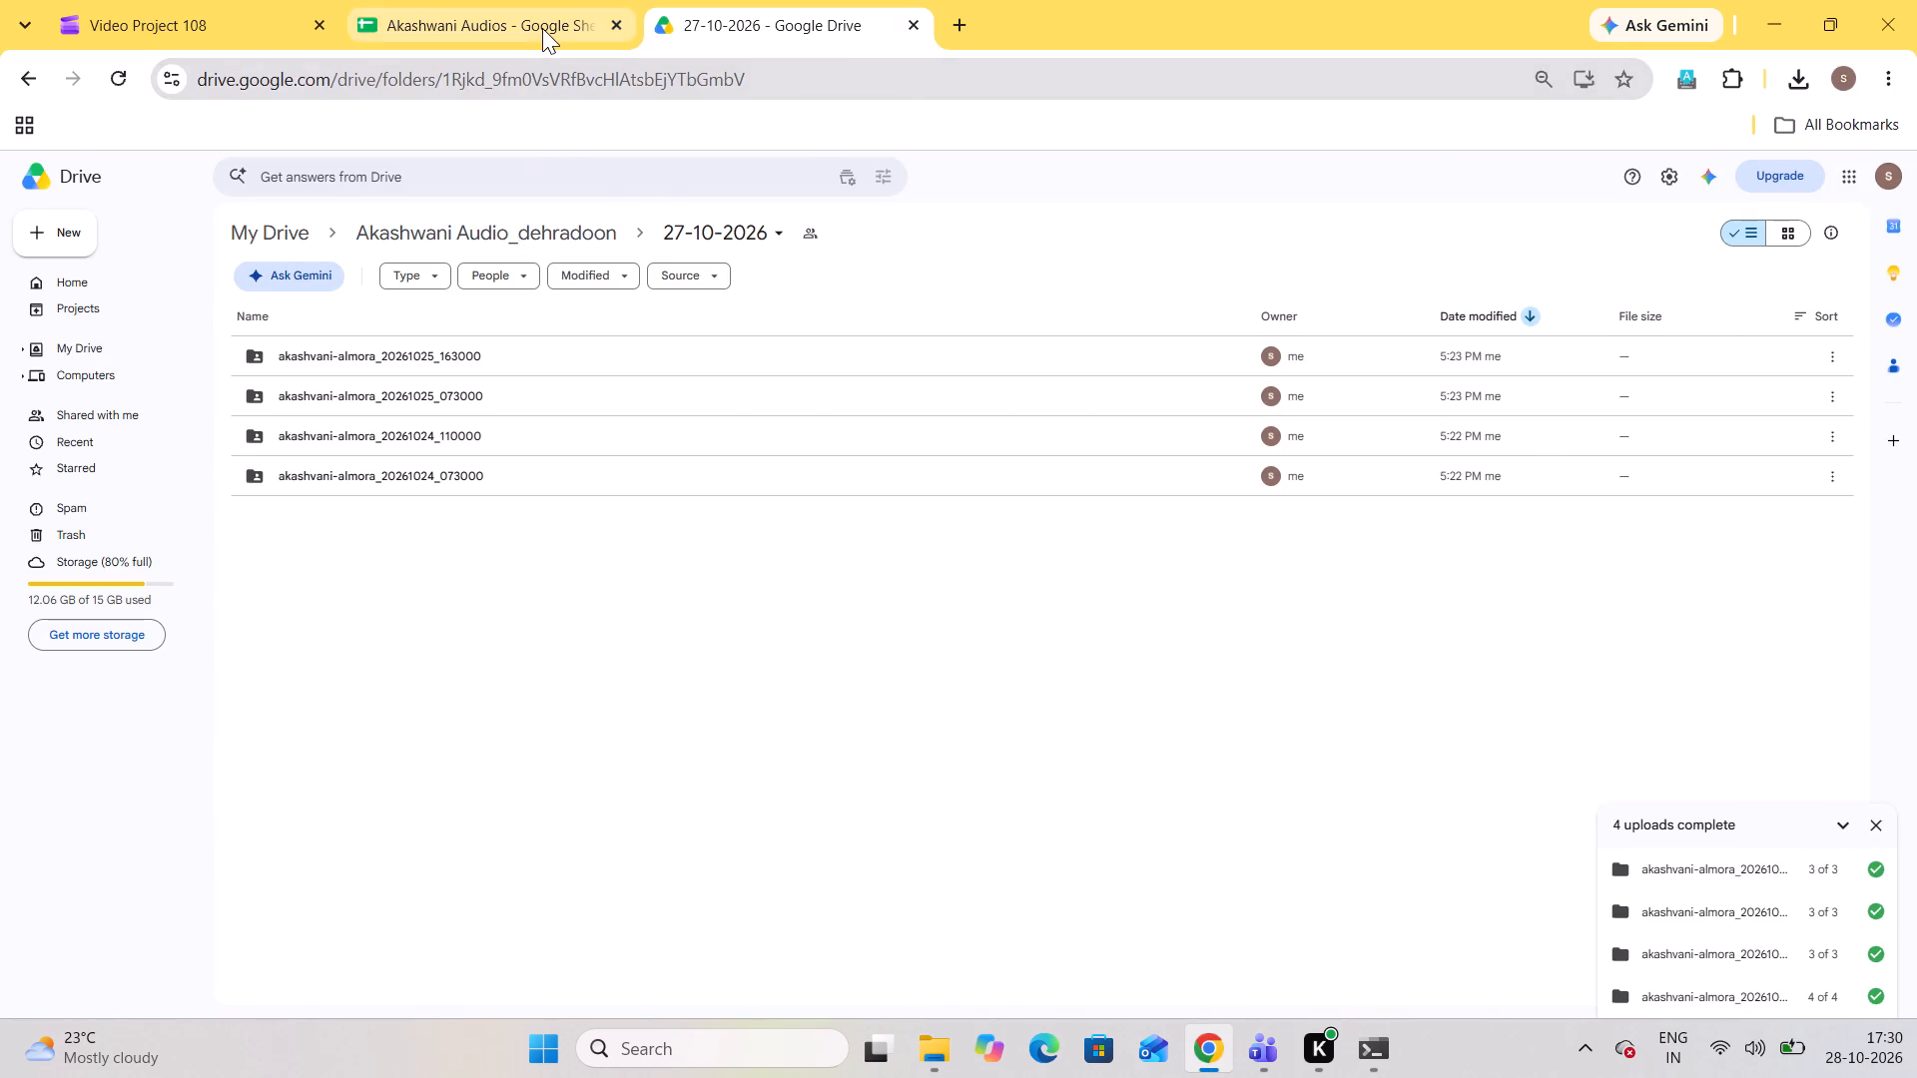
{"action": "left_click", "coordinate": [542, 28]}
{"action": "scroll", "coordinate": [690, 658], "scroll_direction": "down", "scroll_amount": 14}
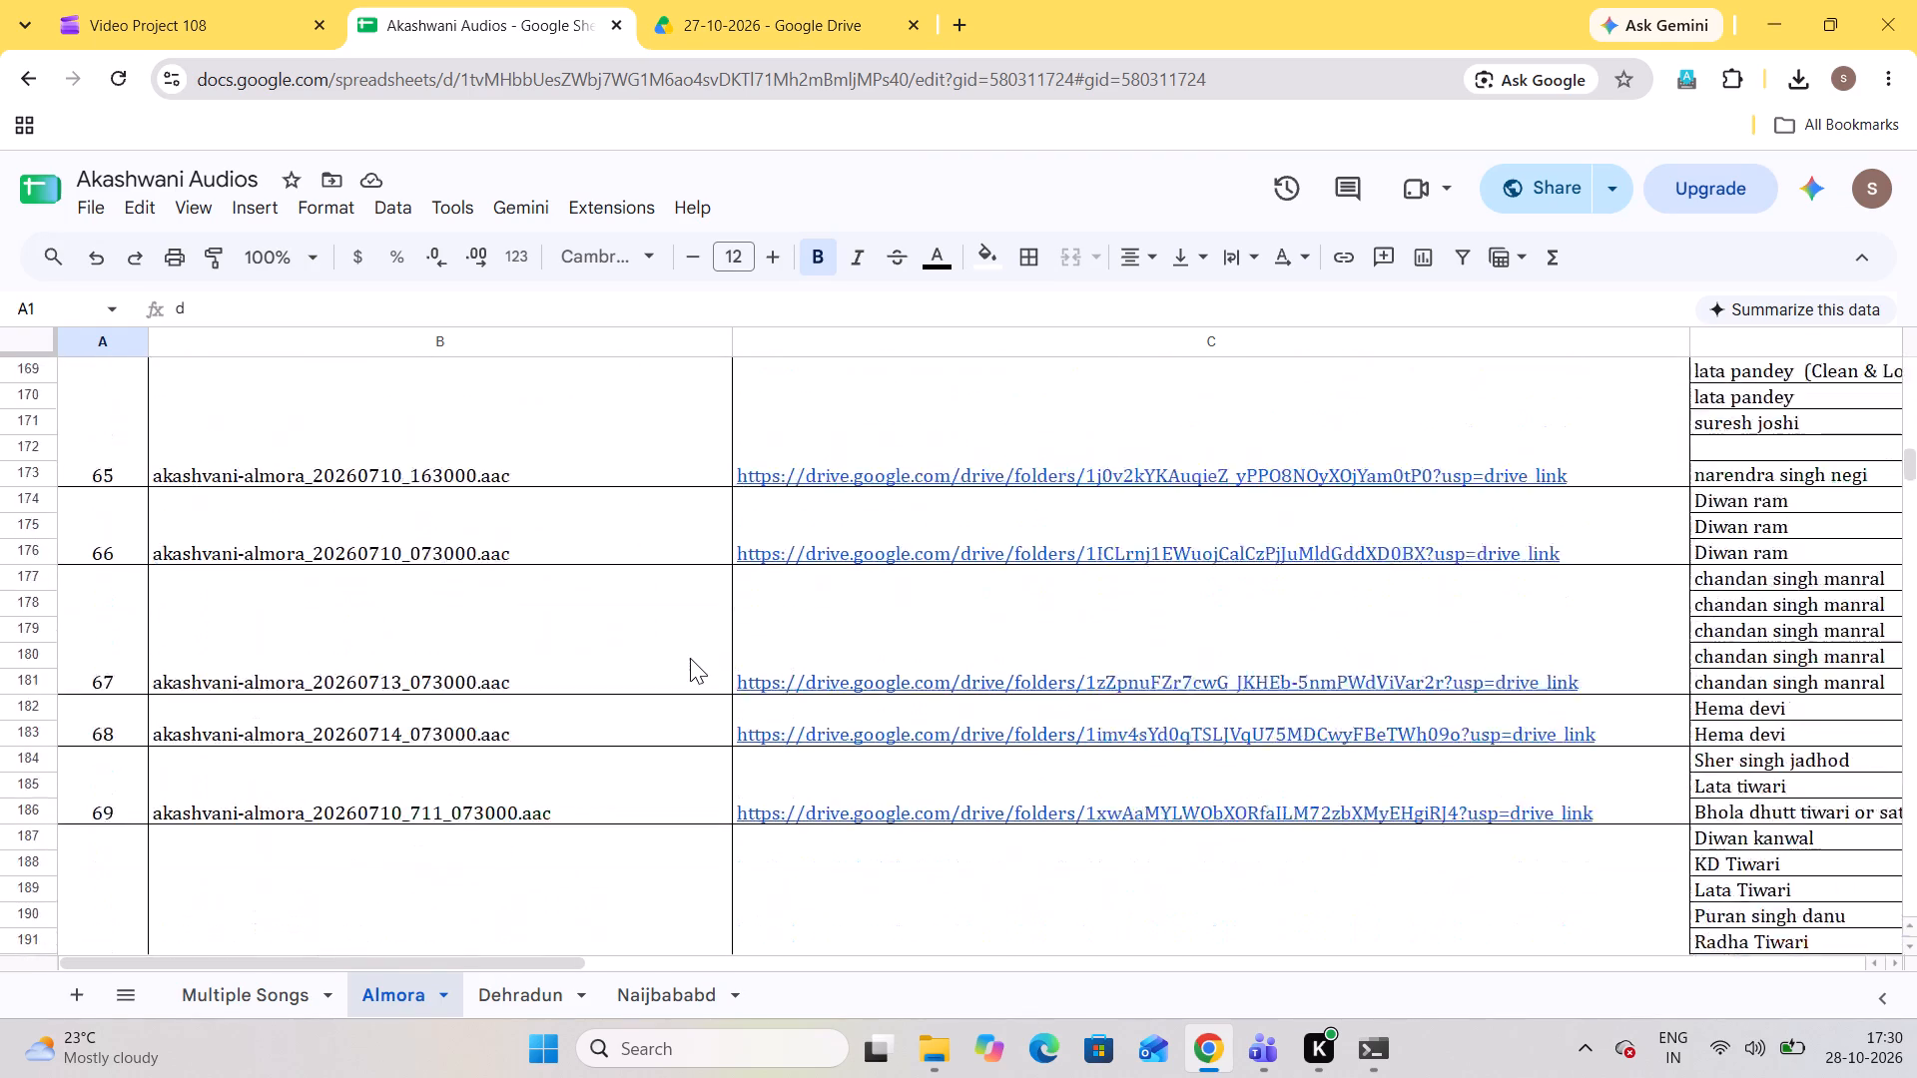
{"action": "scroll", "coordinate": [690, 658], "scroll_direction": "down", "scroll_amount": 20}
{"action": "scroll", "coordinate": [690, 658], "scroll_direction": "down", "scroll_amount": 4}
{"action": "scroll", "coordinate": [690, 658], "scroll_direction": "up", "scroll_amount": 1}
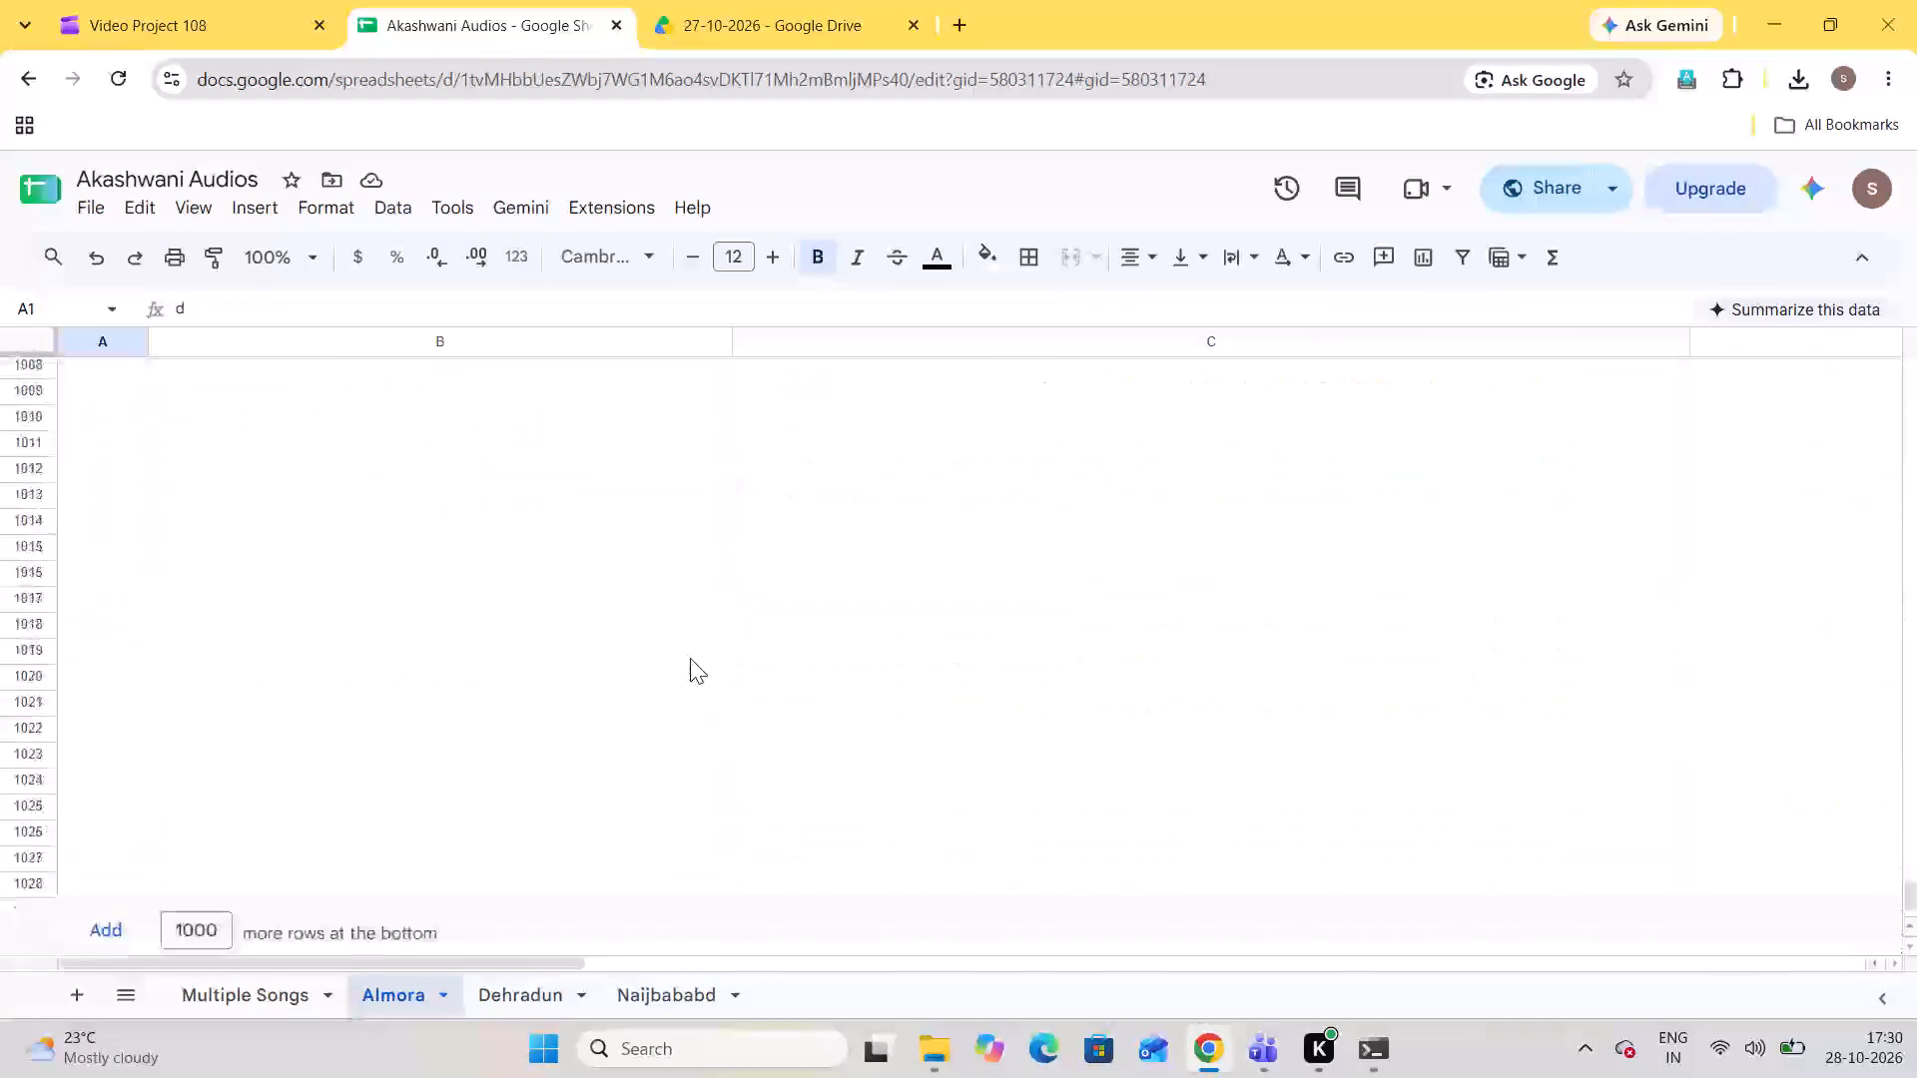
{"action": "scroll", "coordinate": [690, 658], "scroll_direction": "up", "scroll_amount": 7}
{"action": "scroll", "coordinate": [690, 658], "scroll_direction": "down", "scroll_amount": 6}
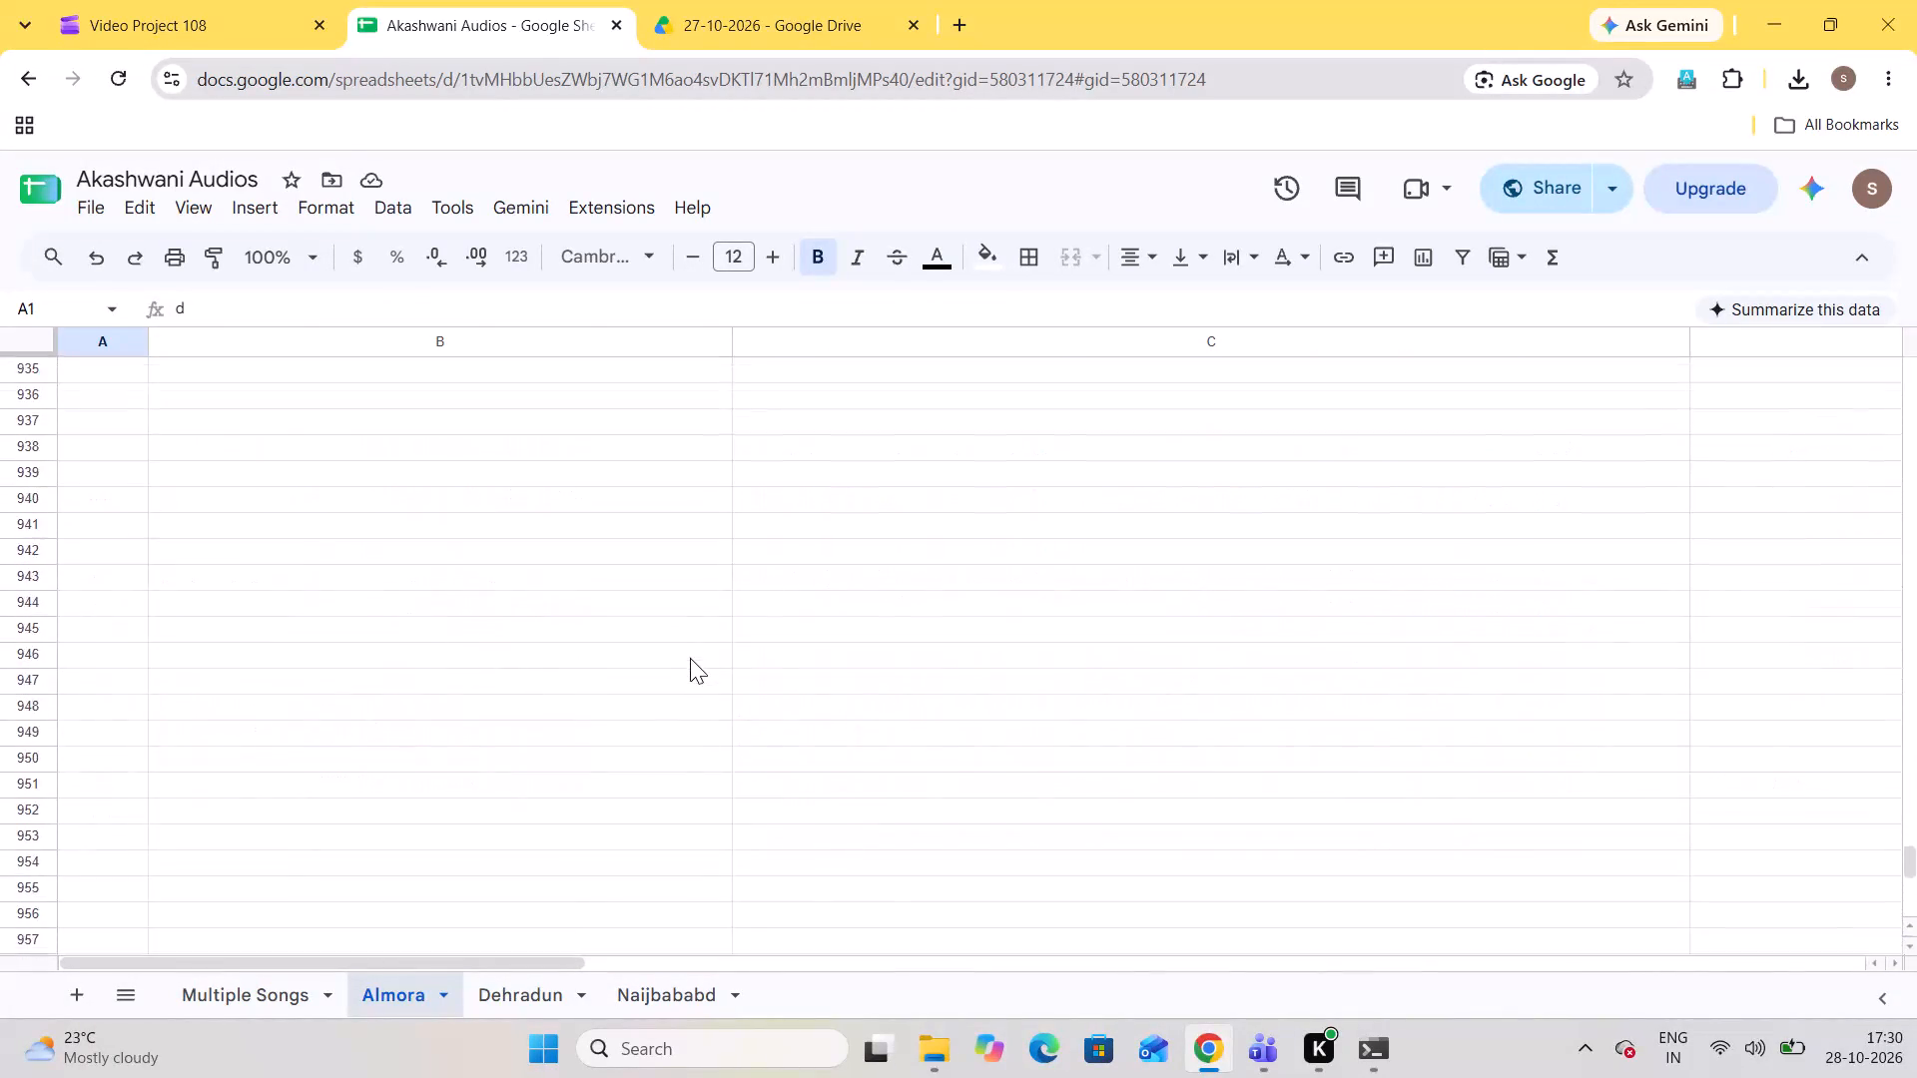
{"action": "scroll", "coordinate": [690, 658], "scroll_direction": "up", "scroll_amount": 2}
{"action": "left_click", "coordinate": [558, 476]}
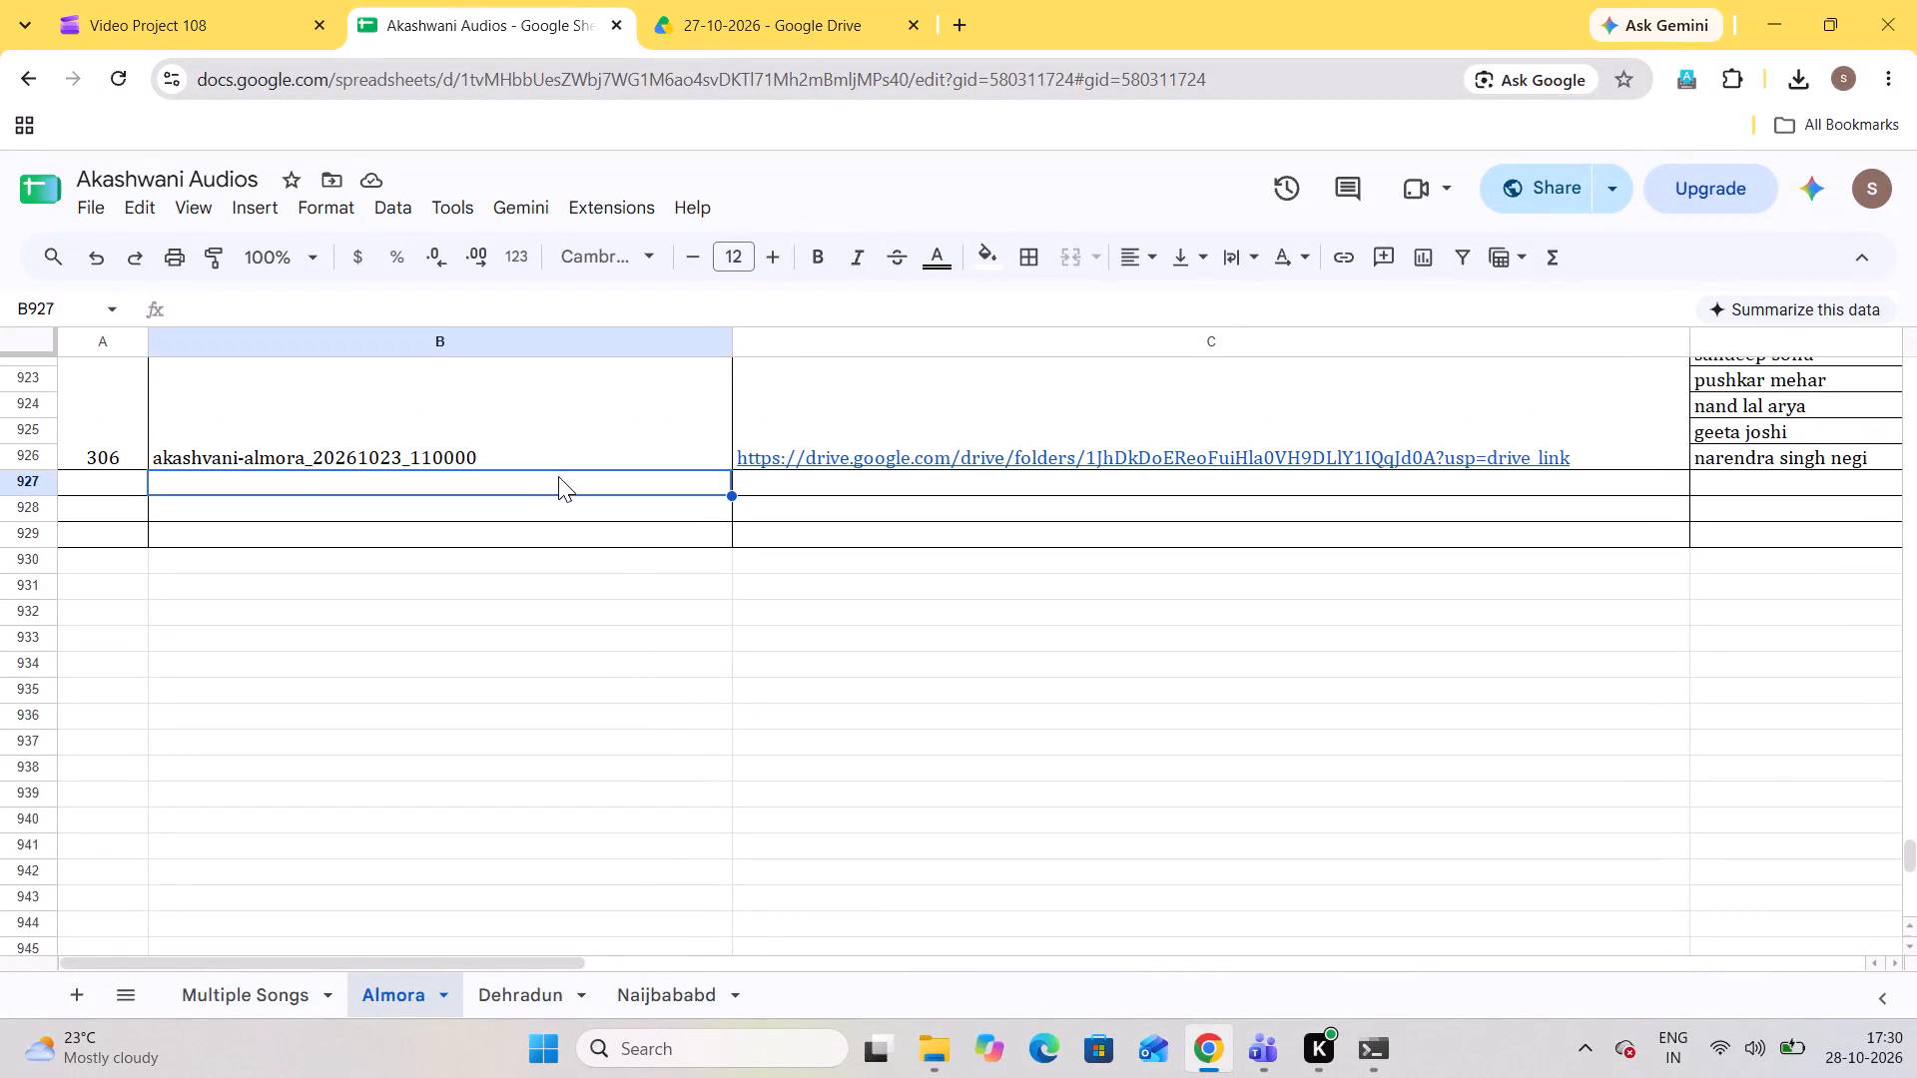
{"action": "key", "text": "ctrl+v"}
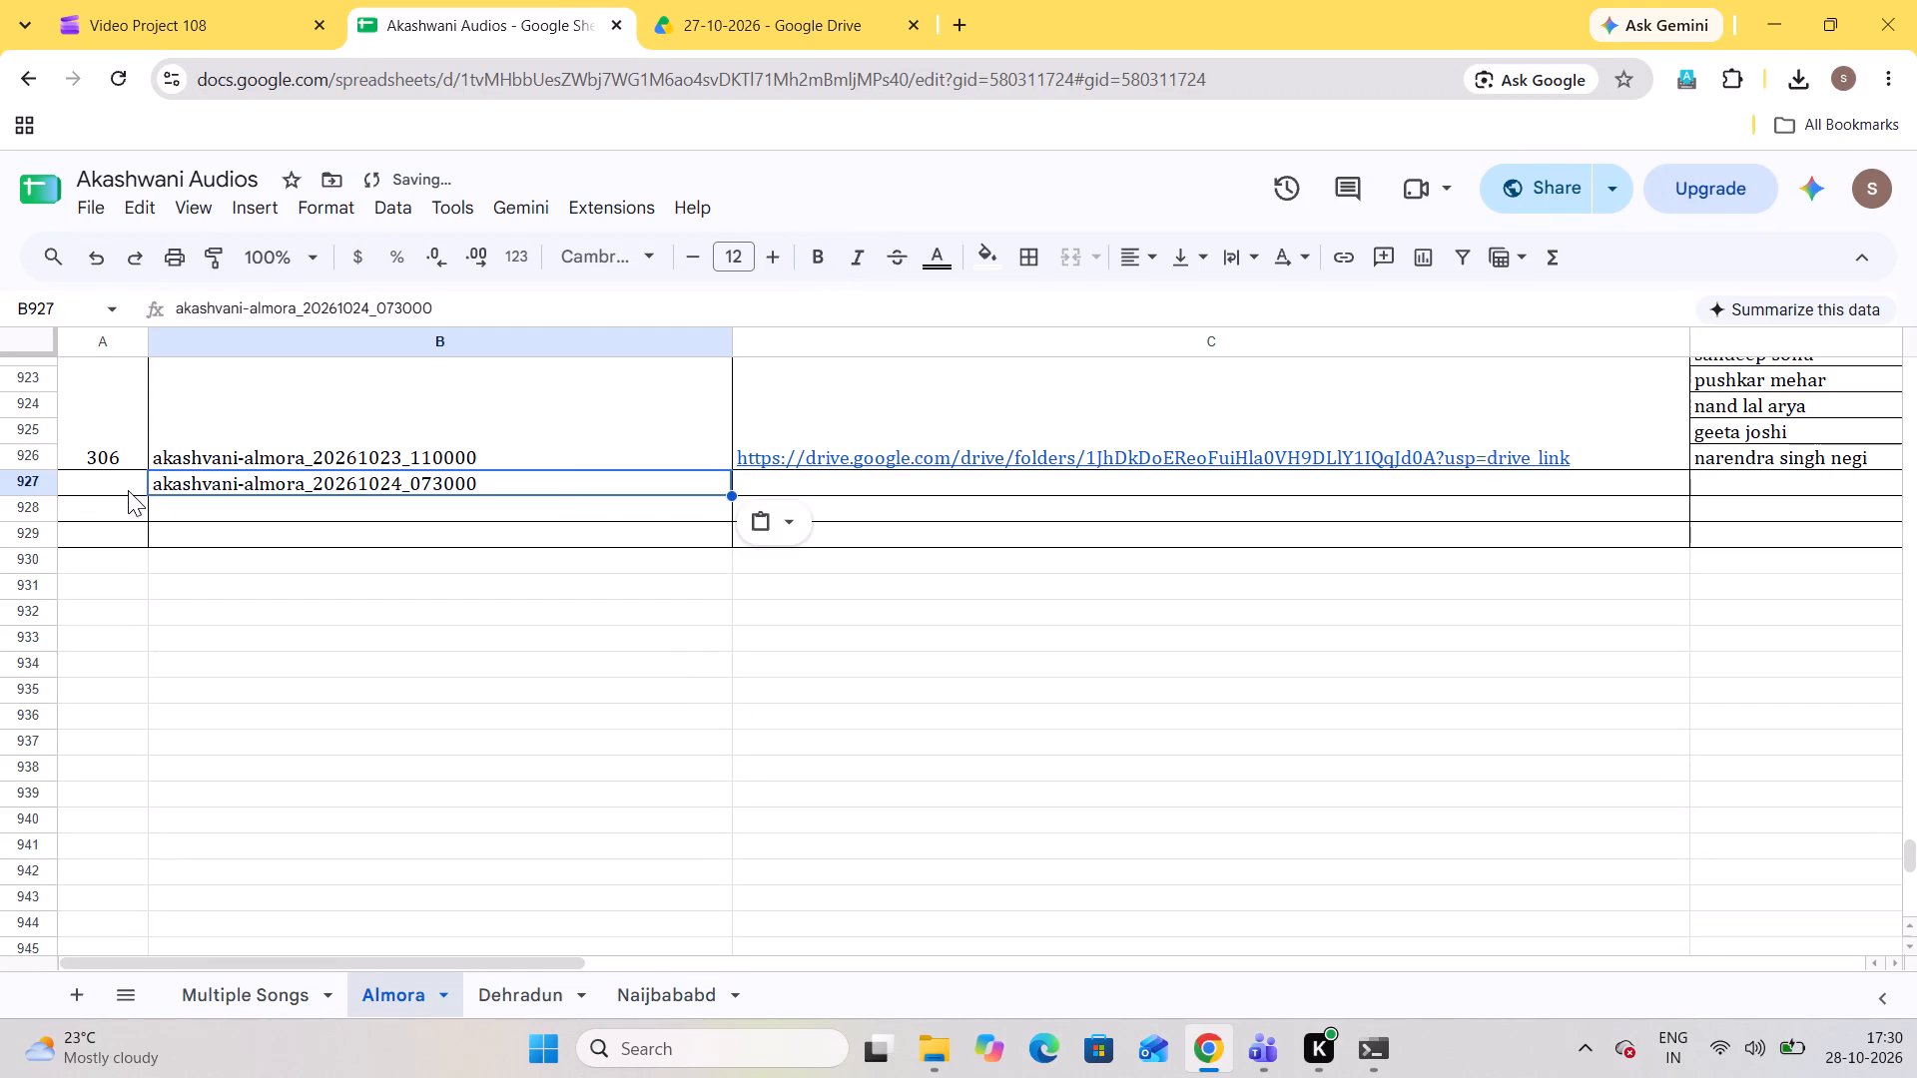
Copy the share link of Drive folder akashvani-almora_20261024_073000 from 27-10-2026 into cell C927 of the Almora sheet.
{"action": "left_click", "coordinate": [128, 490]}
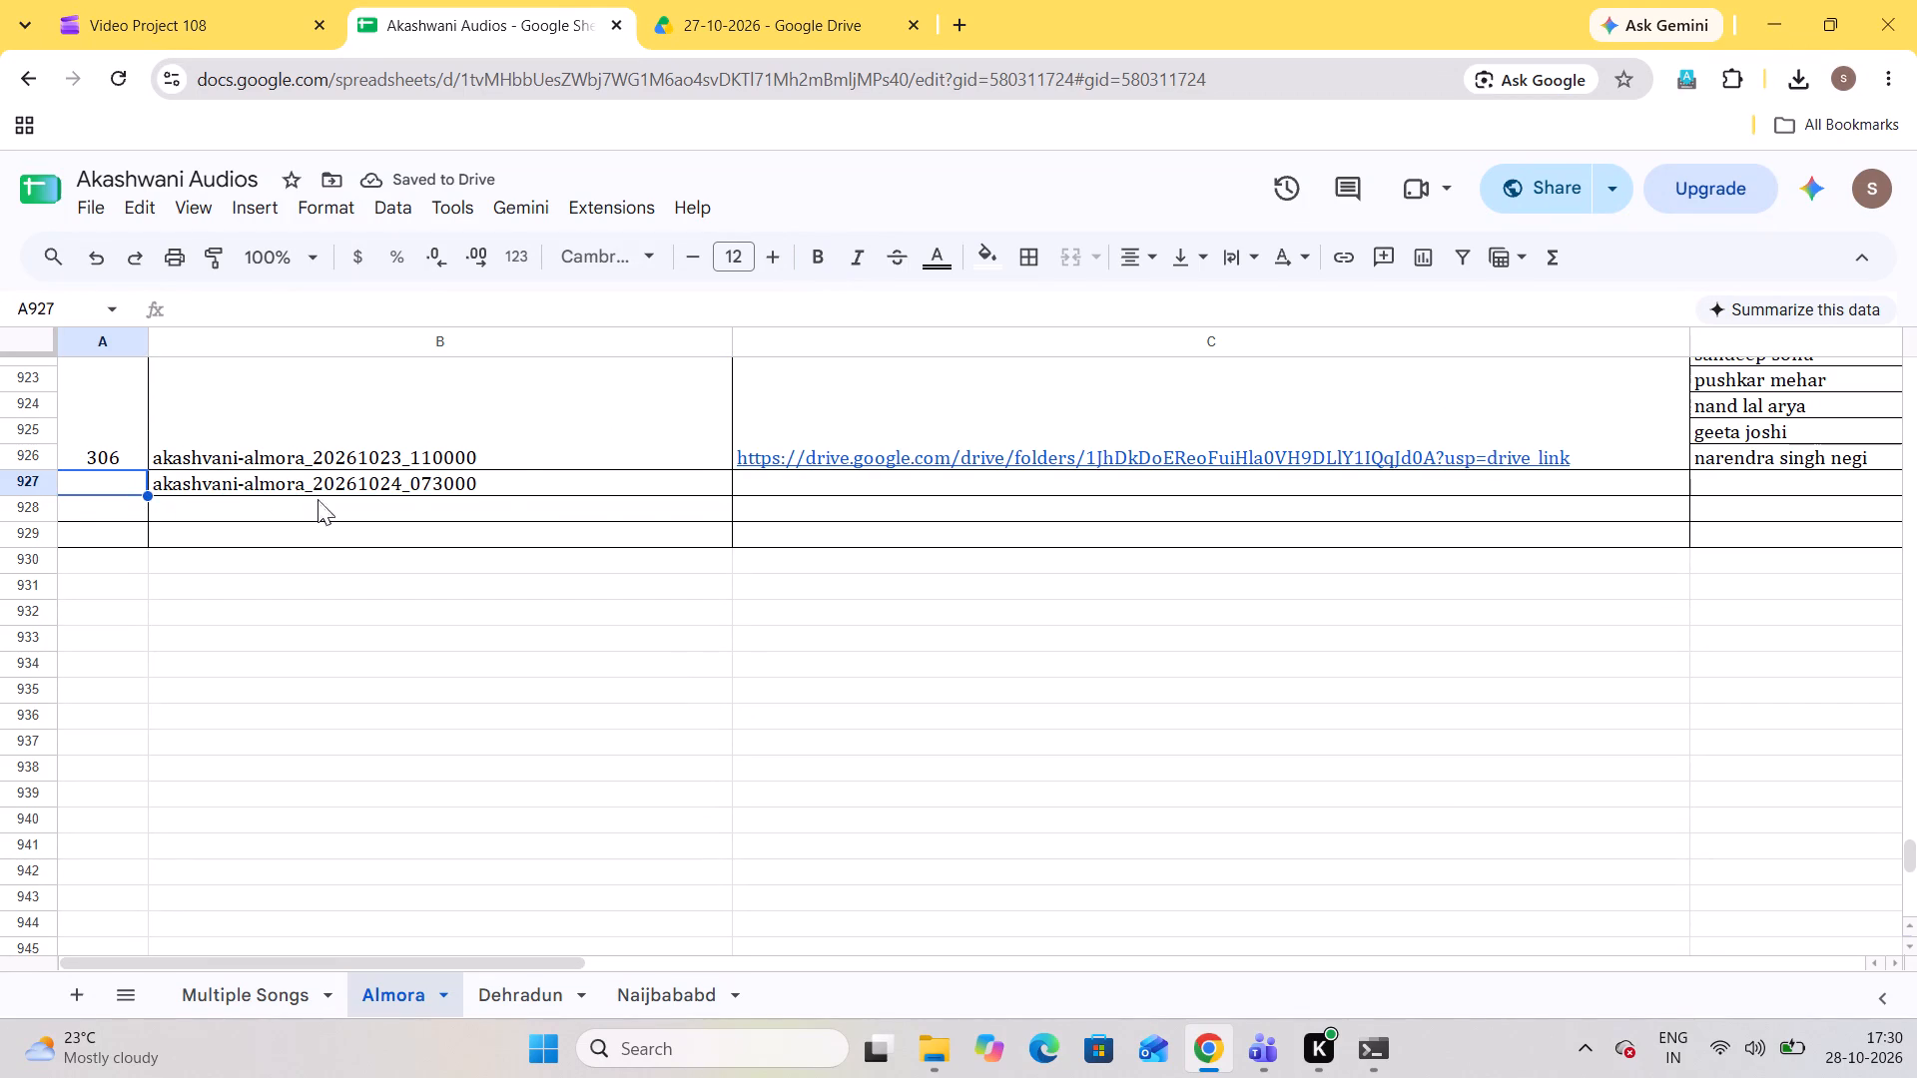
{"action": "left_click", "coordinate": [848, 492]}
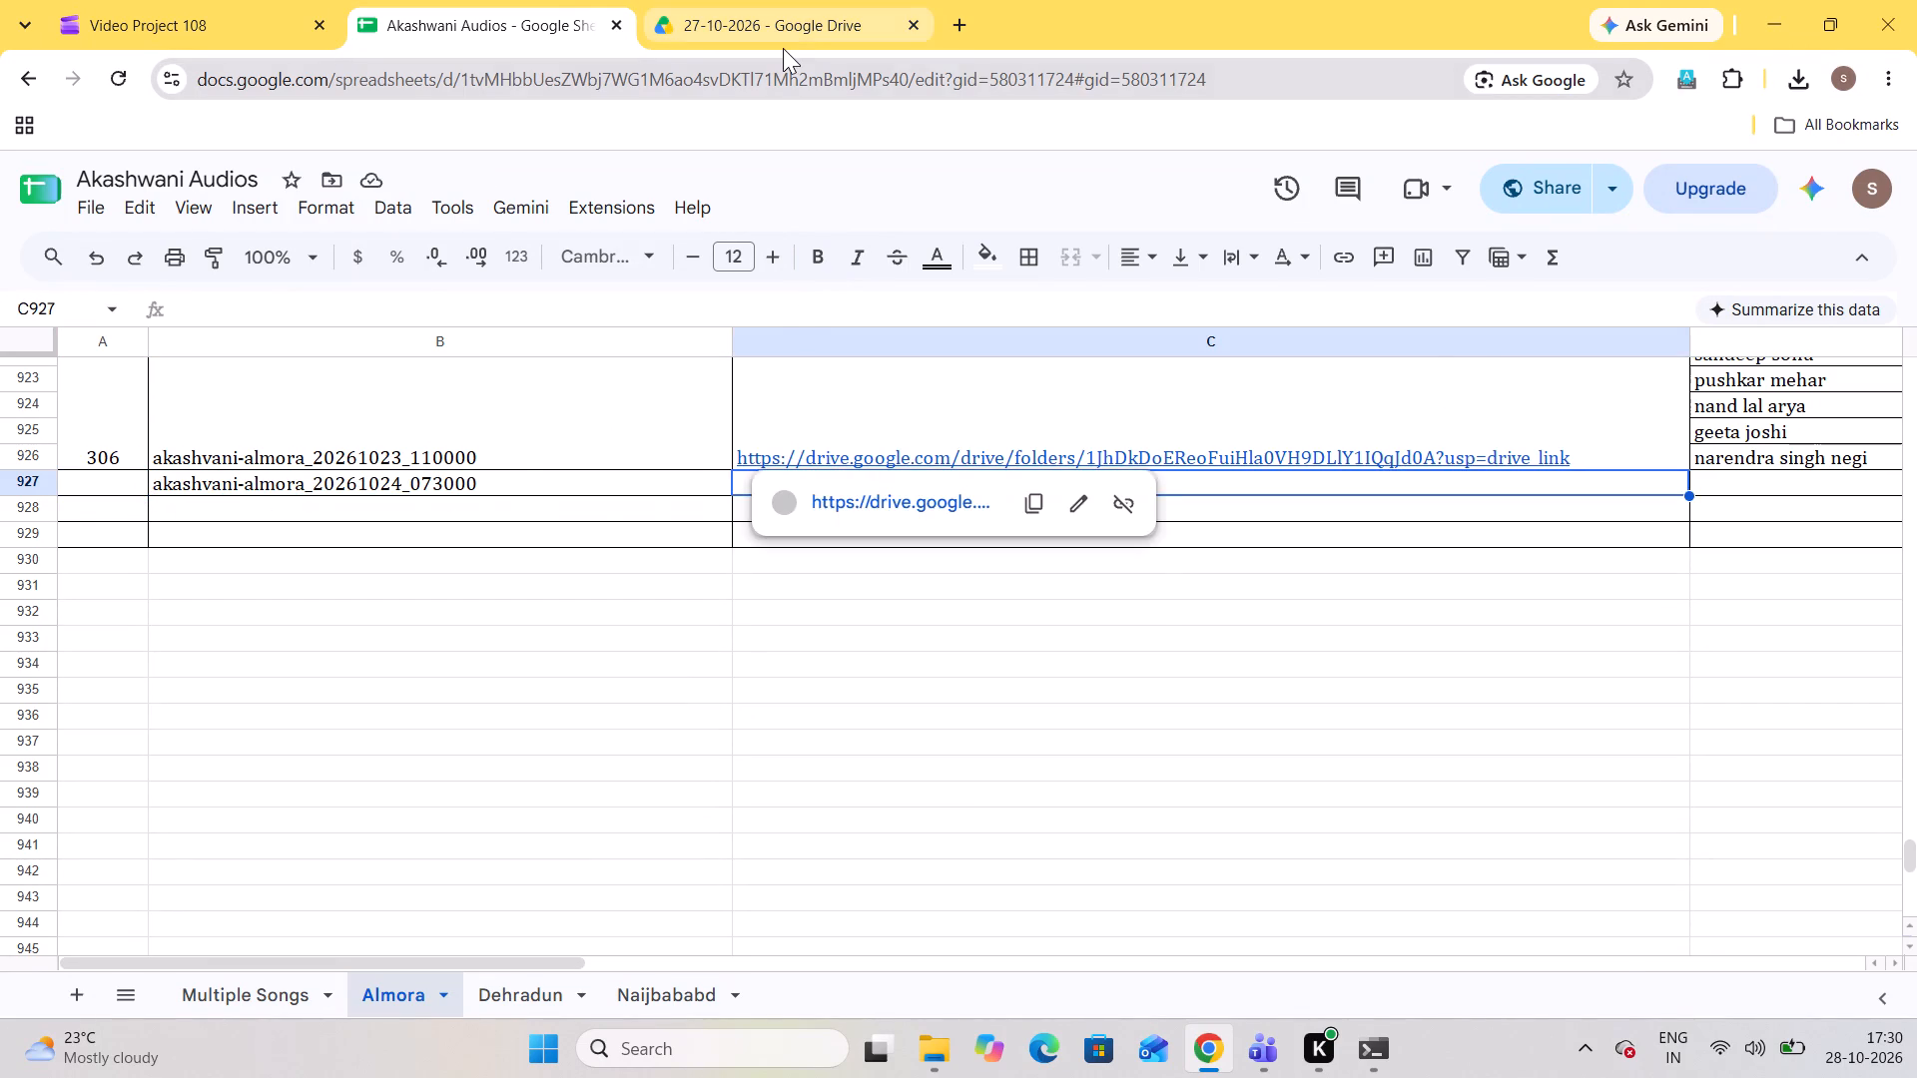
{"action": "left_click", "coordinate": [783, 48]}
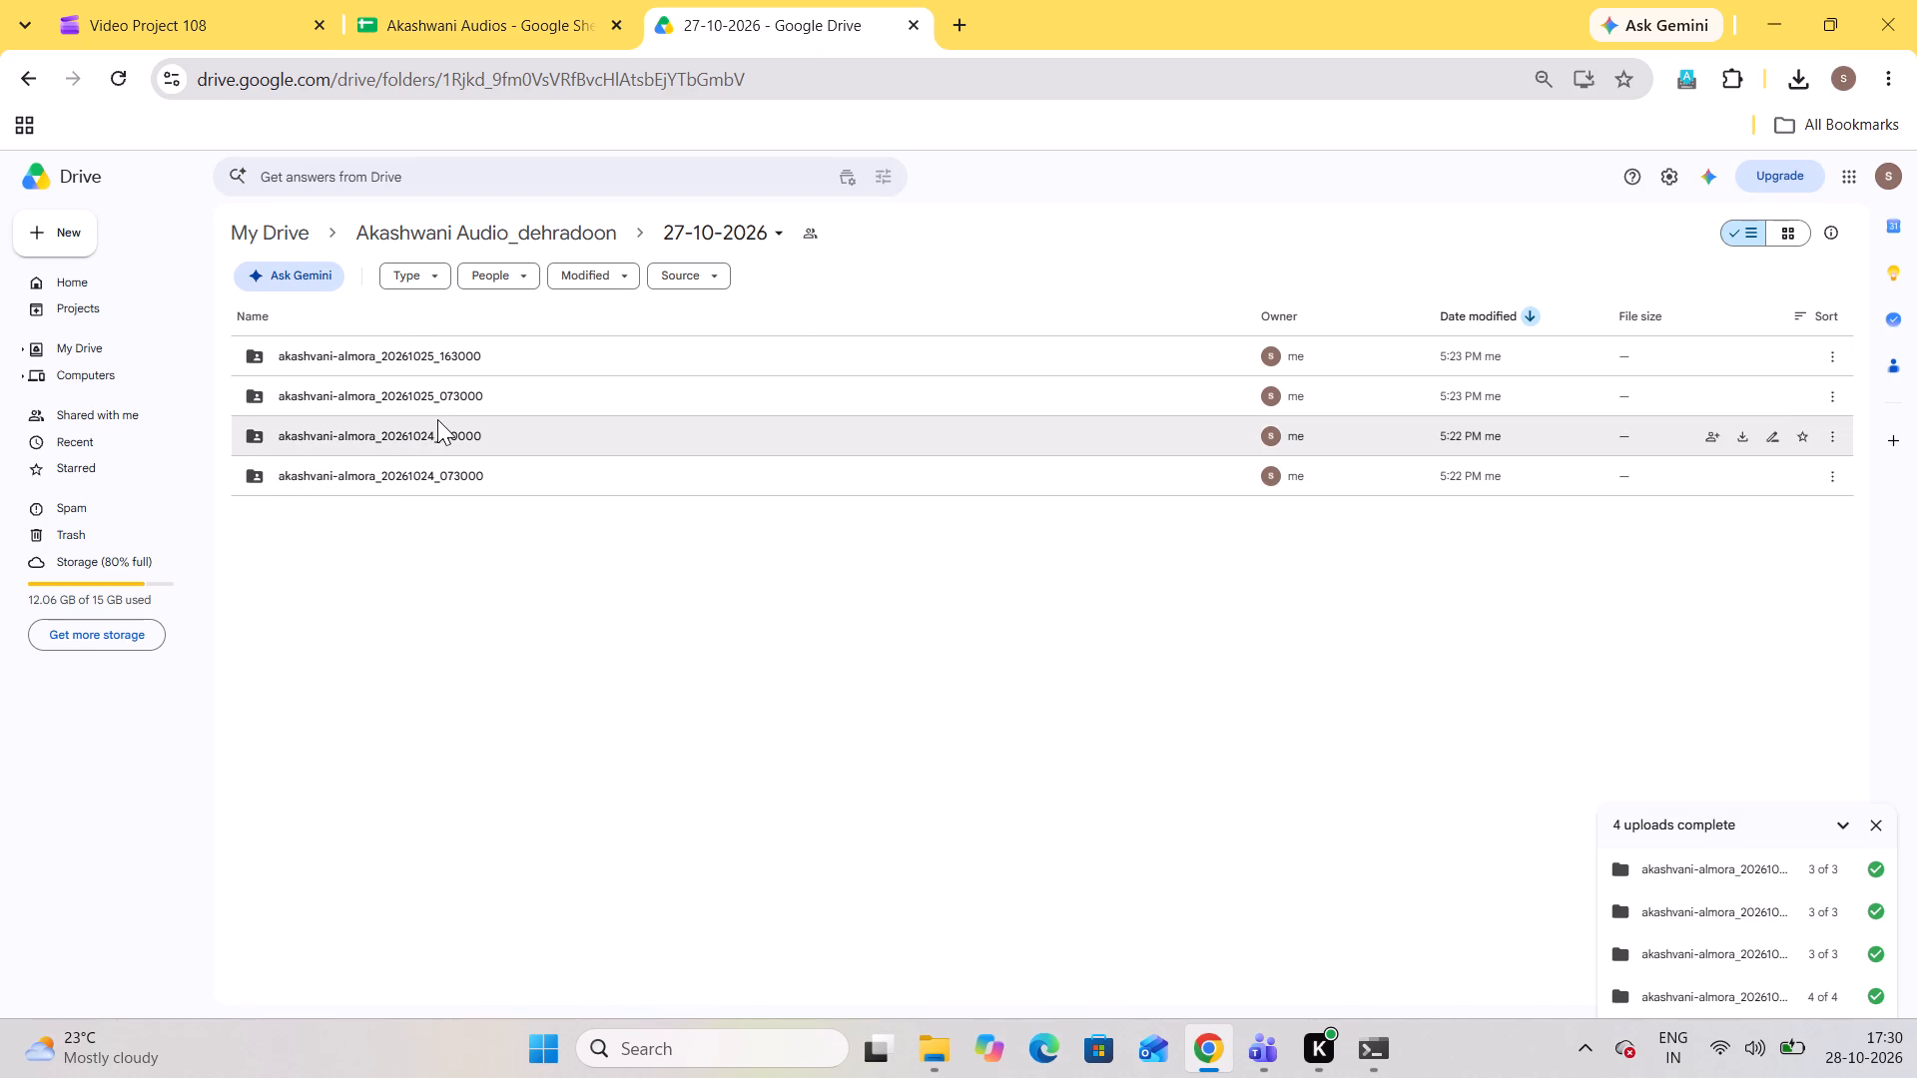
{"action": "key", "text": "alt+Tab"}
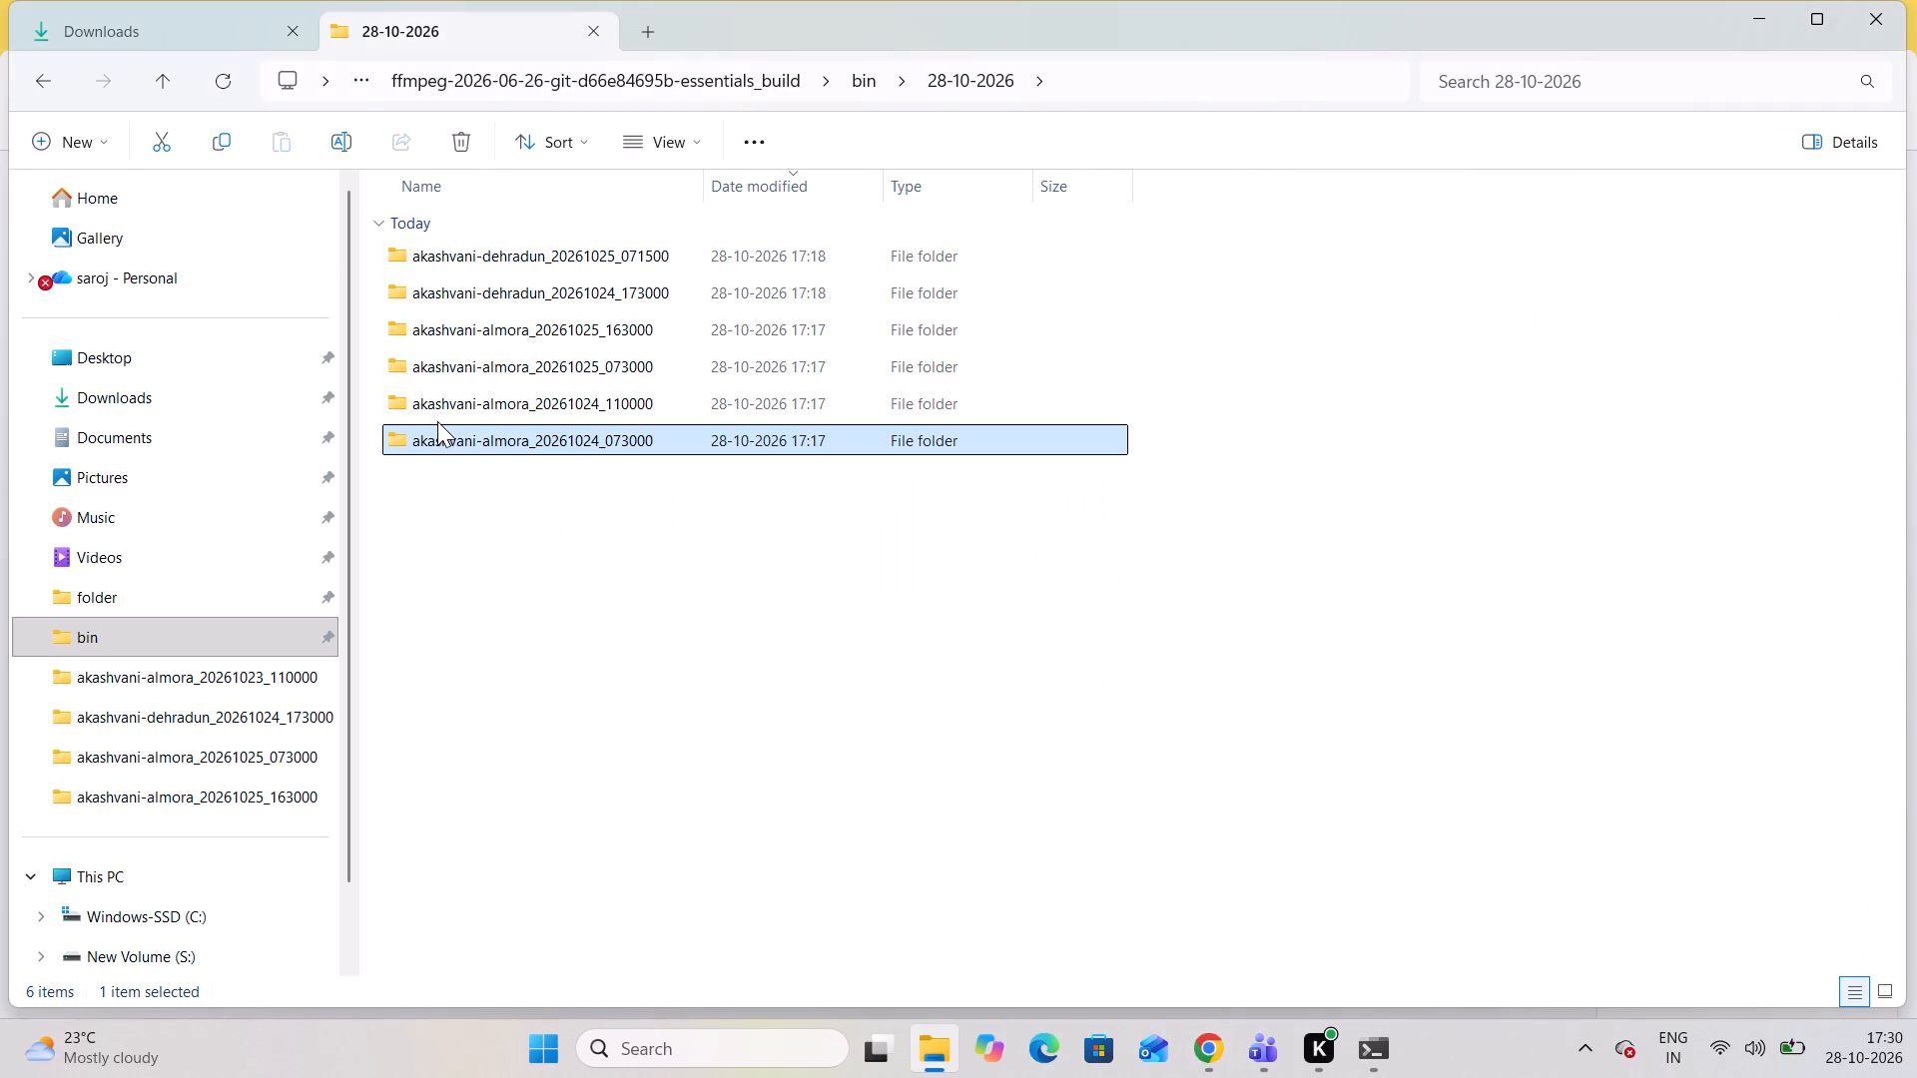
{"action": "key", "text": "alt+Tab"}
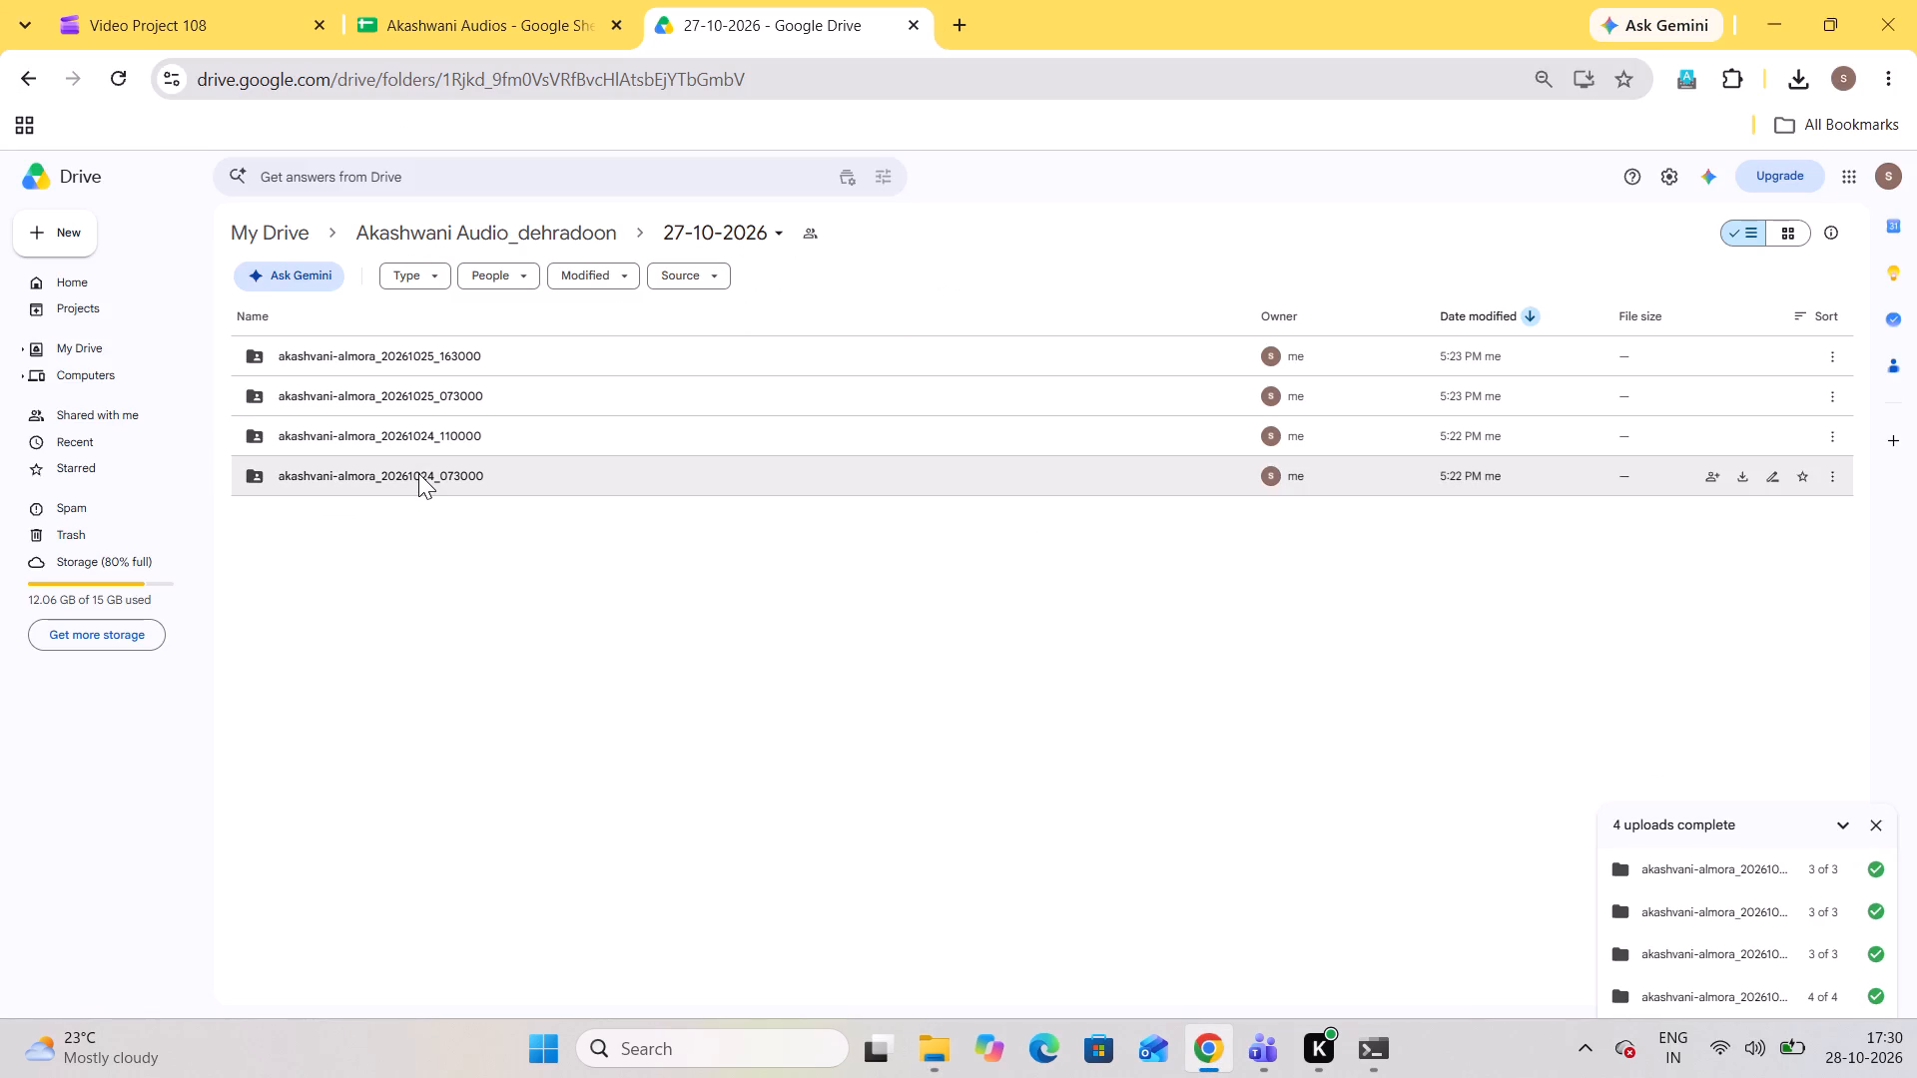
{"action": "double_click", "coordinate": [418, 473]}
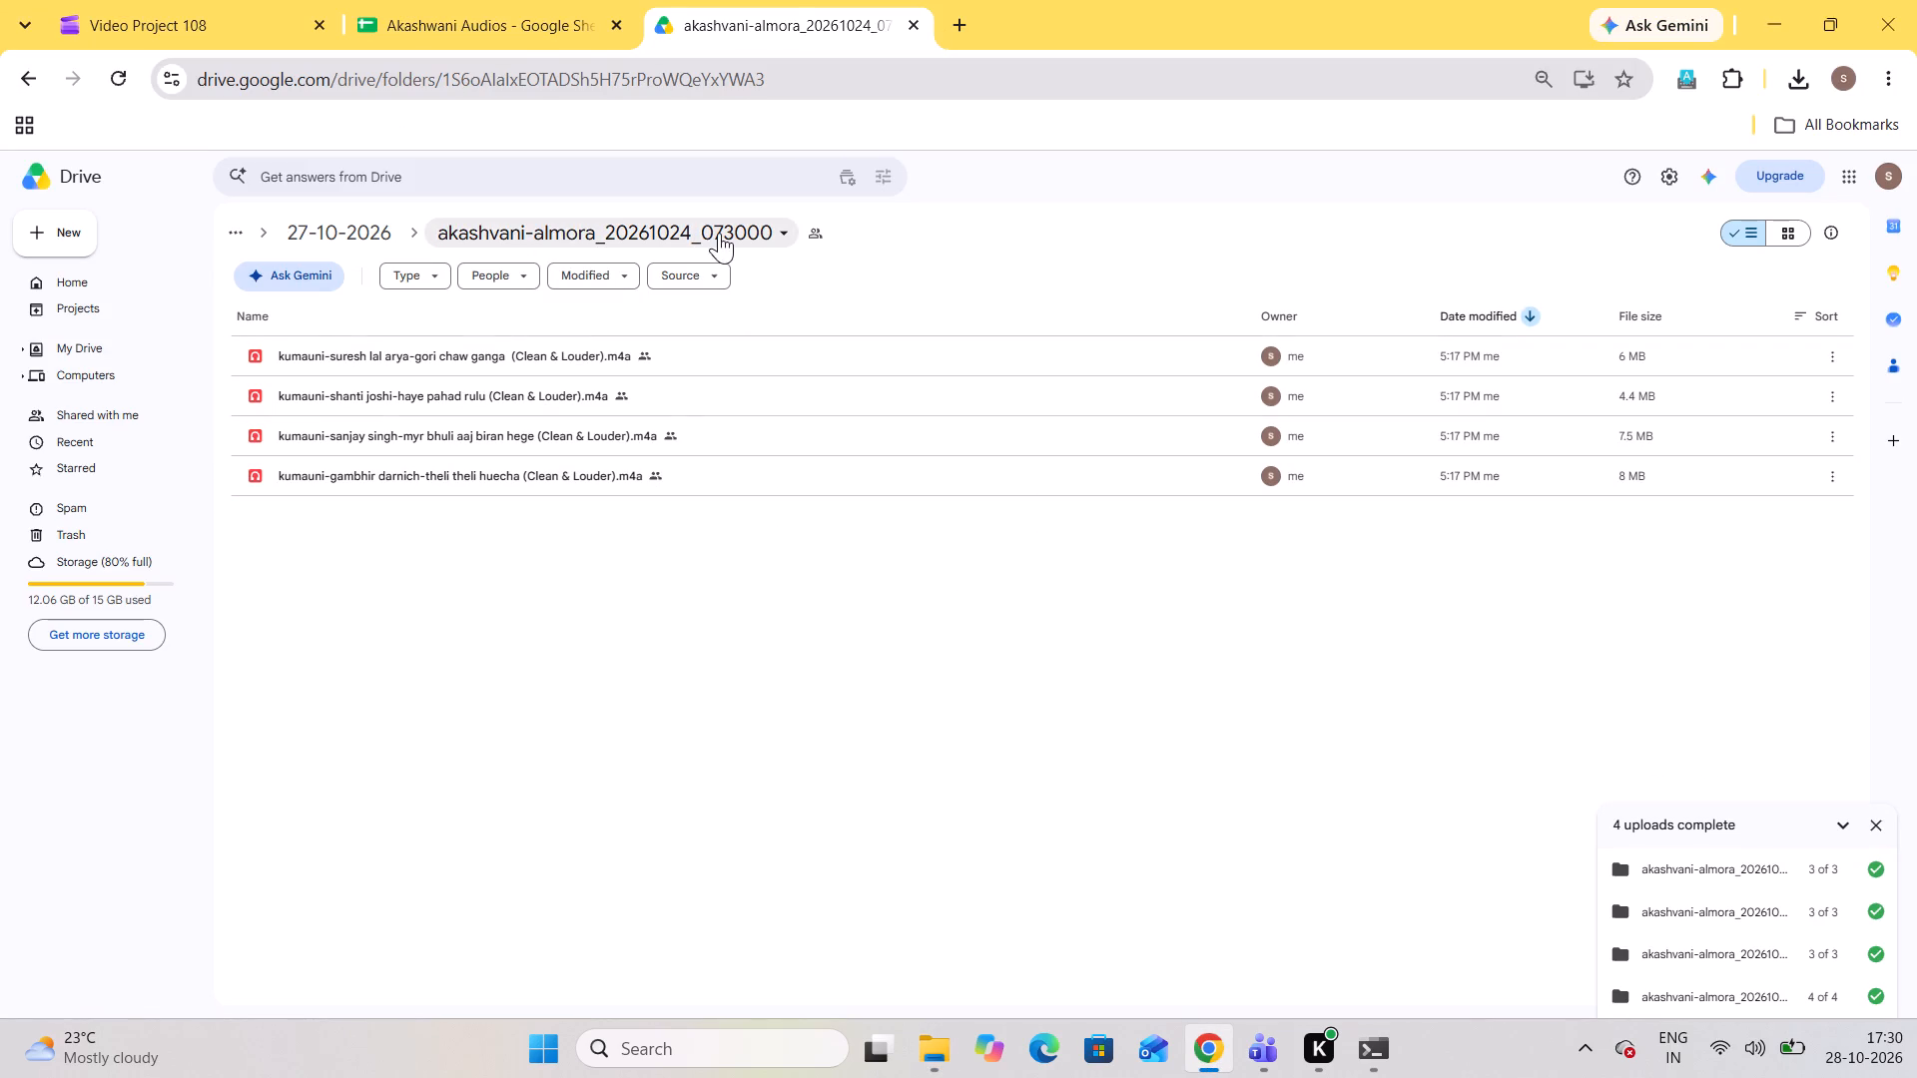
{"action": "left_click", "coordinate": [725, 231]}
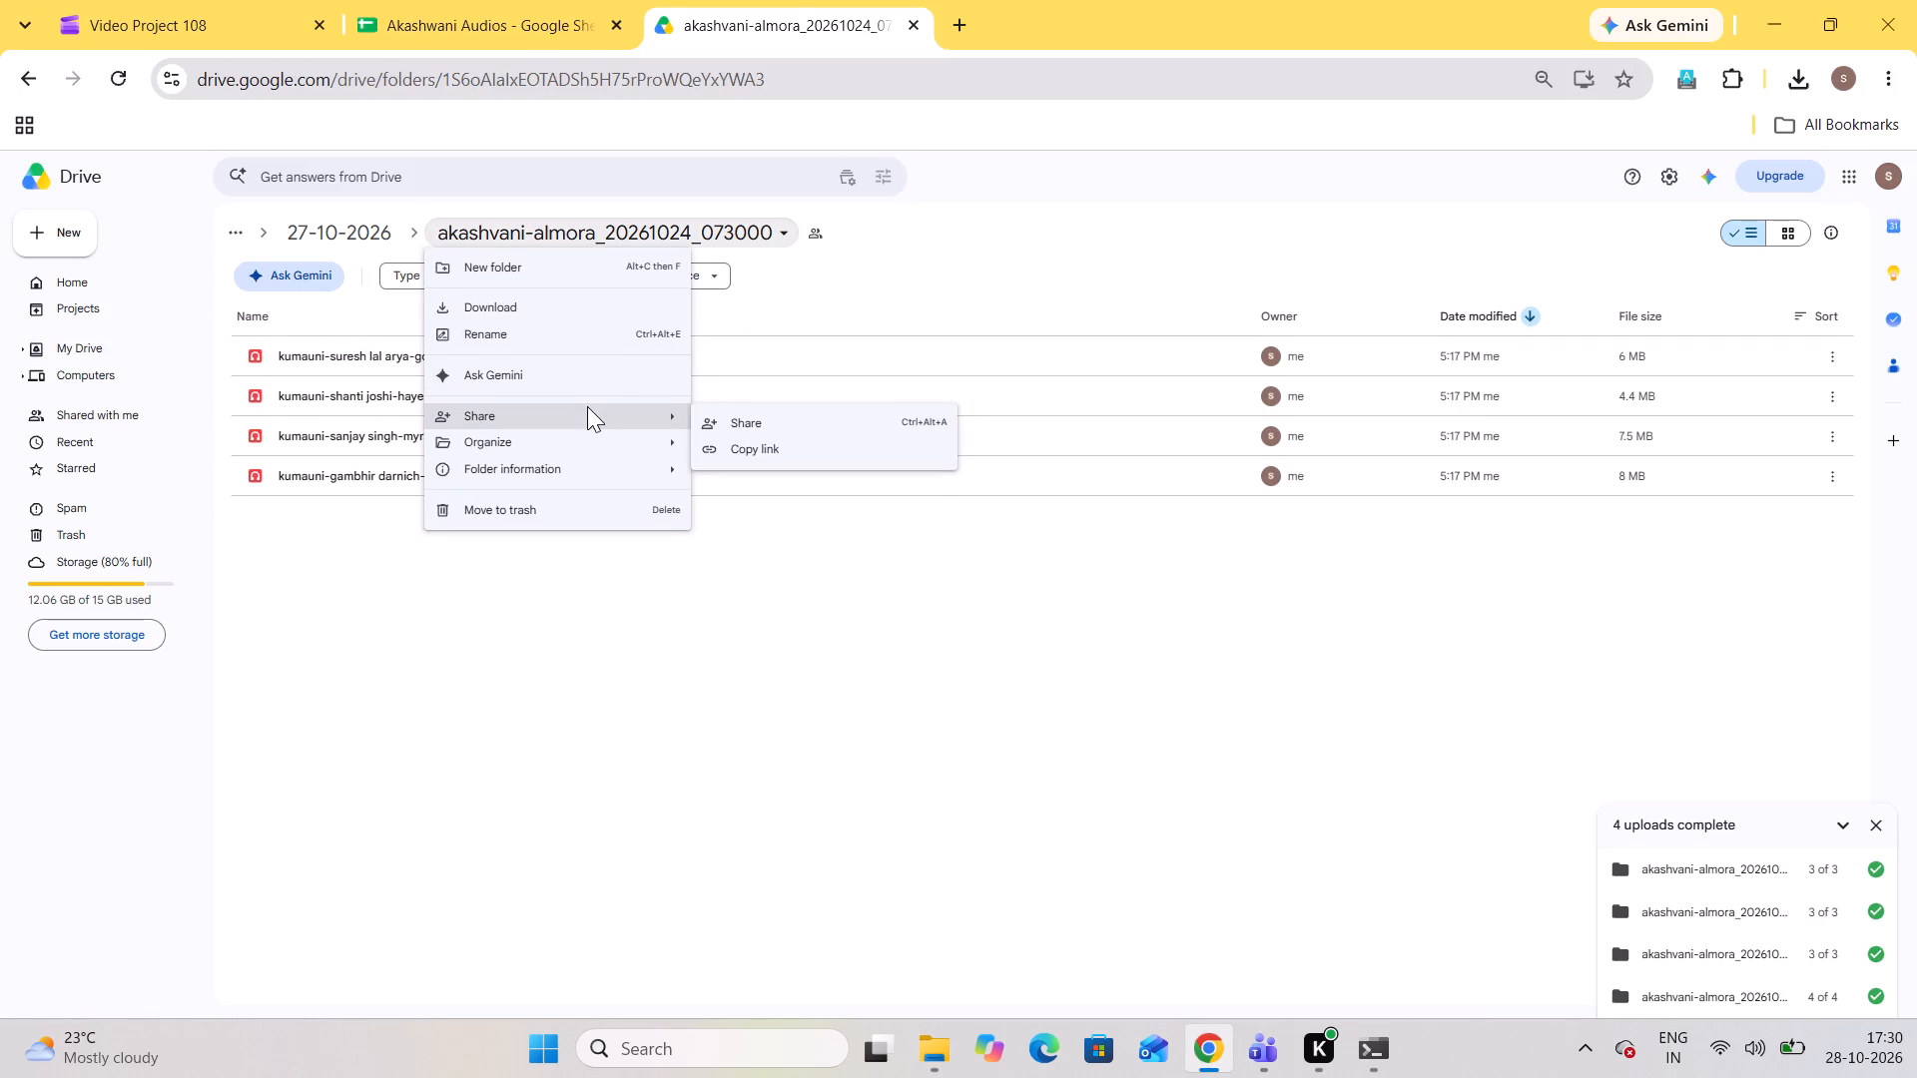
{"action": "left_click", "coordinate": [707, 444]}
{"action": "left_click", "coordinate": [534, 13]}
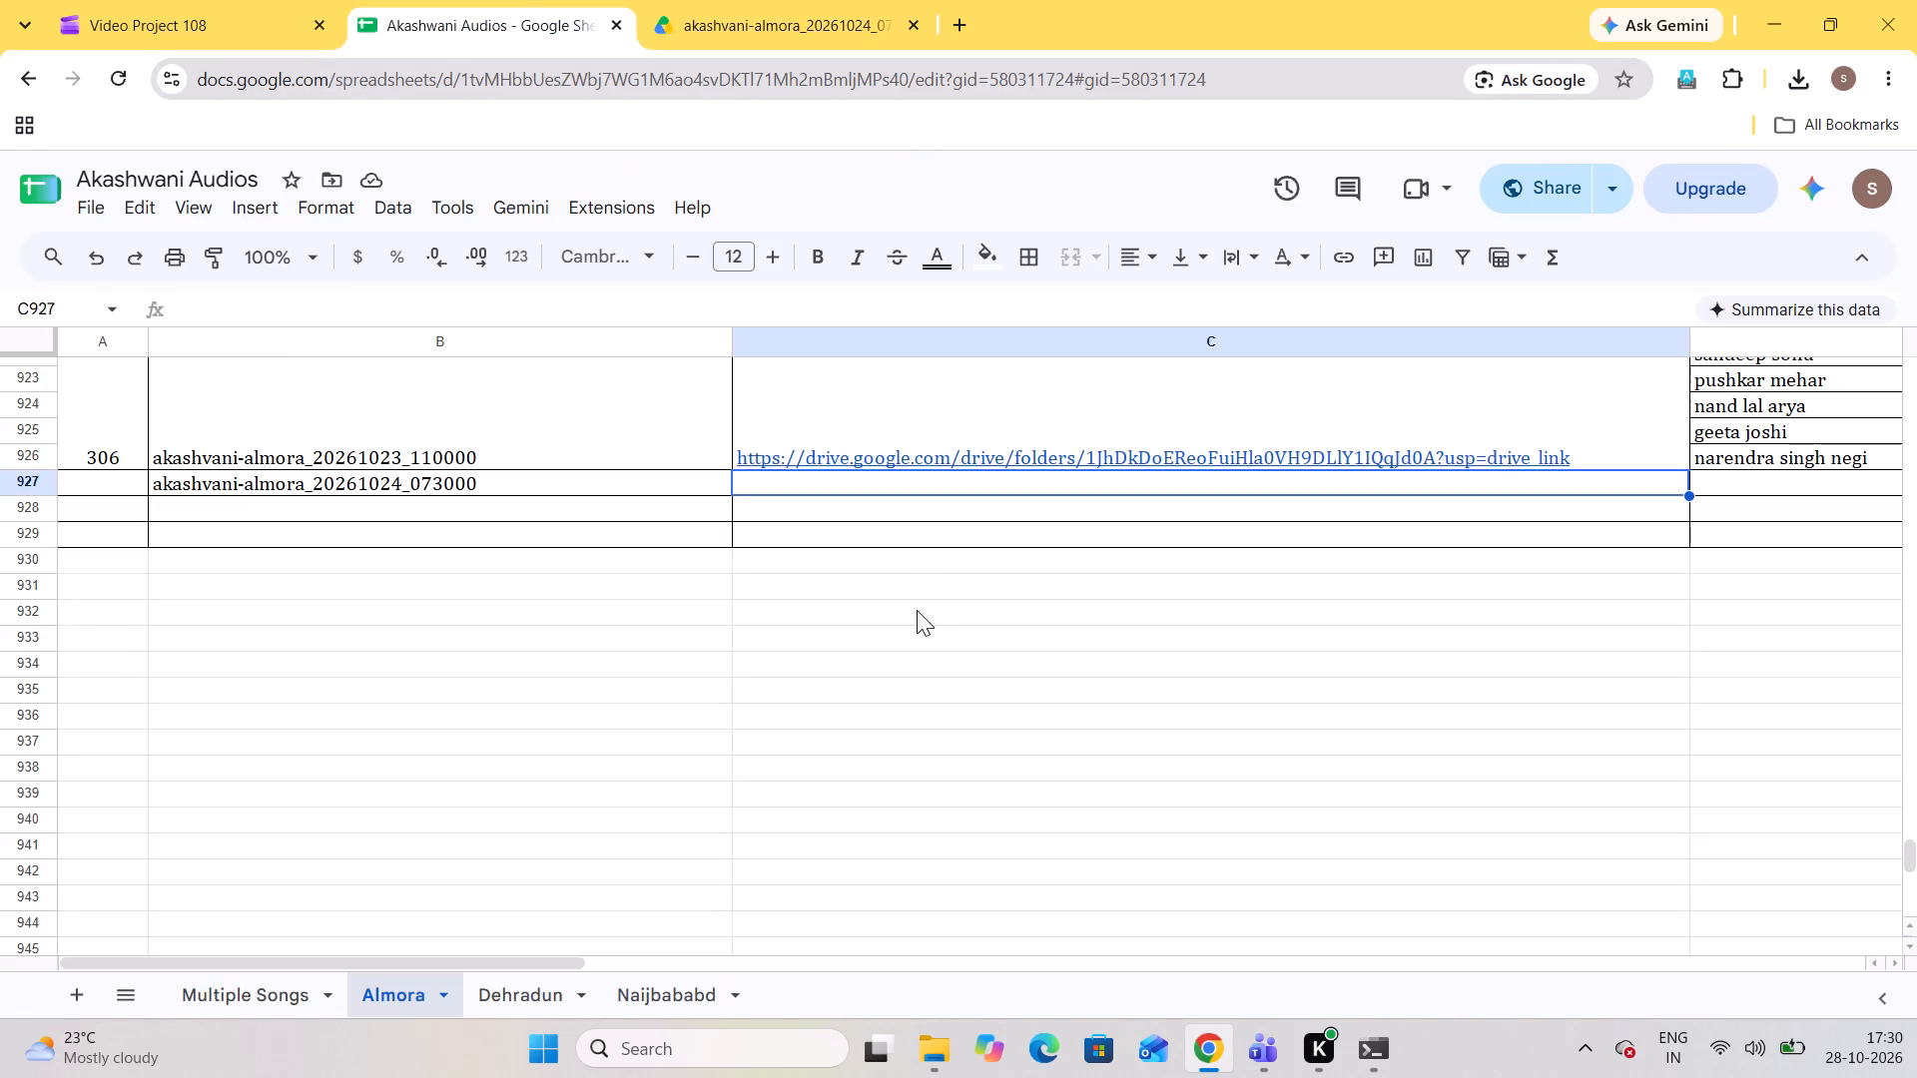
{"action": "key", "text": "ctrl+v"}
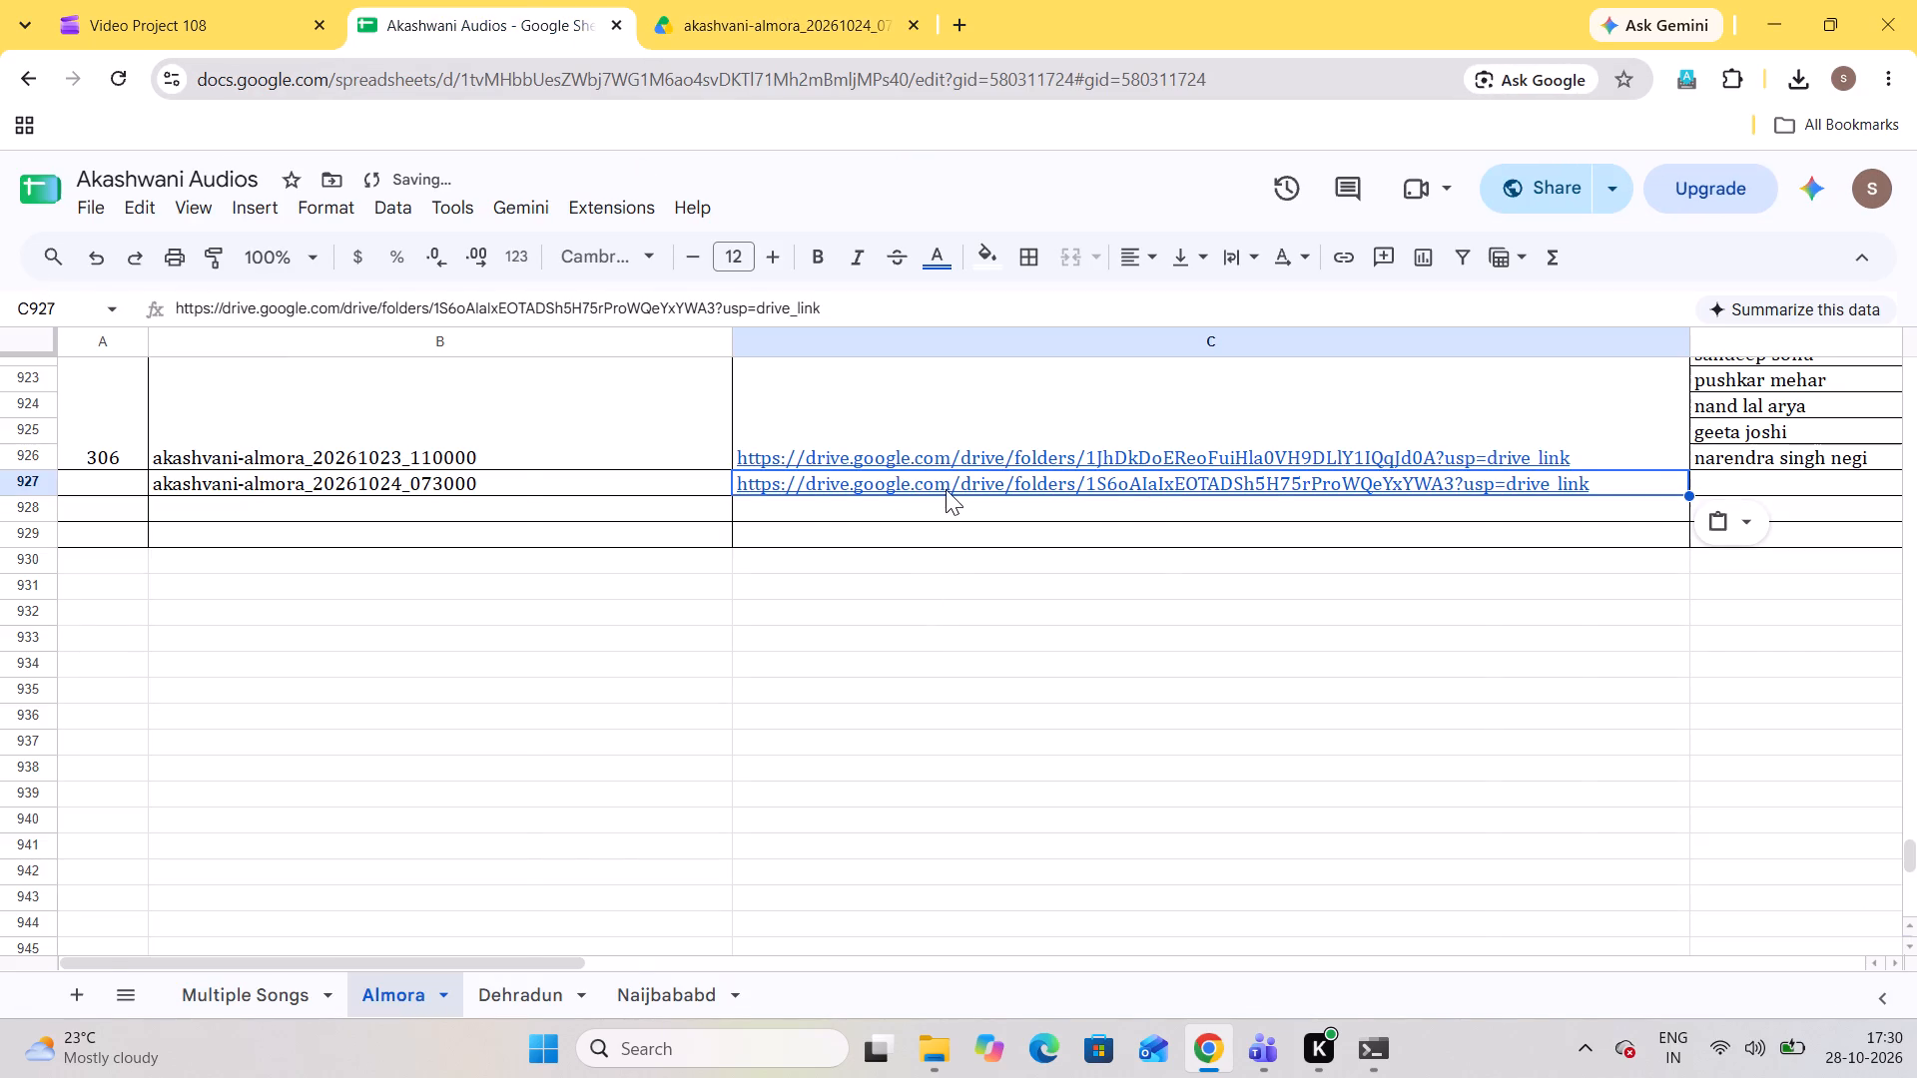
Copy the file name of the "gori chaw ganga" clip from local folder akashvani-almora_20261024_073000 into cell F927.
{"action": "scroll", "coordinate": [946, 489], "scroll_direction": "left", "scroll_amount": 1}
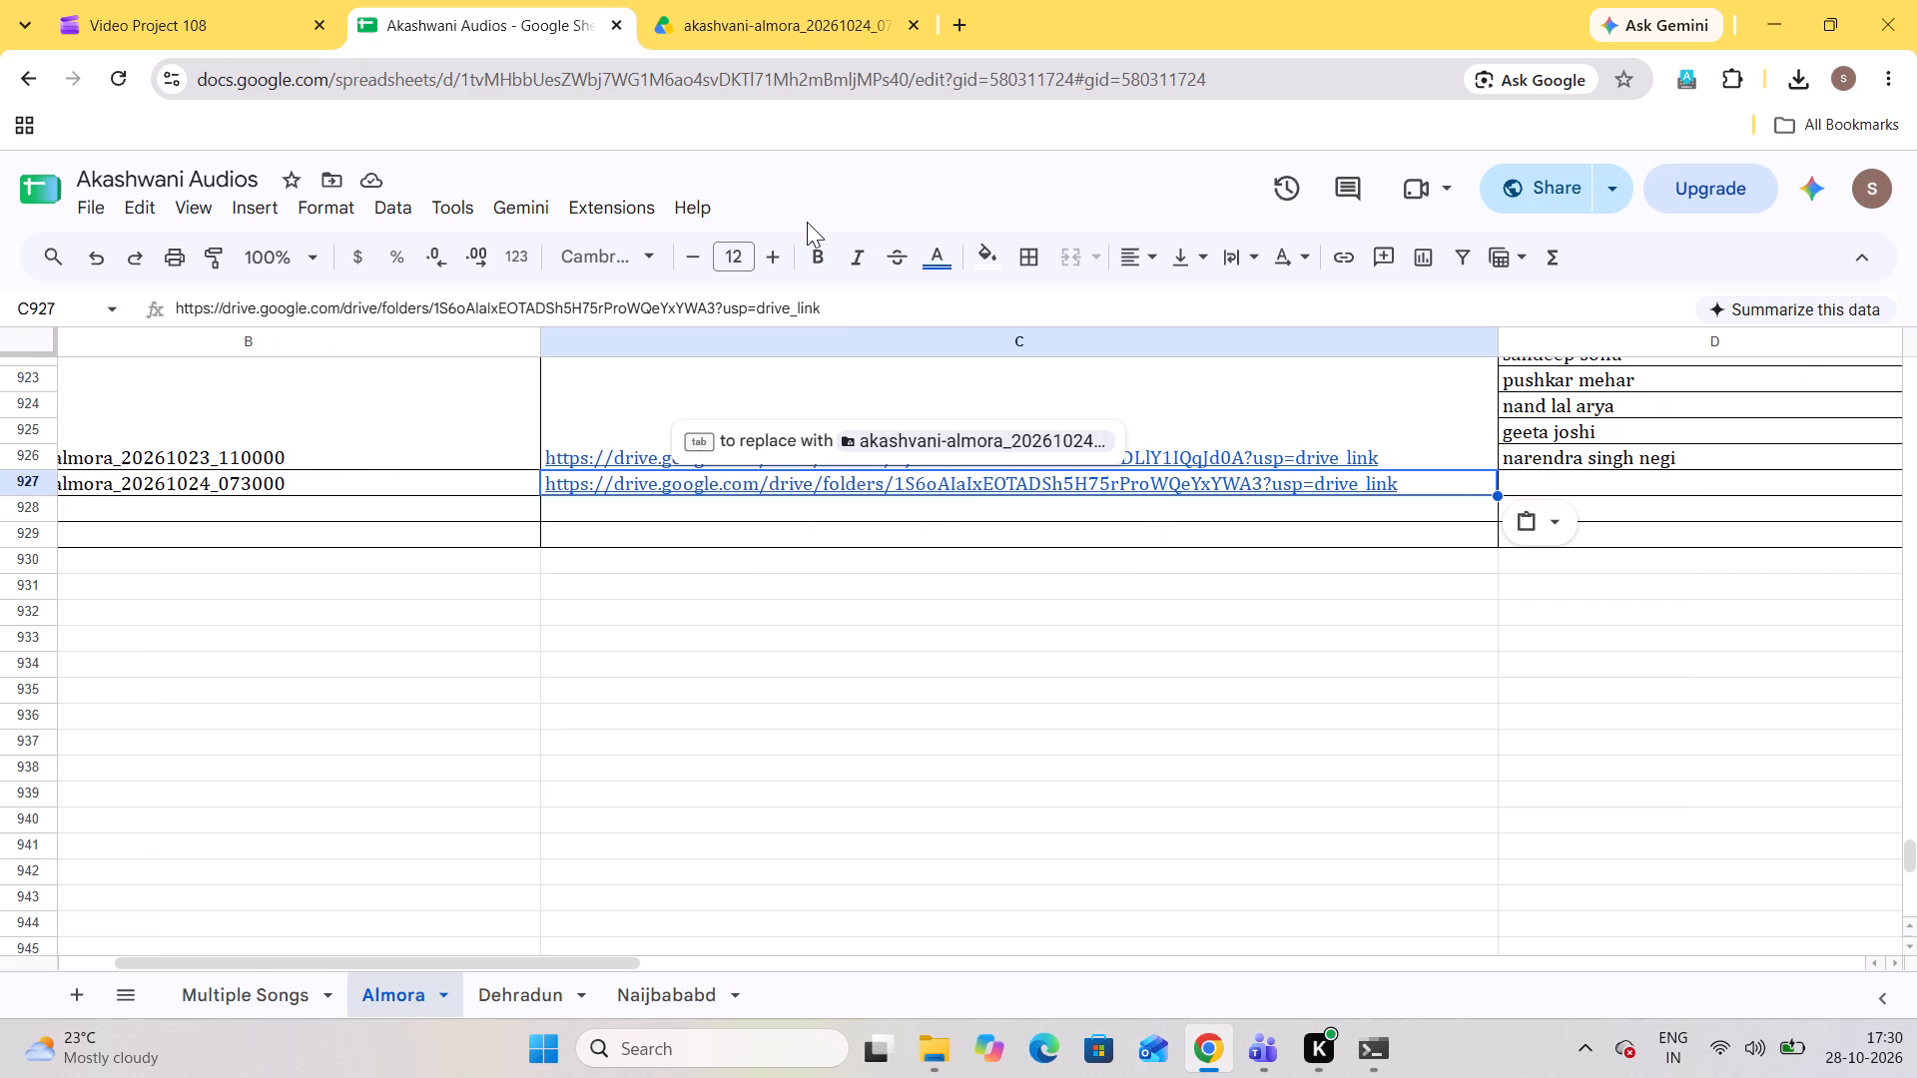
{"action": "scroll", "coordinate": [1183, 321], "scroll_direction": "left", "scroll_amount": 3}
{"action": "scroll", "coordinate": [1286, 561], "scroll_direction": "left", "scroll_amount": 5}
{"action": "left_click", "coordinate": [1280, 486]}
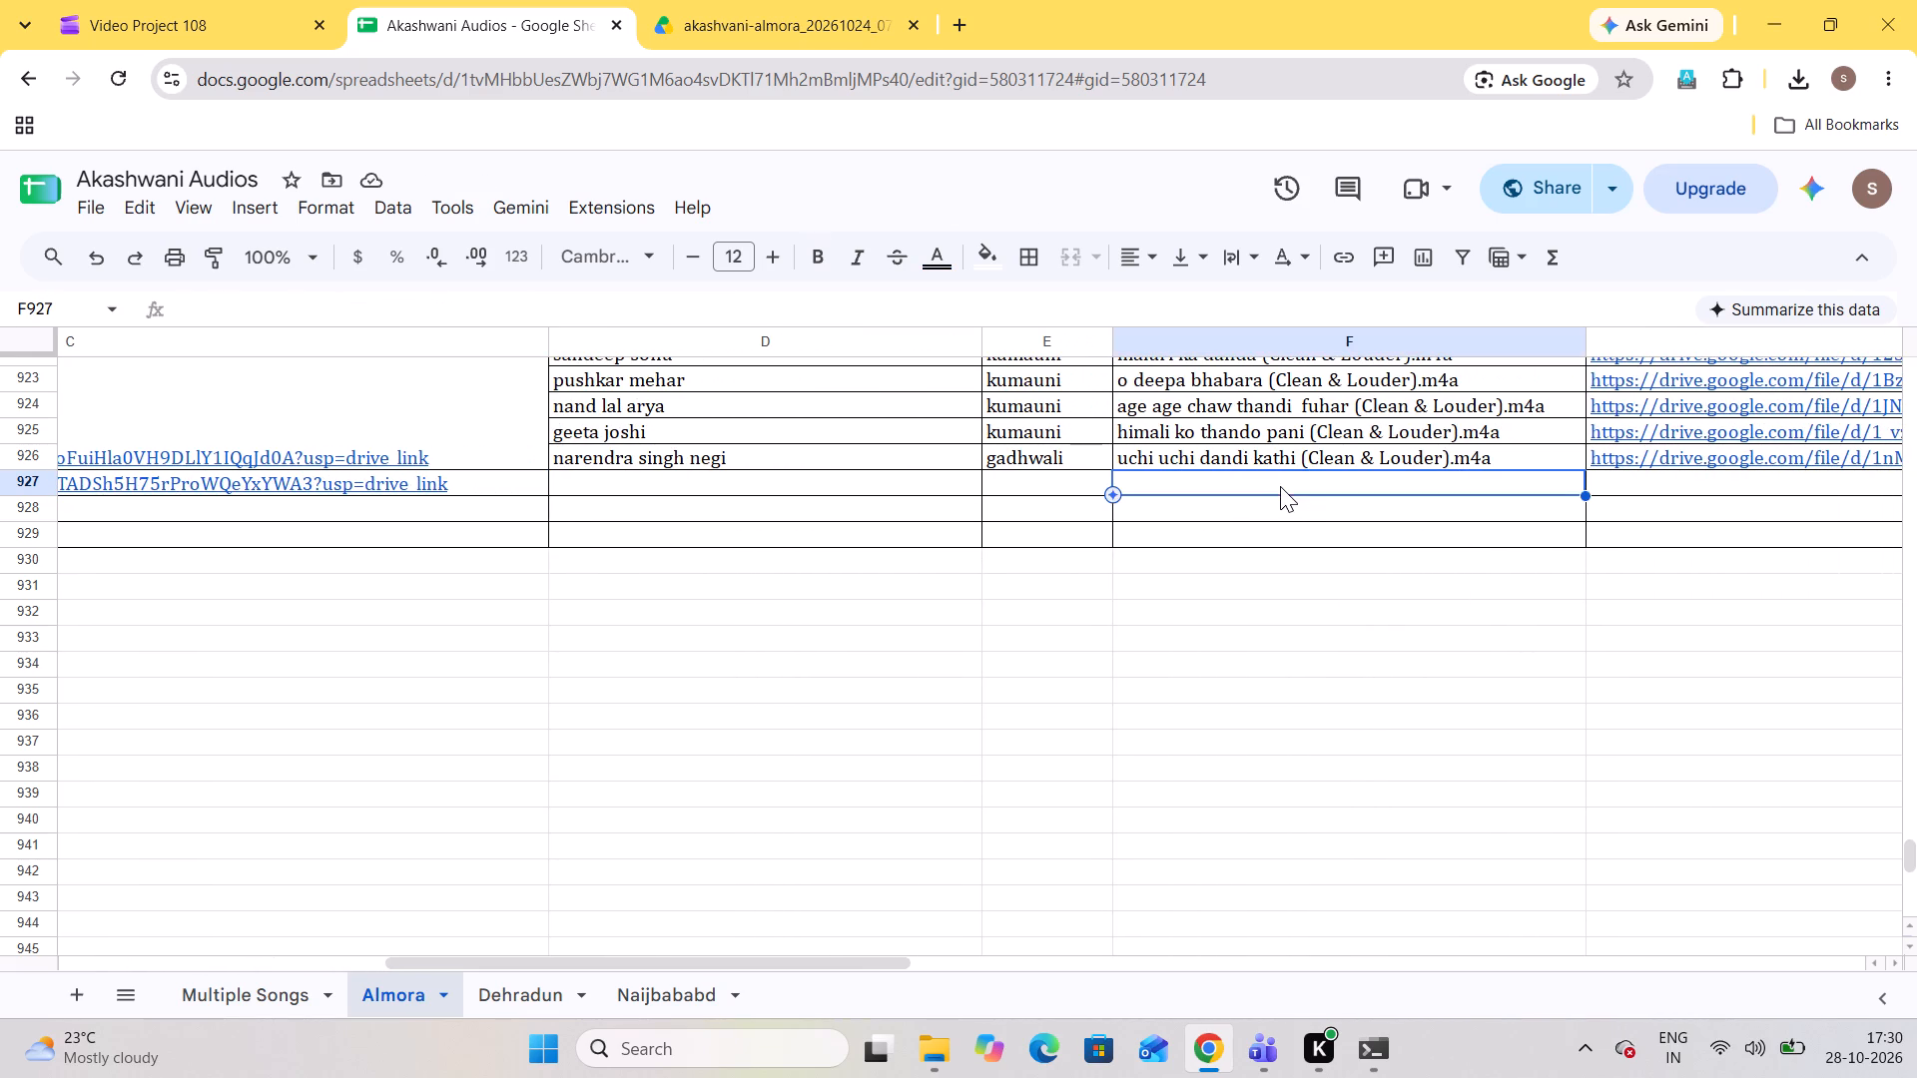
{"action": "key", "text": "alt+Tab"}
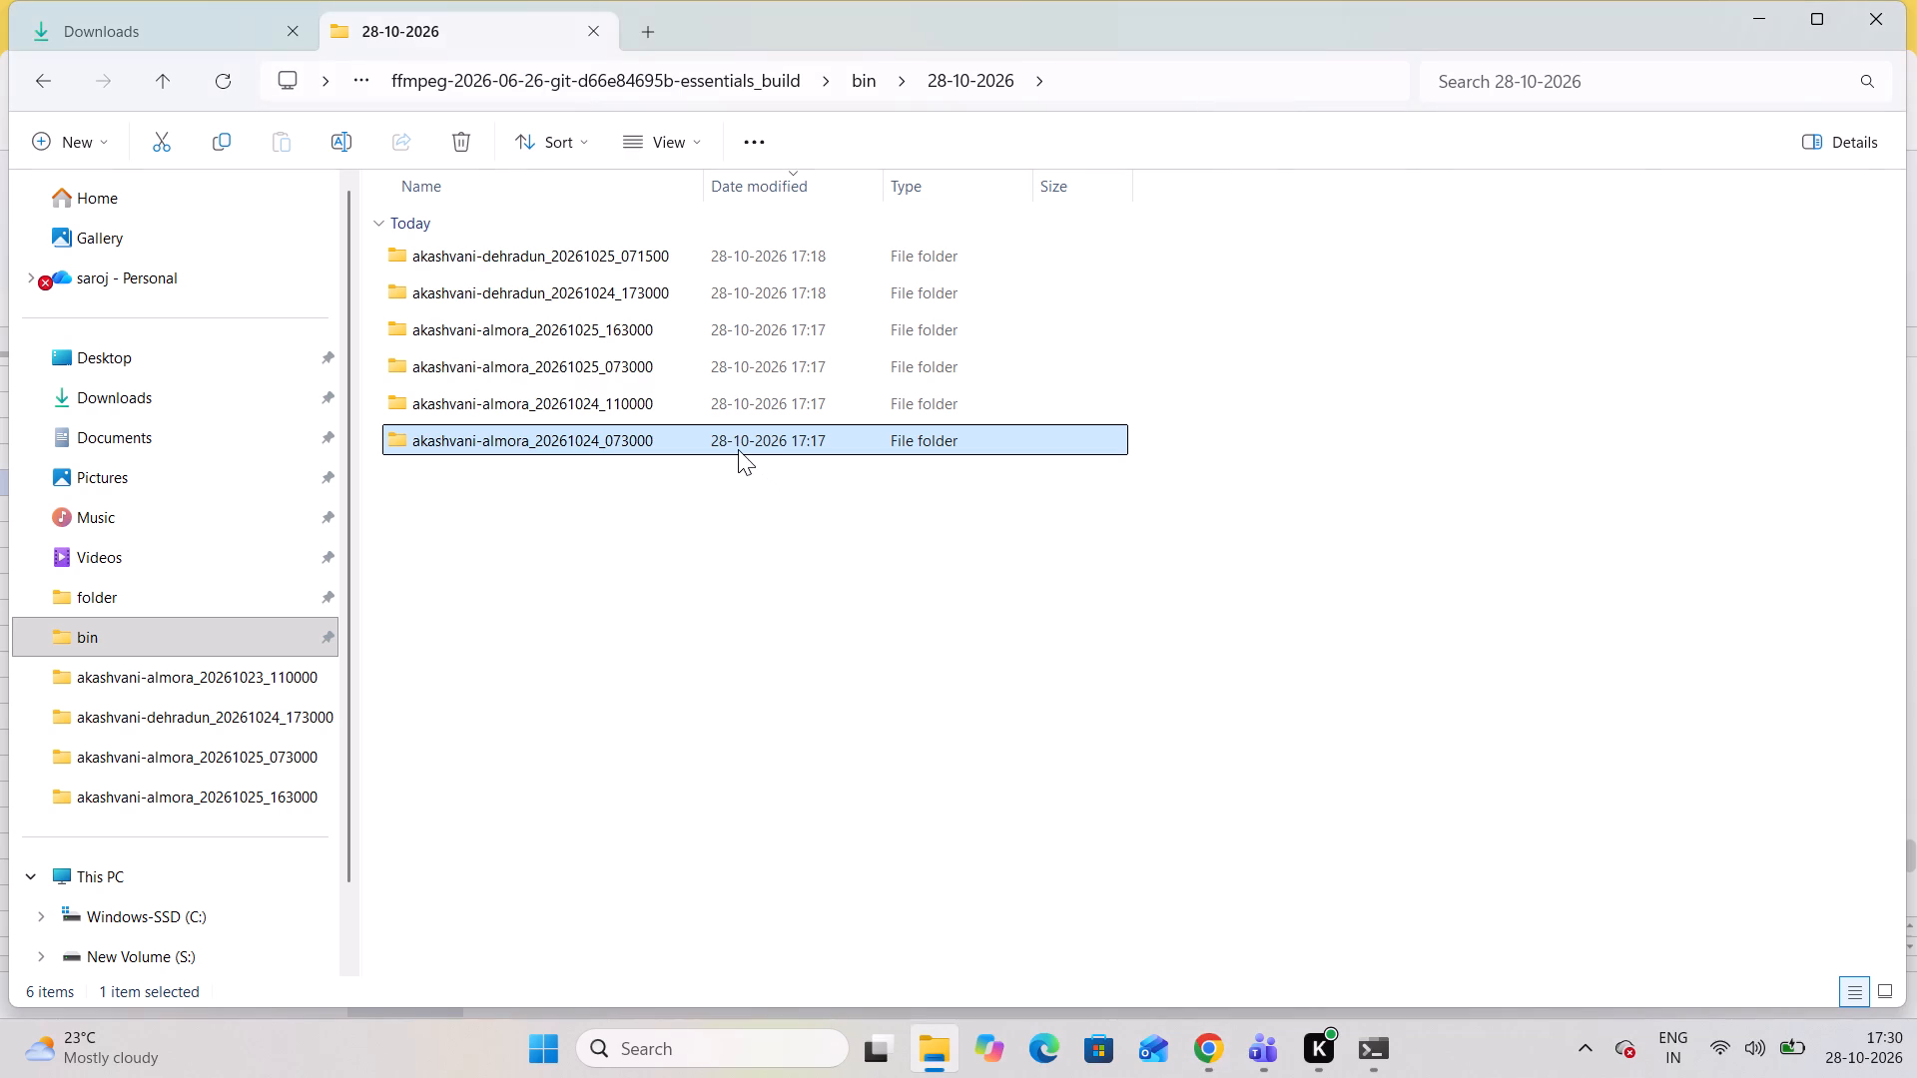
{"action": "double_click", "coordinate": [738, 449]}
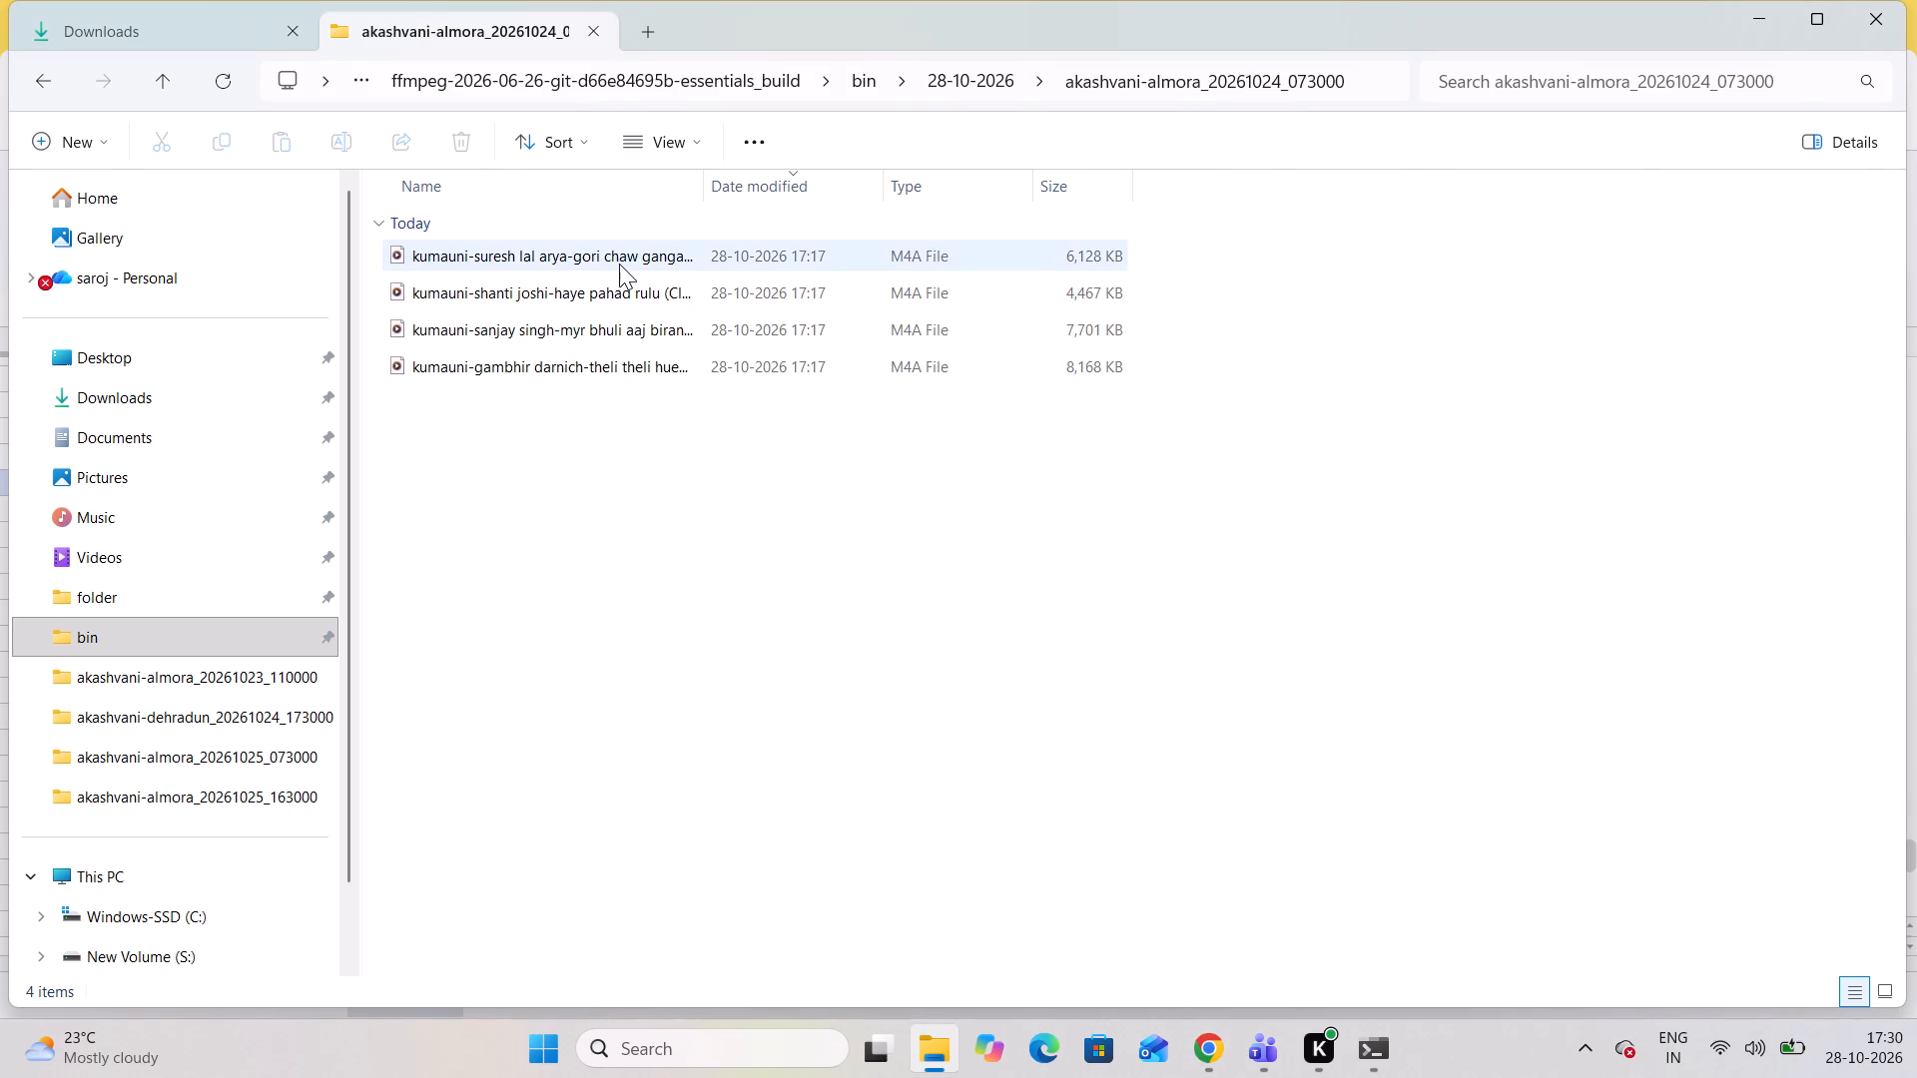
{"action": "left_click", "coordinate": [619, 264]}
{"action": "left_click", "coordinate": [619, 264]}
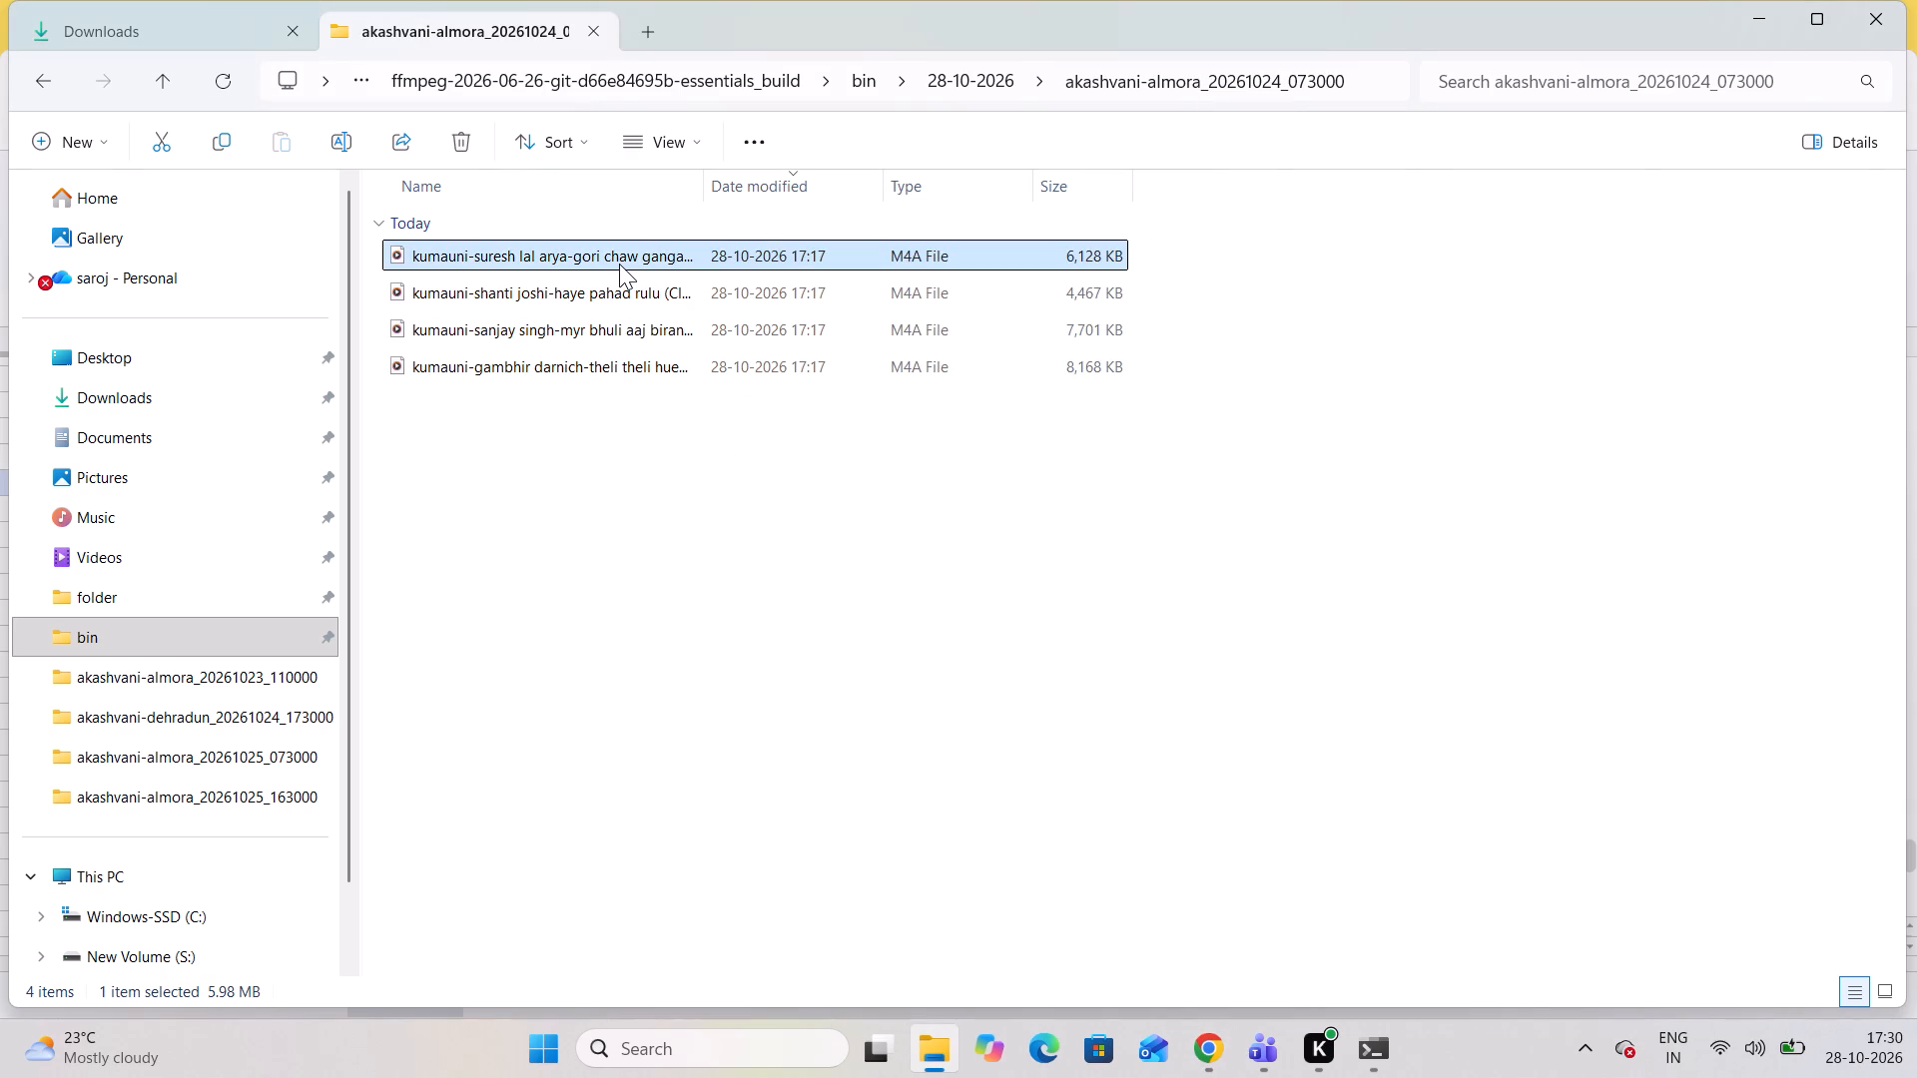
{"action": "key", "text": "ctrl+c"}
{"action": "key", "text": "alt+Tab"}
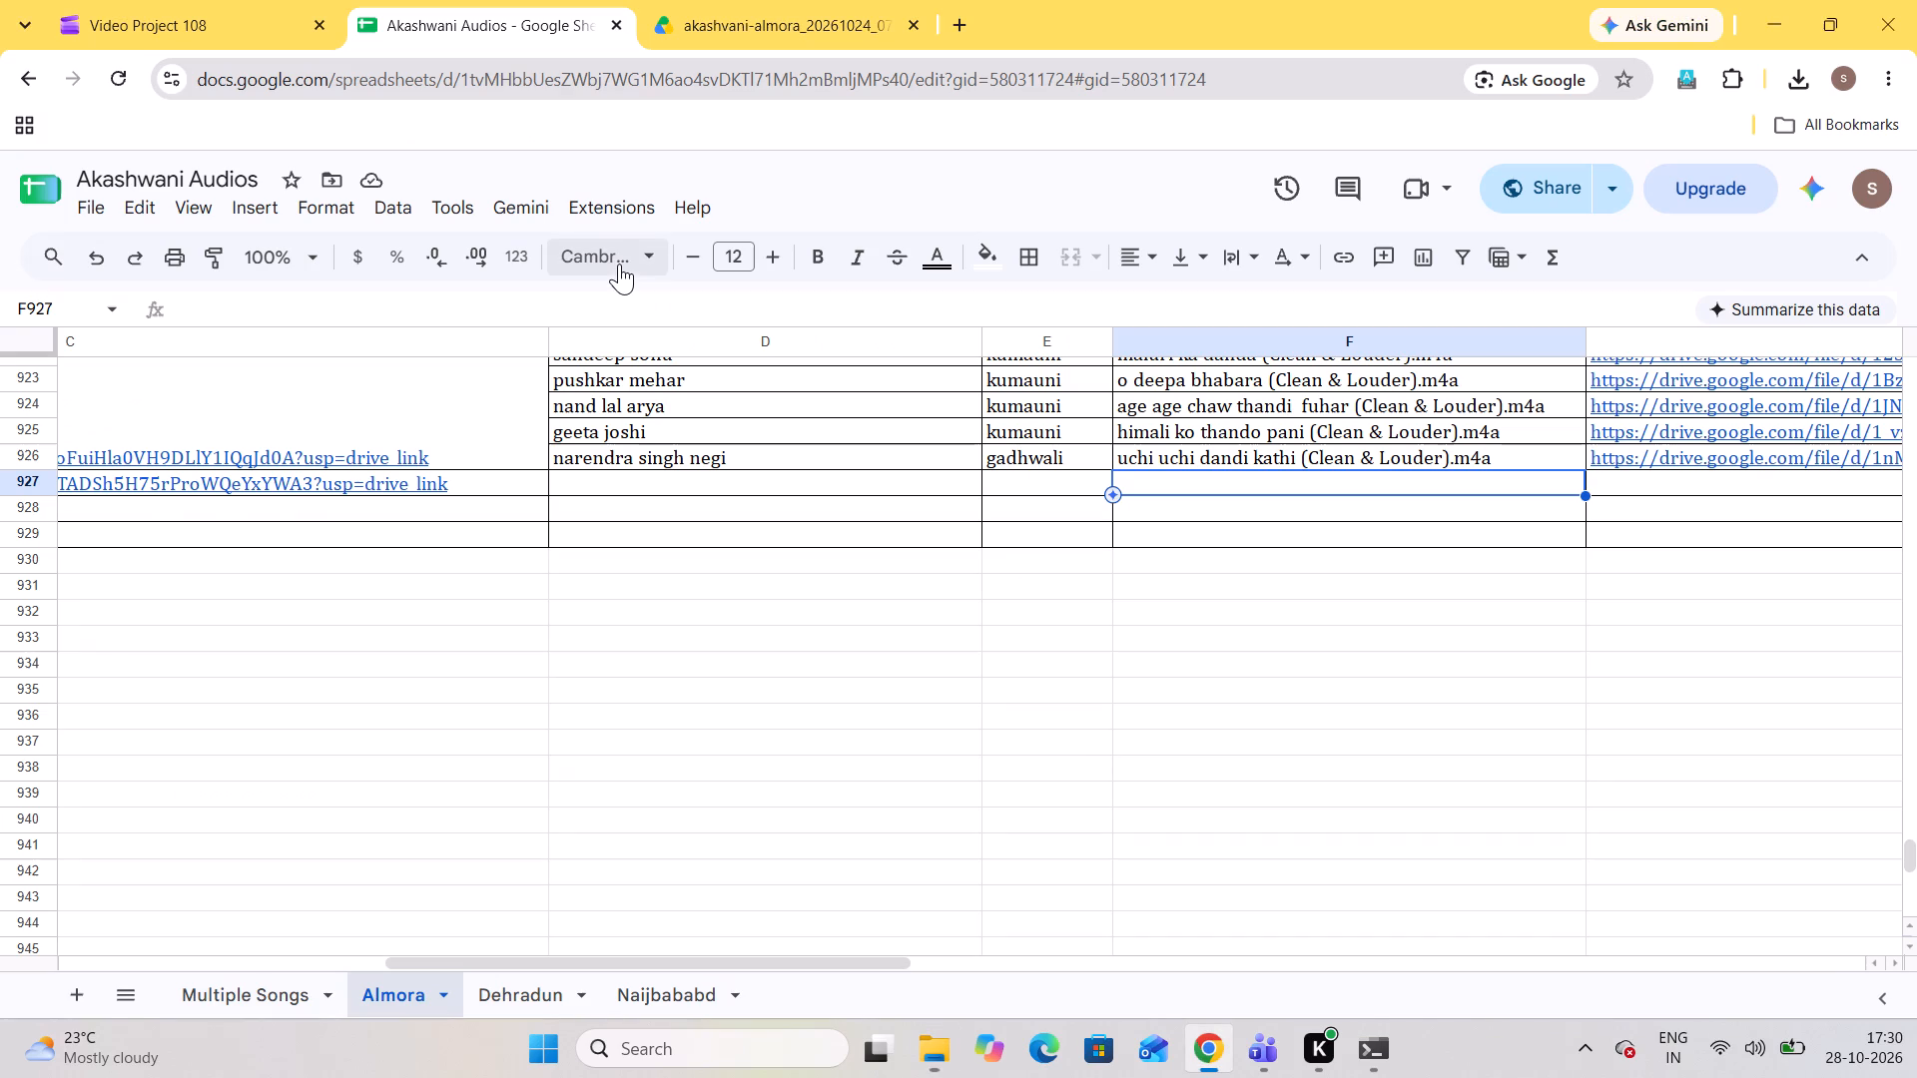
{"action": "key", "text": "ctrl+v"}
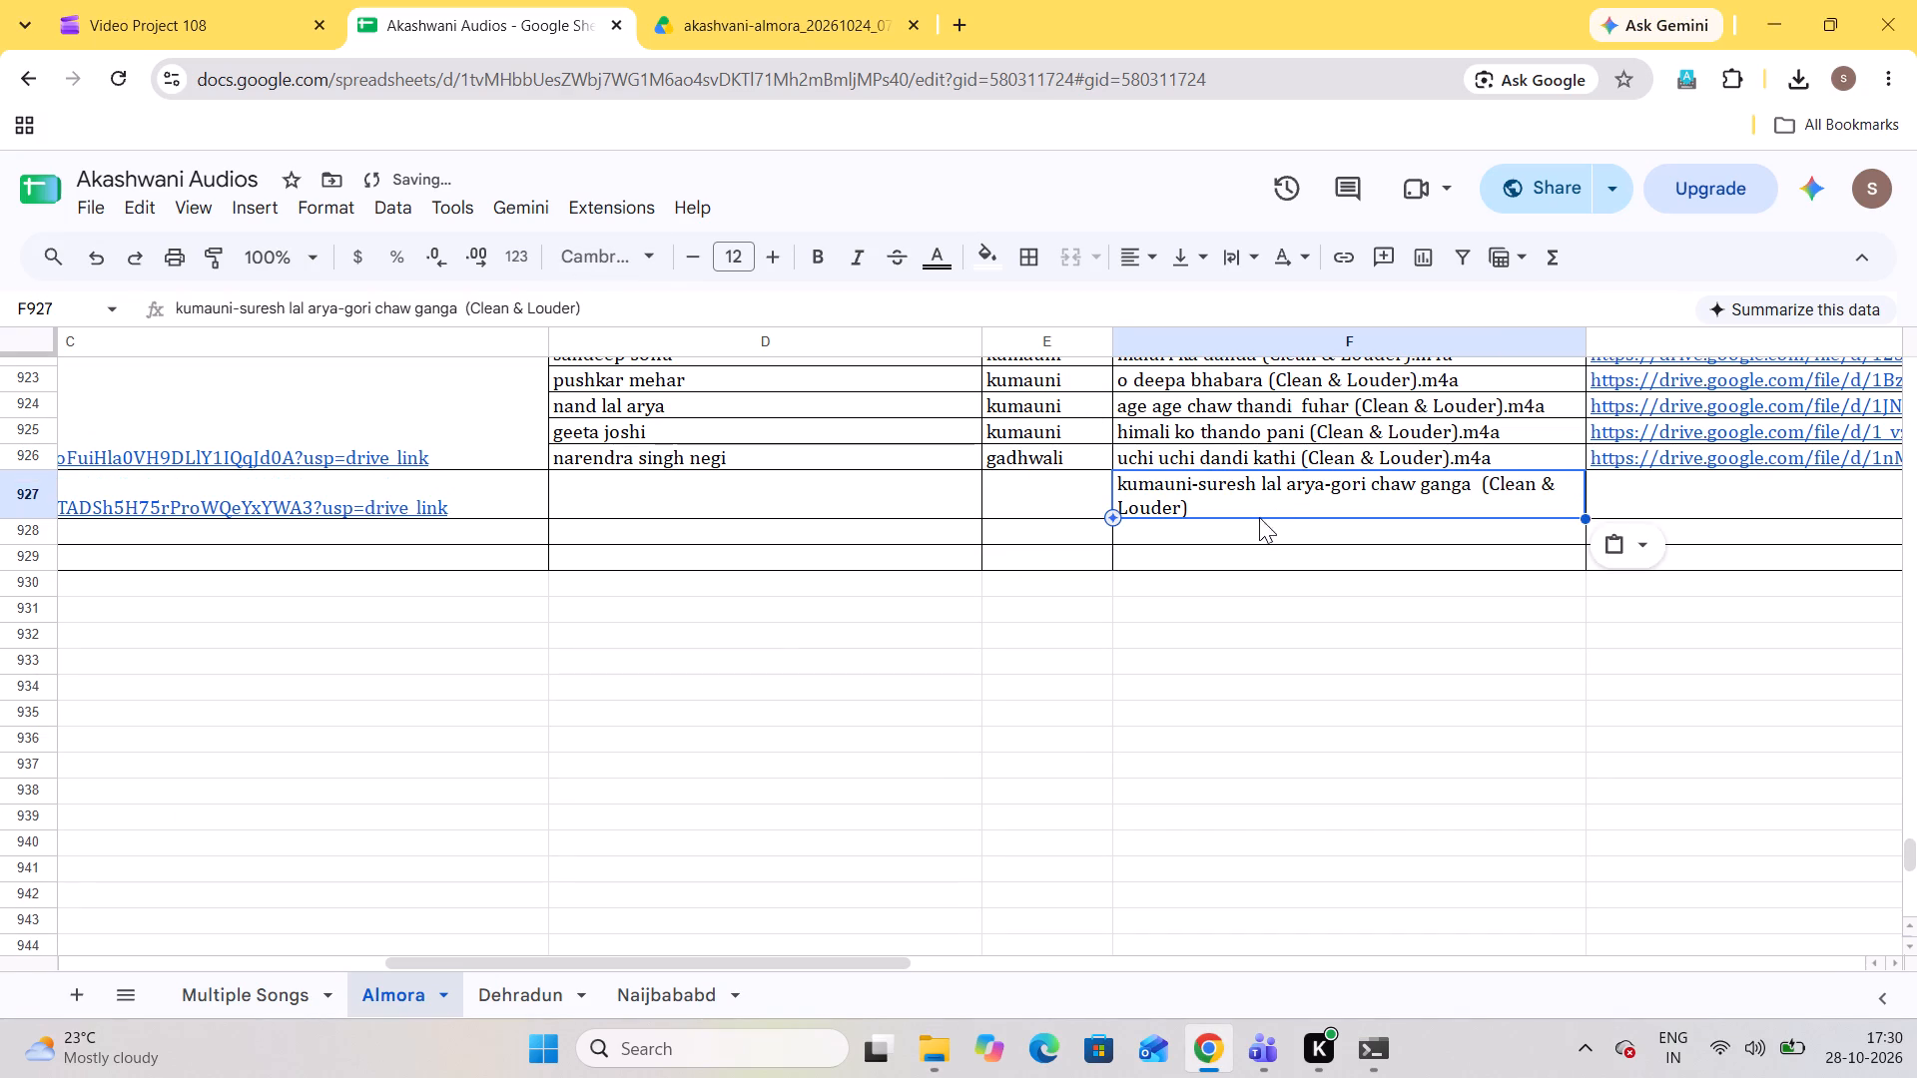
Copy the file name of the "haye pahad rulu" clip from the same local folder into cell F928.
{"action": "key", "text": "alt+Tab"}
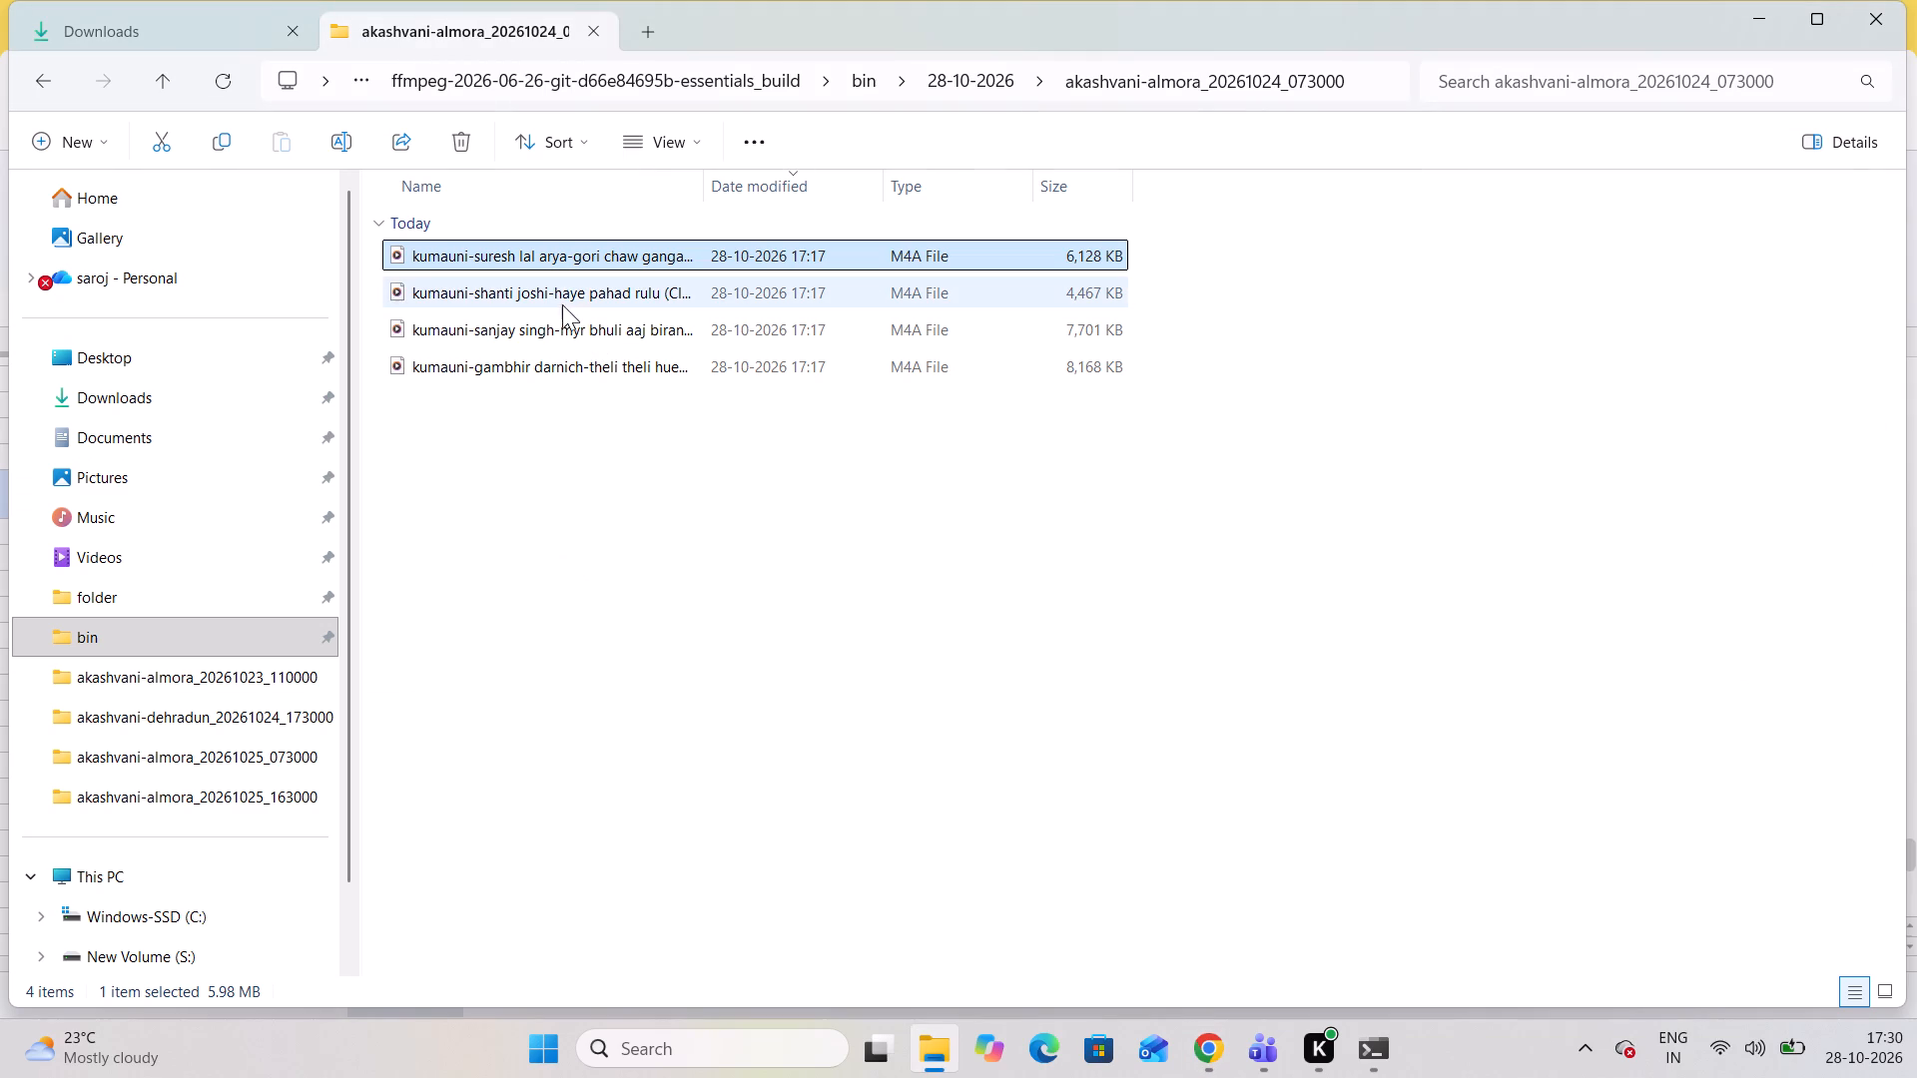
{"action": "left_click", "coordinate": [558, 295]}
{"action": "left_click", "coordinate": [558, 295]}
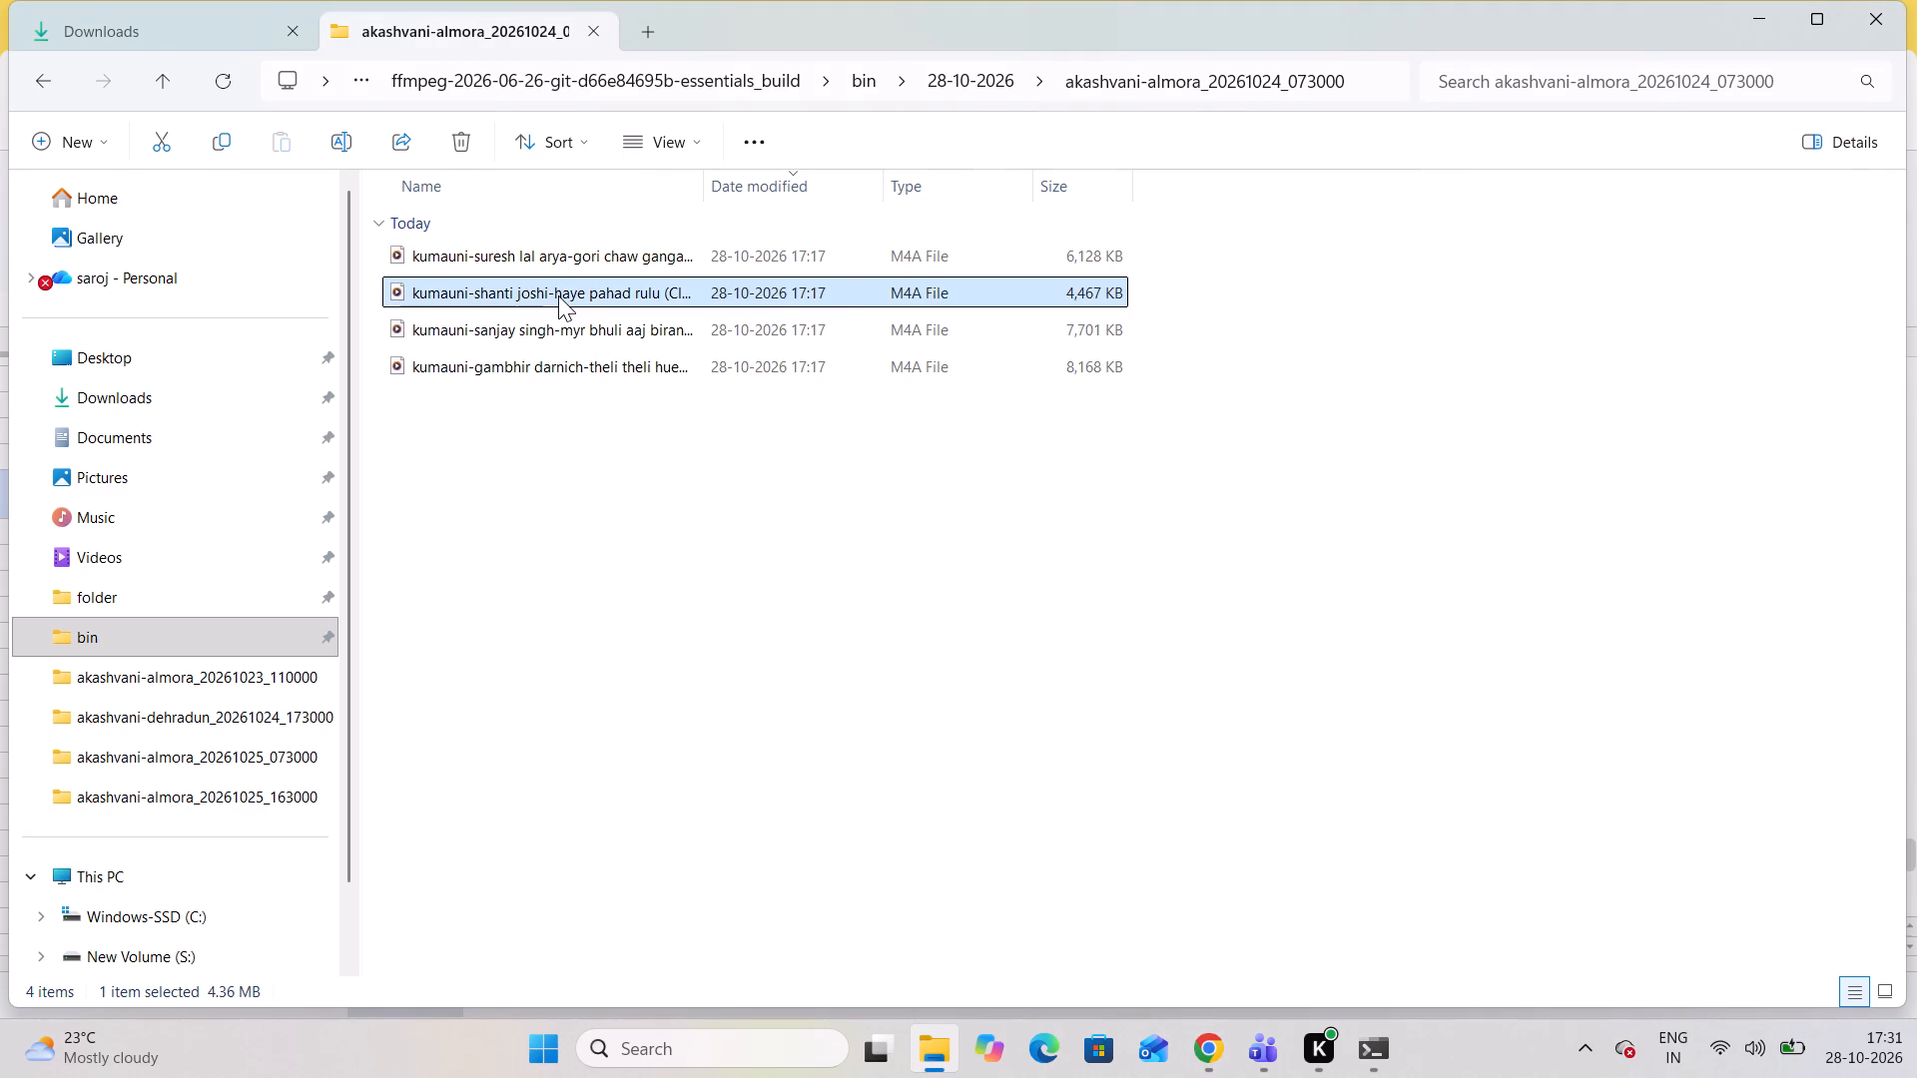
{"action": "key", "text": "ctrl+c"}
{"action": "key", "text": "alt+Tab"}
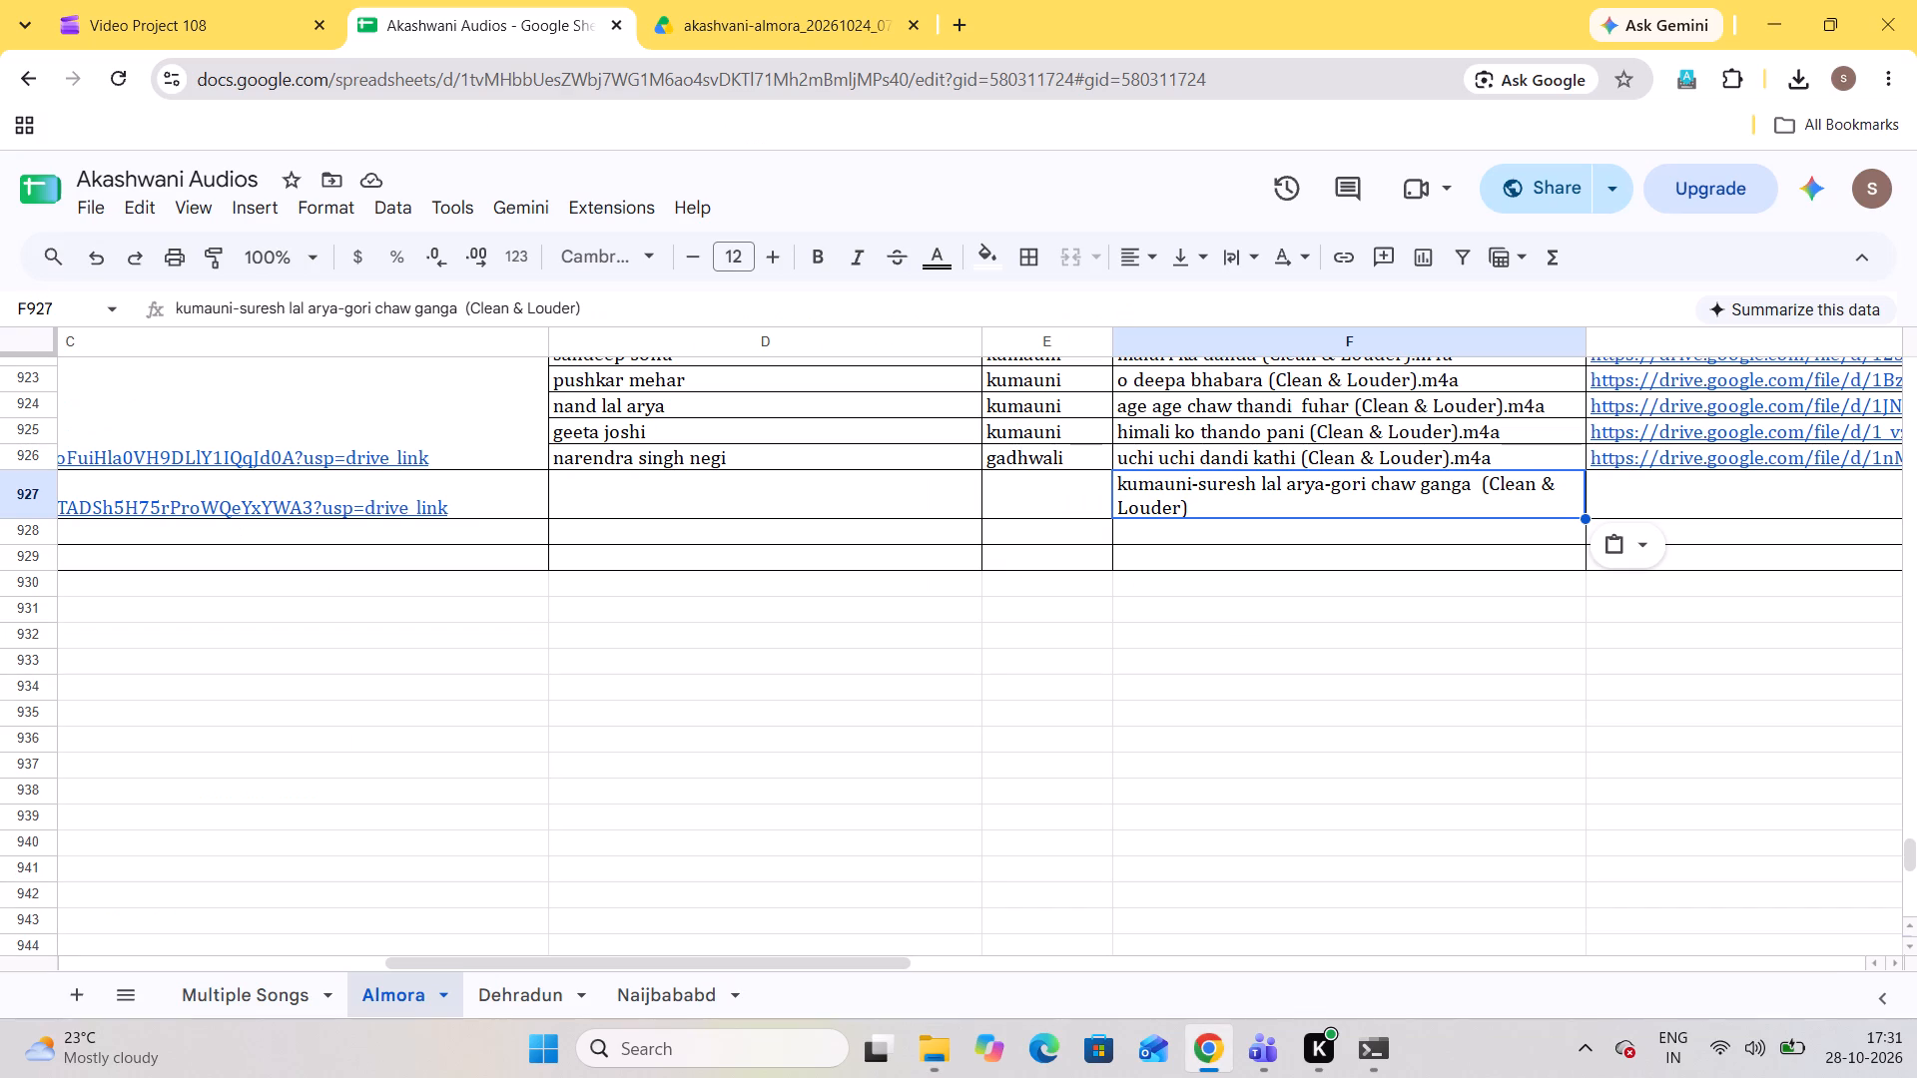
{"action": "left_click", "coordinate": [1133, 531]}
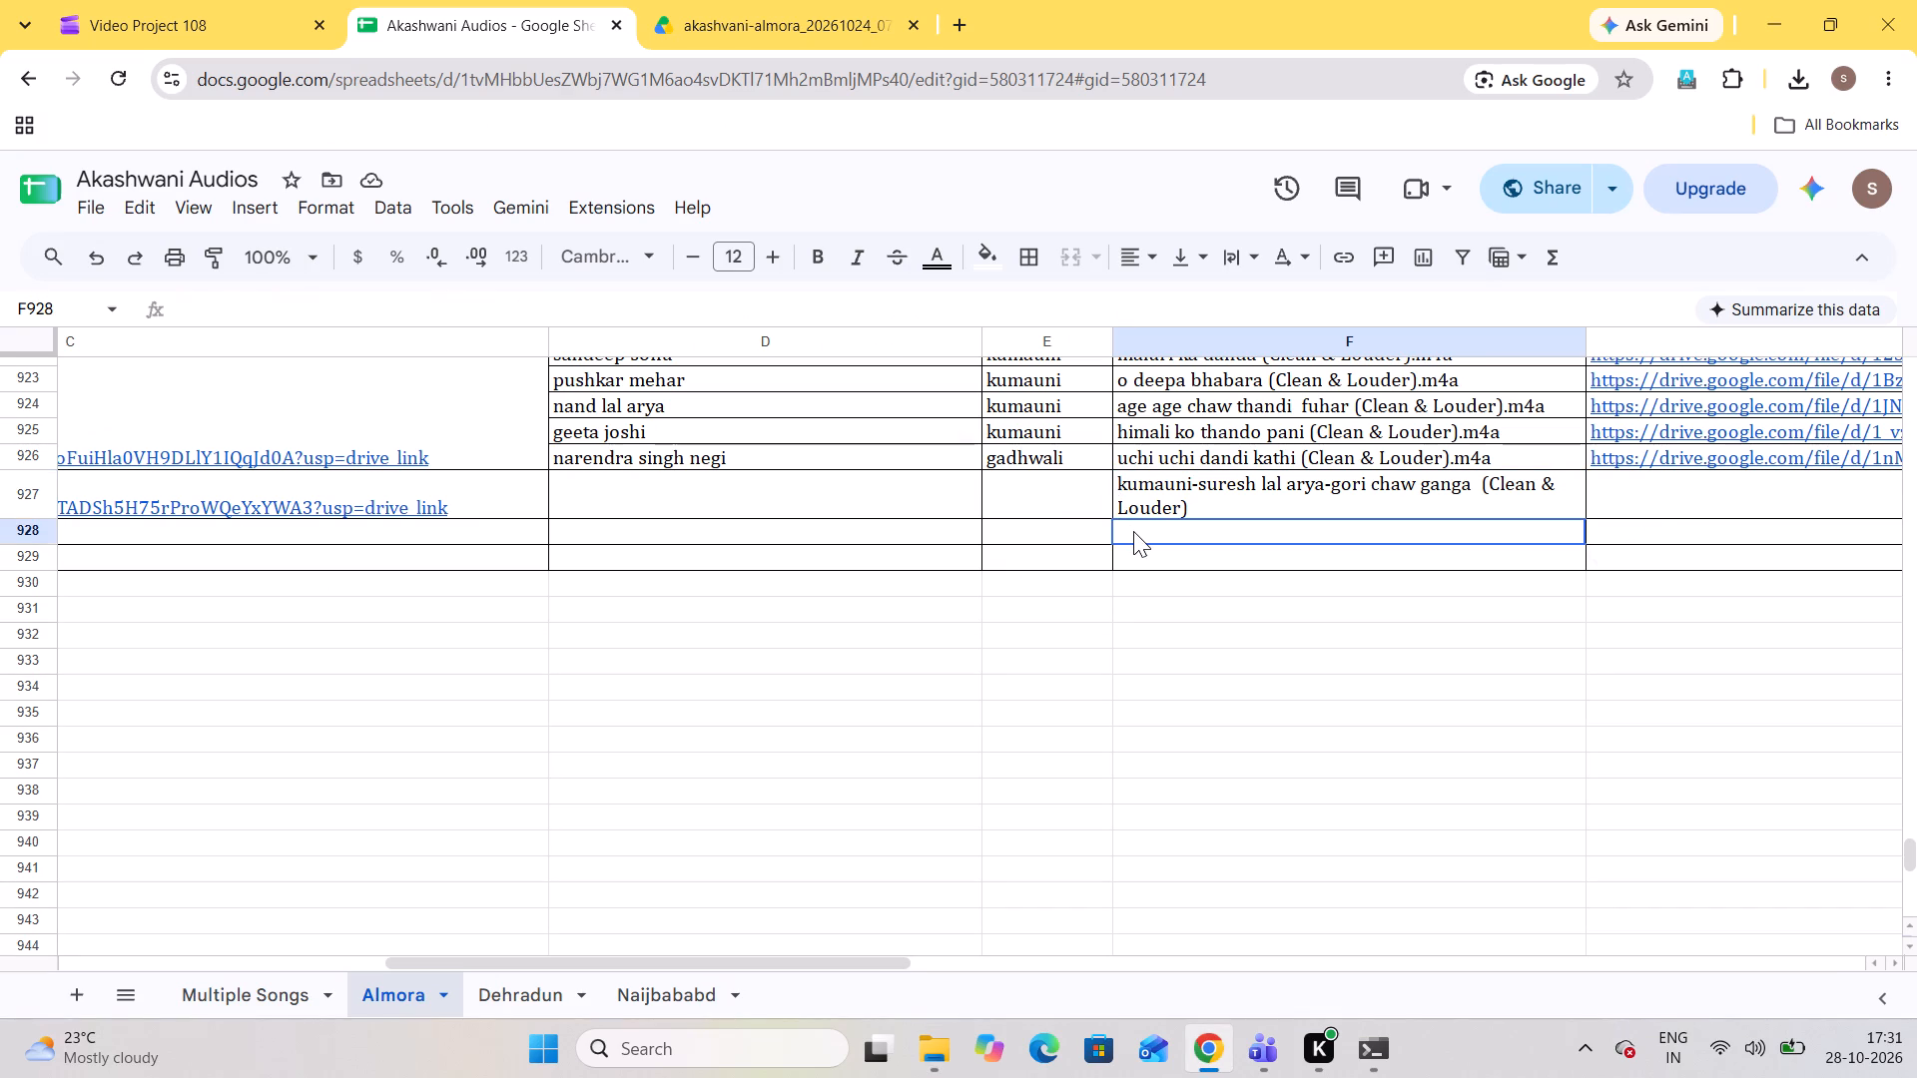
{"action": "key", "text": "ctrl+v"}
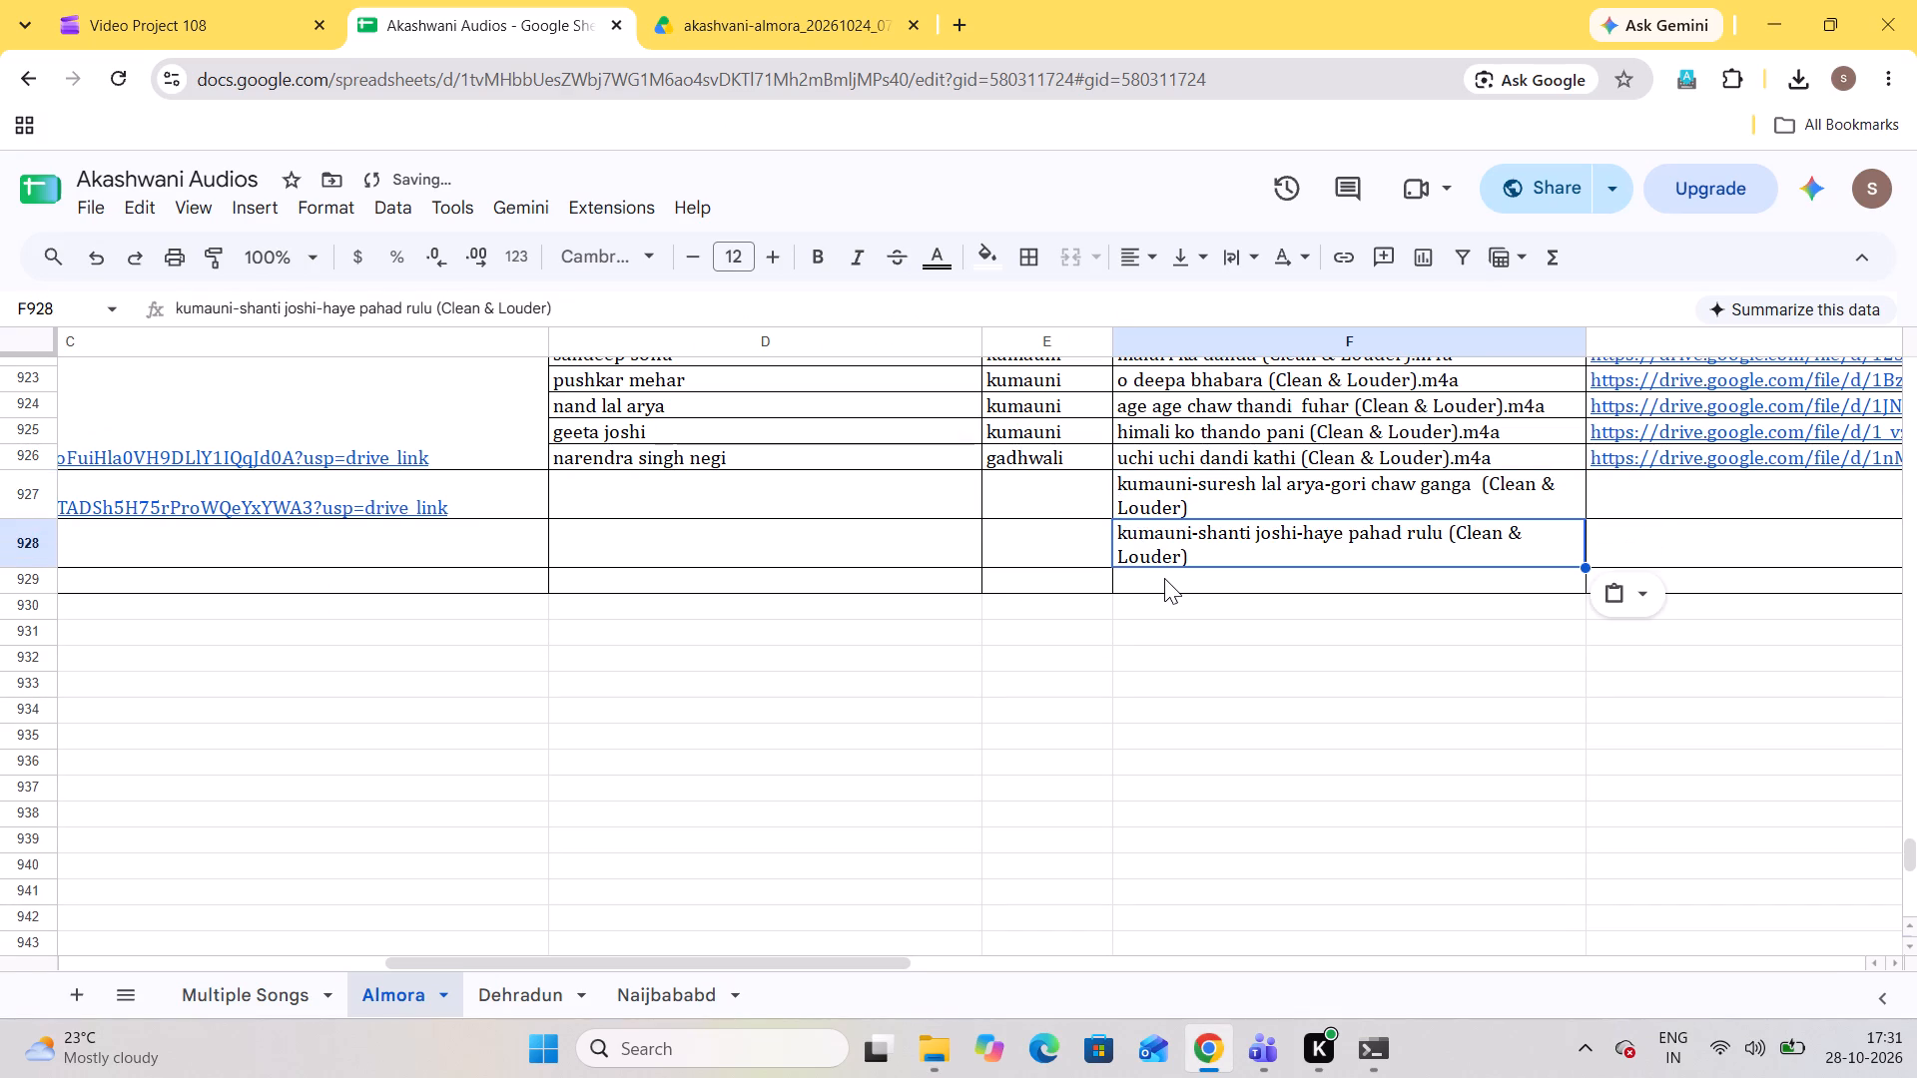
Copy the file name of the "myr bhuli aaj biran hege" clip from local folder akashvani-almora_20261024_073000 into cell F929.
{"action": "left_click", "coordinate": [1164, 578]}
{"action": "key", "text": "alt+Tab"}
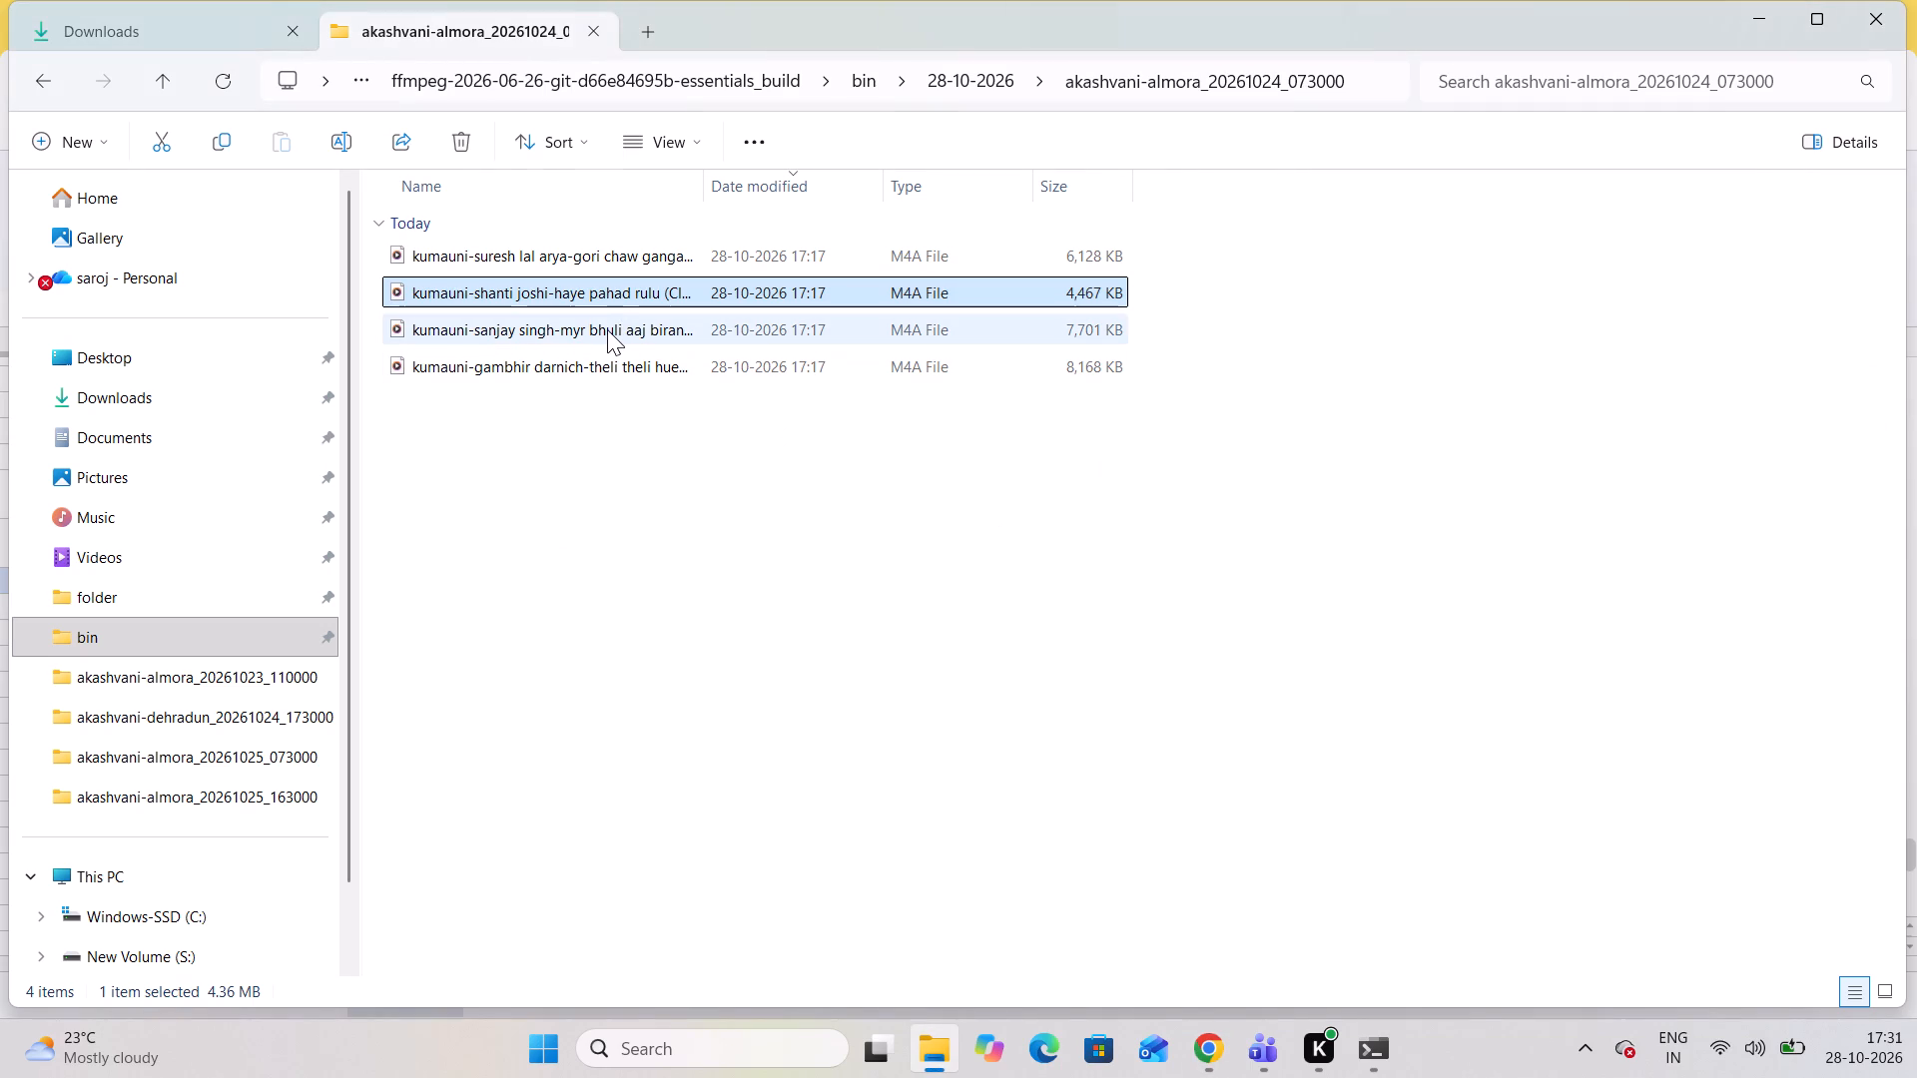
{"action": "left_click", "coordinate": [607, 329]}
{"action": "left_click", "coordinate": [607, 329]}
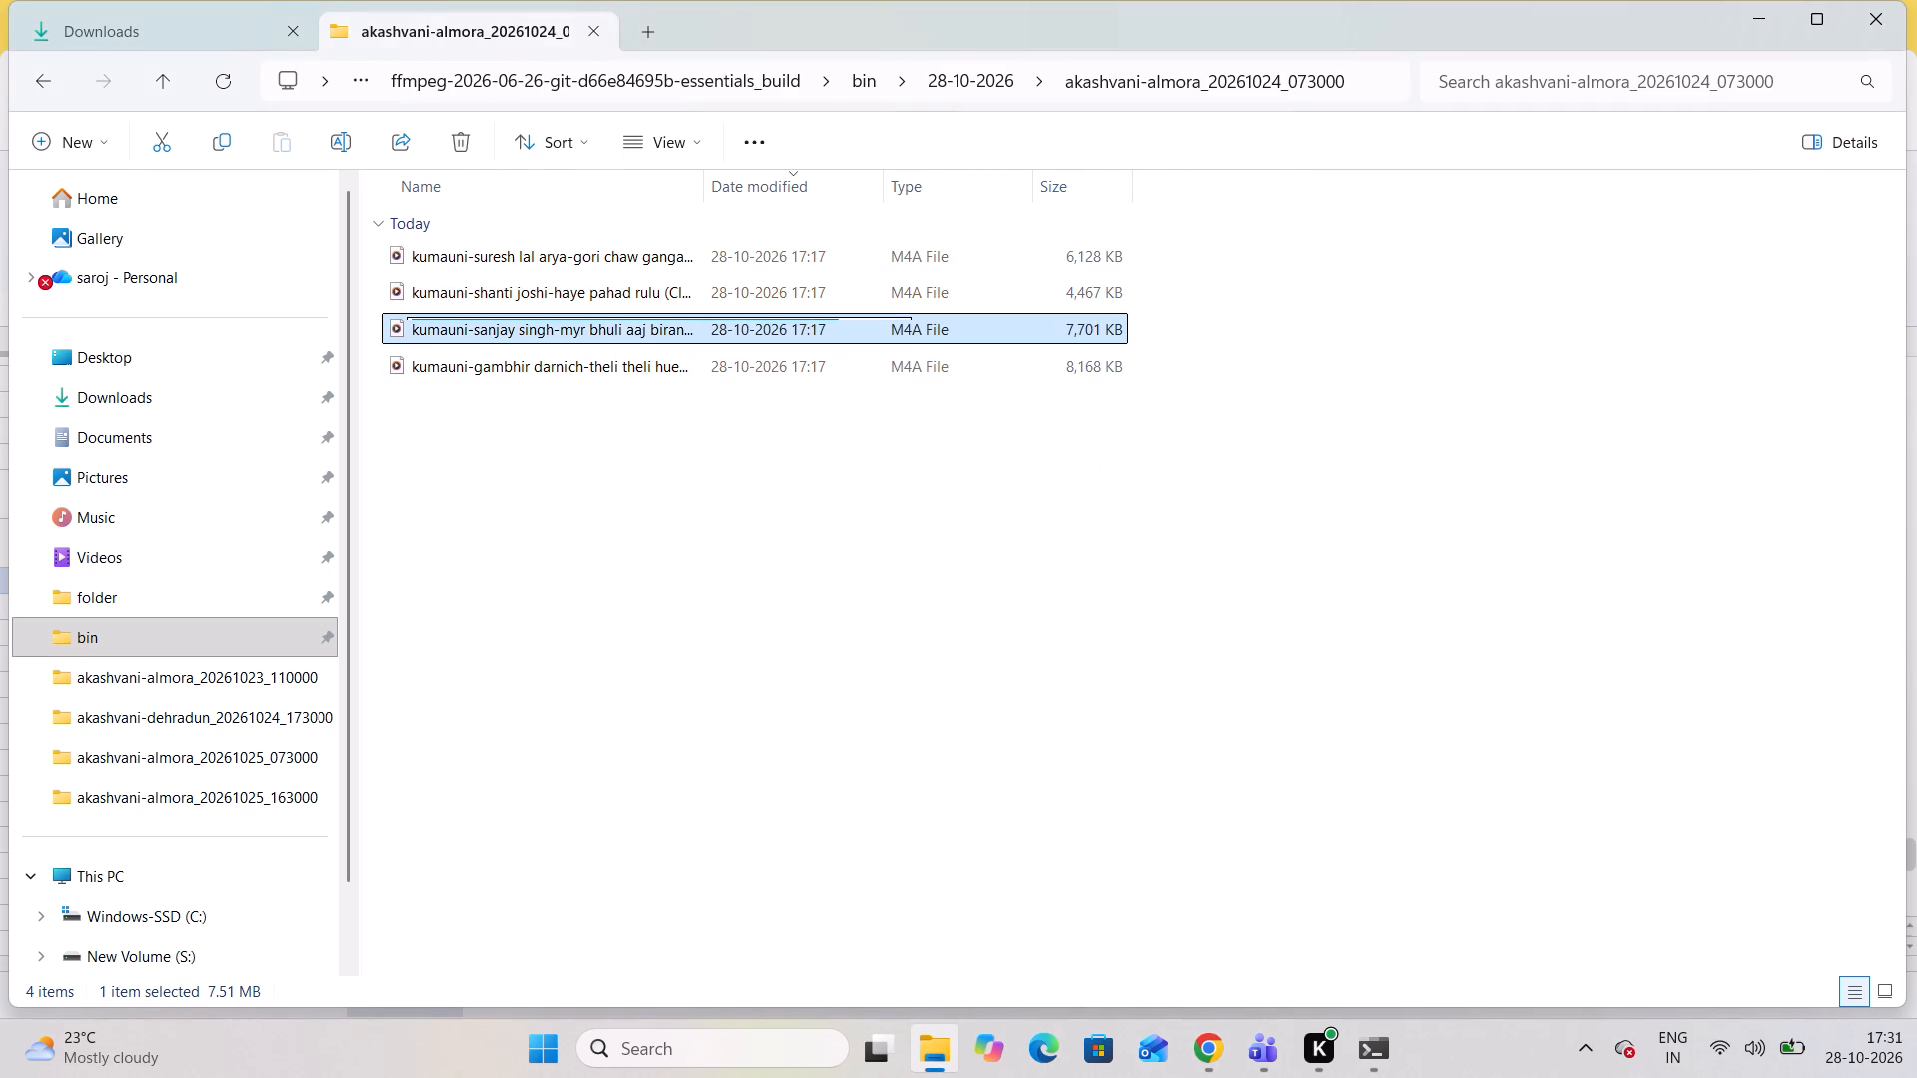
{"action": "key", "text": "ctrl+c"}
{"action": "key", "text": "alt+Tab"}
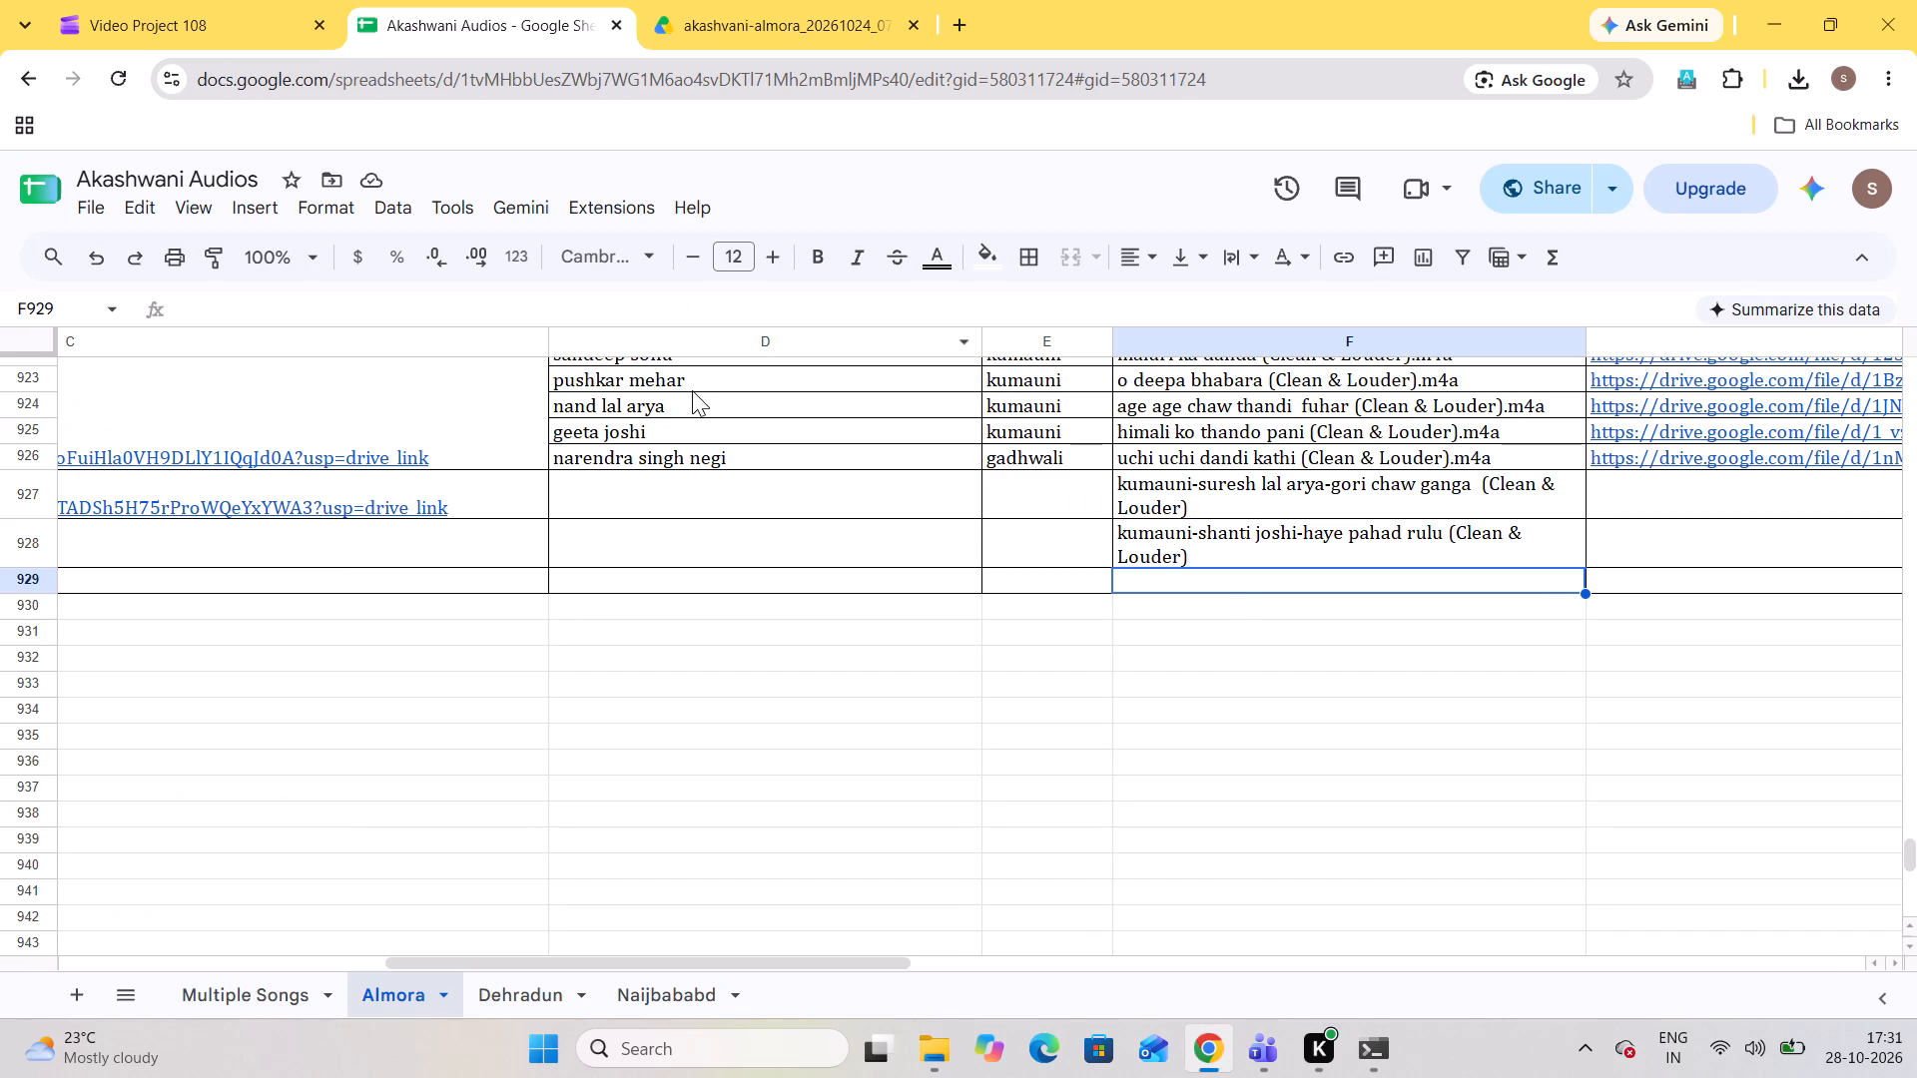
{"action": "key", "text": "ctrl+v"}
Copy the file name of the "theli theli huecha" clip from the same local folder into cell F930.
{"action": "key", "text": "alt+Tab"}
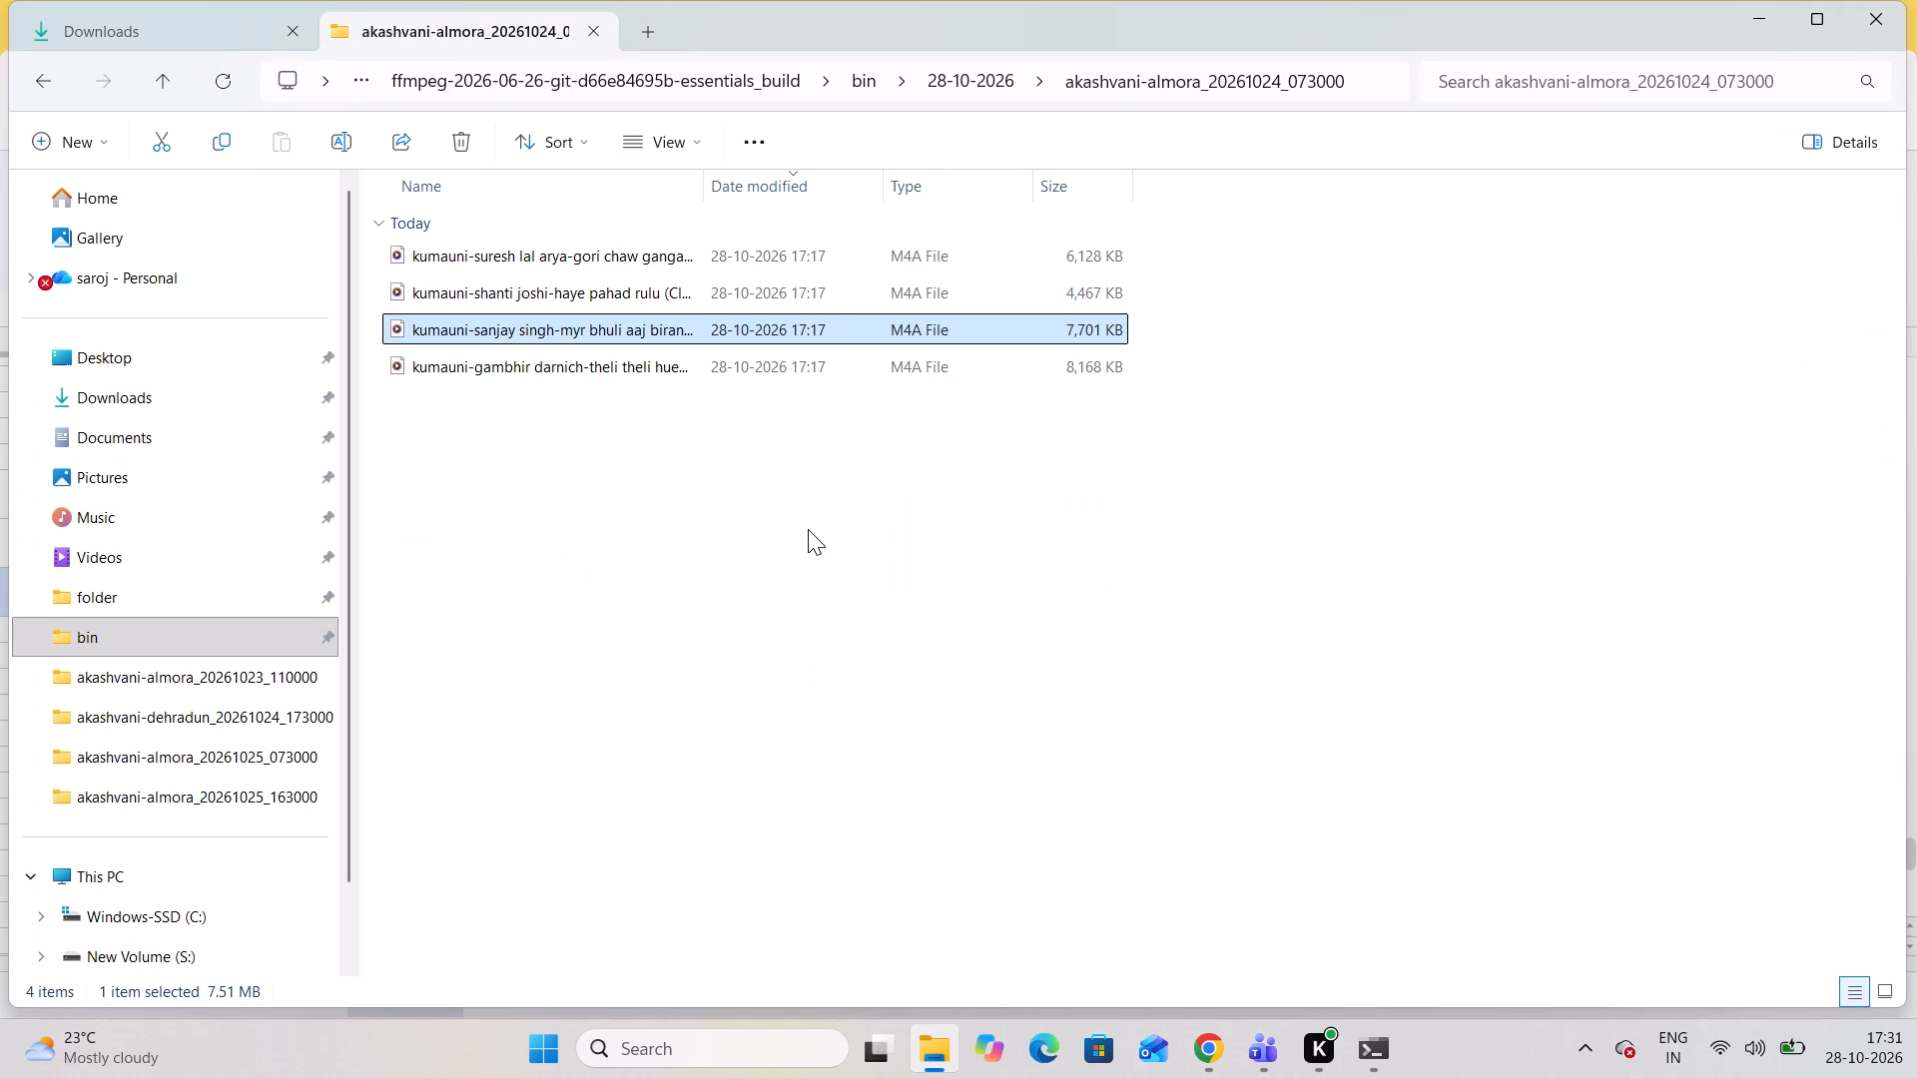
{"action": "left_click", "coordinate": [594, 366]}
{"action": "left_click", "coordinate": [594, 366]}
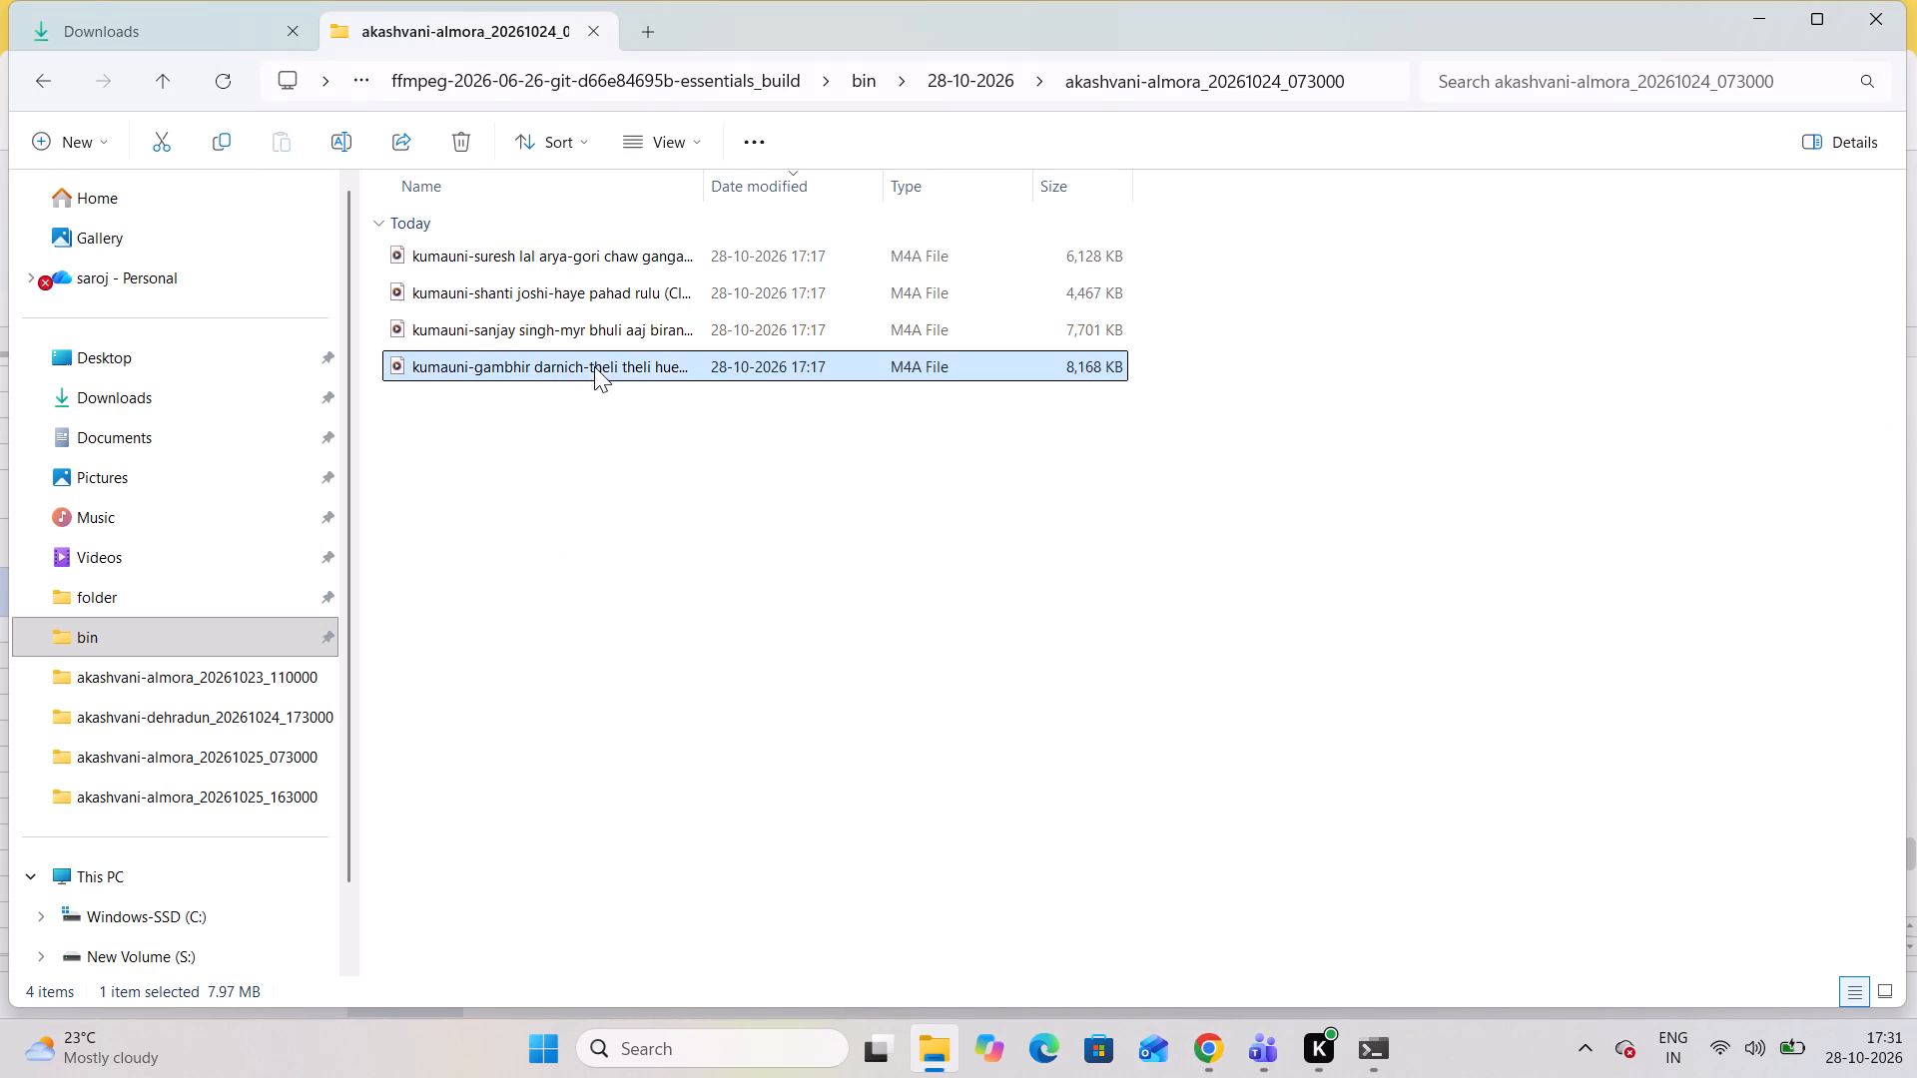
{"action": "key", "text": "ctrl+c"}
{"action": "key", "text": "alt+Tab"}
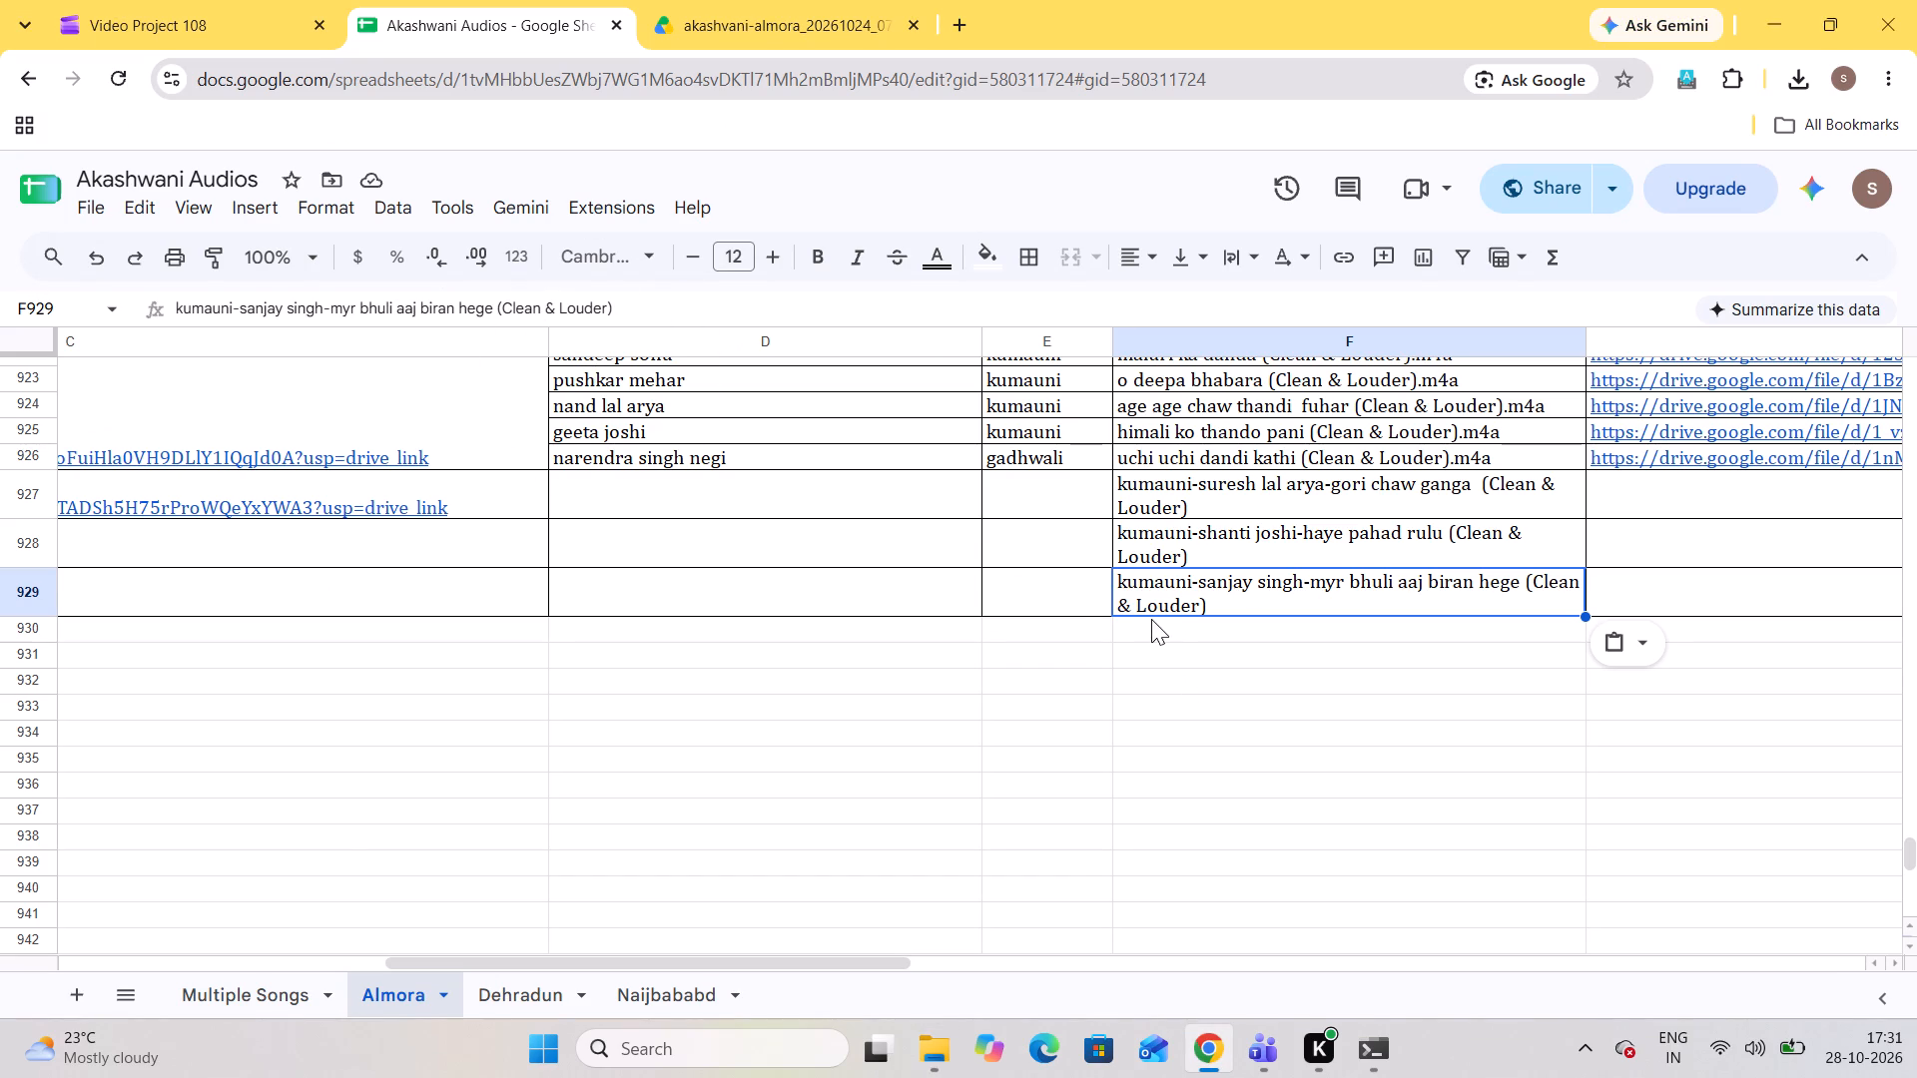
{"action": "left_click", "coordinate": [1151, 619]}
{"action": "key", "text": "ctrl+v"}
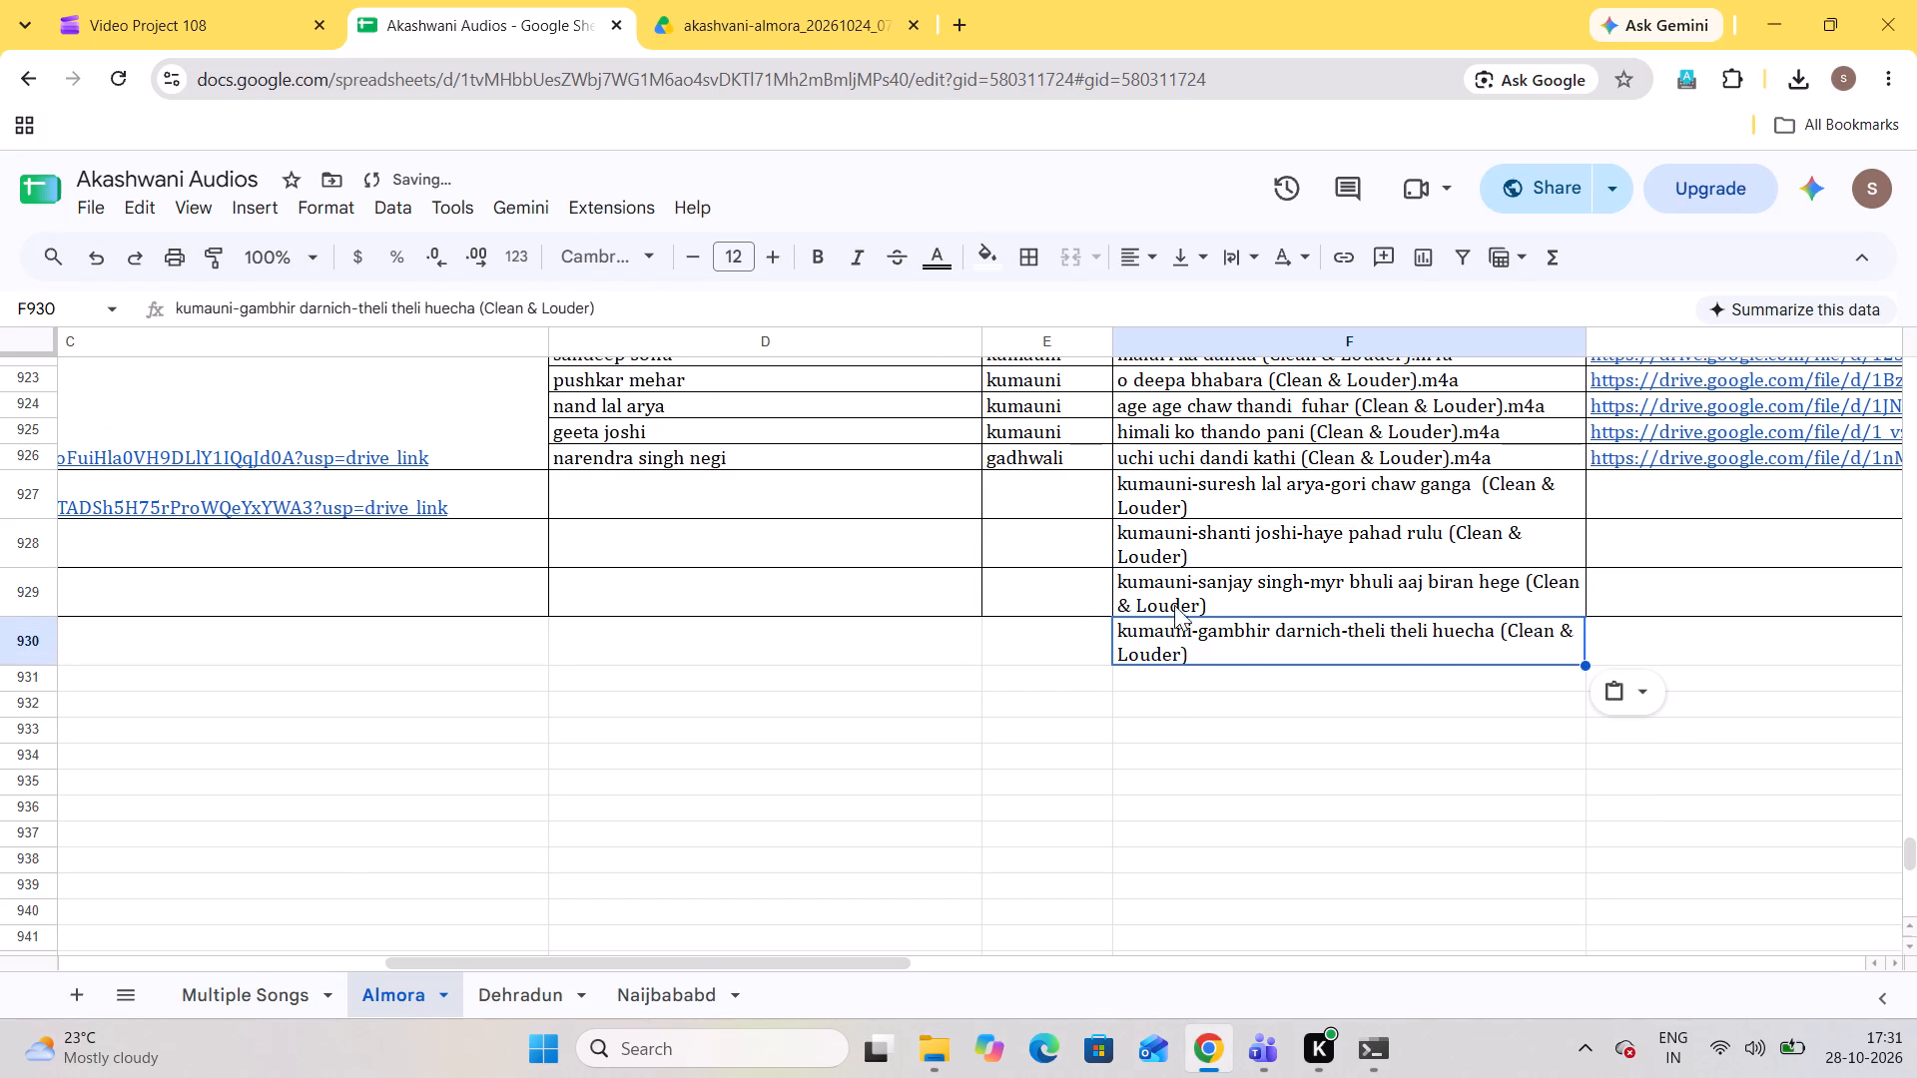
Enter kumauni as the language in cells E927 to E930 of the Almora sheet.
{"action": "left_click", "coordinate": [1023, 508]}
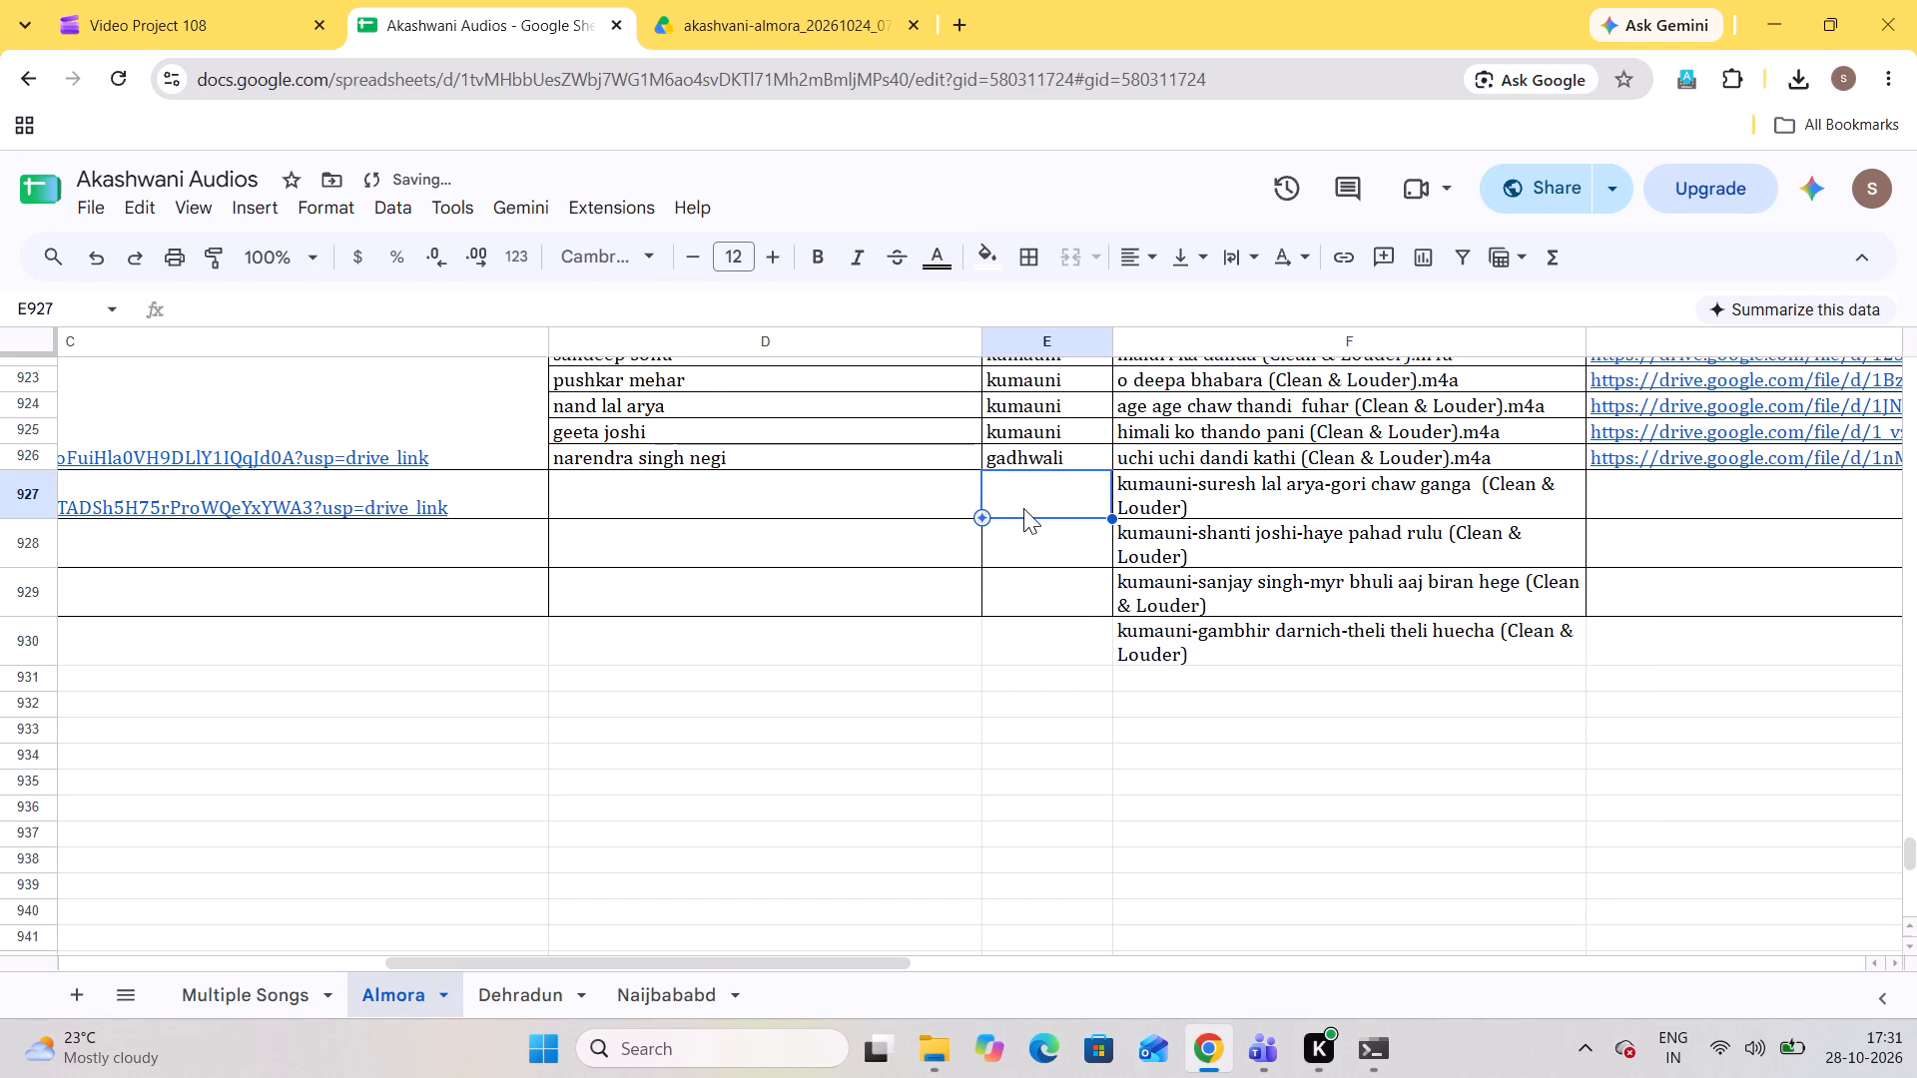
{"action": "type", "text": "ku"}
{"action": "key", "text": "Tab"}
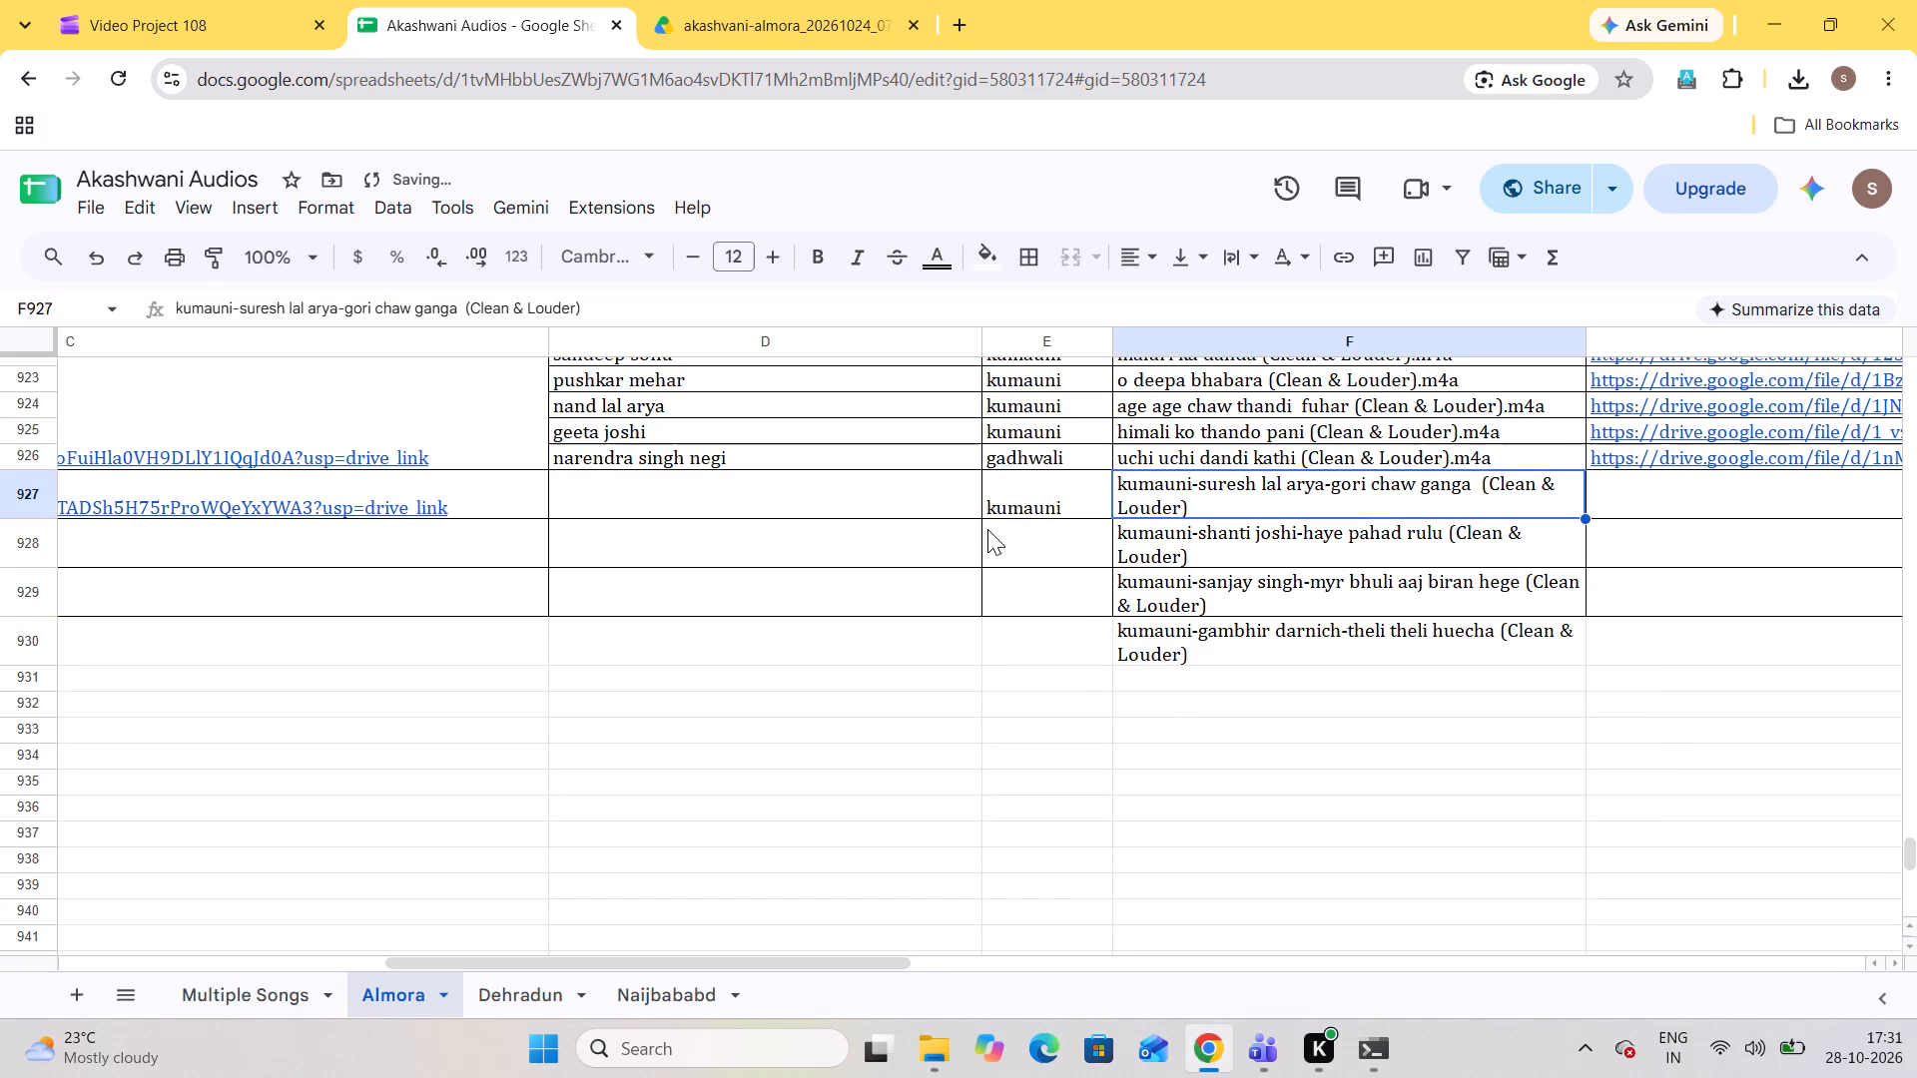
{"action": "left_click", "coordinate": [1008, 548]}
{"action": "type", "text": "kum"}
{"action": "key", "text": "Tab"}
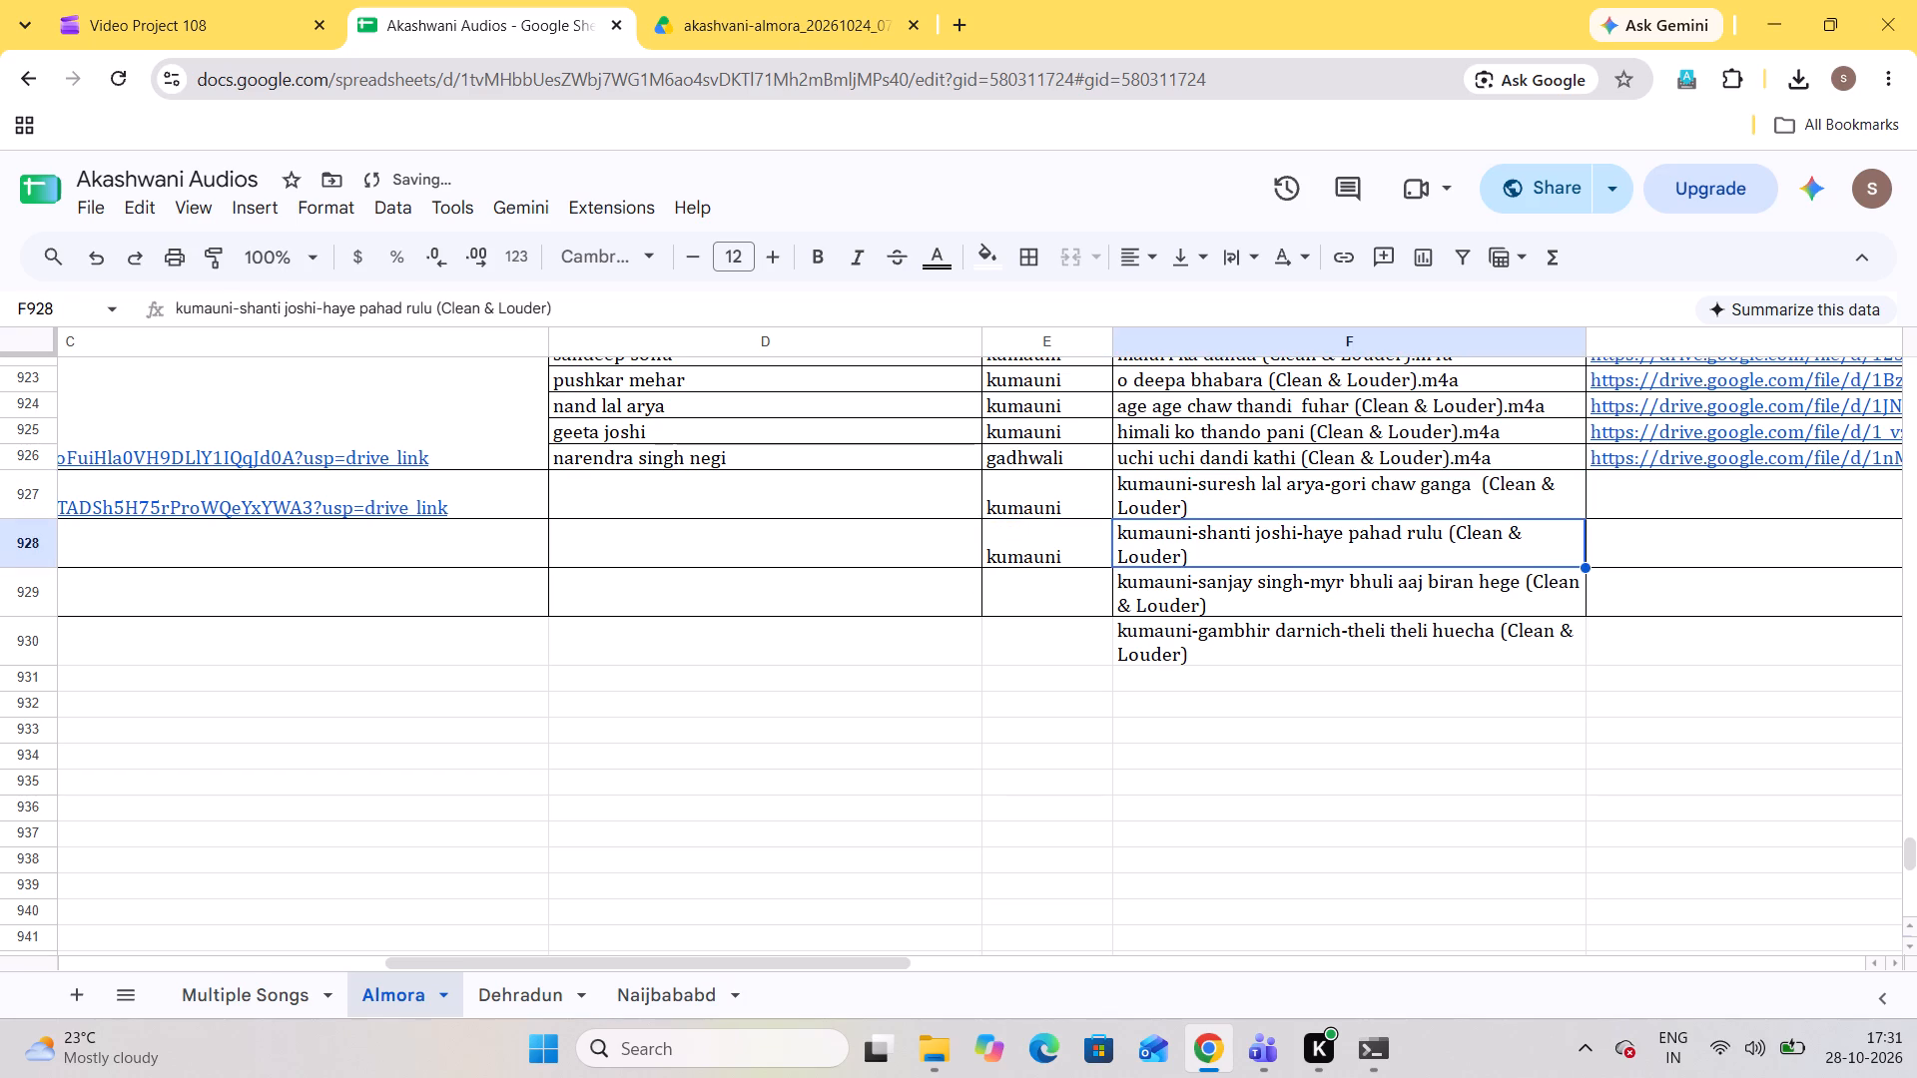
{"action": "left_click", "coordinate": [1012, 586]}
{"action": "type", "text": "kum"}
{"action": "key", "text": "Tab"}
{"action": "left_click", "coordinate": [1013, 649]}
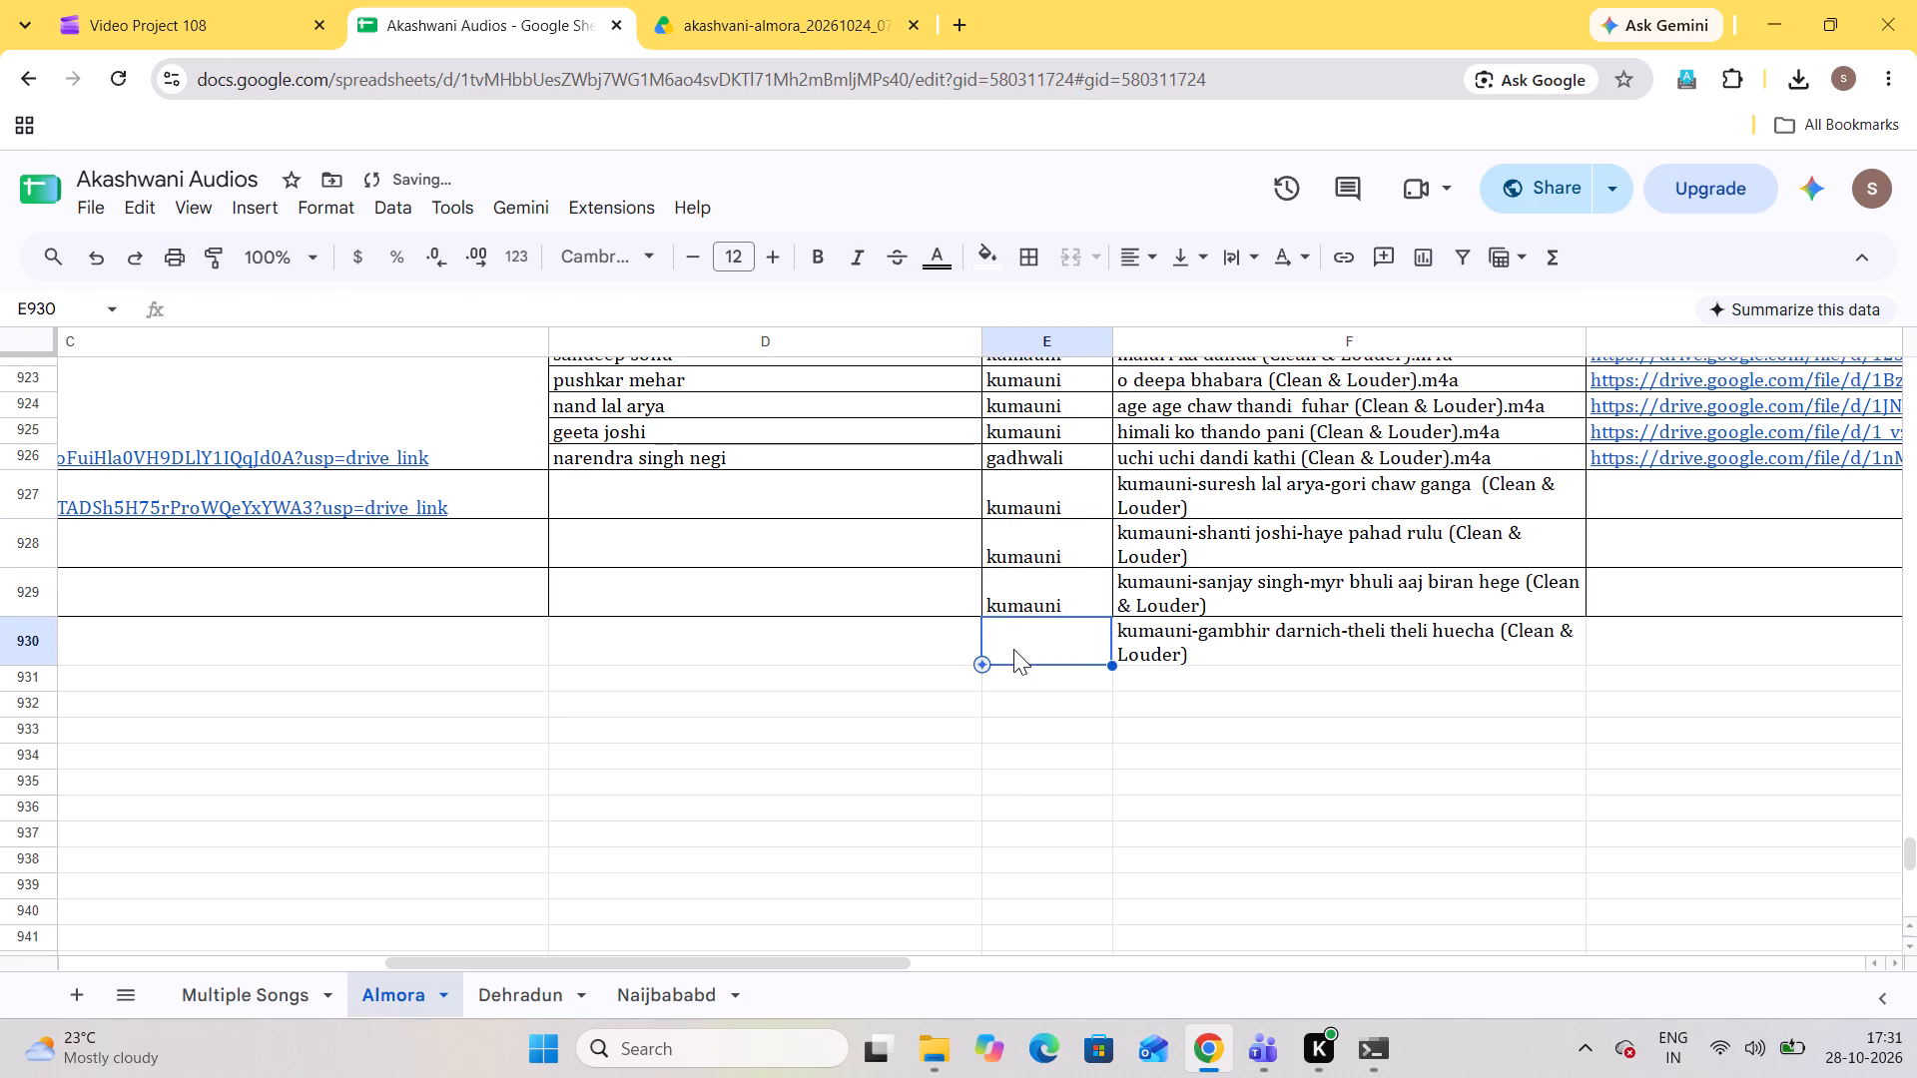
{"action": "type", "text": "kum"}
{"action": "key", "text": "Tab"}
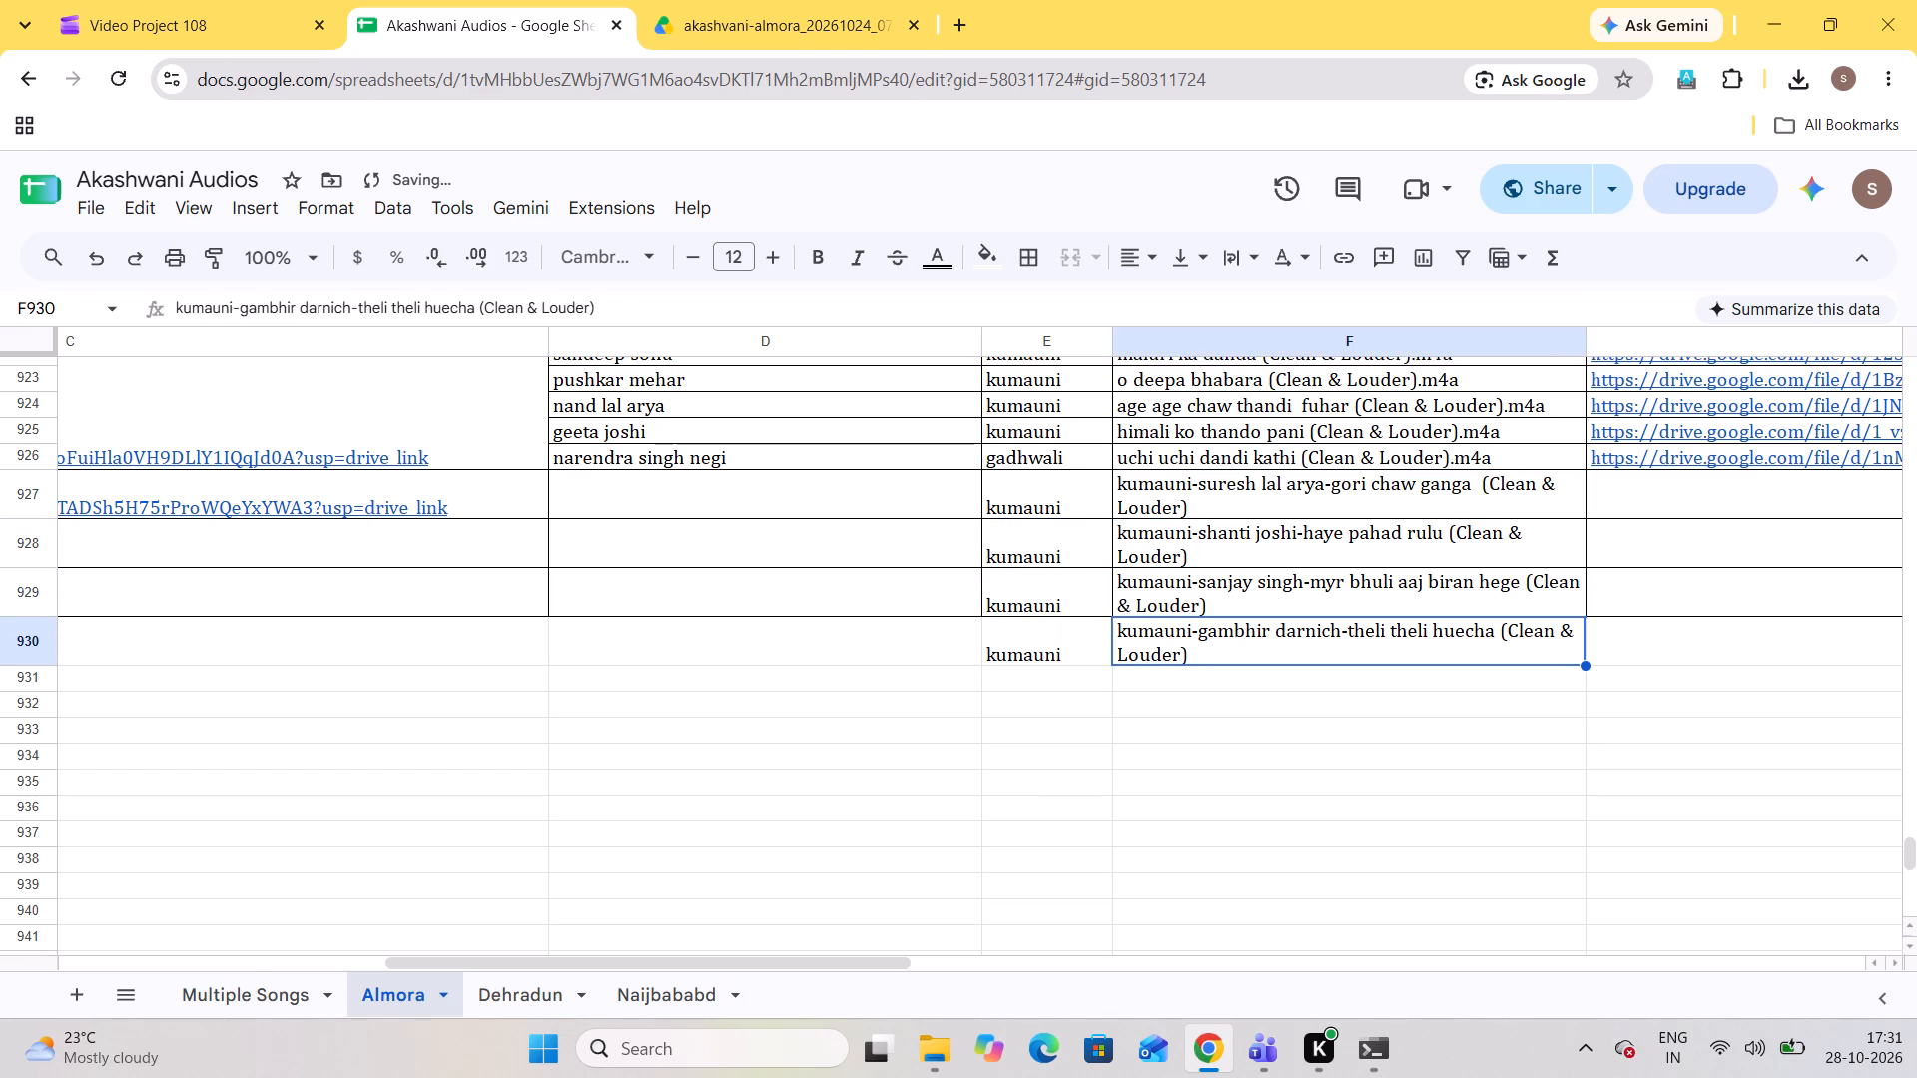
Move the singer's name out of the "gori chaw ganga" clip name in F927 into cell D927.
{"action": "double_click", "coordinate": [1209, 485]}
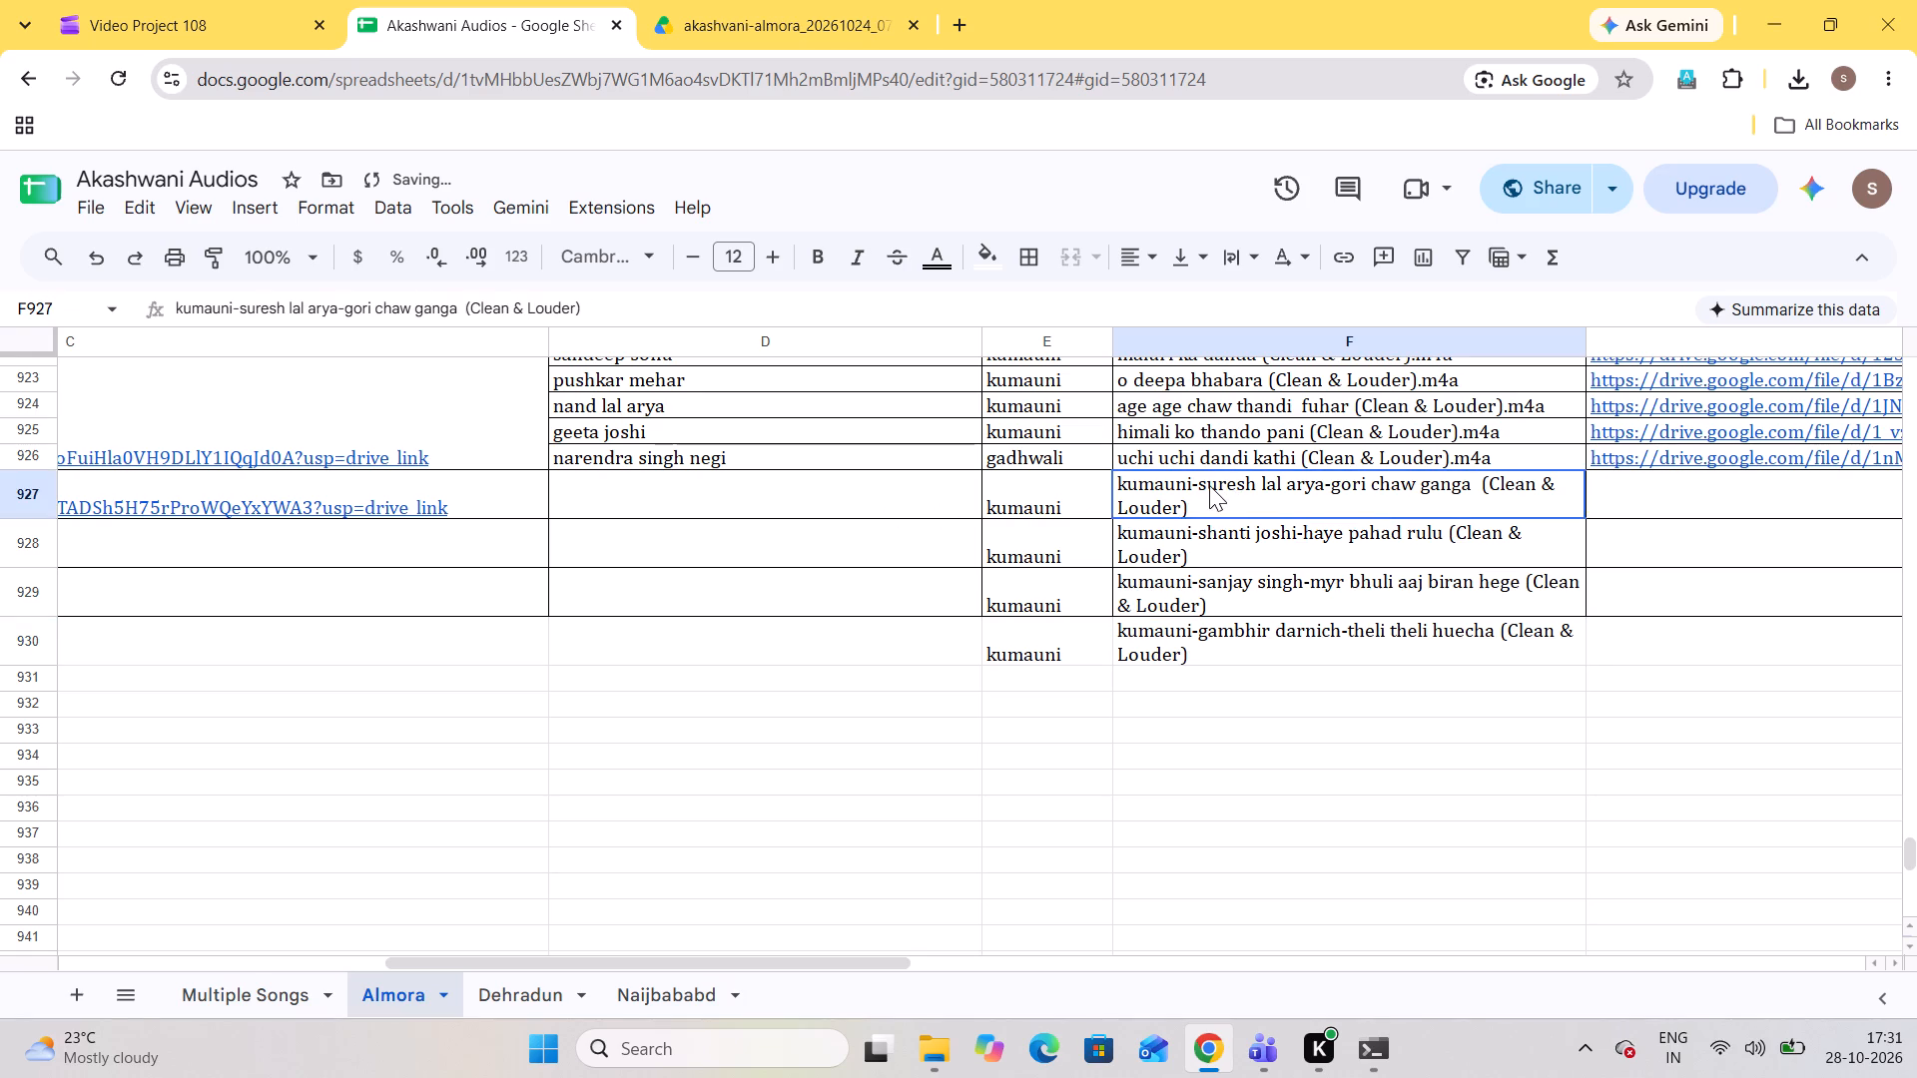
{"action": "left_click", "coordinate": [1202, 485]}
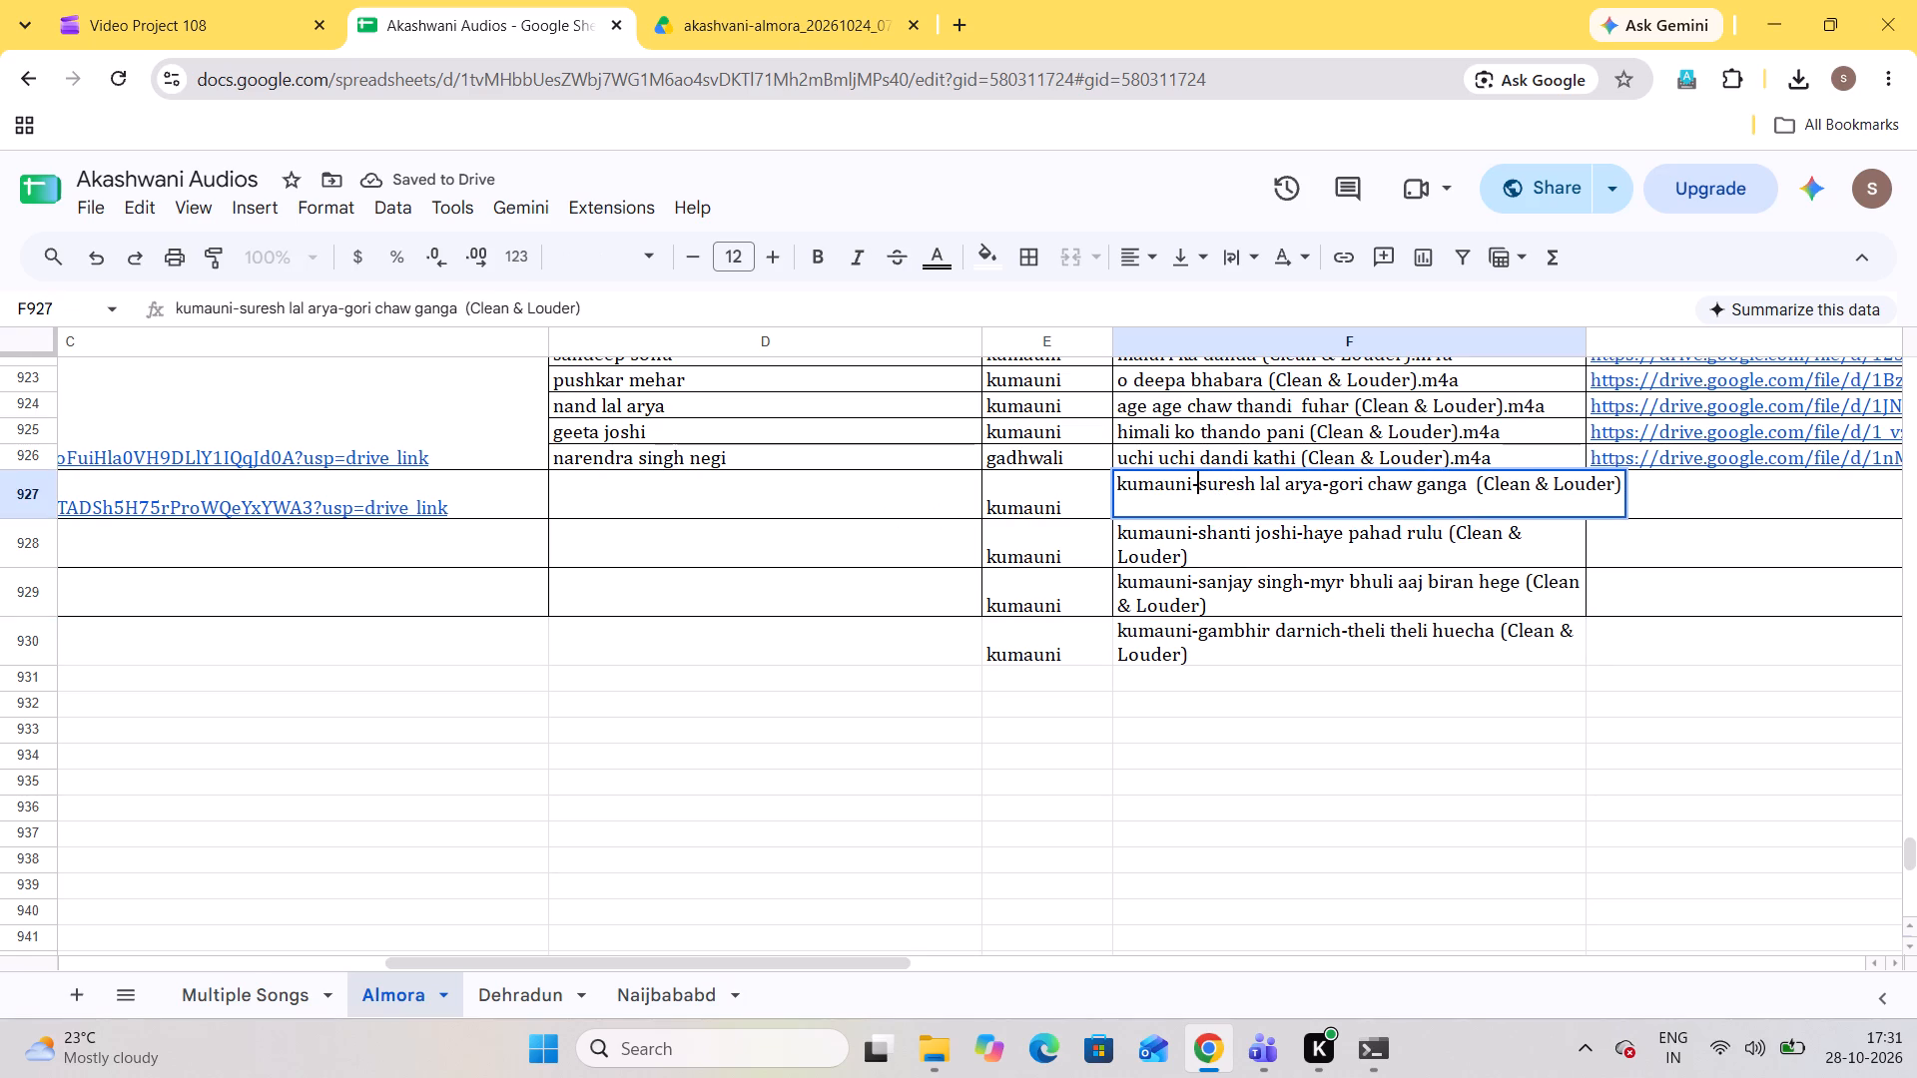
{"action": "left_click_drag", "start_coordinate": [1202, 485], "coordinate": [1316, 487]}
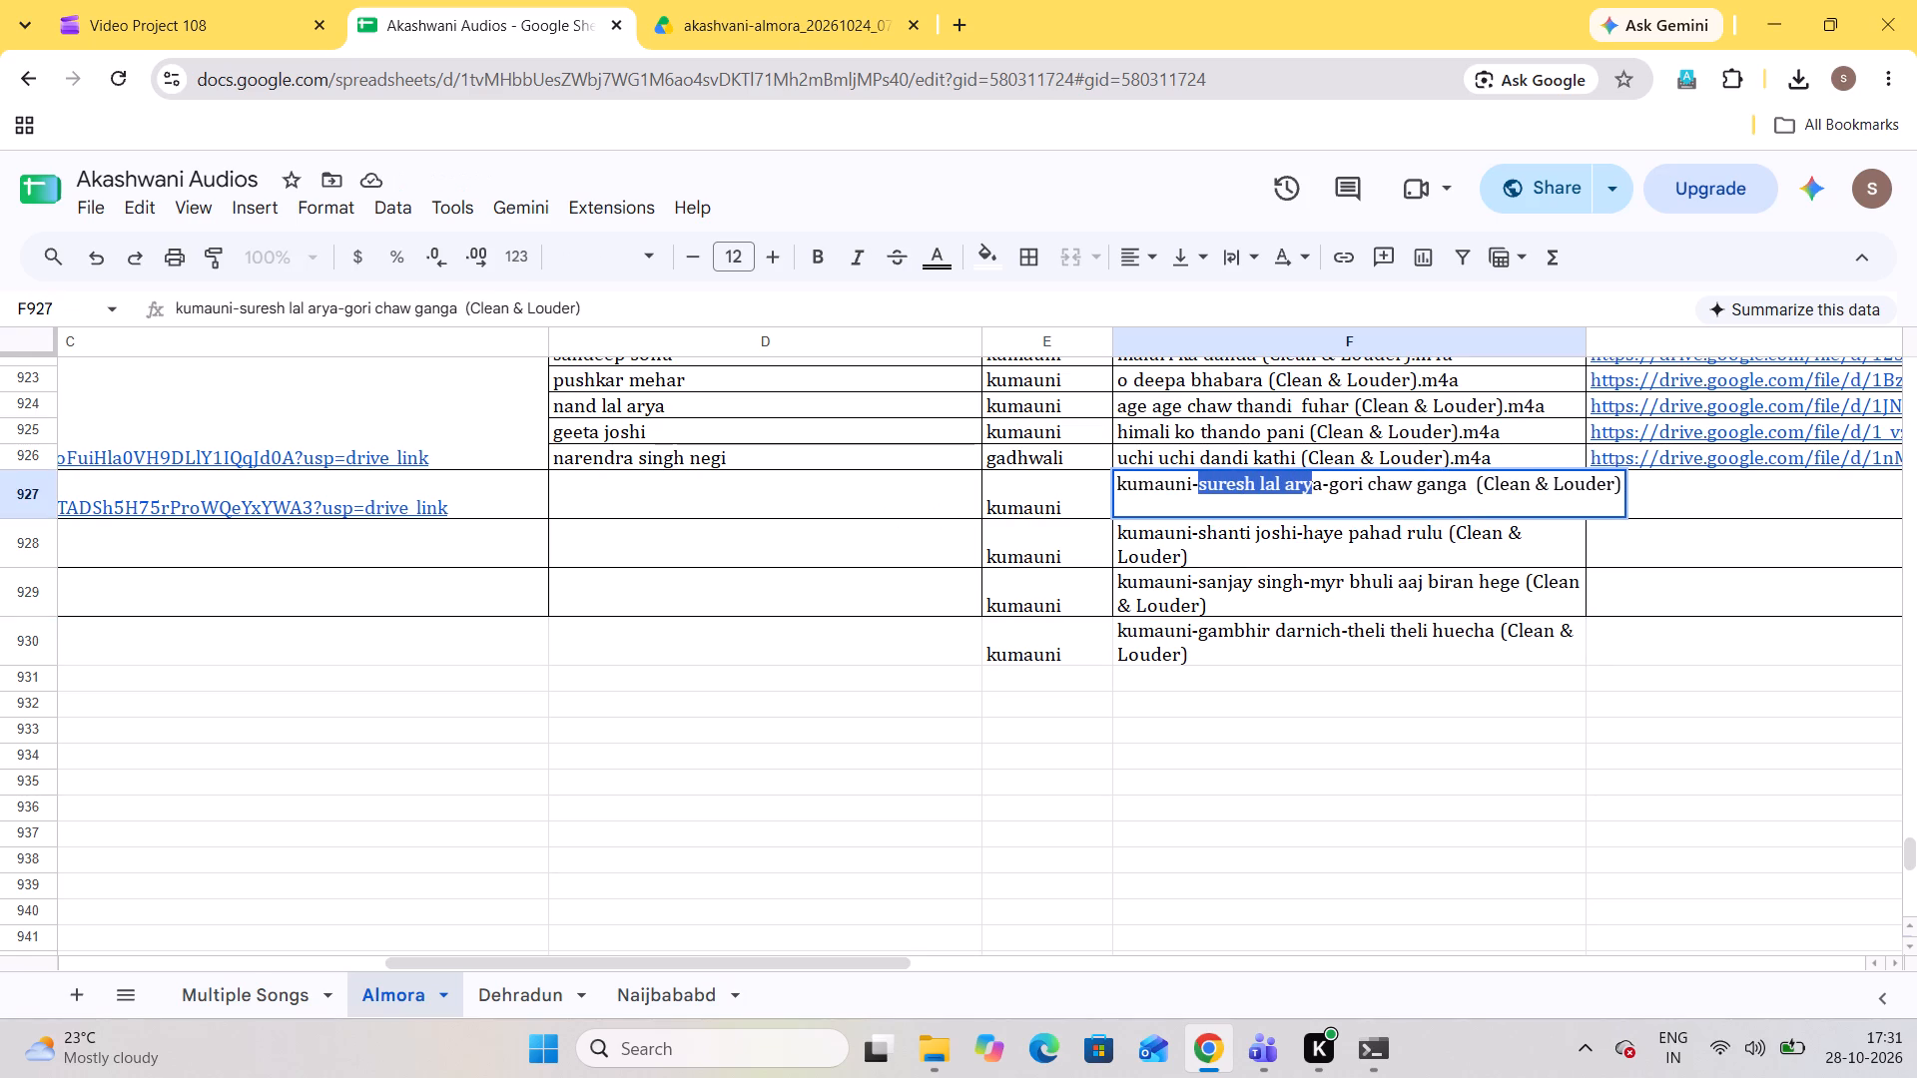
{"action": "left_click_drag", "start_coordinate": [1316, 487], "coordinate": [1320, 489]}
{"action": "key", "text": "ctrl+x"}
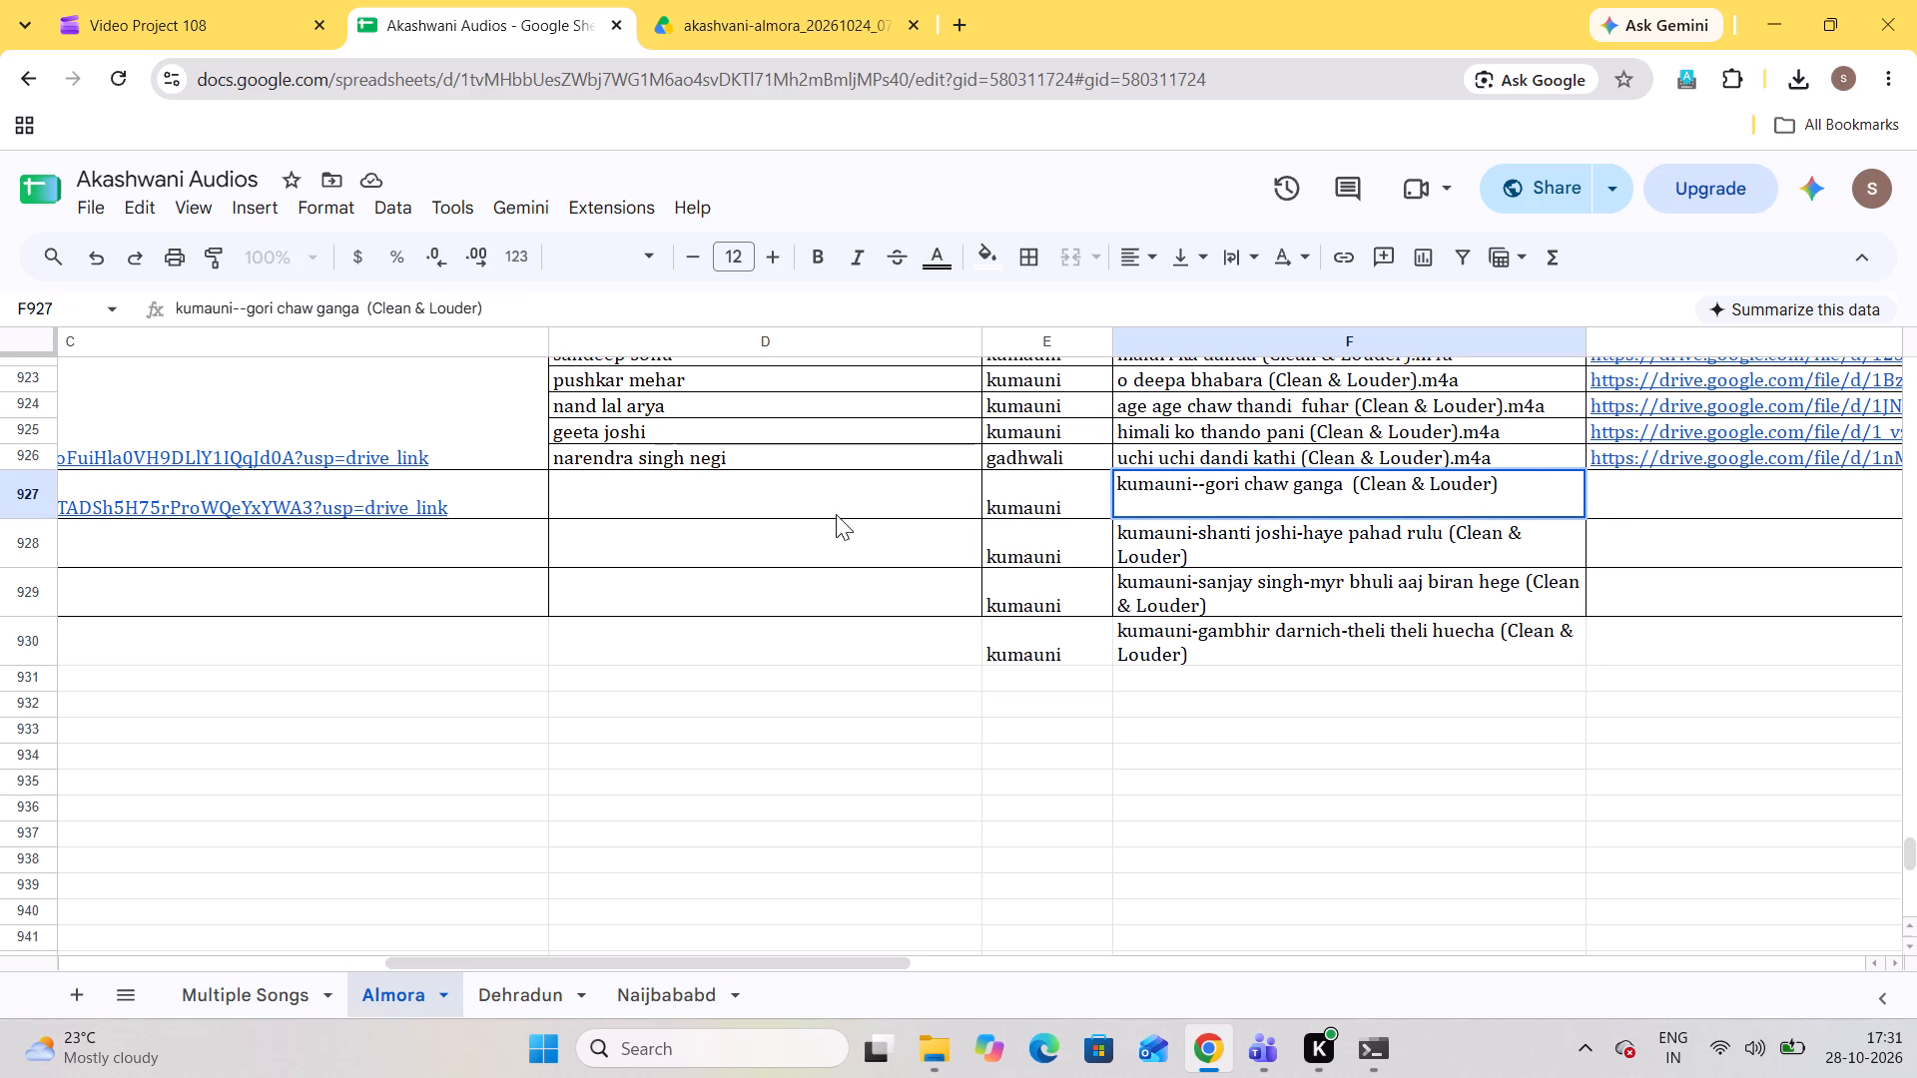
{"action": "left_click", "coordinate": [836, 514]}
{"action": "key", "text": "ctrl+v"}
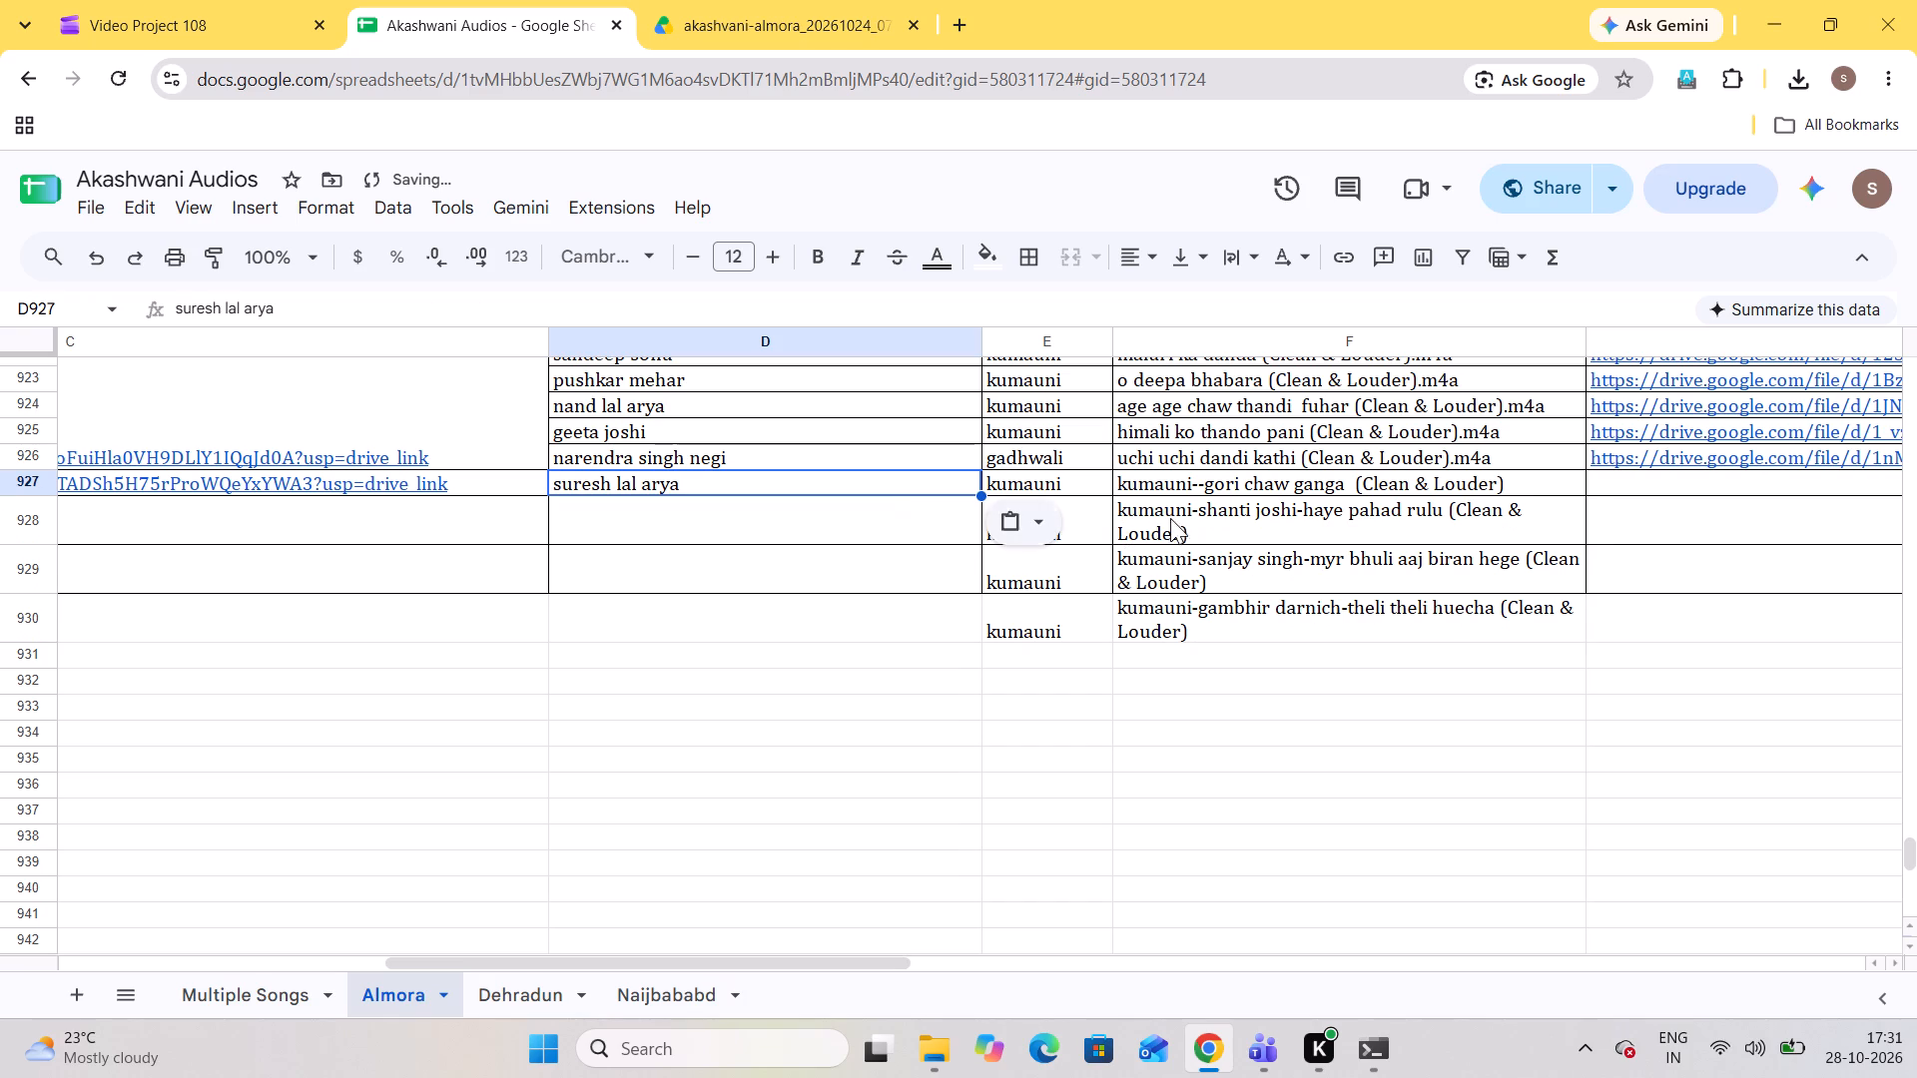
Move the singer's name out of the "haye pahad rulu" clip name in F928 into cell D928.
{"action": "double_click", "coordinate": [1181, 518]}
{"action": "left_click_drag", "start_coordinate": [1201, 516], "coordinate": [1295, 516]}
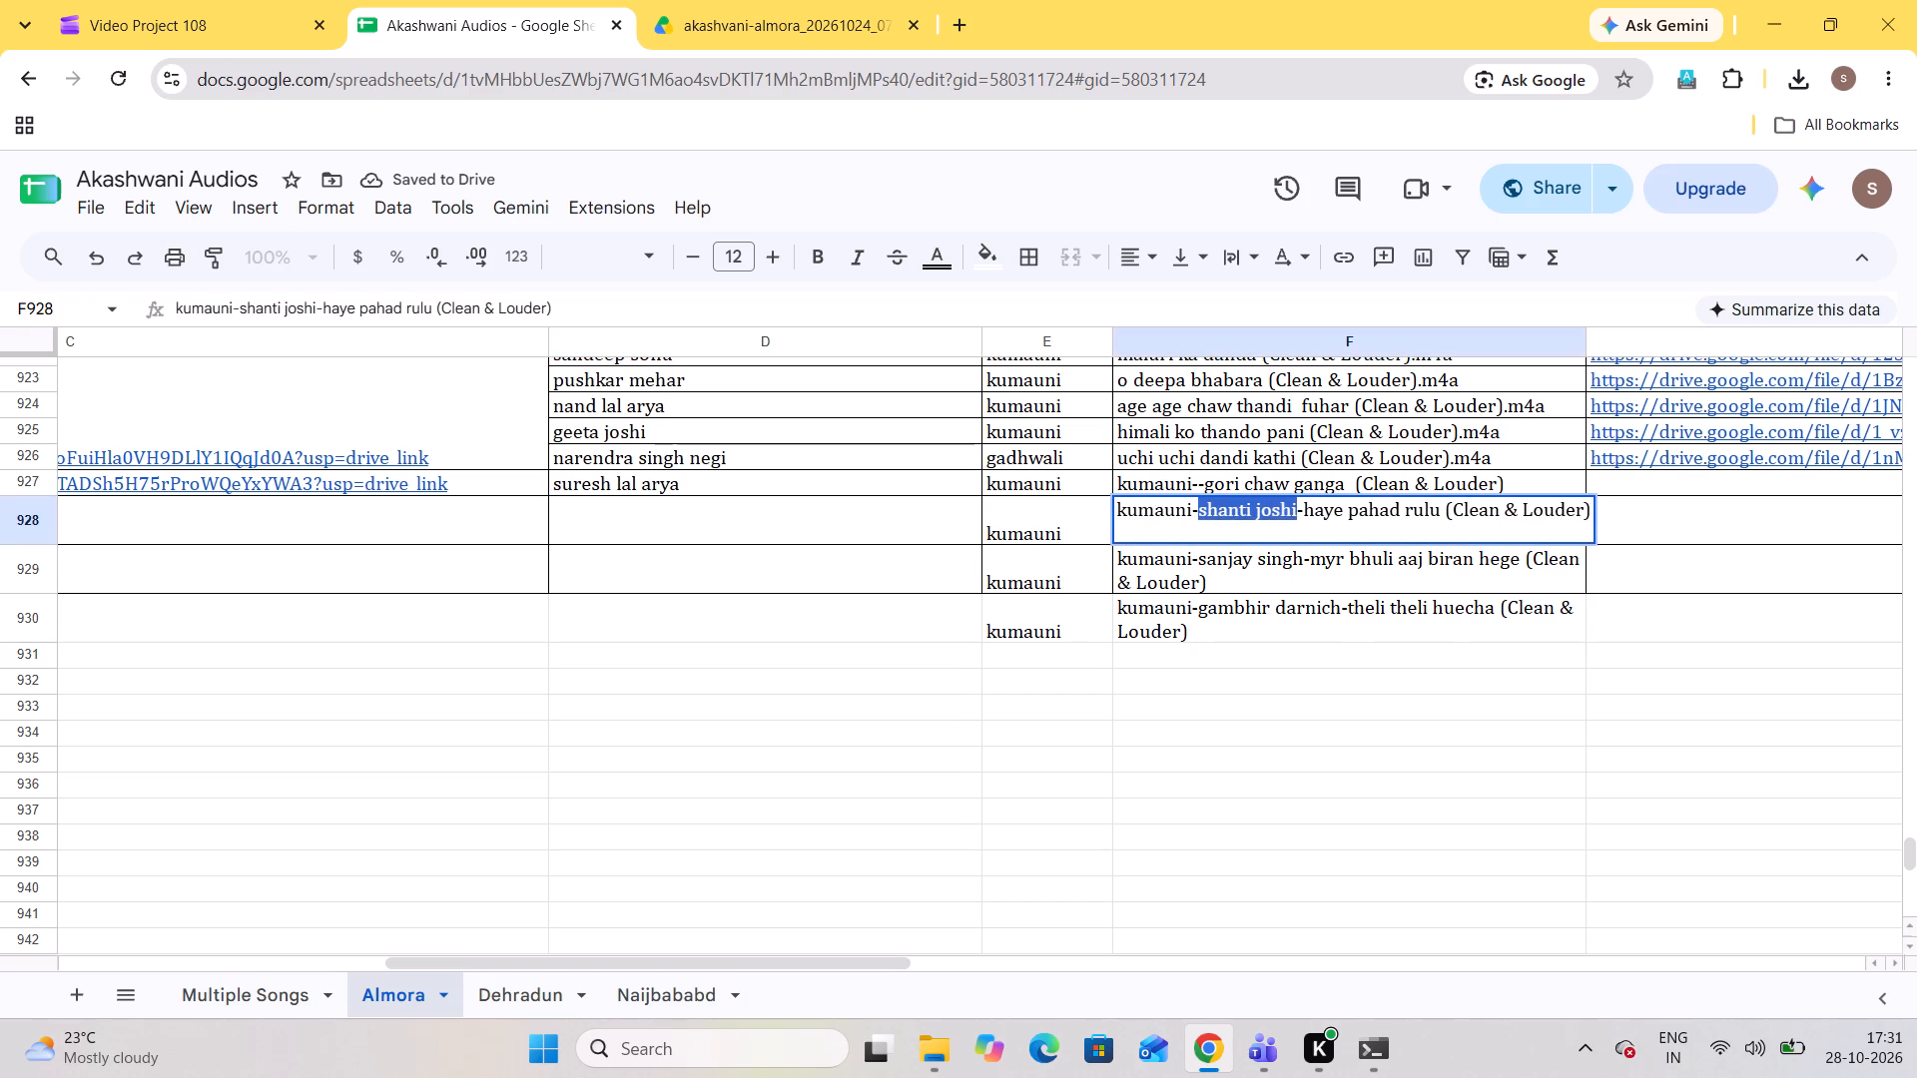
{"action": "key", "text": "ctrl+x"}
{"action": "left_click", "coordinate": [812, 504]}
{"action": "key", "text": "ctrl+v"}
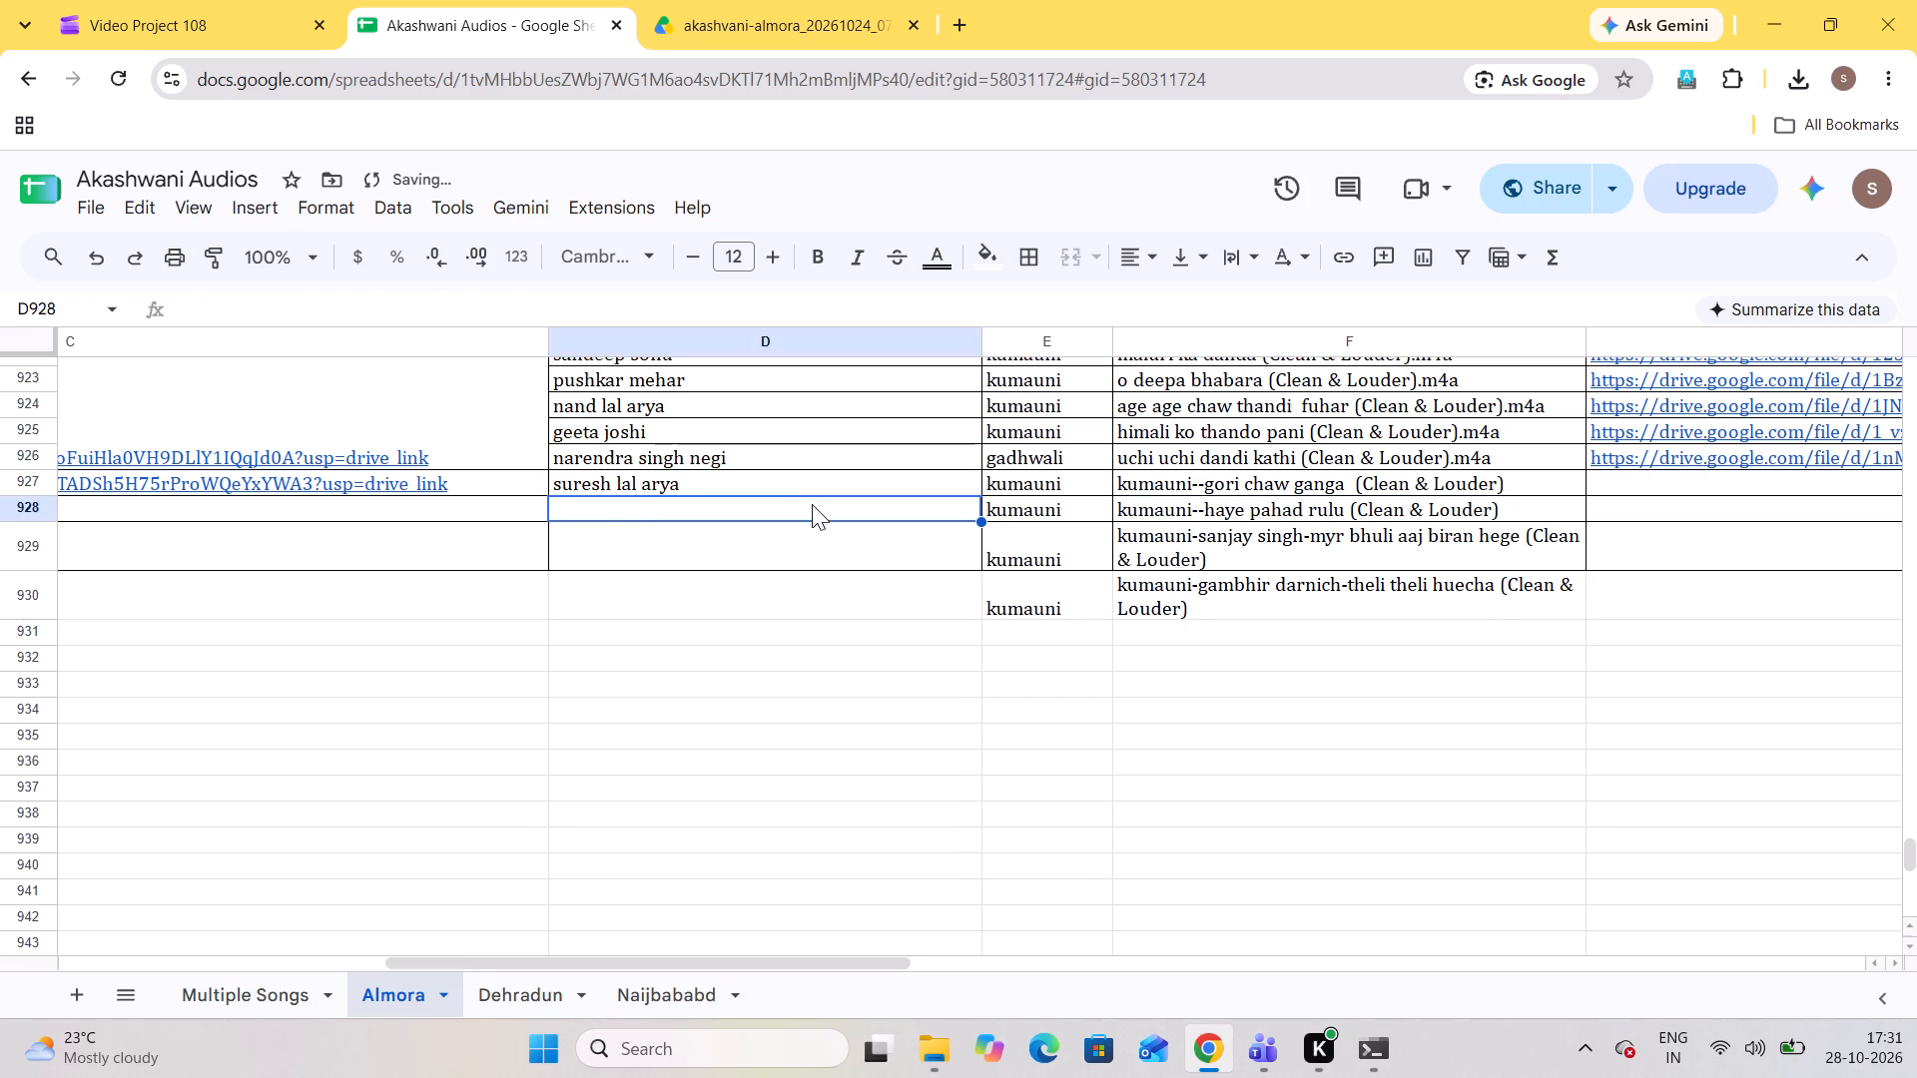
Move the singer's name out of the "myr bhuli aaj biran hege" clip name in F929 into cell D929.
{"action": "double_click", "coordinate": [1226, 550]}
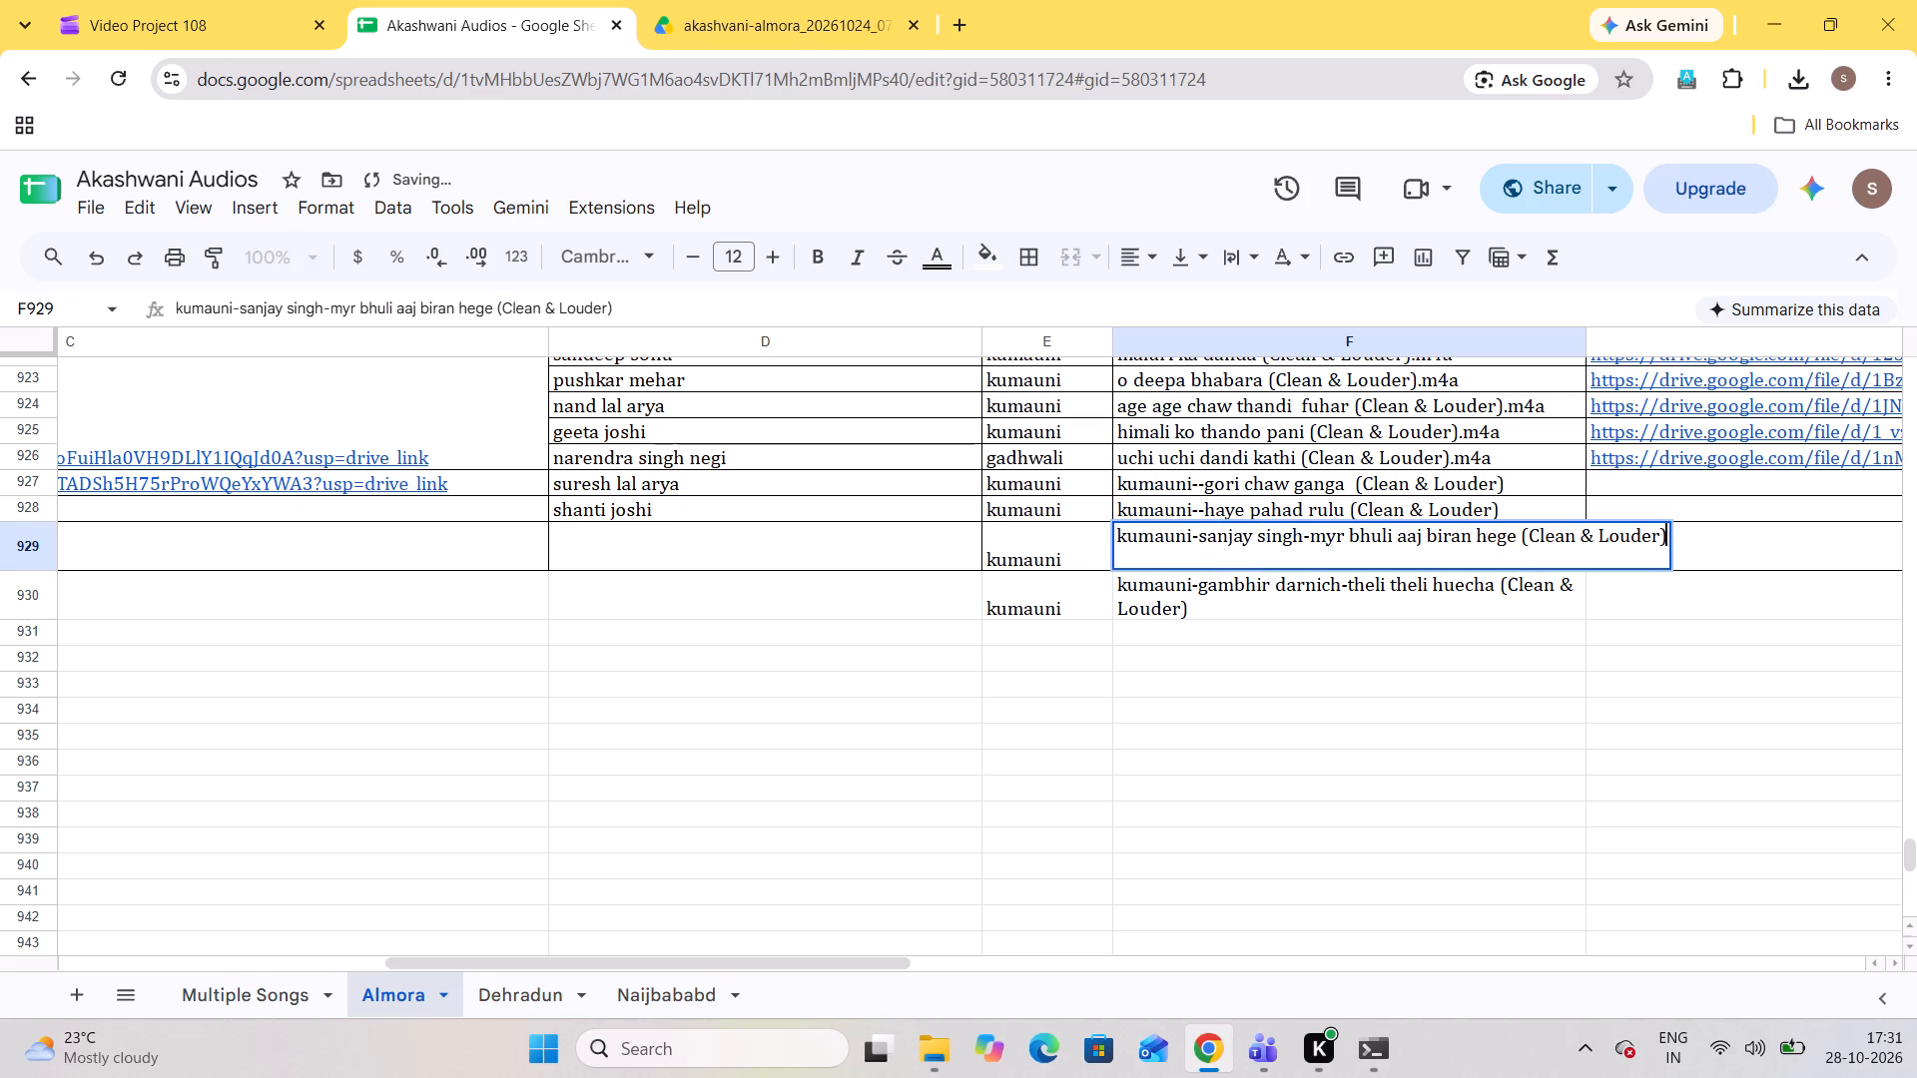
{"action": "left_click_drag", "start_coordinate": [1198, 535], "coordinate": [1242, 535]}
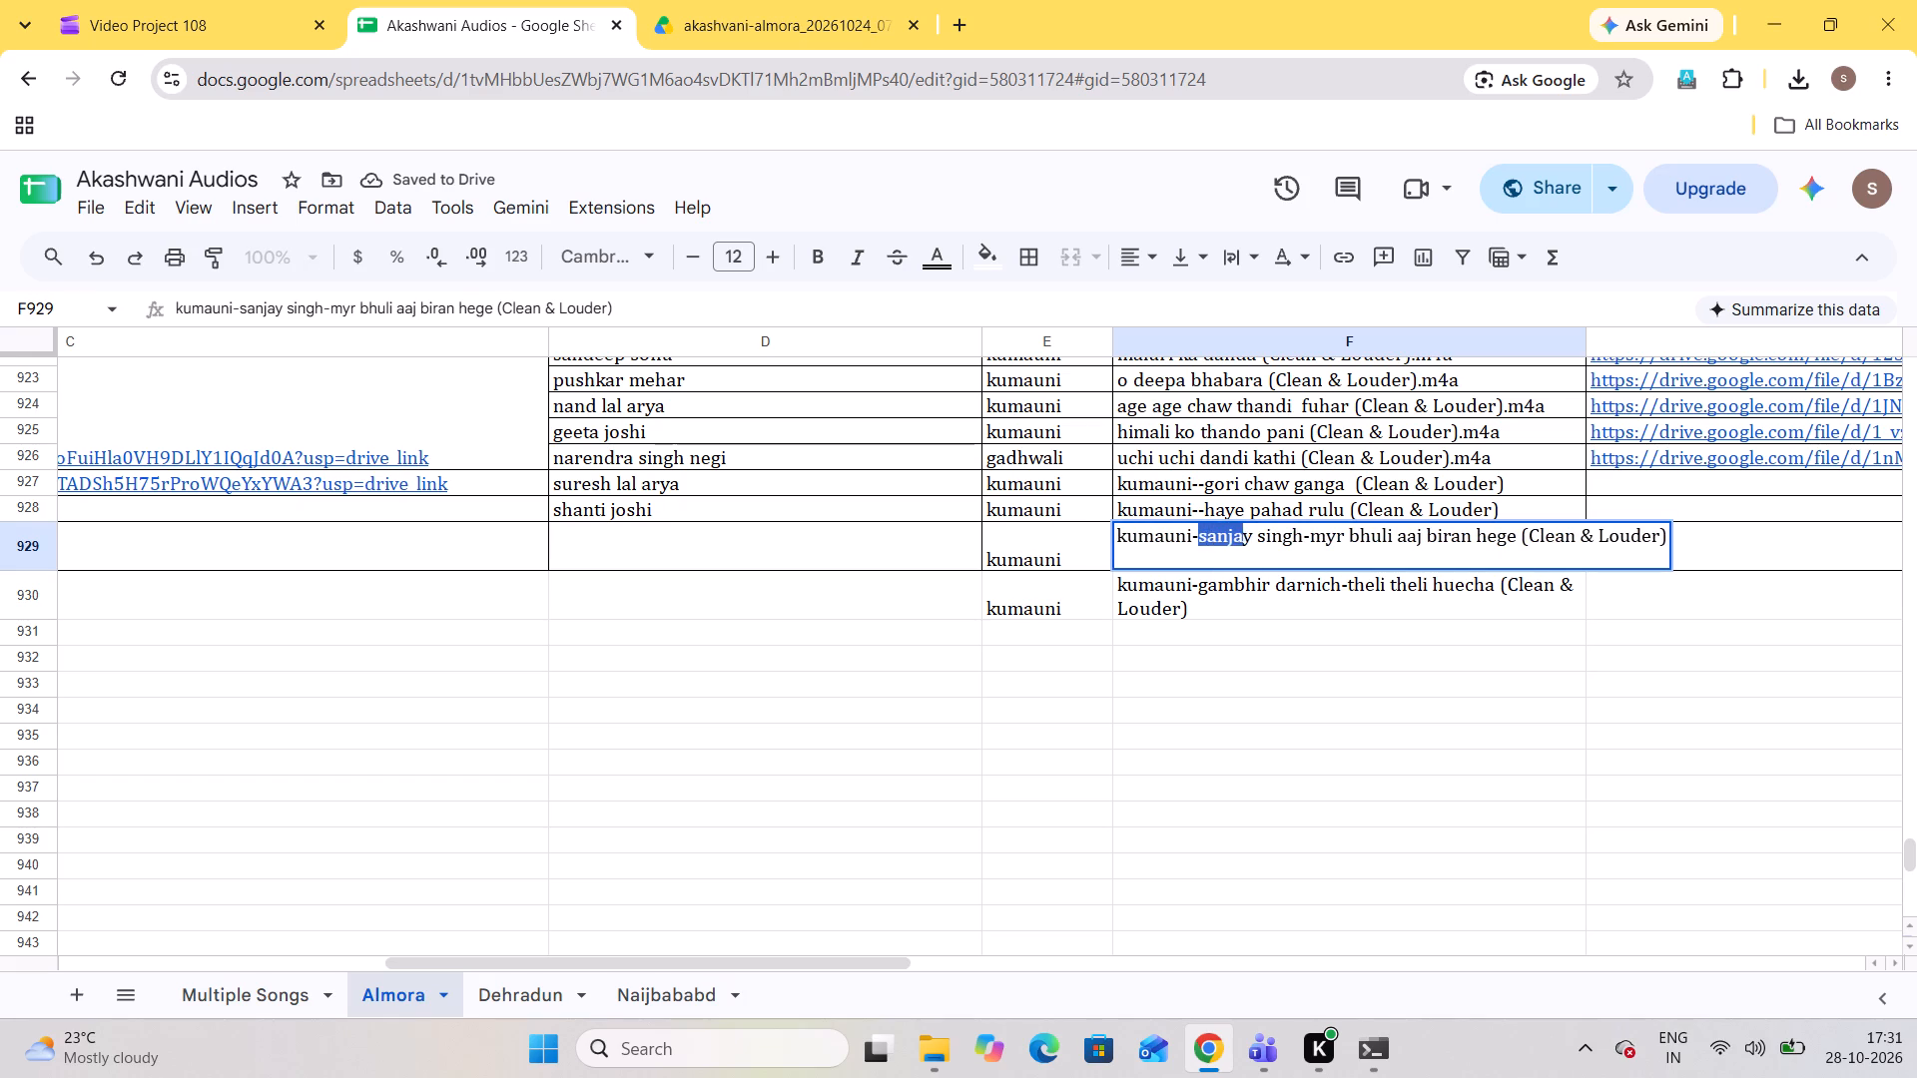
{"action": "left_click_drag", "start_coordinate": [1242, 535], "coordinate": [1297, 538]}
{"action": "left_click_drag", "start_coordinate": [1297, 538], "coordinate": [1299, 539]}
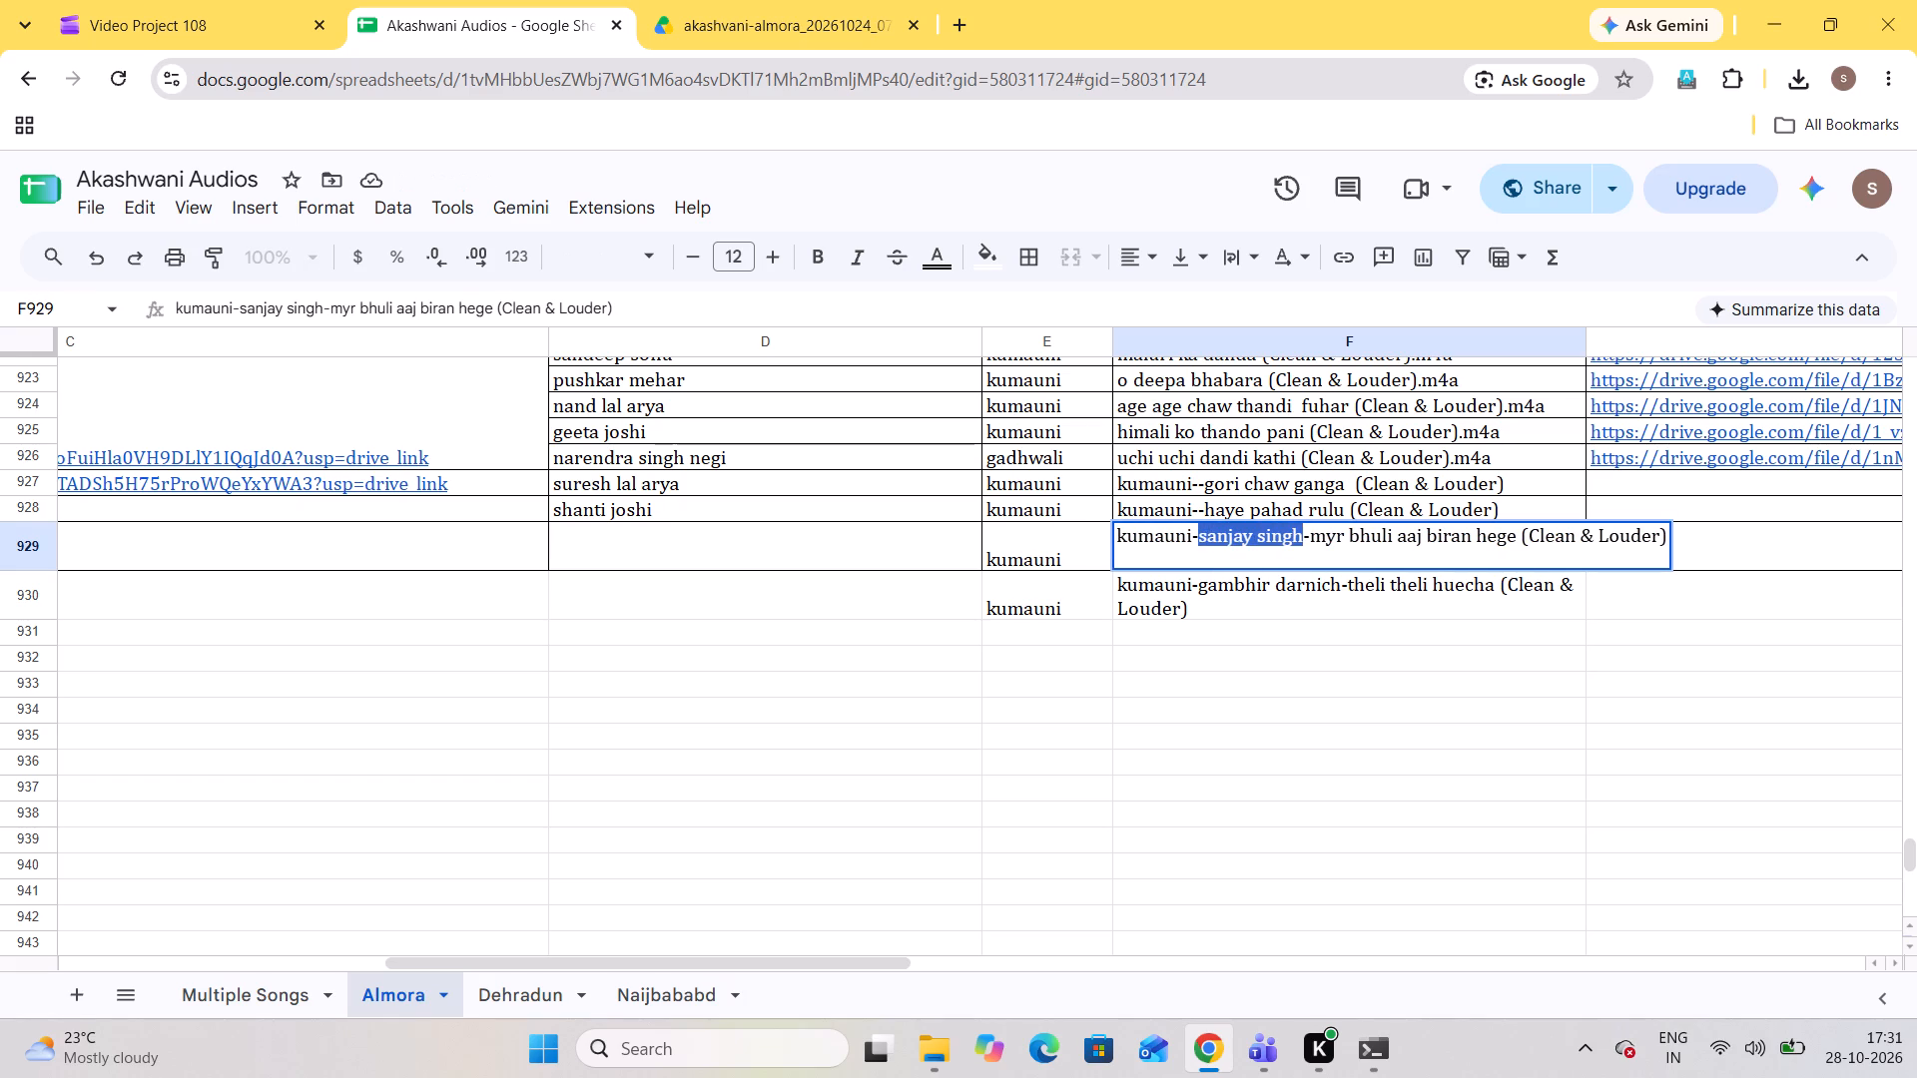
{"action": "key", "text": "ctrl+c"}
{"action": "key", "text": "ctrl+x"}
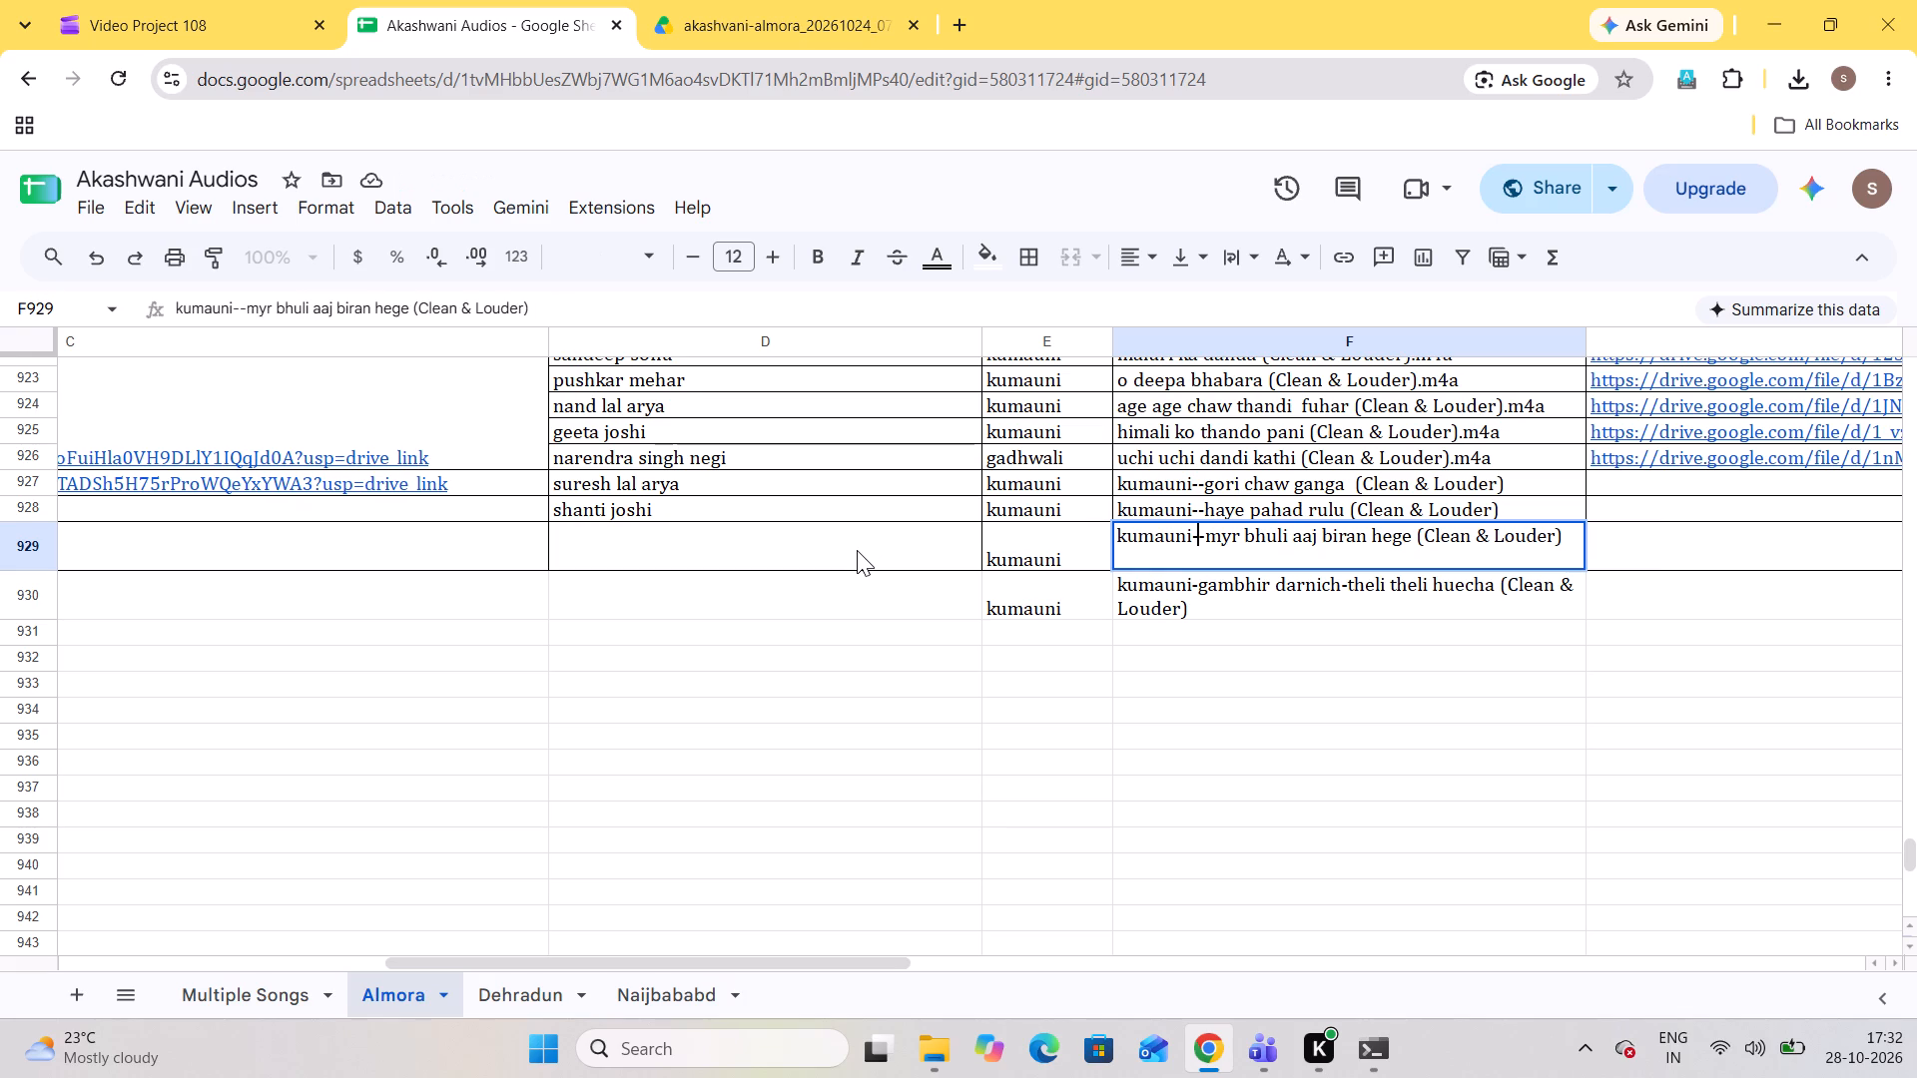
{"action": "left_click", "coordinate": [857, 550]}
{"action": "key", "text": "ctrl+v"}
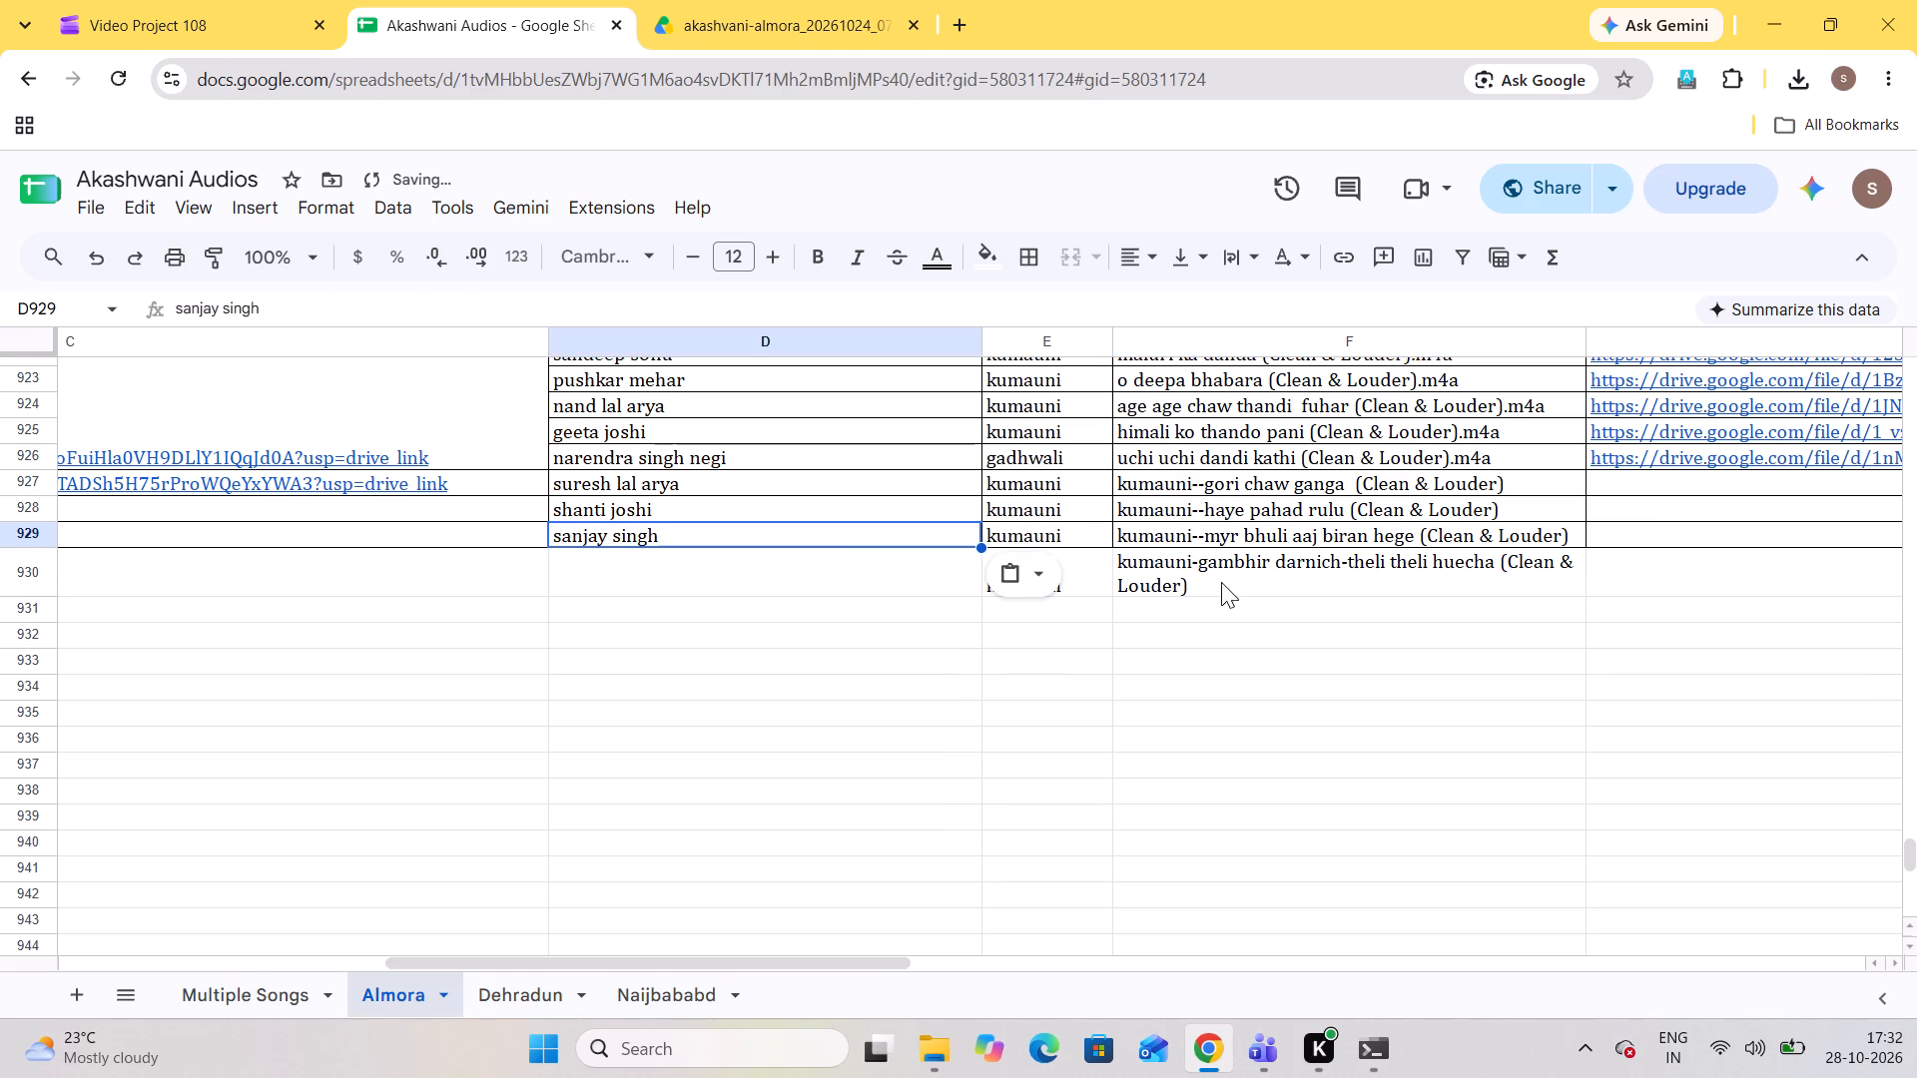
Move the singer's name out of the "theli theli huecha" clip name in F930 into cell D930.
{"action": "double_click", "coordinate": [1188, 573]}
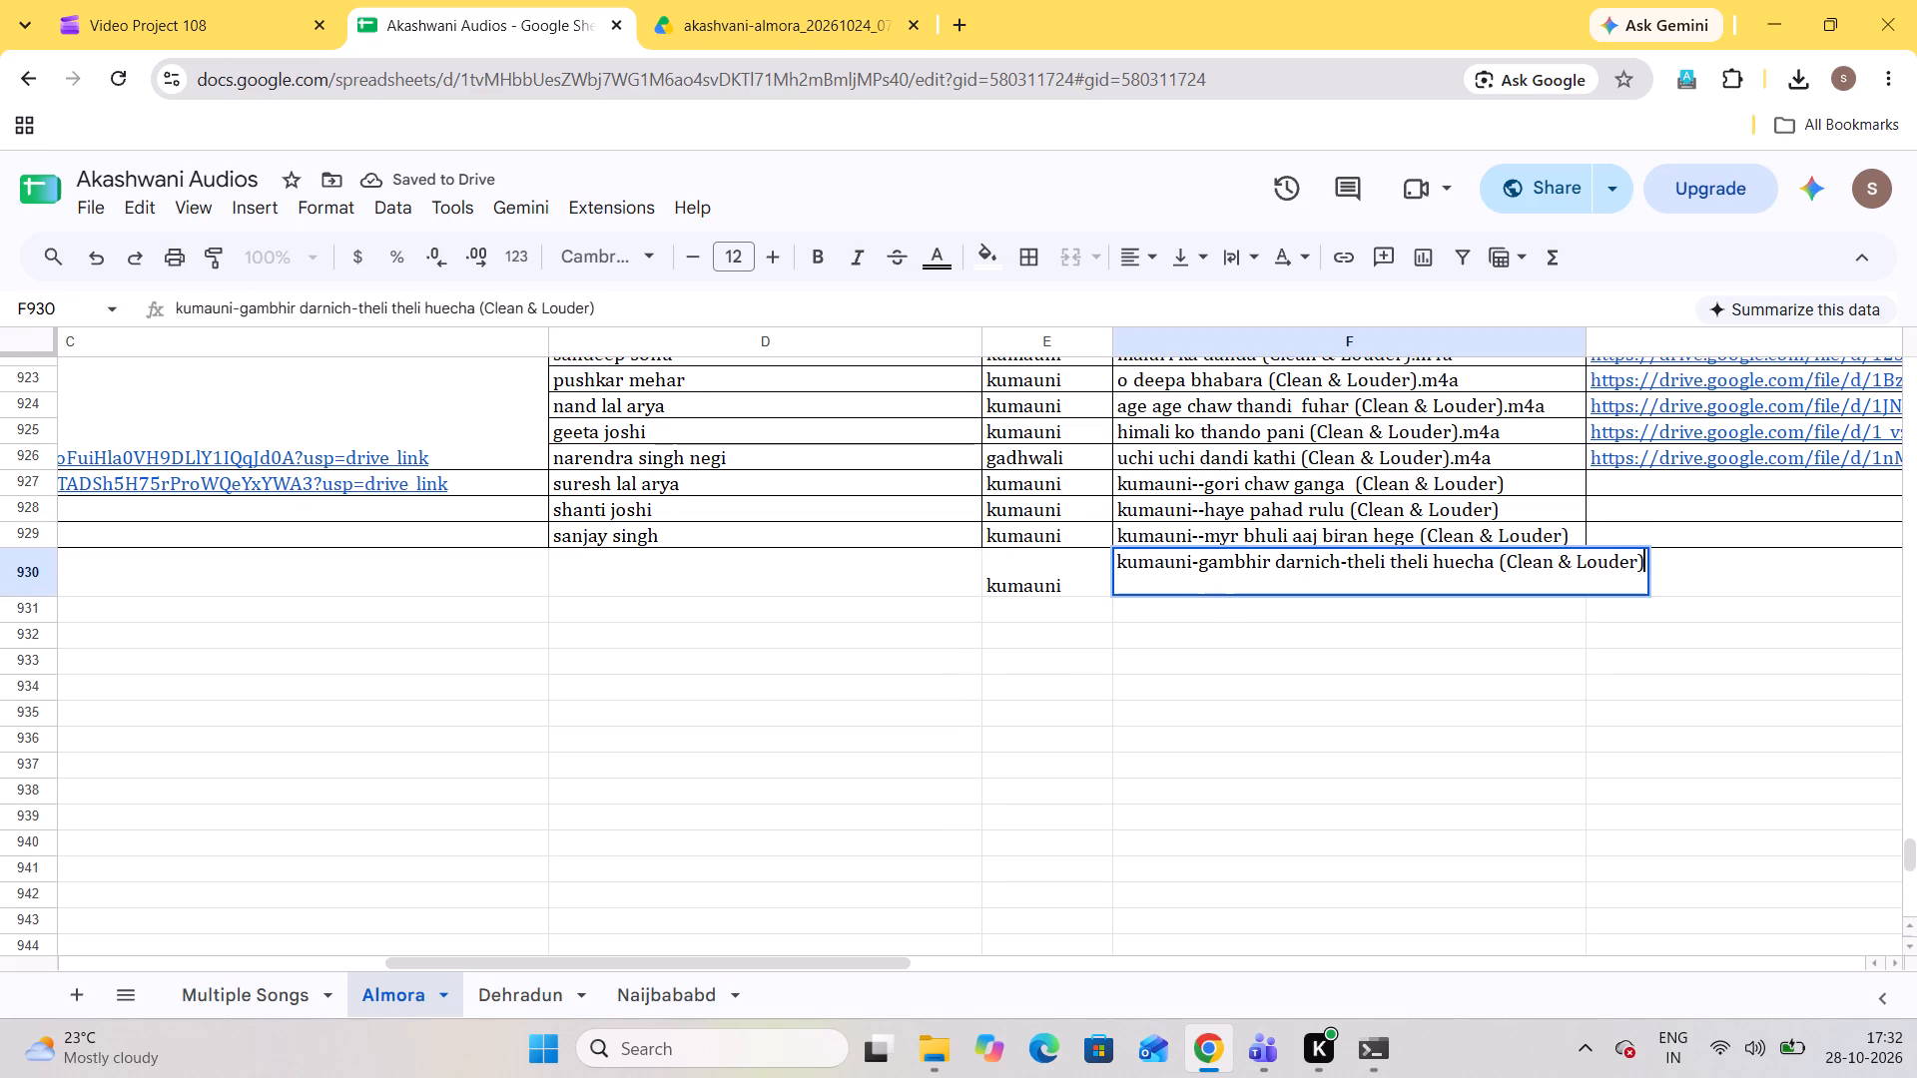
{"action": "left_click_drag", "start_coordinate": [1200, 561], "coordinate": [1335, 558]}
{"action": "key", "text": "ctrl+x"}
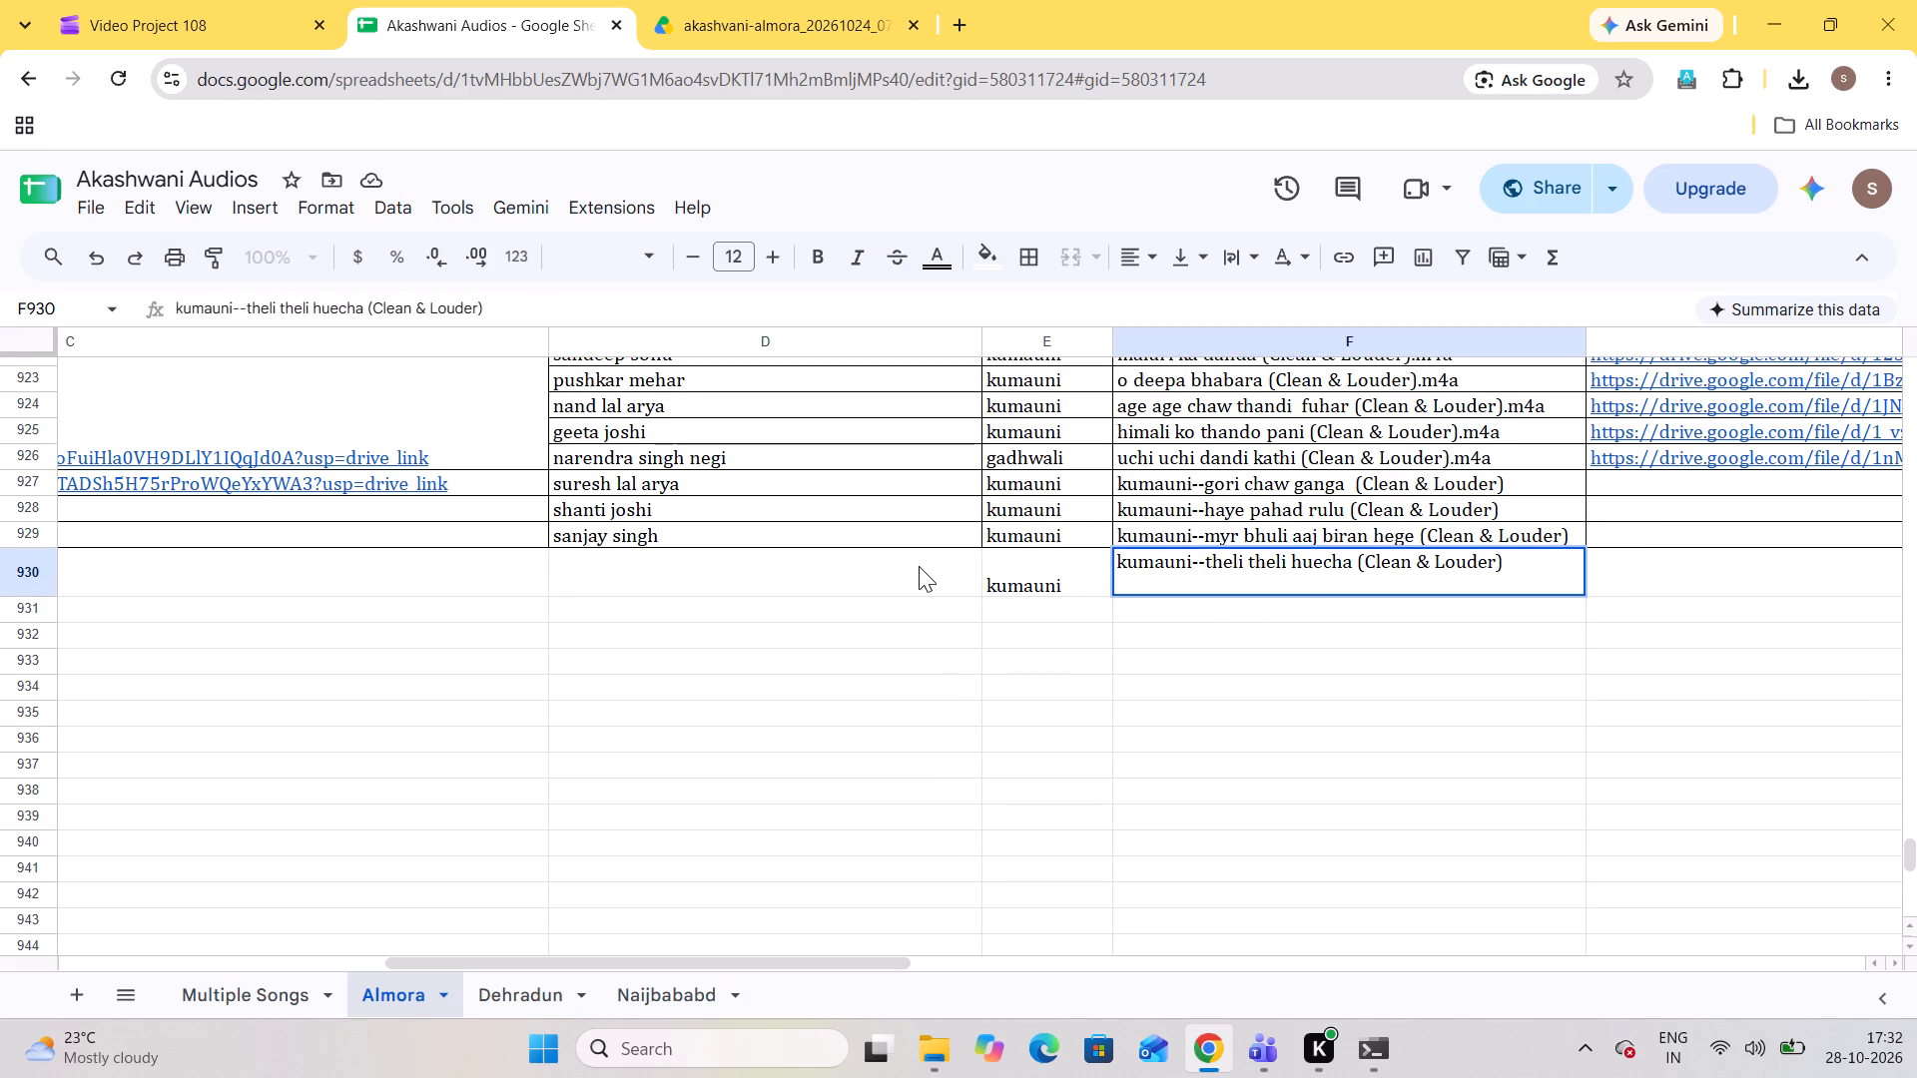
{"action": "left_click", "coordinate": [915, 567]}
{"action": "key", "text": "ctrl+v"}
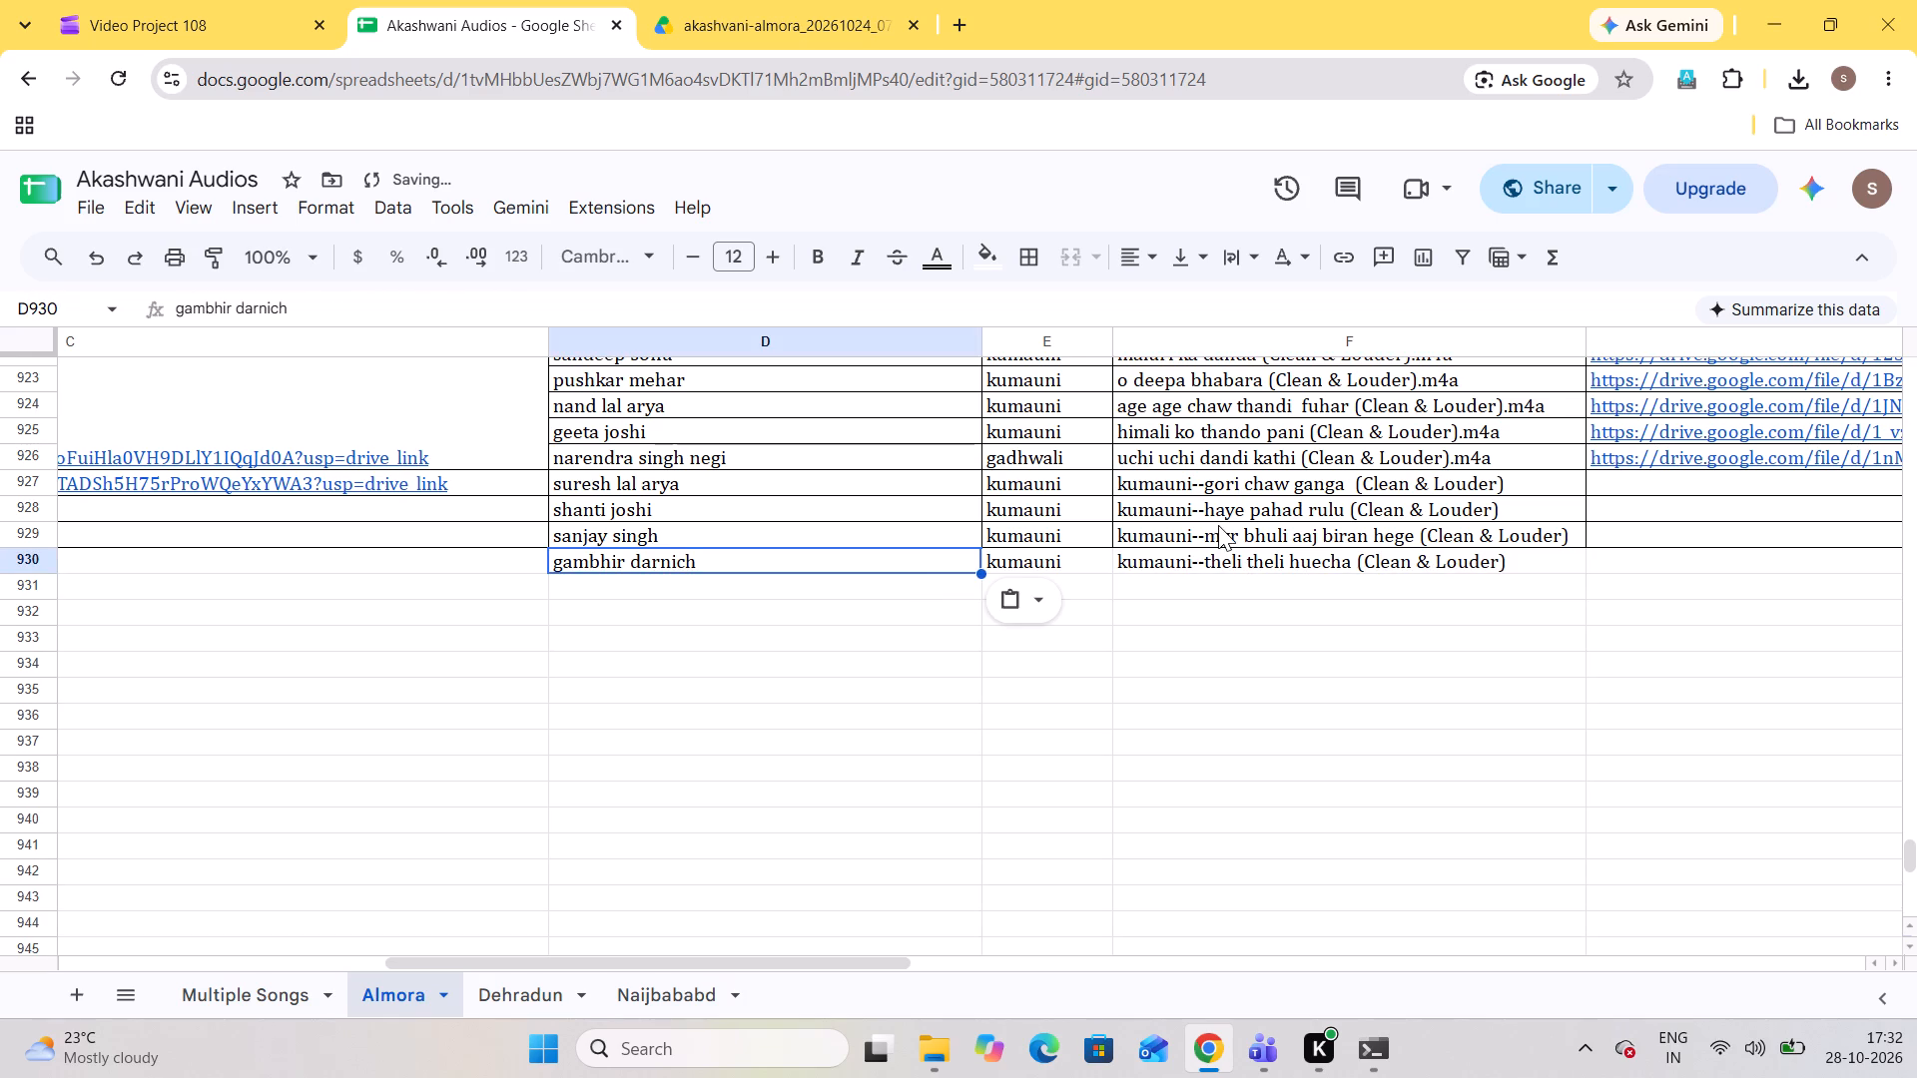
Remove the "kumauni--" prefix from the clip name in F928, leaving "haye pahad rulu (Clean & Louder)".
{"action": "double_click", "coordinate": [1202, 519]}
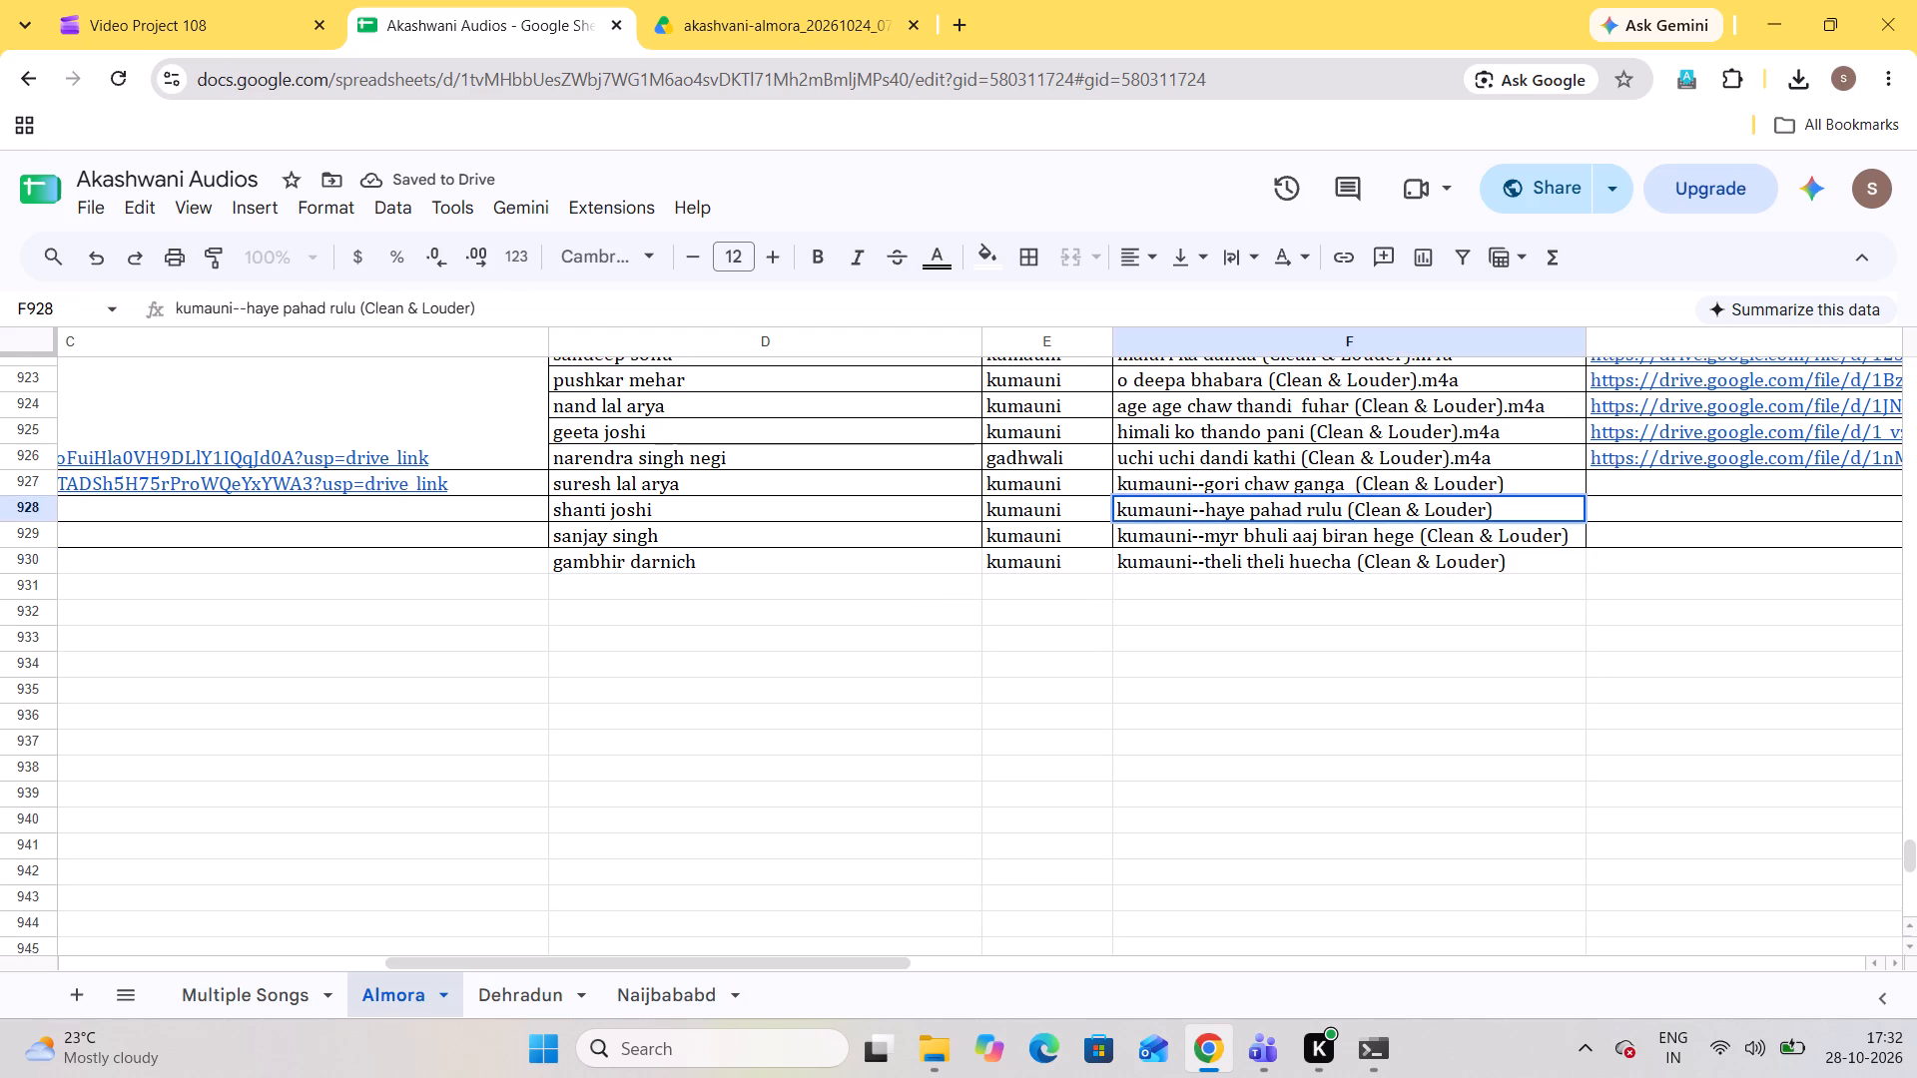
{"action": "double_click", "coordinate": [1201, 497]}
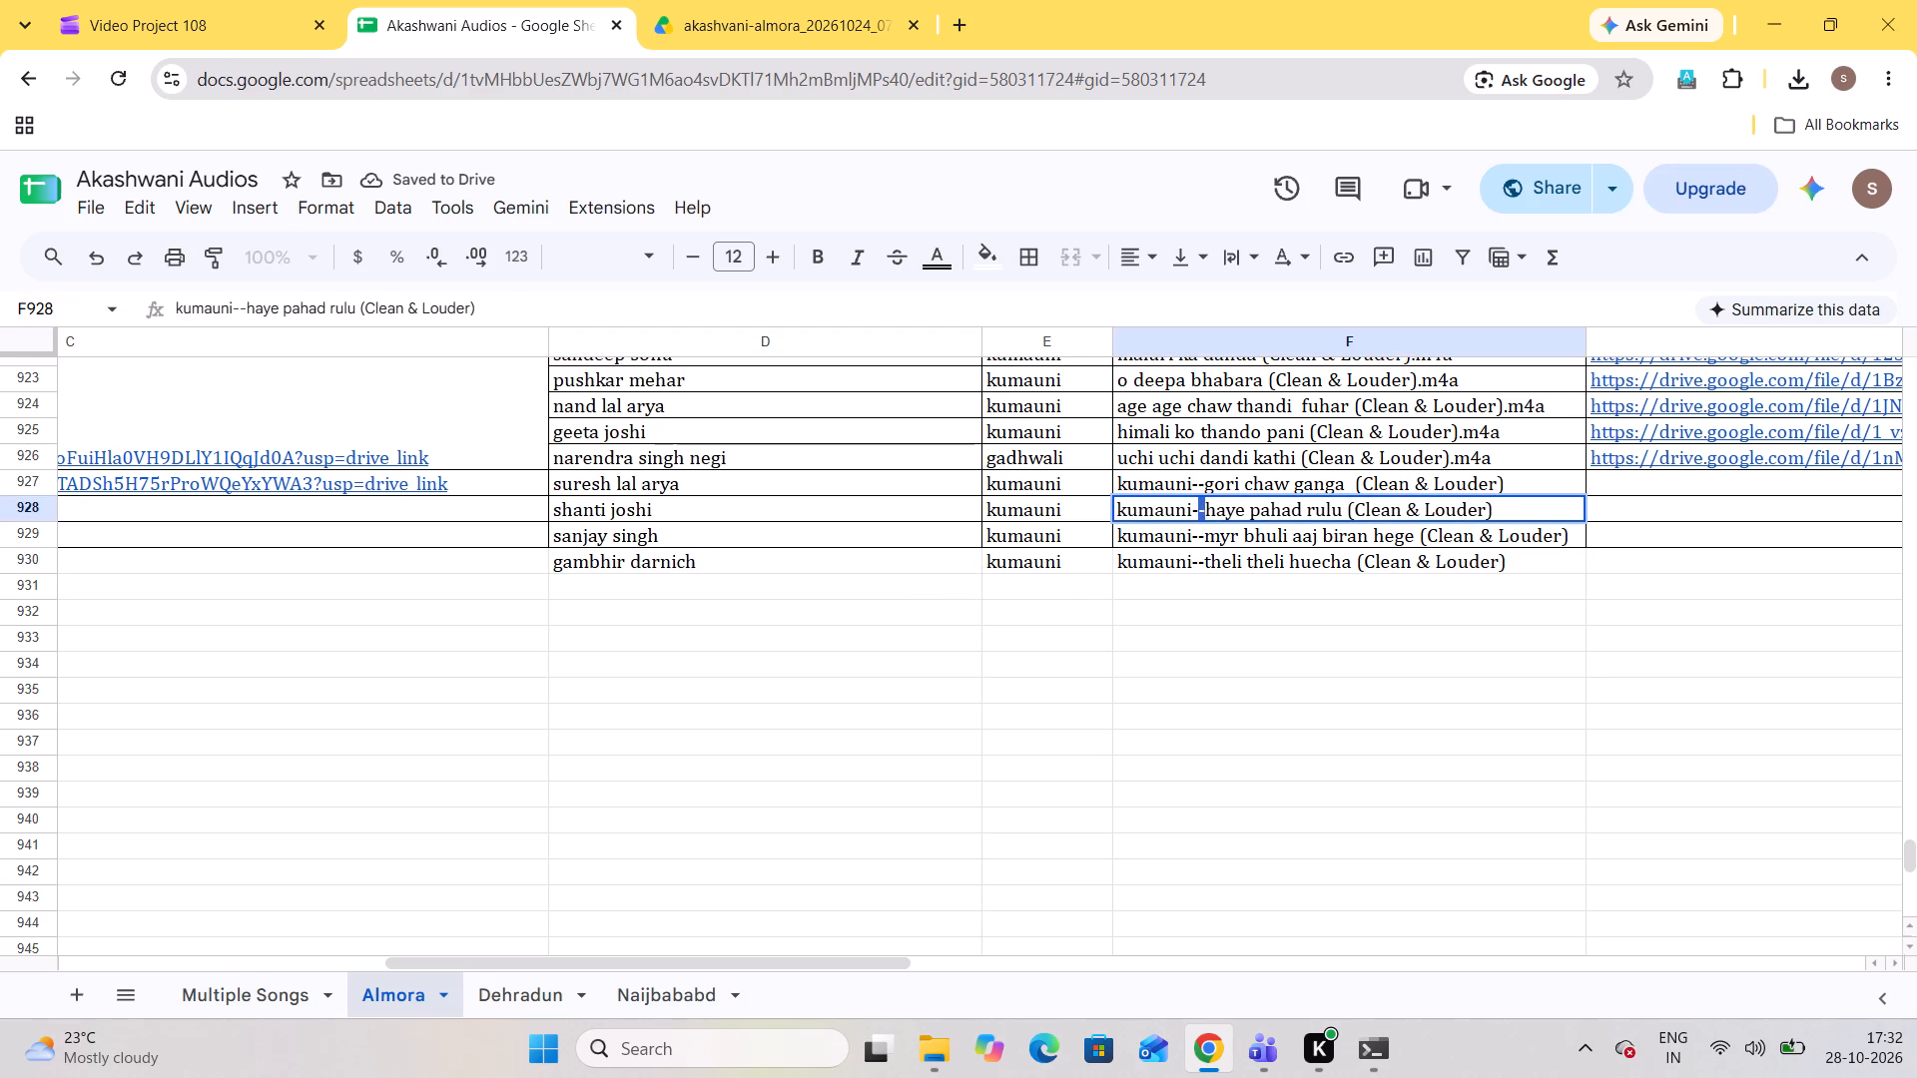
{"action": "left_click", "coordinate": [1201, 497]}
{"action": "left_click", "coordinate": [1202, 503]}
{"action": "left_click_drag", "start_coordinate": [1202, 503], "coordinate": [1152, 505]}
{"action": "left_click", "coordinate": [1152, 505]}
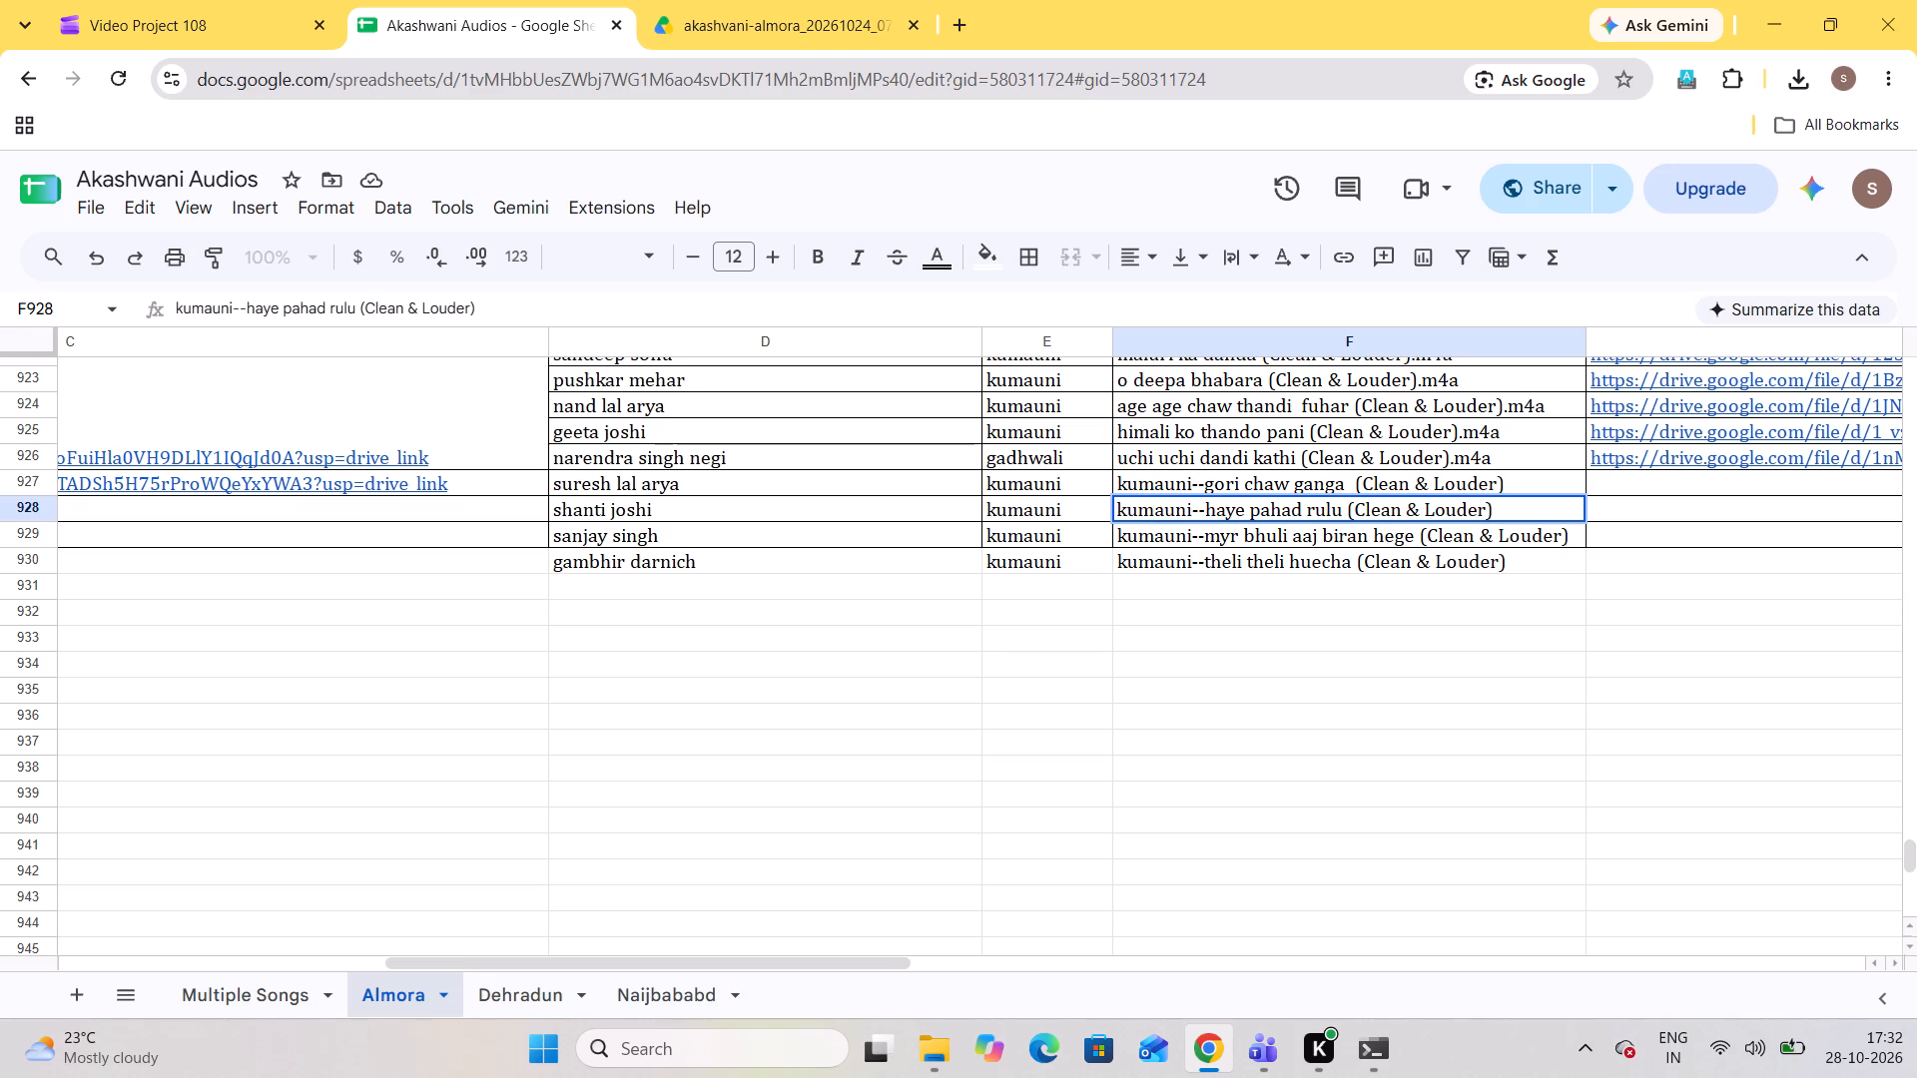
{"action": "left_click_drag", "start_coordinate": [1202, 511], "coordinate": [1156, 510]}
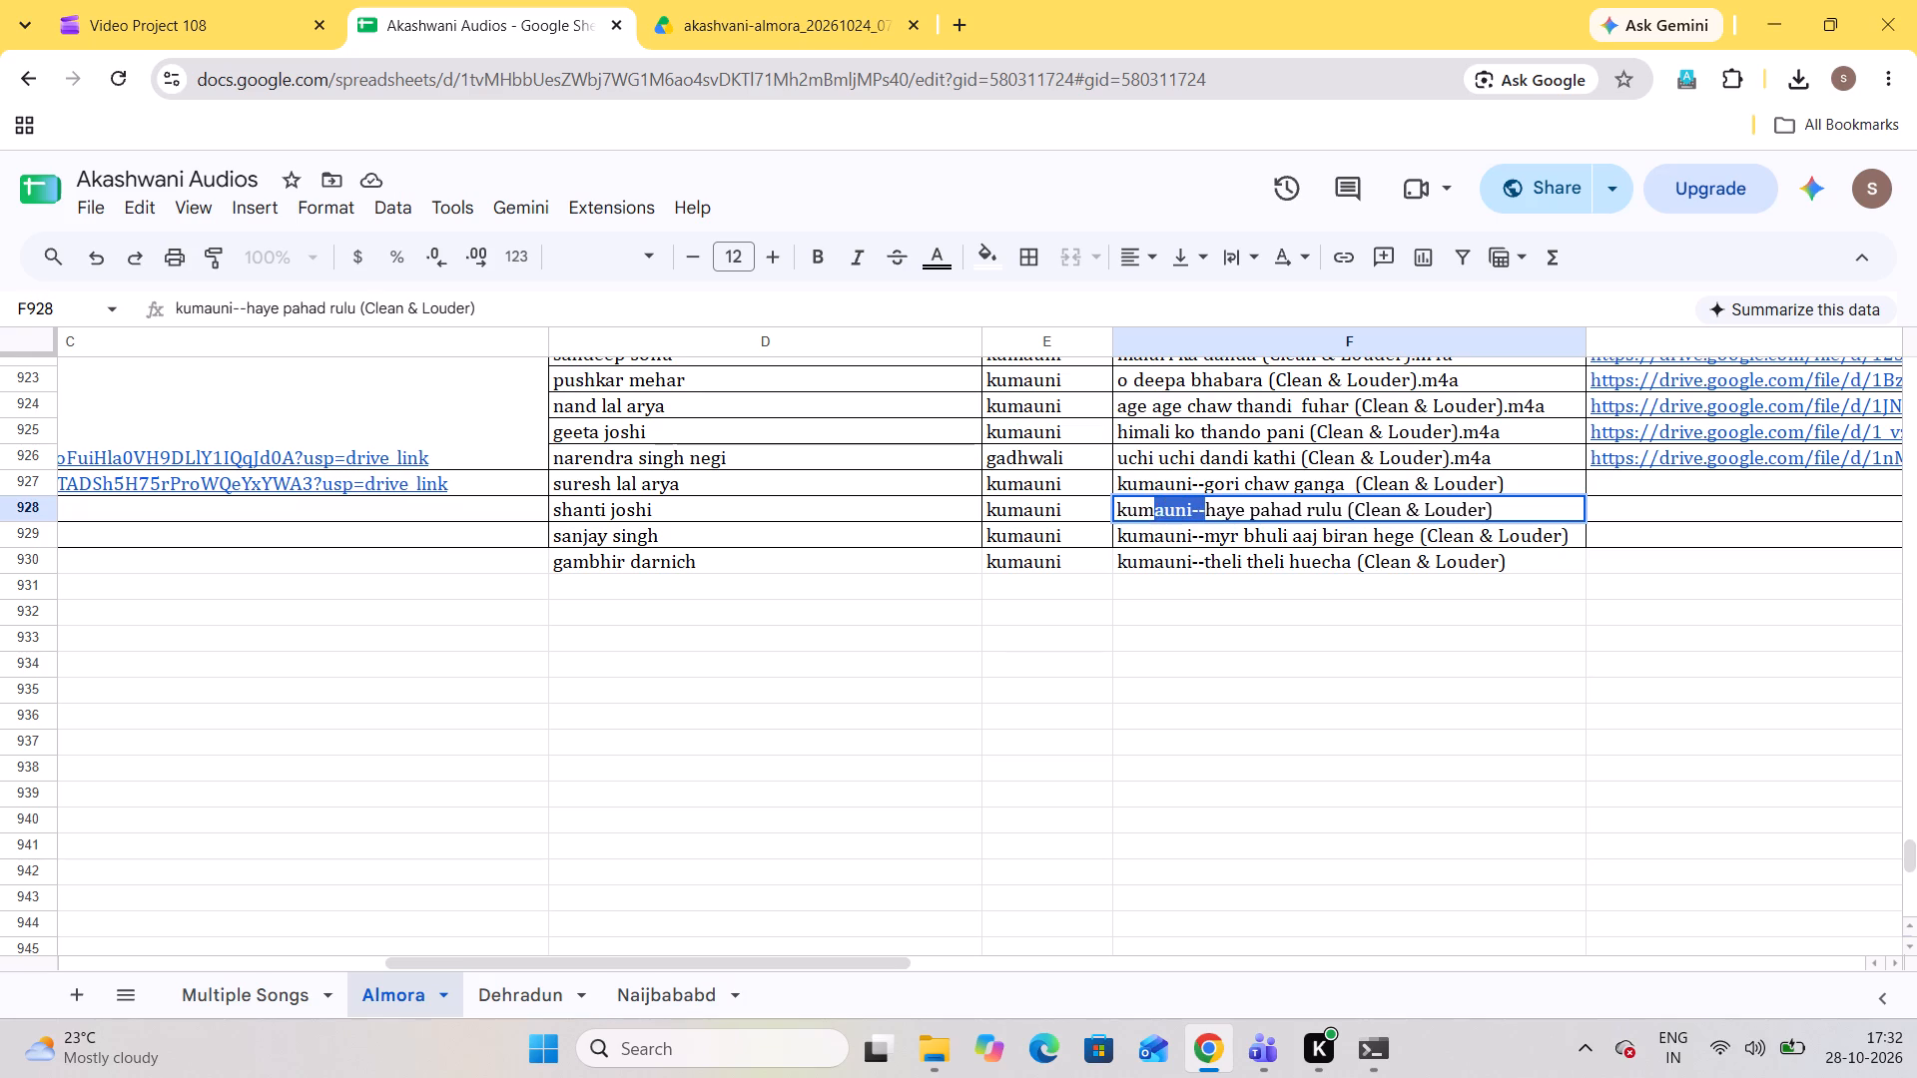
{"action": "left_click_drag", "start_coordinate": [1156, 510], "coordinate": [1098, 513]}
{"action": "key", "text": "BackSpace"}
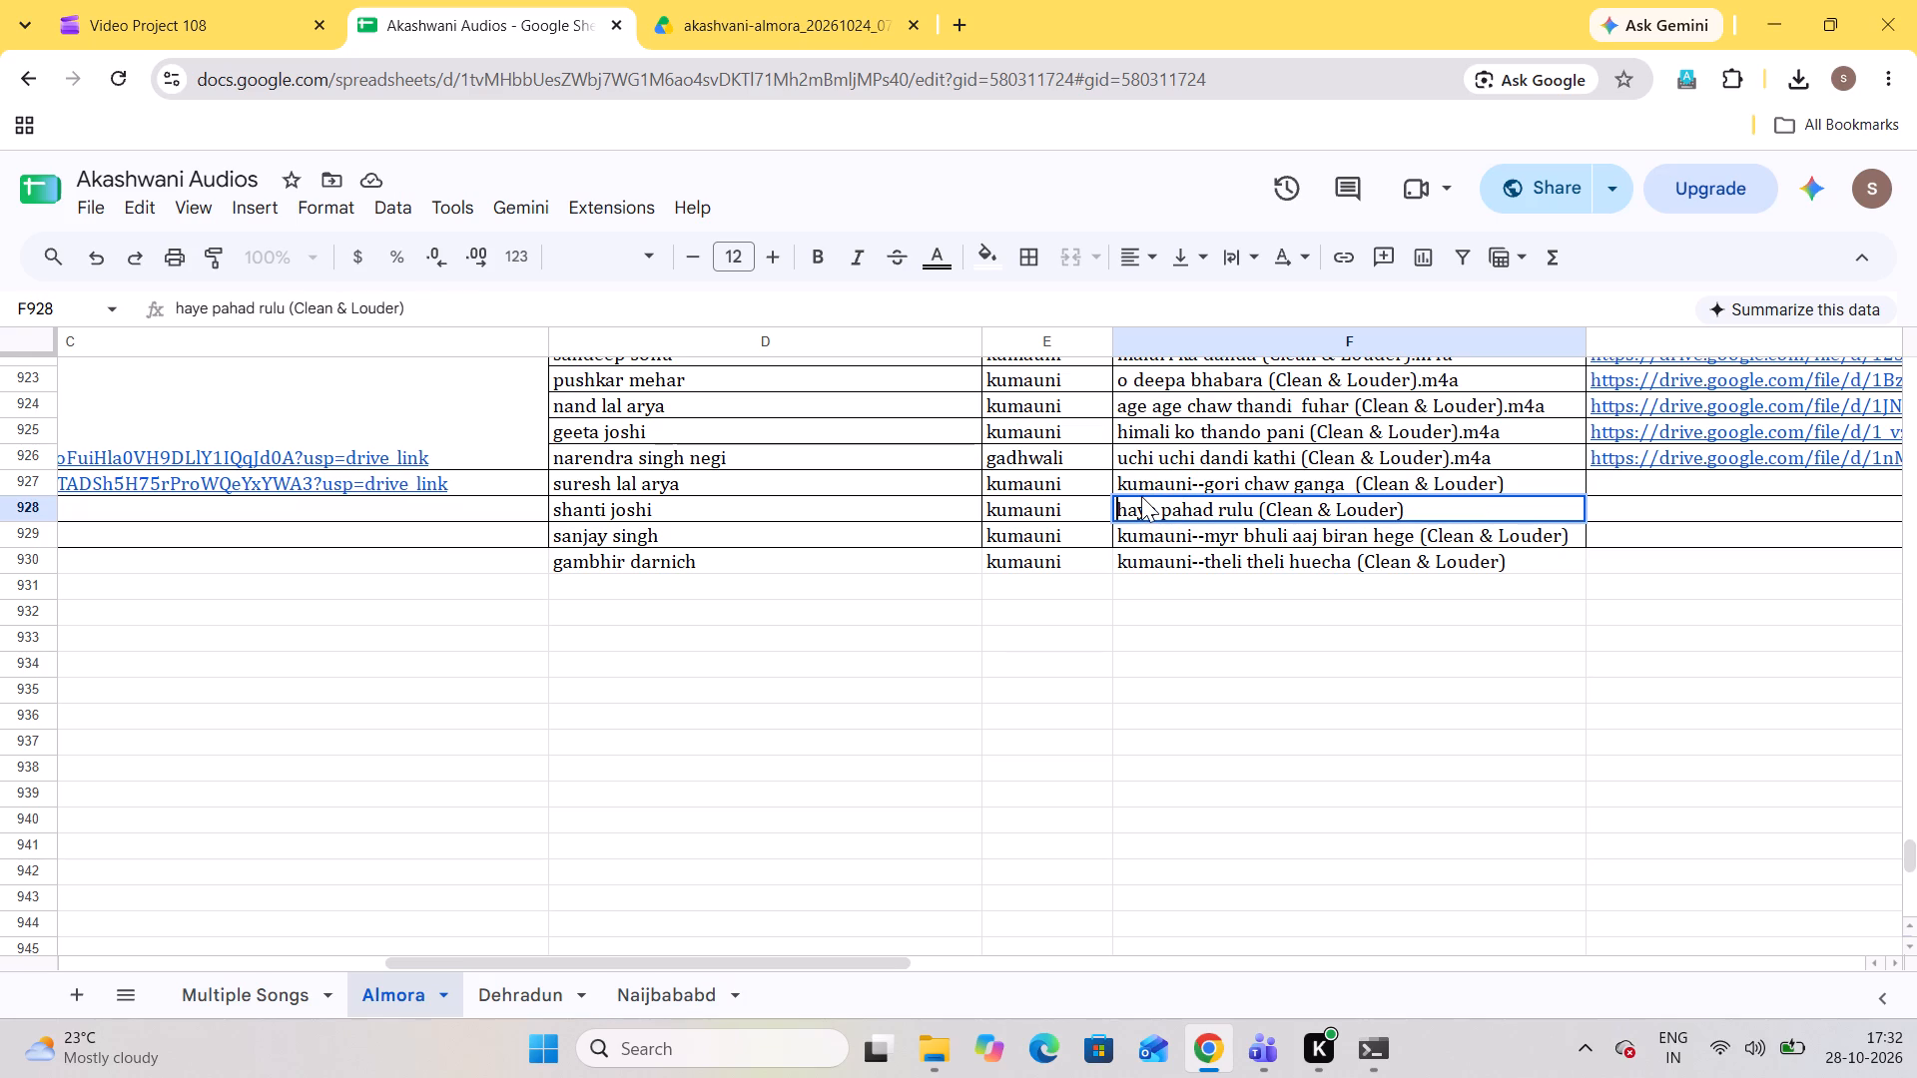
Remove the "kumauni--" prefix from the clip name in F927, leaving "gori chaw ganga (Clean & Louder)".
{"action": "double_click", "coordinate": [1141, 496]}
{"action": "double_click", "coordinate": [1149, 490]}
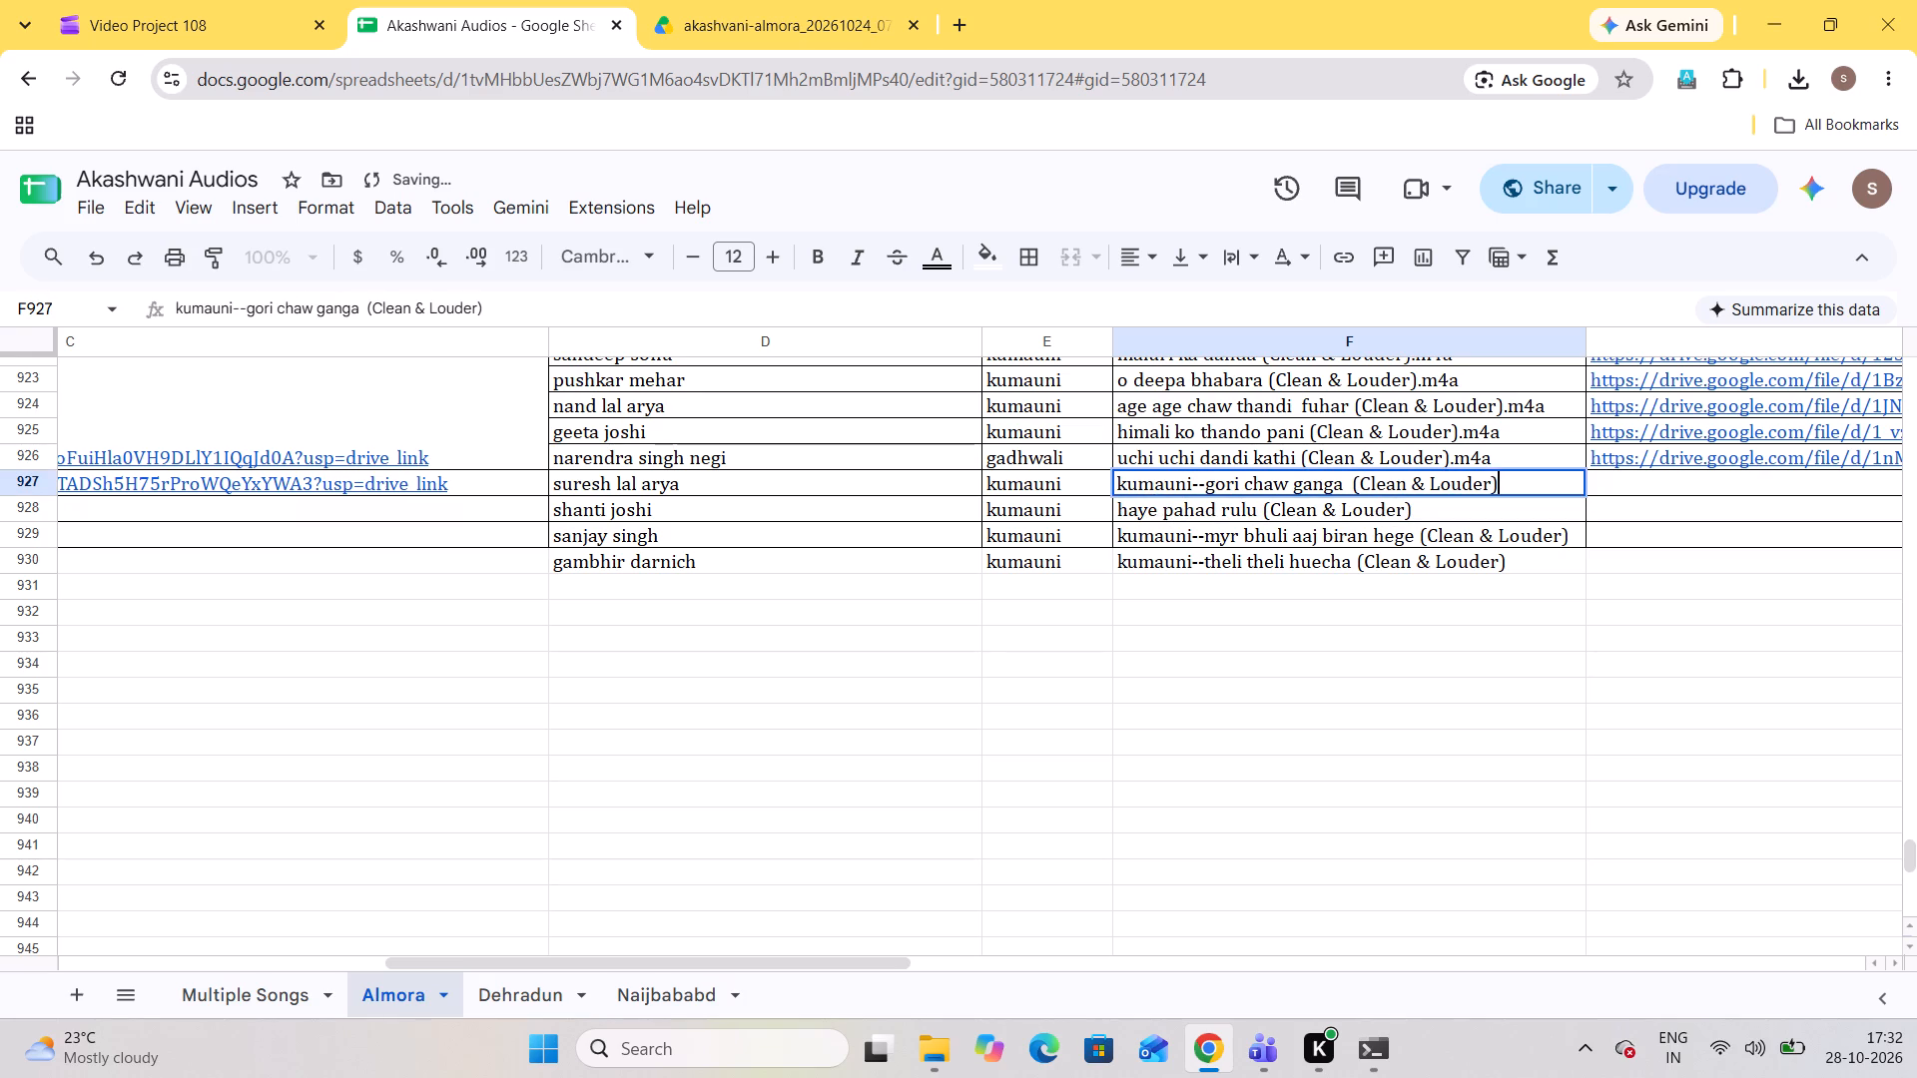
{"action": "left_click", "coordinate": [1201, 478]}
{"action": "left_click_drag", "start_coordinate": [1201, 478], "coordinate": [1197, 478]}
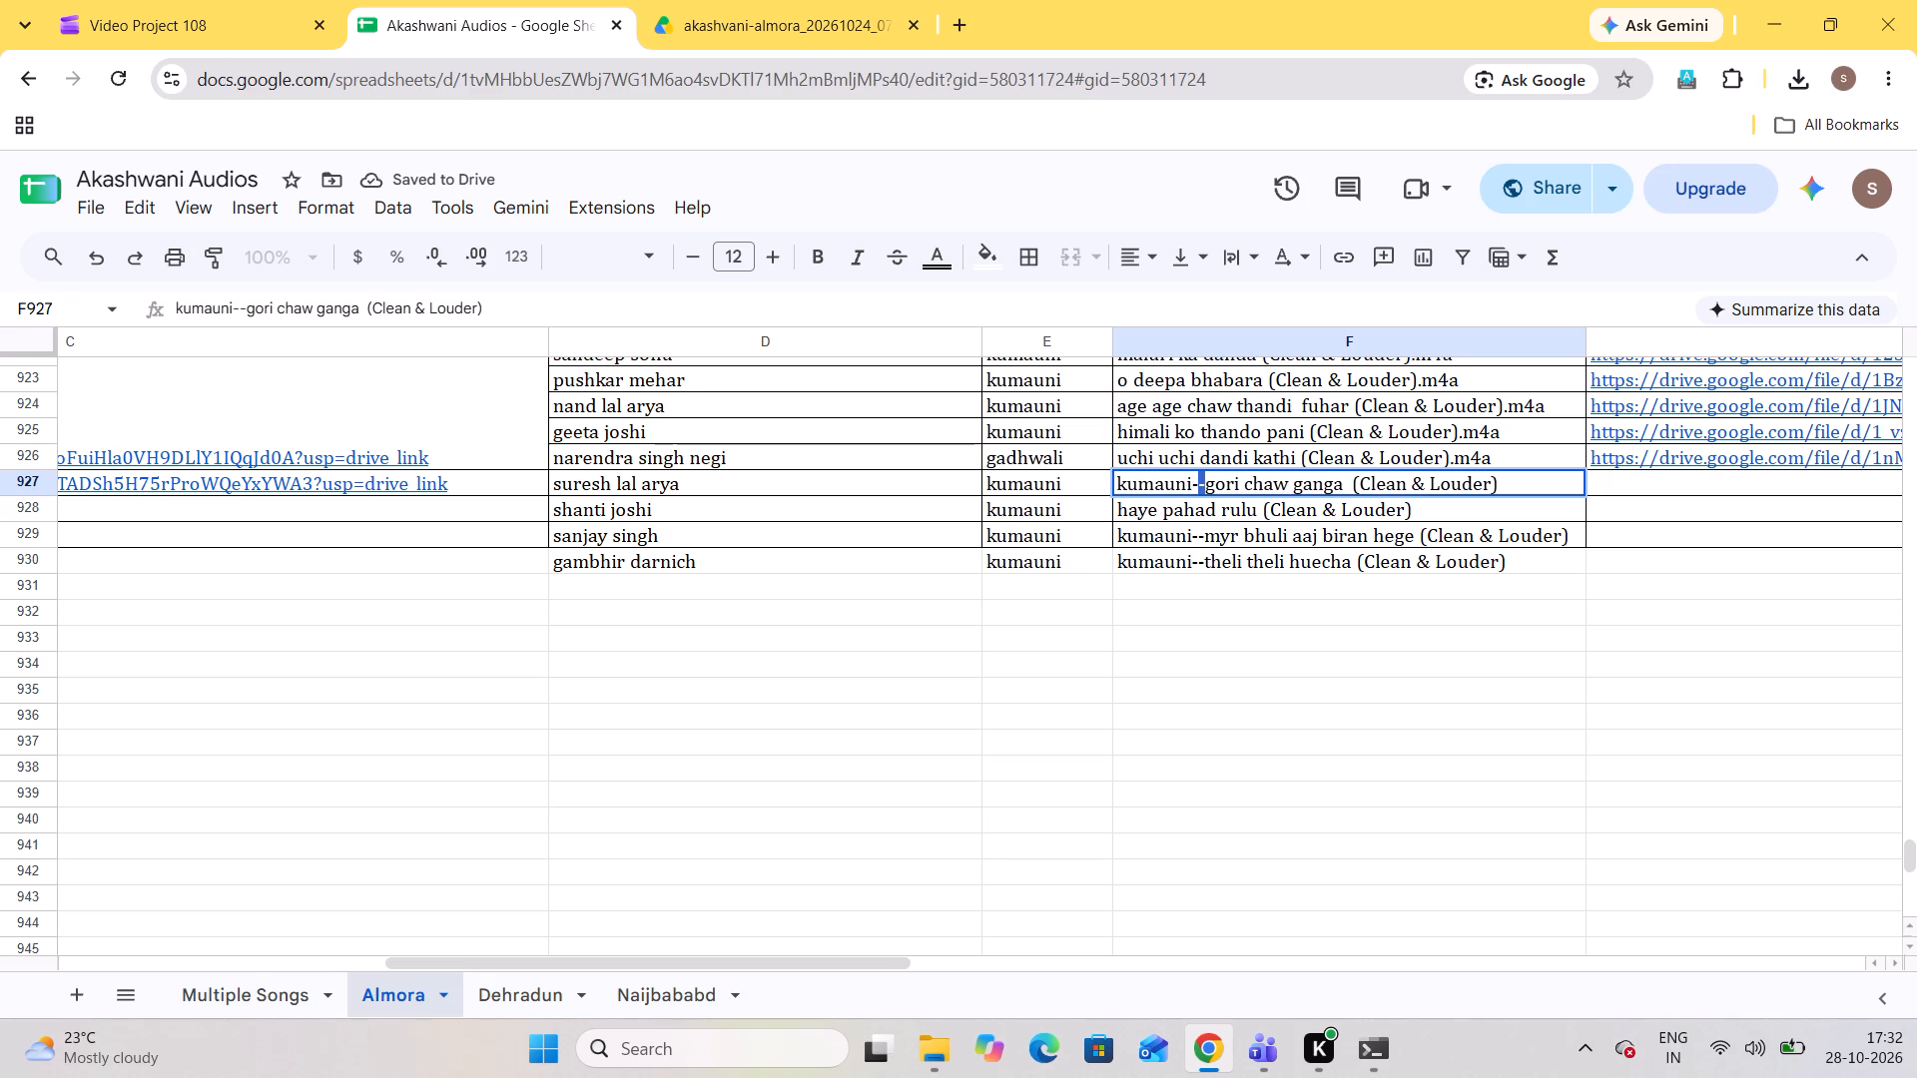
{"action": "left_click_drag", "start_coordinate": [1197, 478], "coordinate": [1137, 485]}
{"action": "key", "text": "BackSpace"}
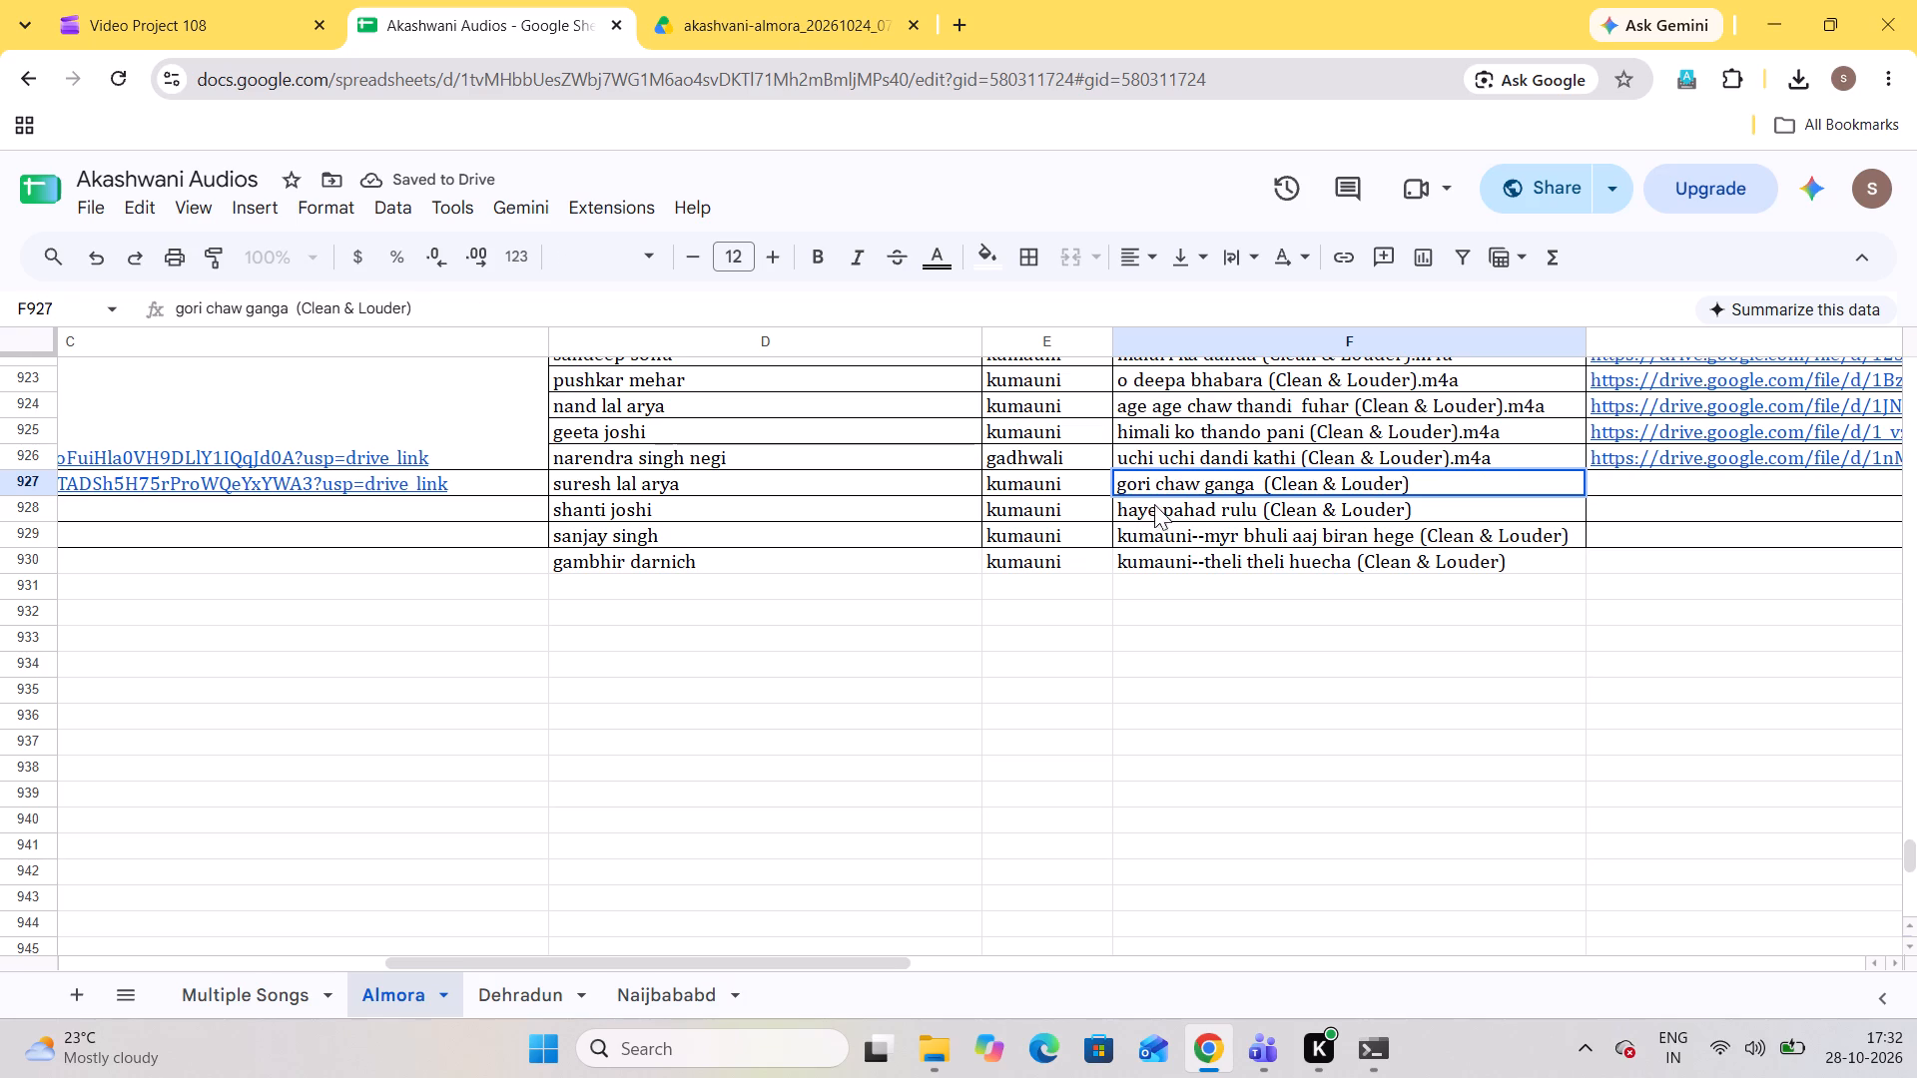
Remove the "kumauni--" prefix from the clip name in F929, leaving "myr bhuli aaj biran hege (Clean & Louder)".
{"action": "double_click", "coordinate": [1192, 533]}
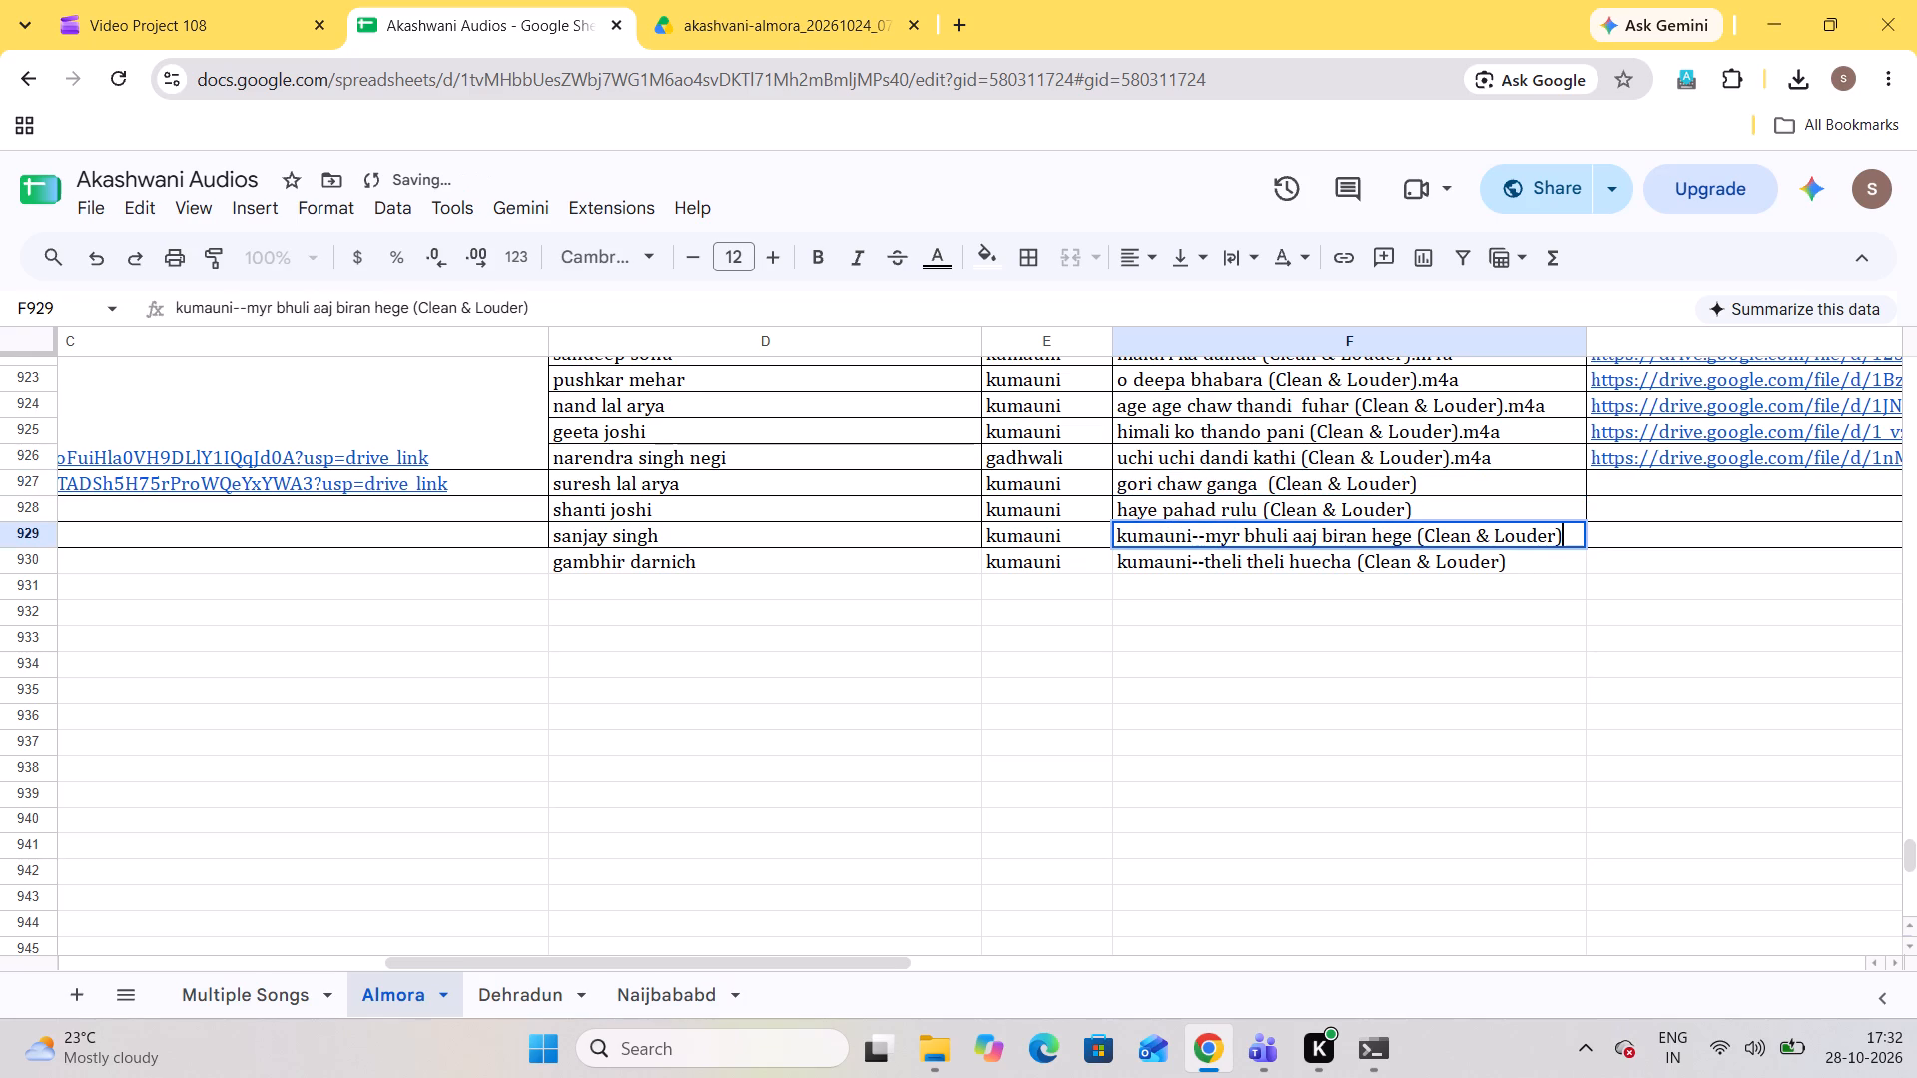
{"action": "left_click_drag", "start_coordinate": [1203, 538], "coordinate": [1104, 547]}
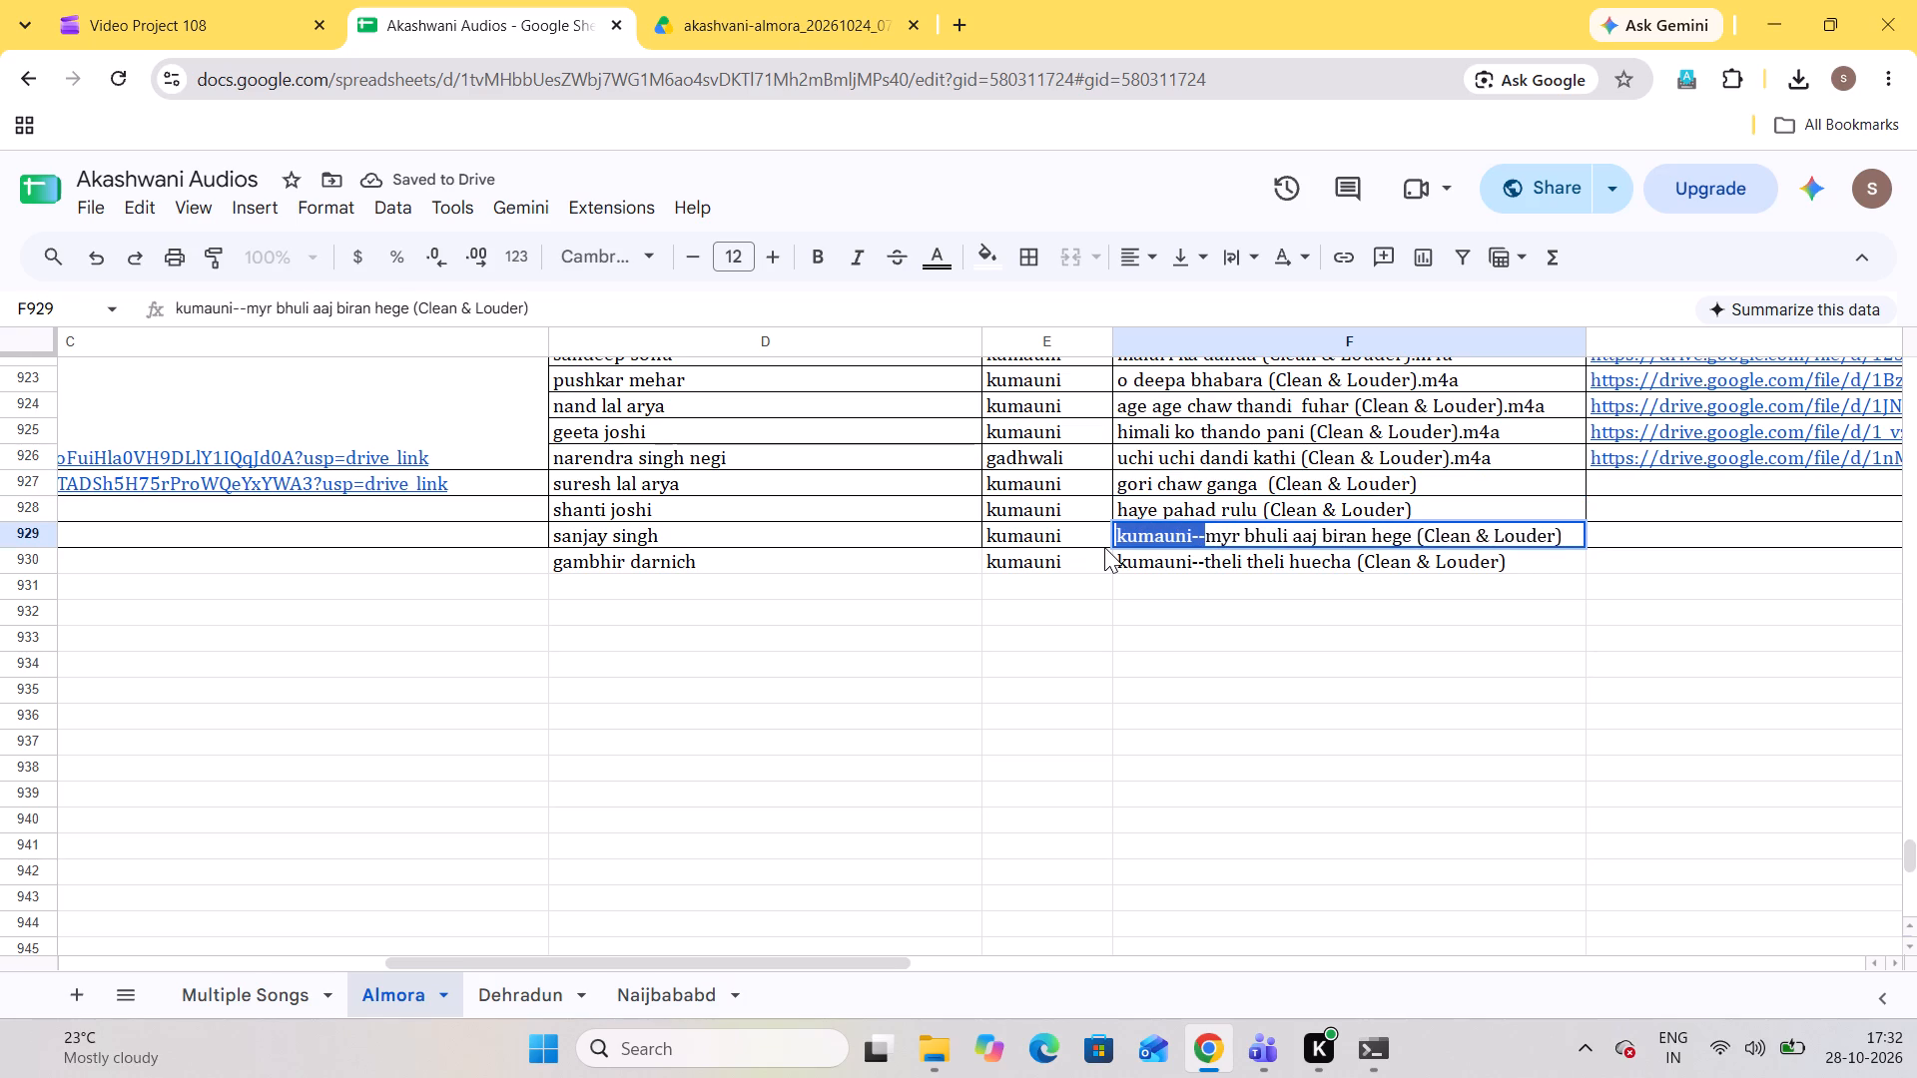
{"action": "key", "text": "BackSpace"}
Remove the "kumauni--" prefix from the clip name in F930, leaving "theli theli huecha (Clean & Louder)".
{"action": "double_click", "coordinate": [1140, 571]}
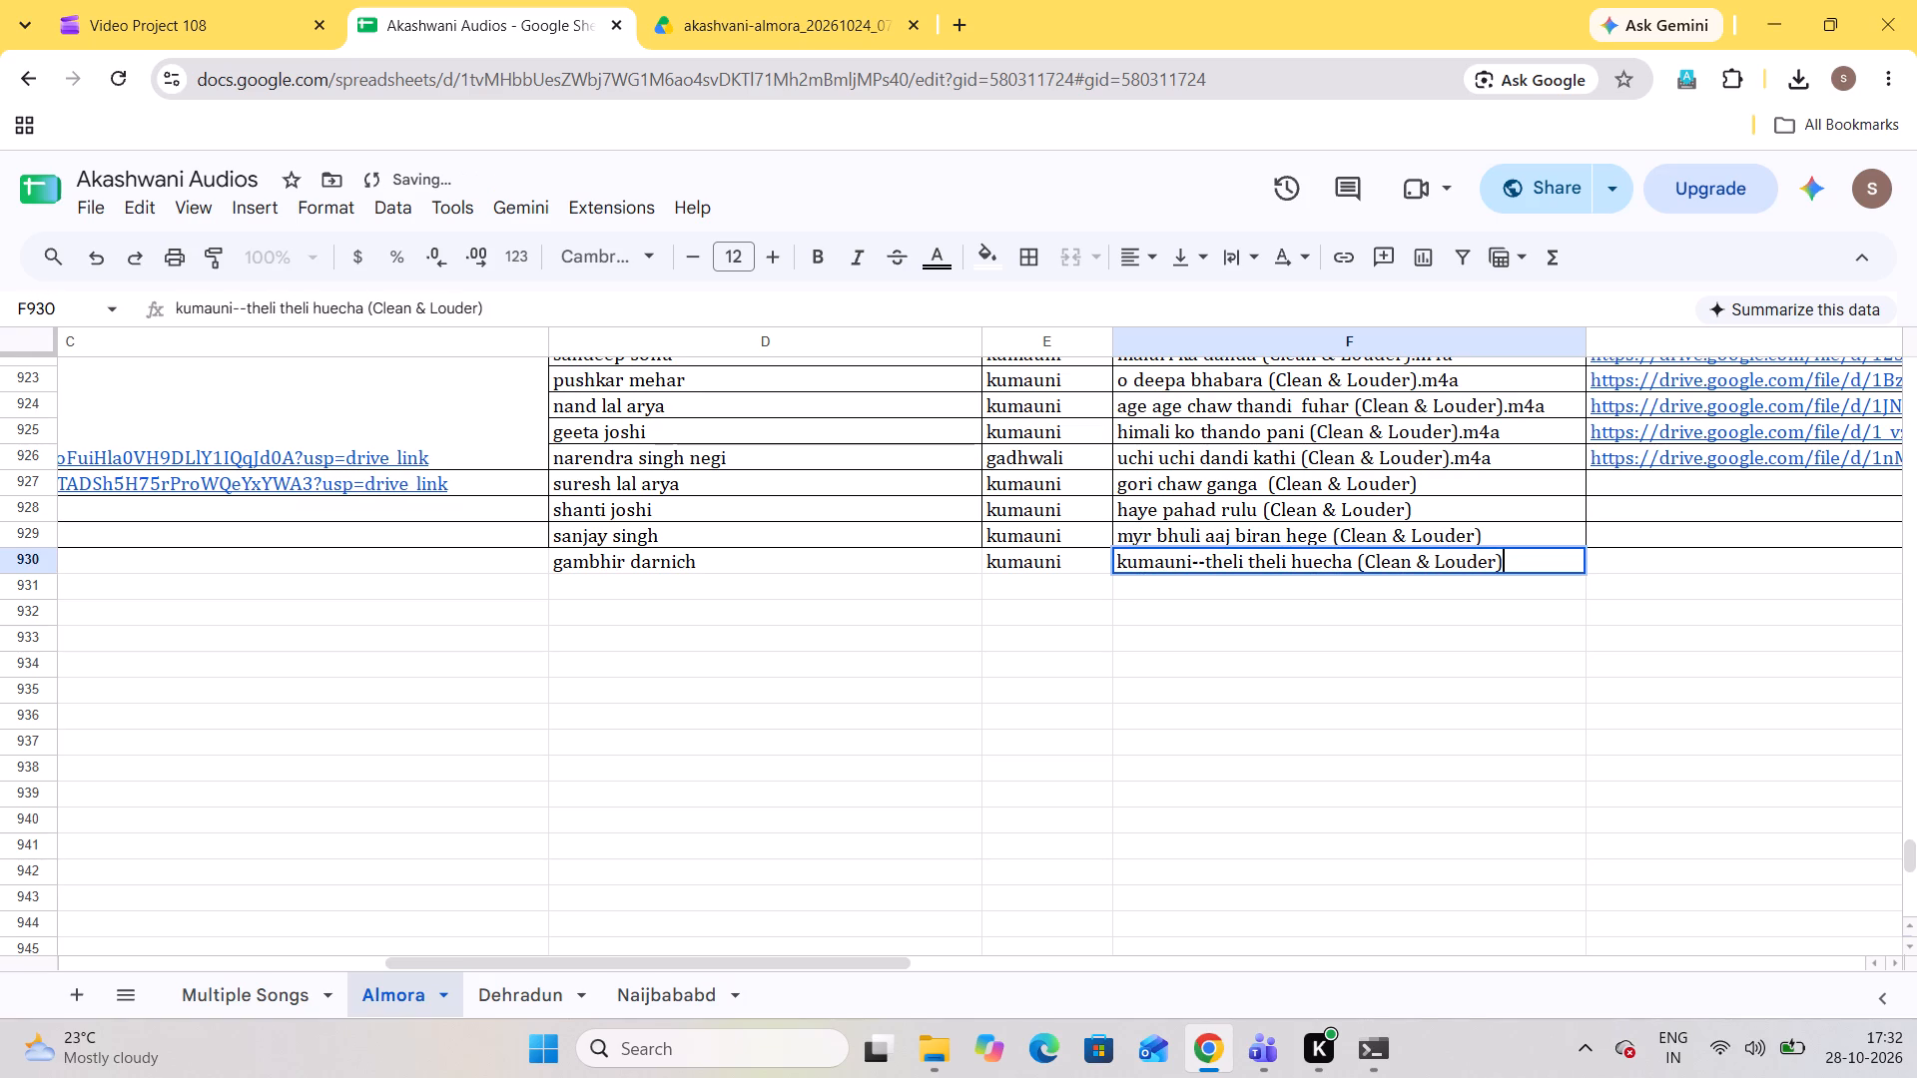
{"action": "left_click", "coordinate": [1203, 565]}
{"action": "left_click_drag", "start_coordinate": [1203, 565], "coordinate": [1185, 564]}
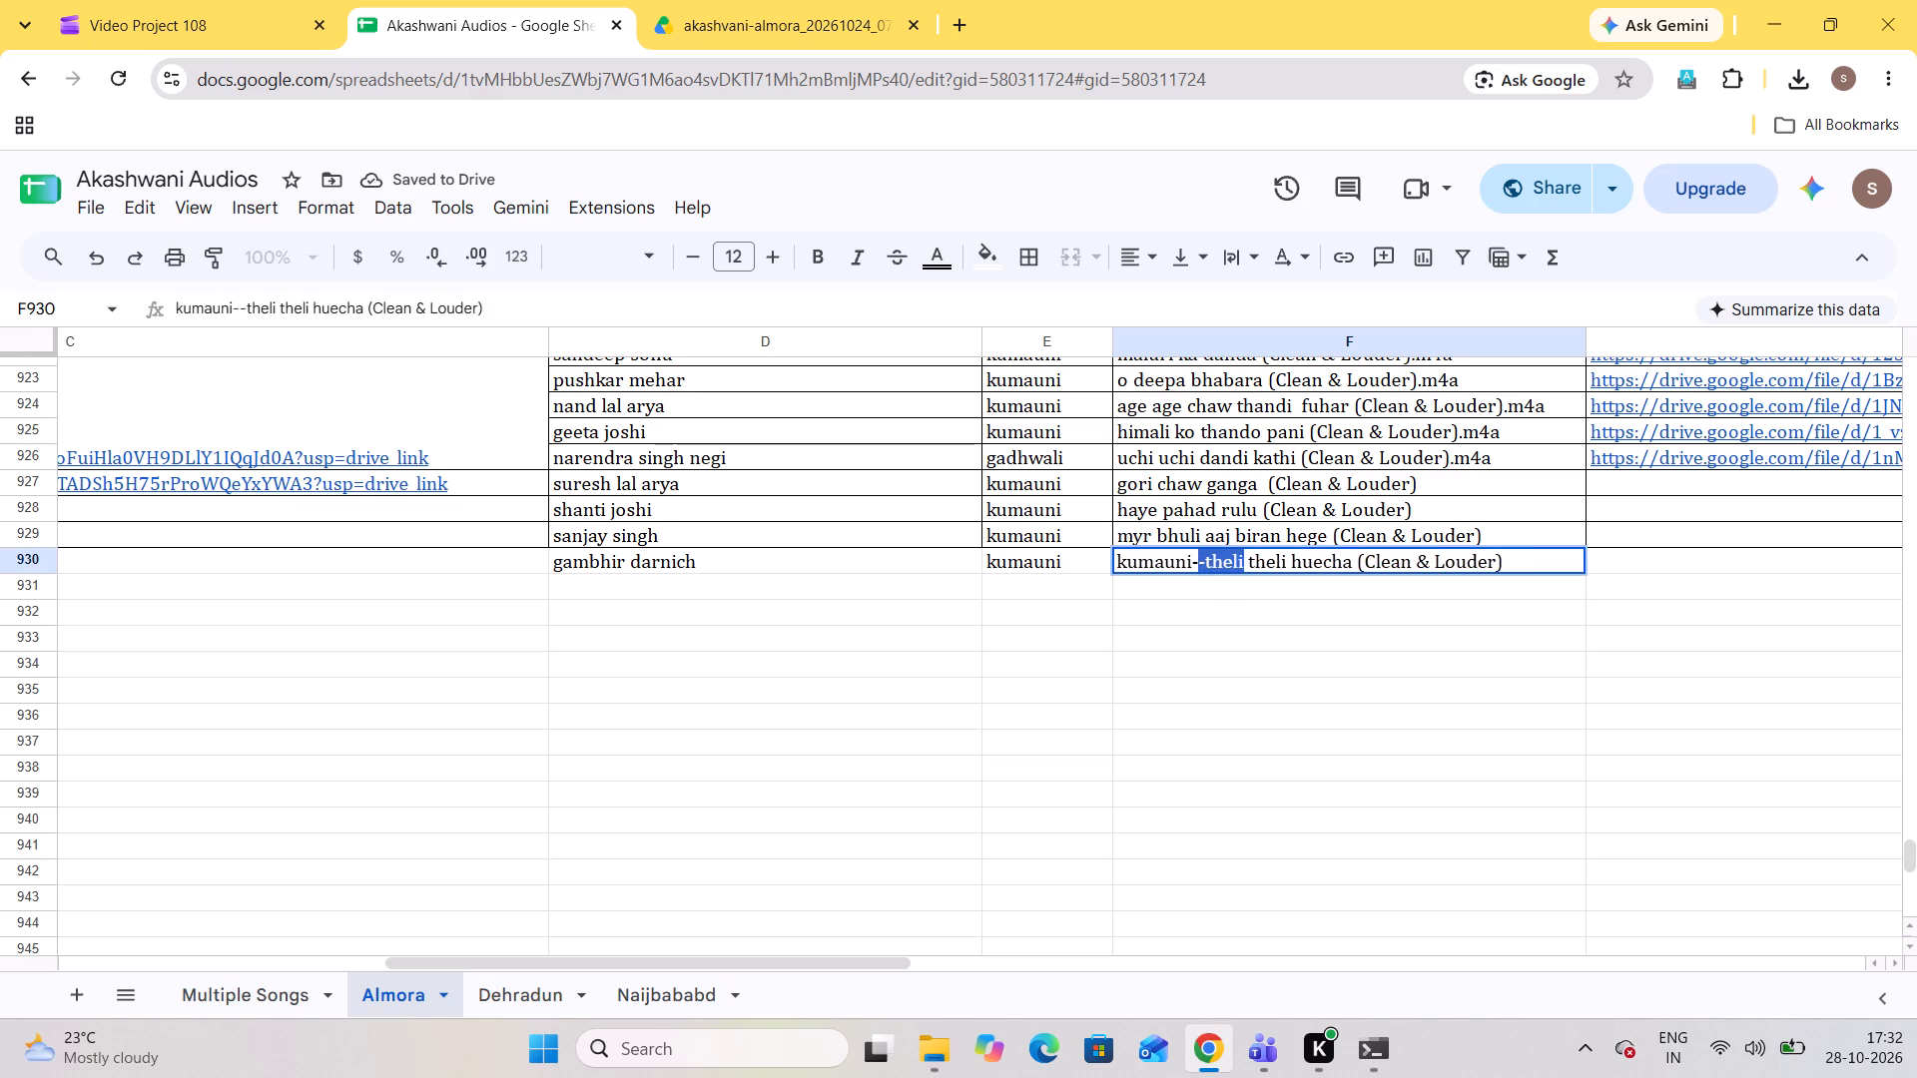
{"action": "left_click_drag", "start_coordinate": [1185, 564], "coordinate": [1122, 559]}
{"action": "left_click", "coordinate": [1203, 562]}
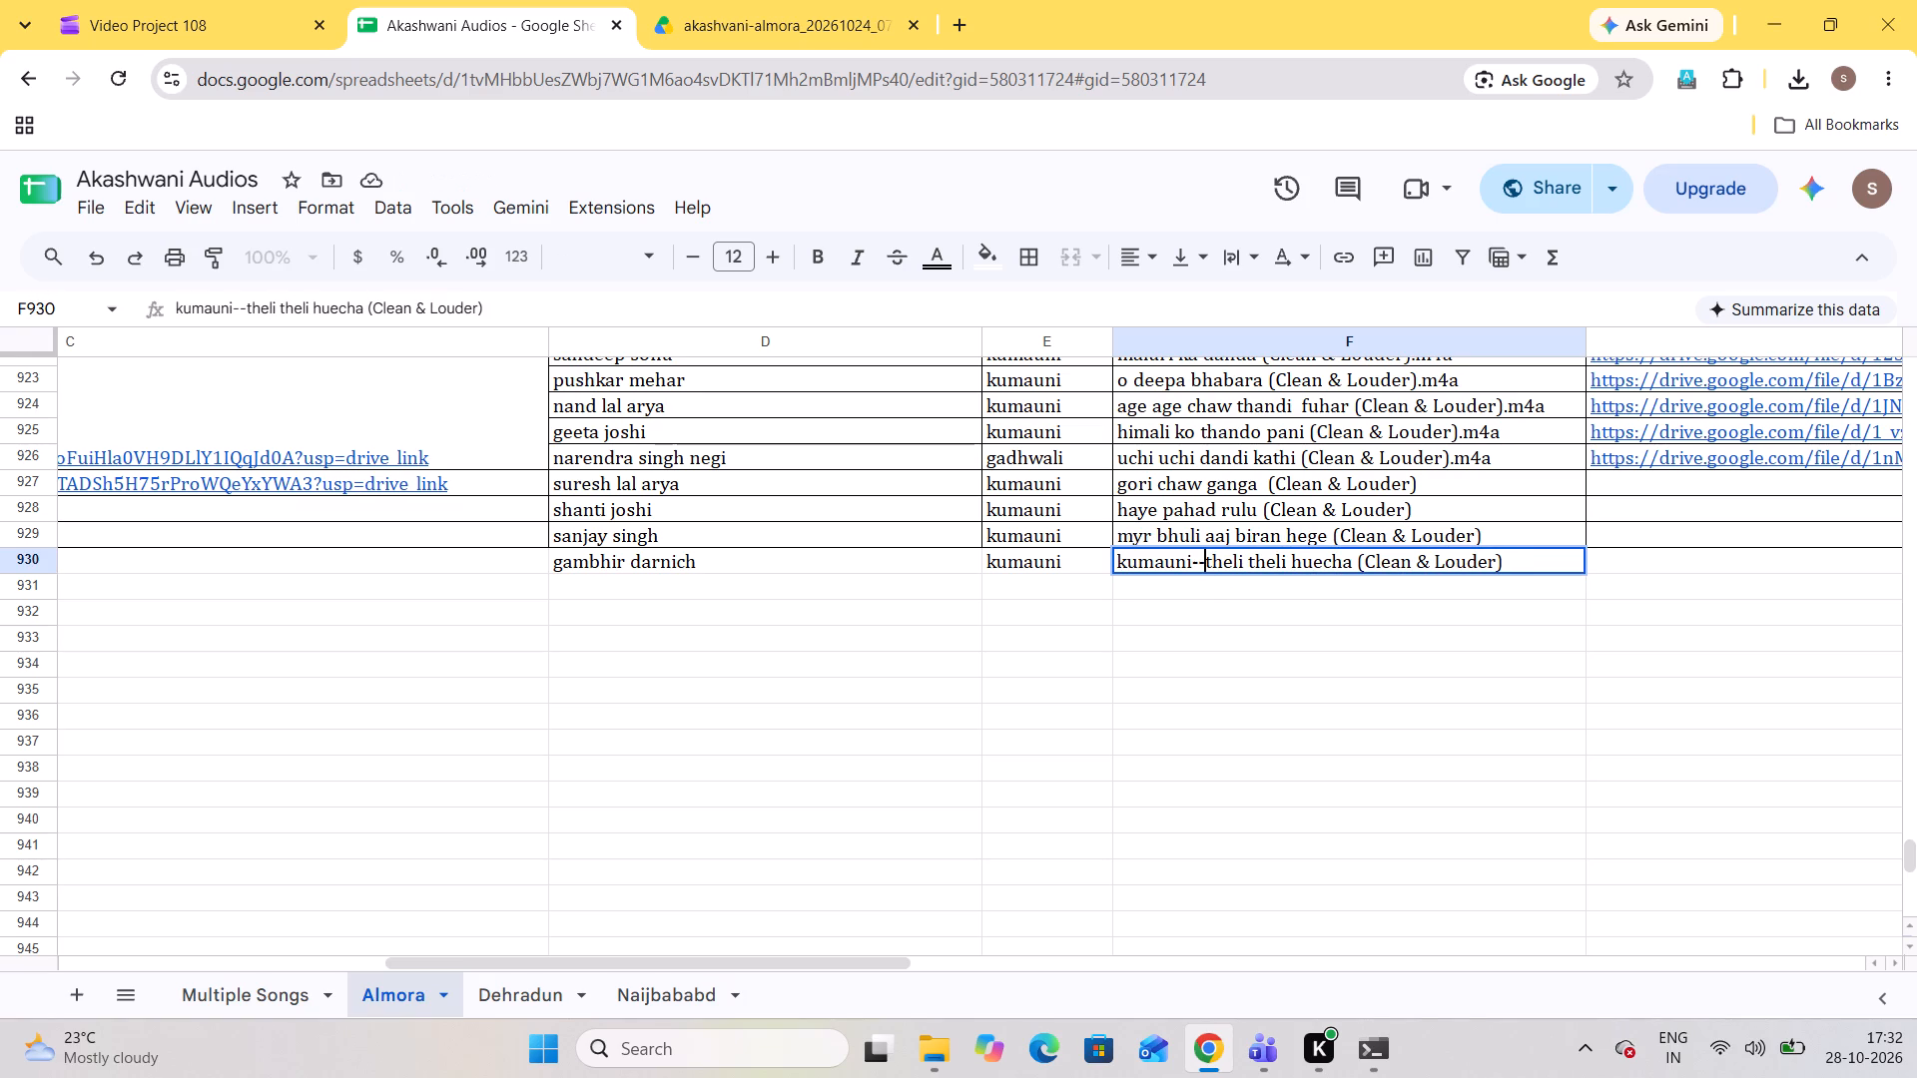
{"action": "left_click_drag", "start_coordinate": [1203, 562], "coordinate": [1089, 562]}
{"action": "key", "text": "BackSpace"}
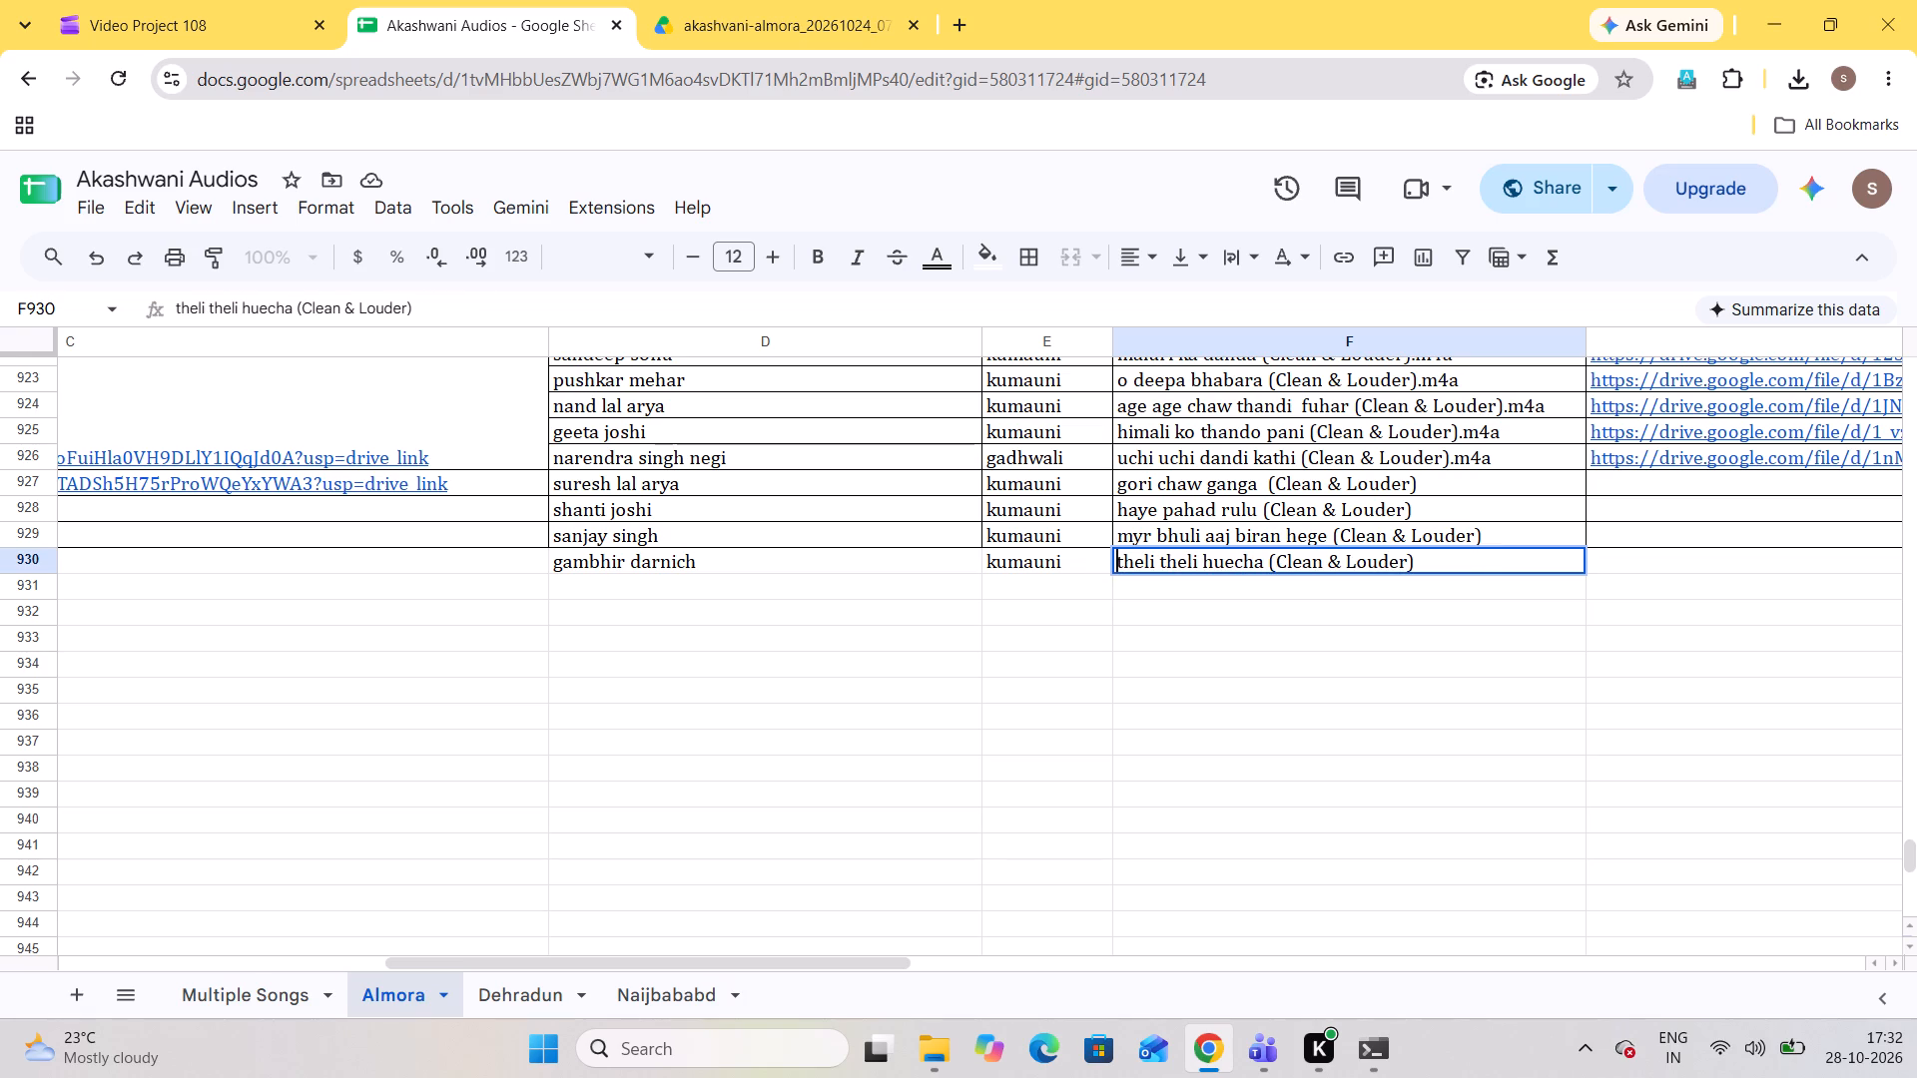
Copy the Drive link of the "gori chaw ganga" audio file into cell G927 of the Akashwani Audios sheet.
{"action": "left_click", "coordinate": [1633, 478]}
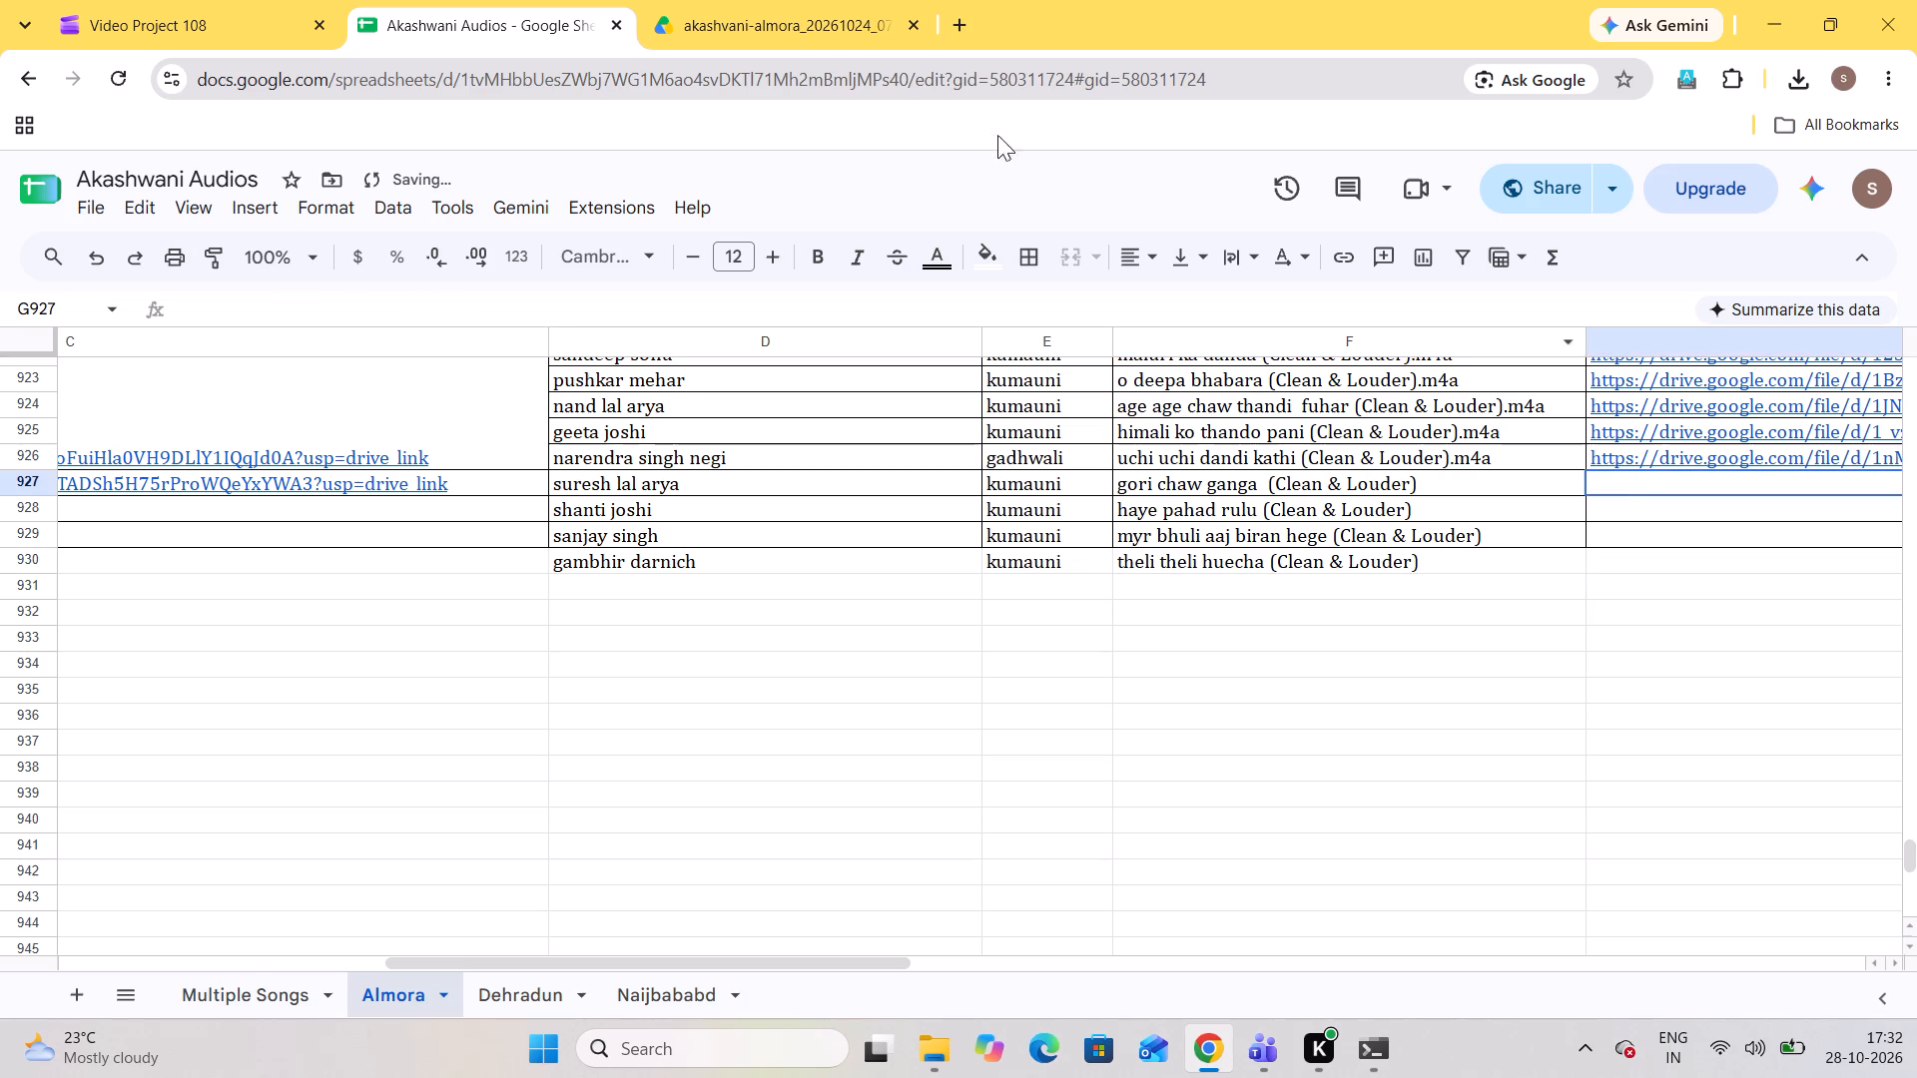
{"action": "left_click", "coordinate": [847, 23]}
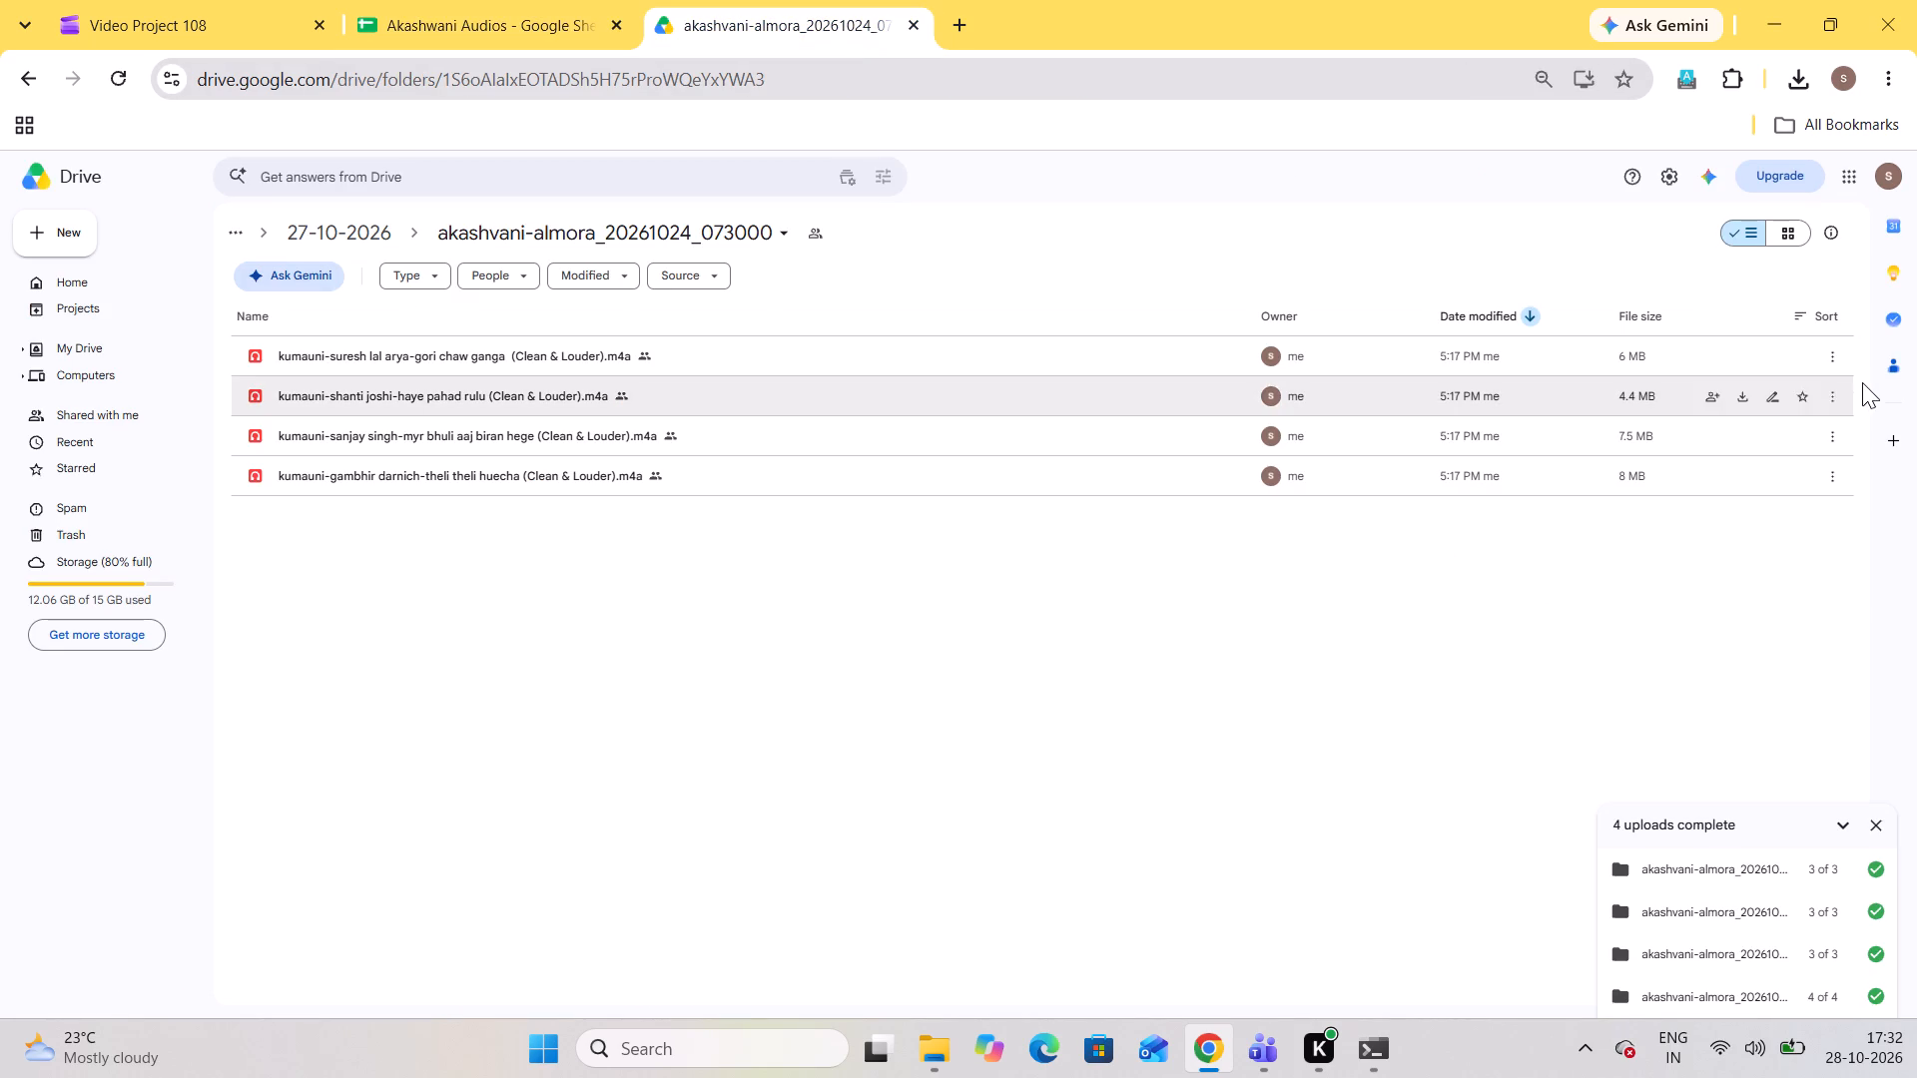
{"action": "left_click", "coordinate": [1831, 352]}
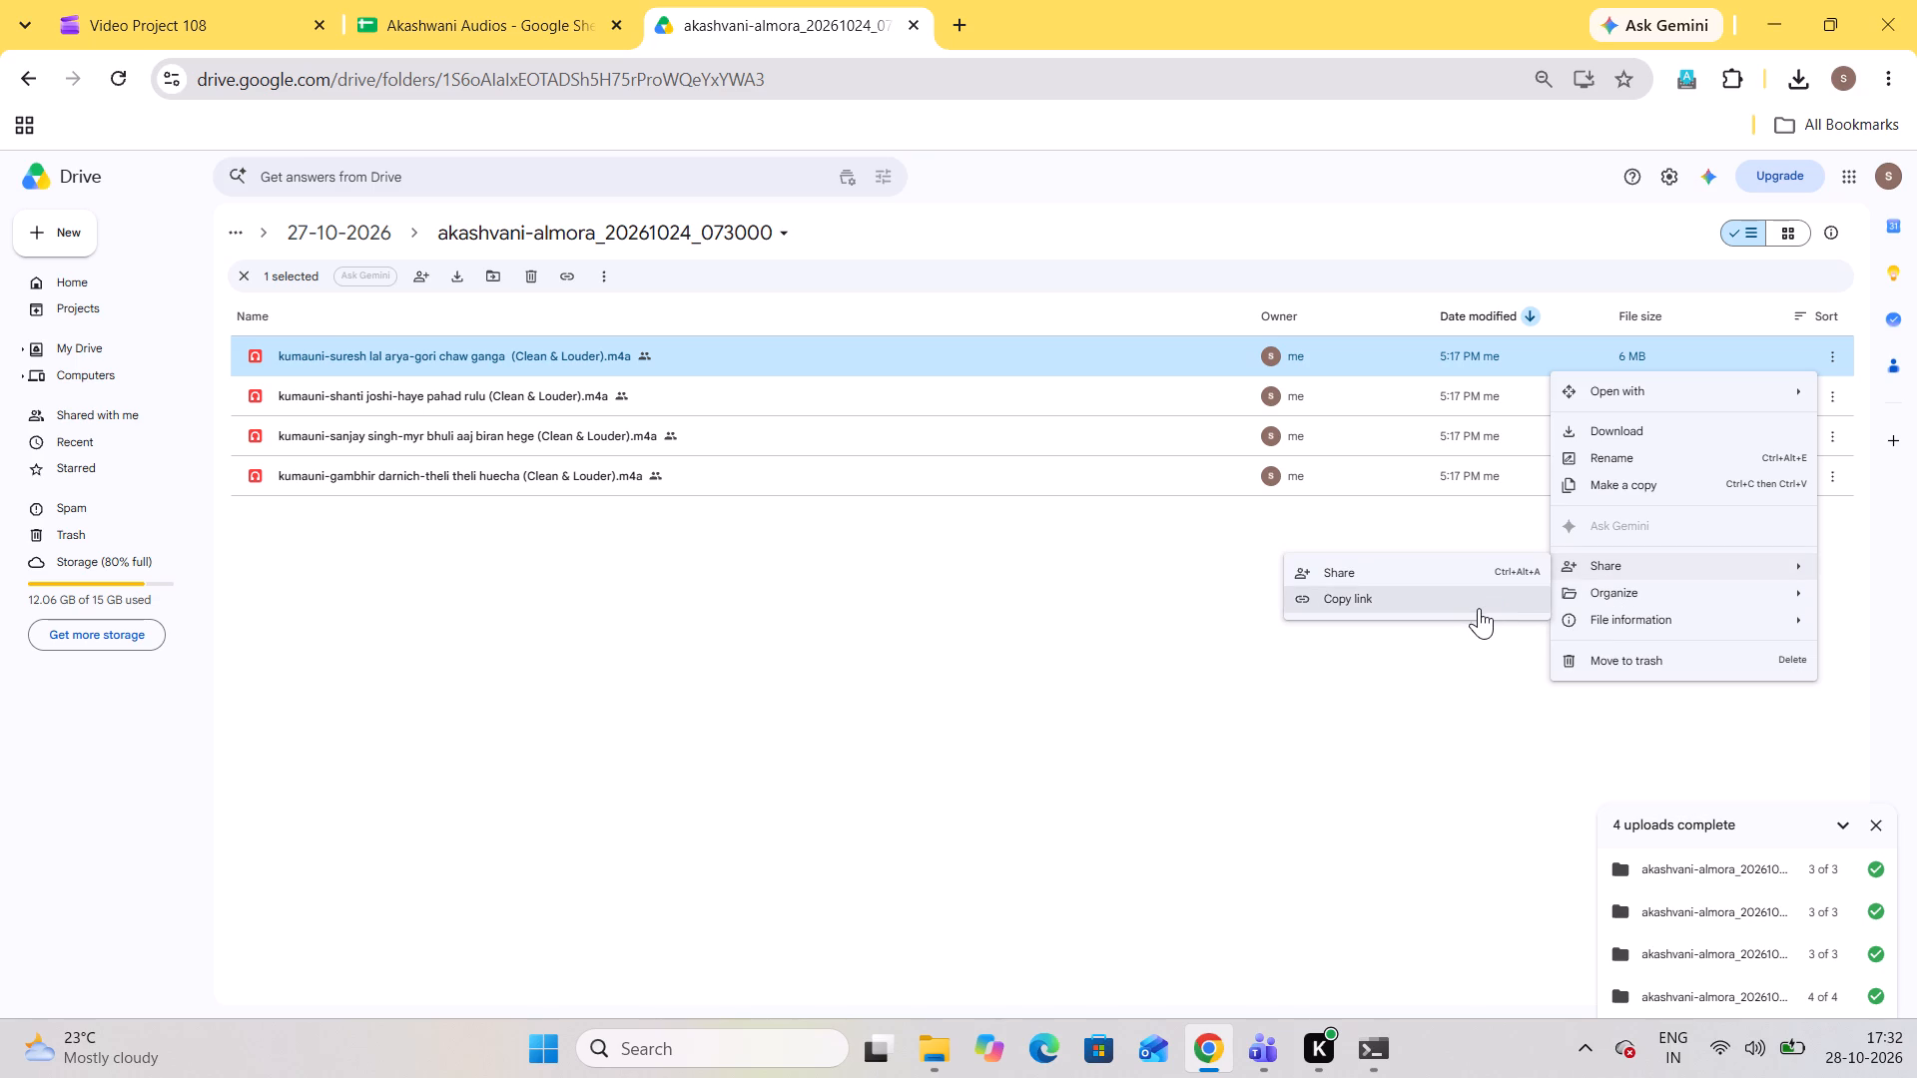
{"action": "left_click", "coordinate": [1479, 608]}
{"action": "left_click", "coordinate": [534, 14]}
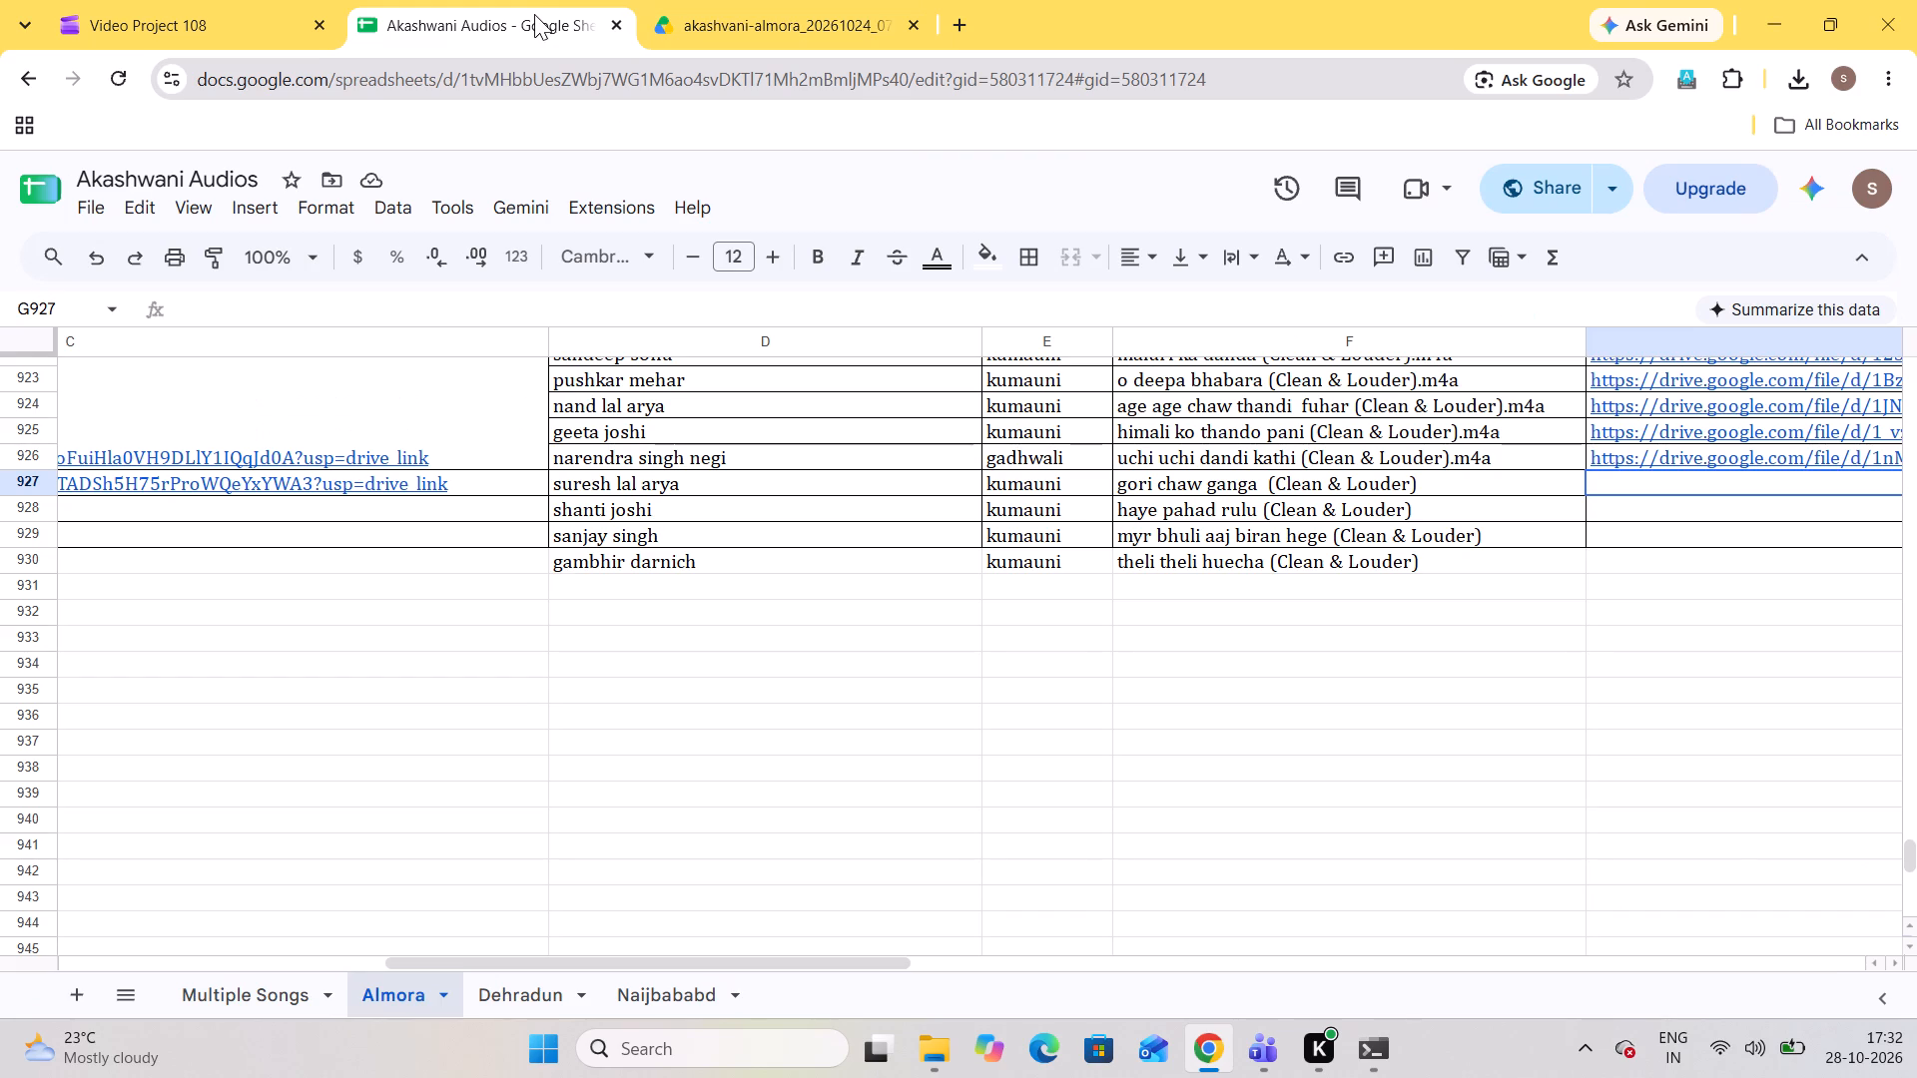
{"action": "key", "text": "ctrl+v"}
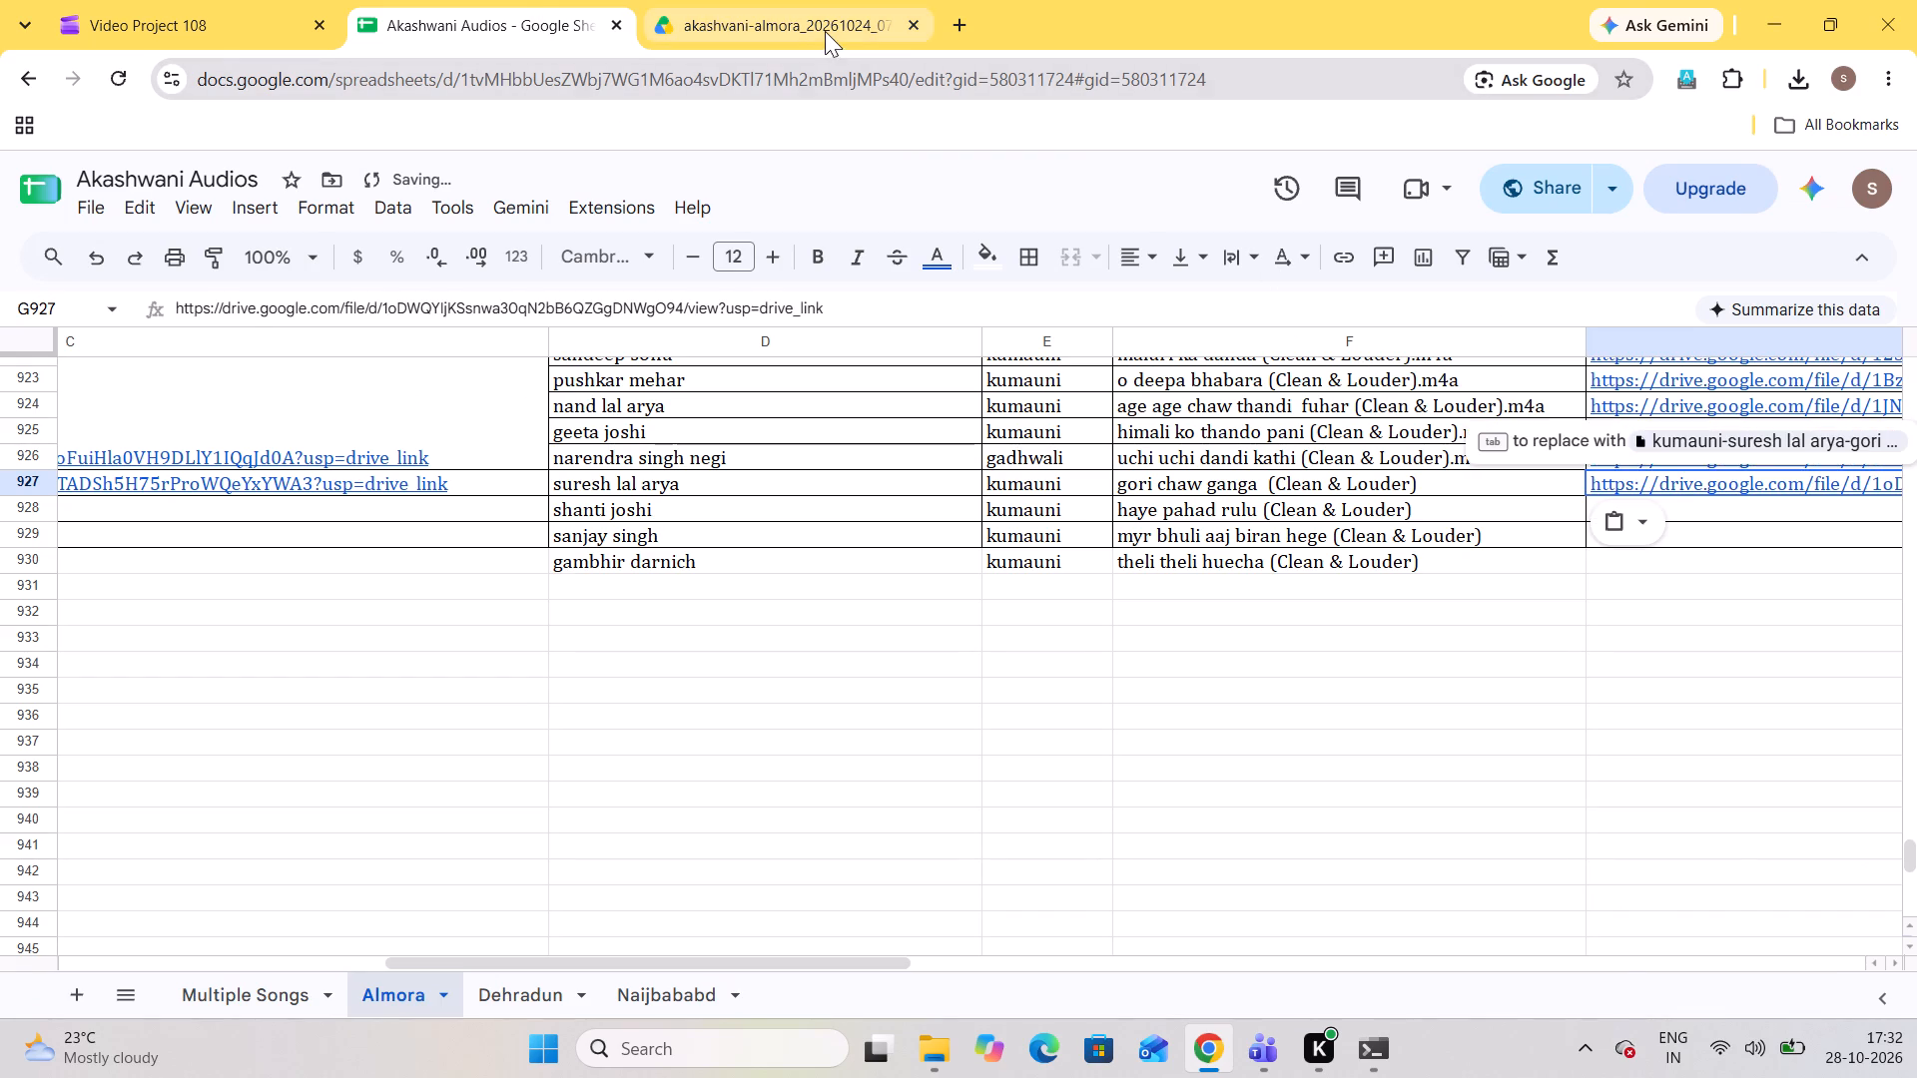
Copy the Drive link of the "haye pahad rulu" audio file into cell G928 of the Akashwani Audios sheet.
{"action": "left_click", "coordinate": [825, 29]}
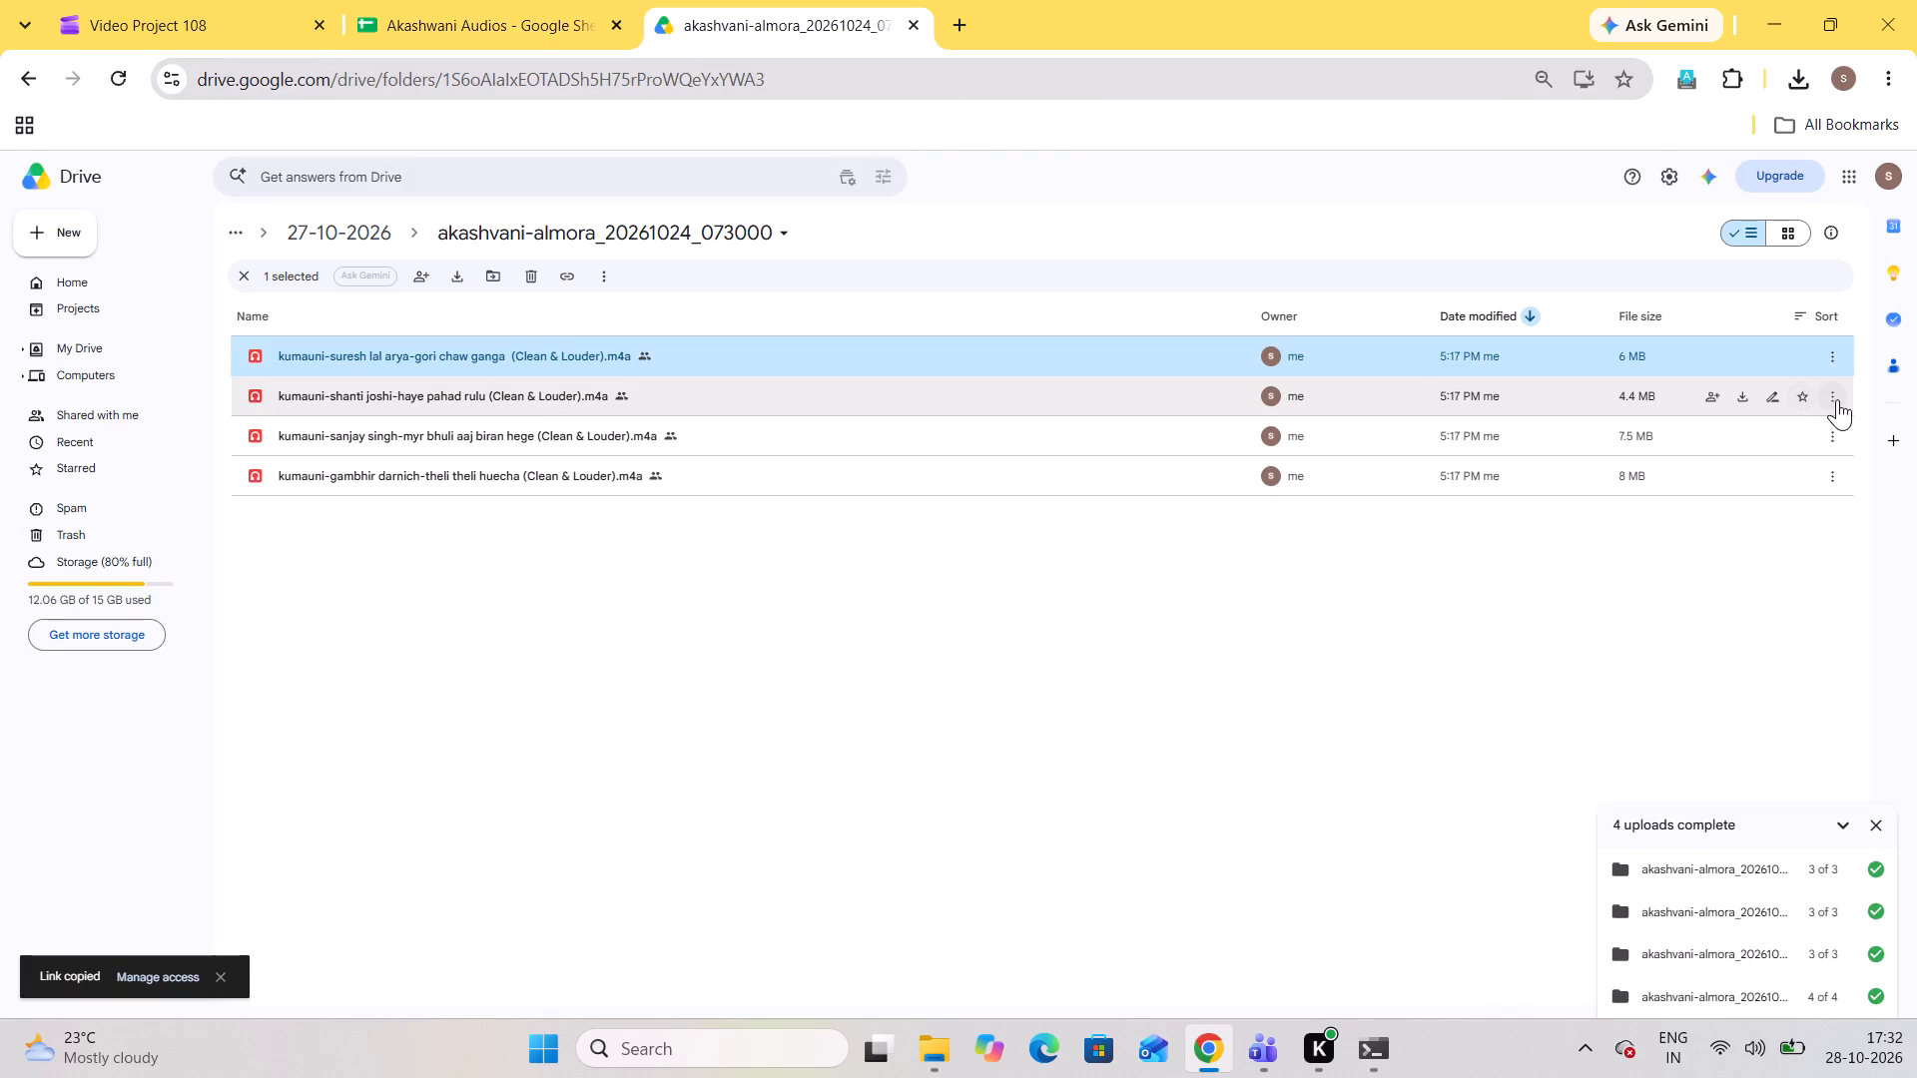
{"action": "left_click", "coordinate": [1837, 399]}
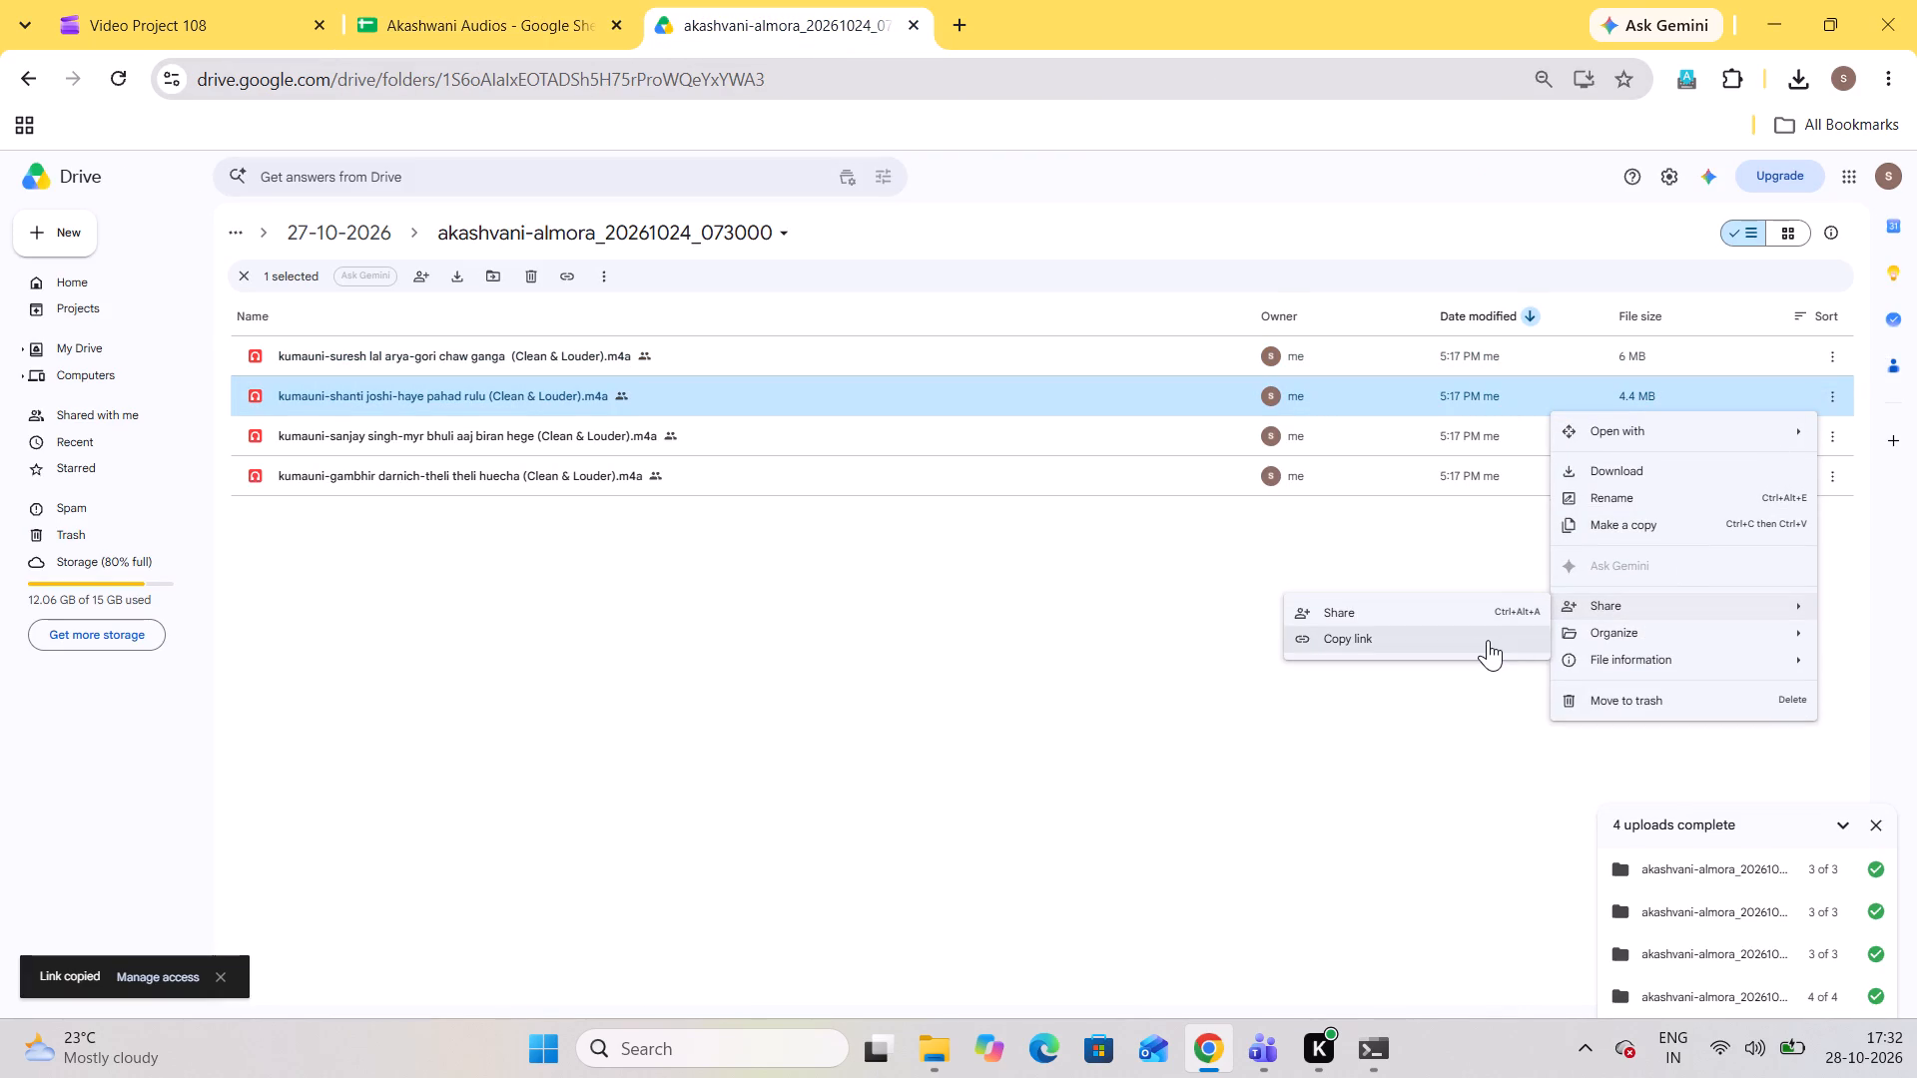
{"action": "left_click", "coordinate": [1488, 640]}
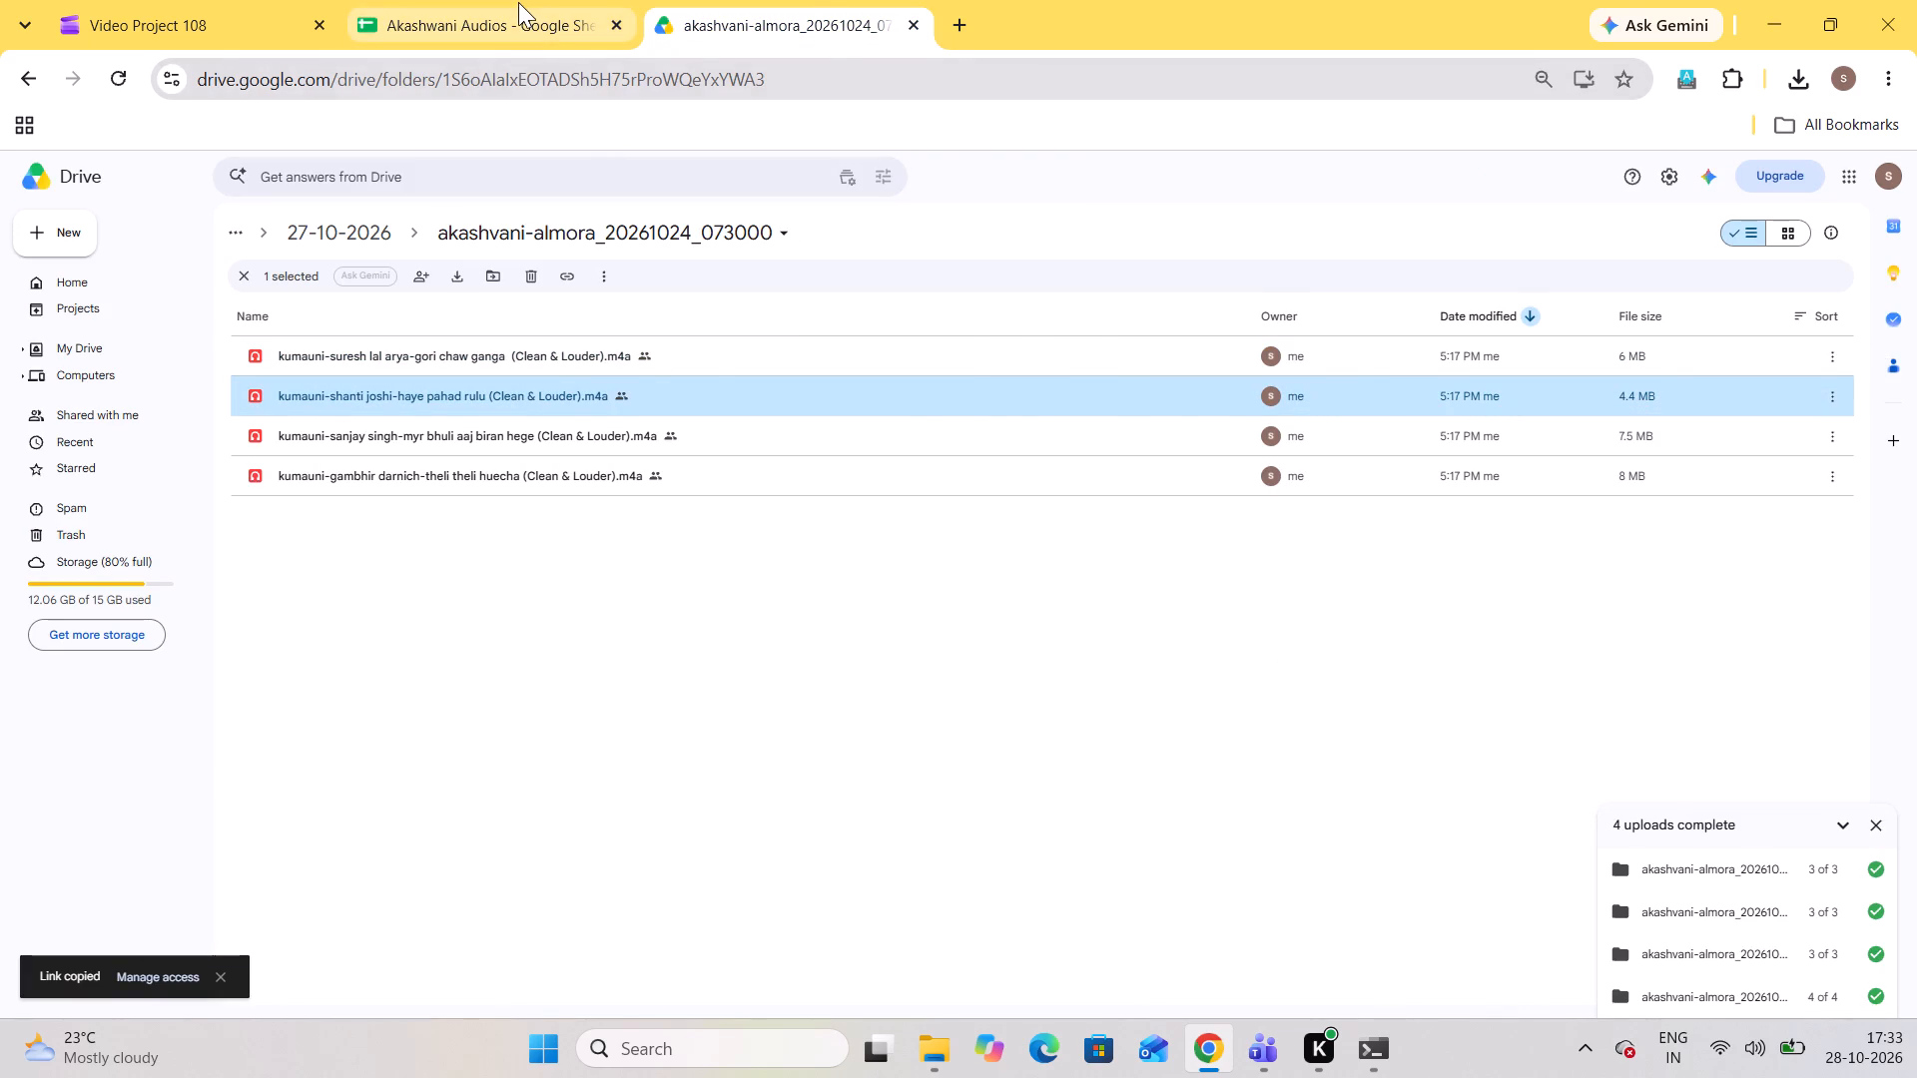
{"action": "left_click", "coordinate": [518, 2]}
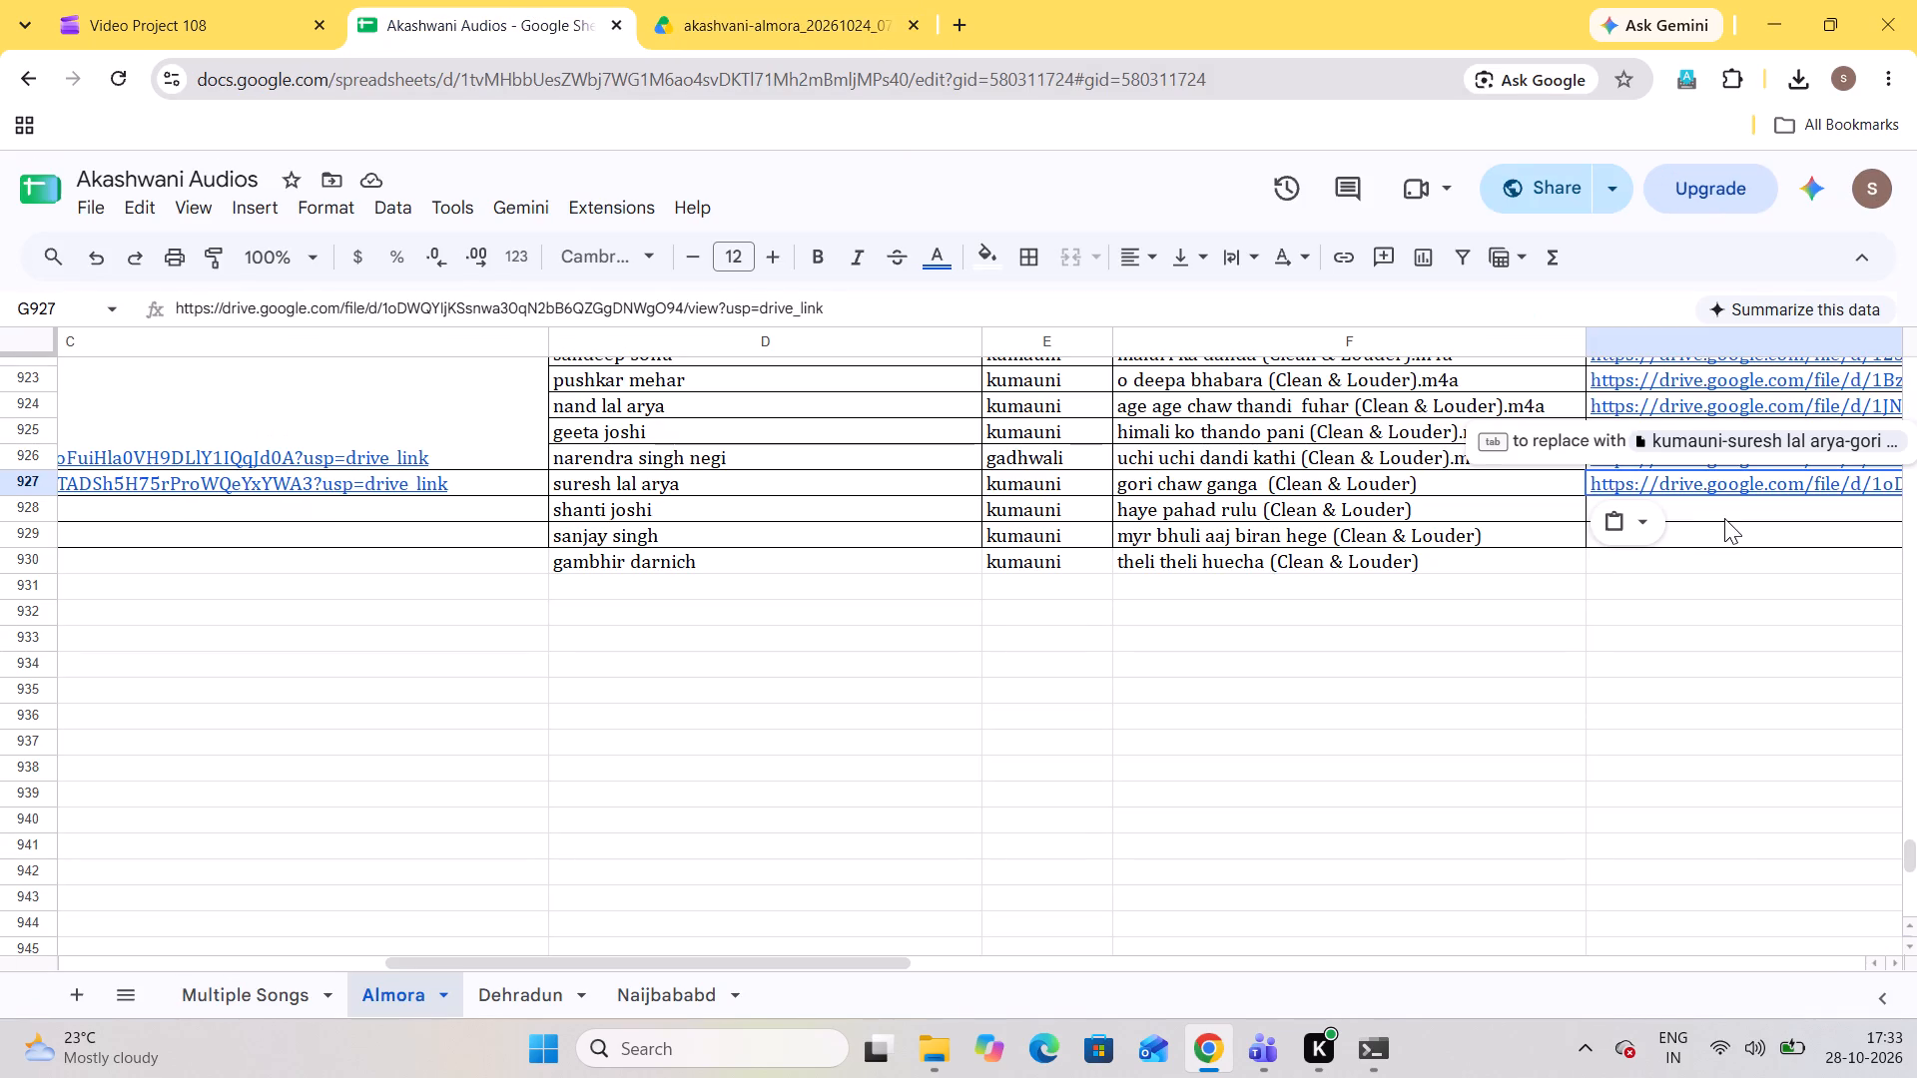
{"action": "left_click", "coordinate": [1724, 518]}
{"action": "key", "text": "ctrl+v"}
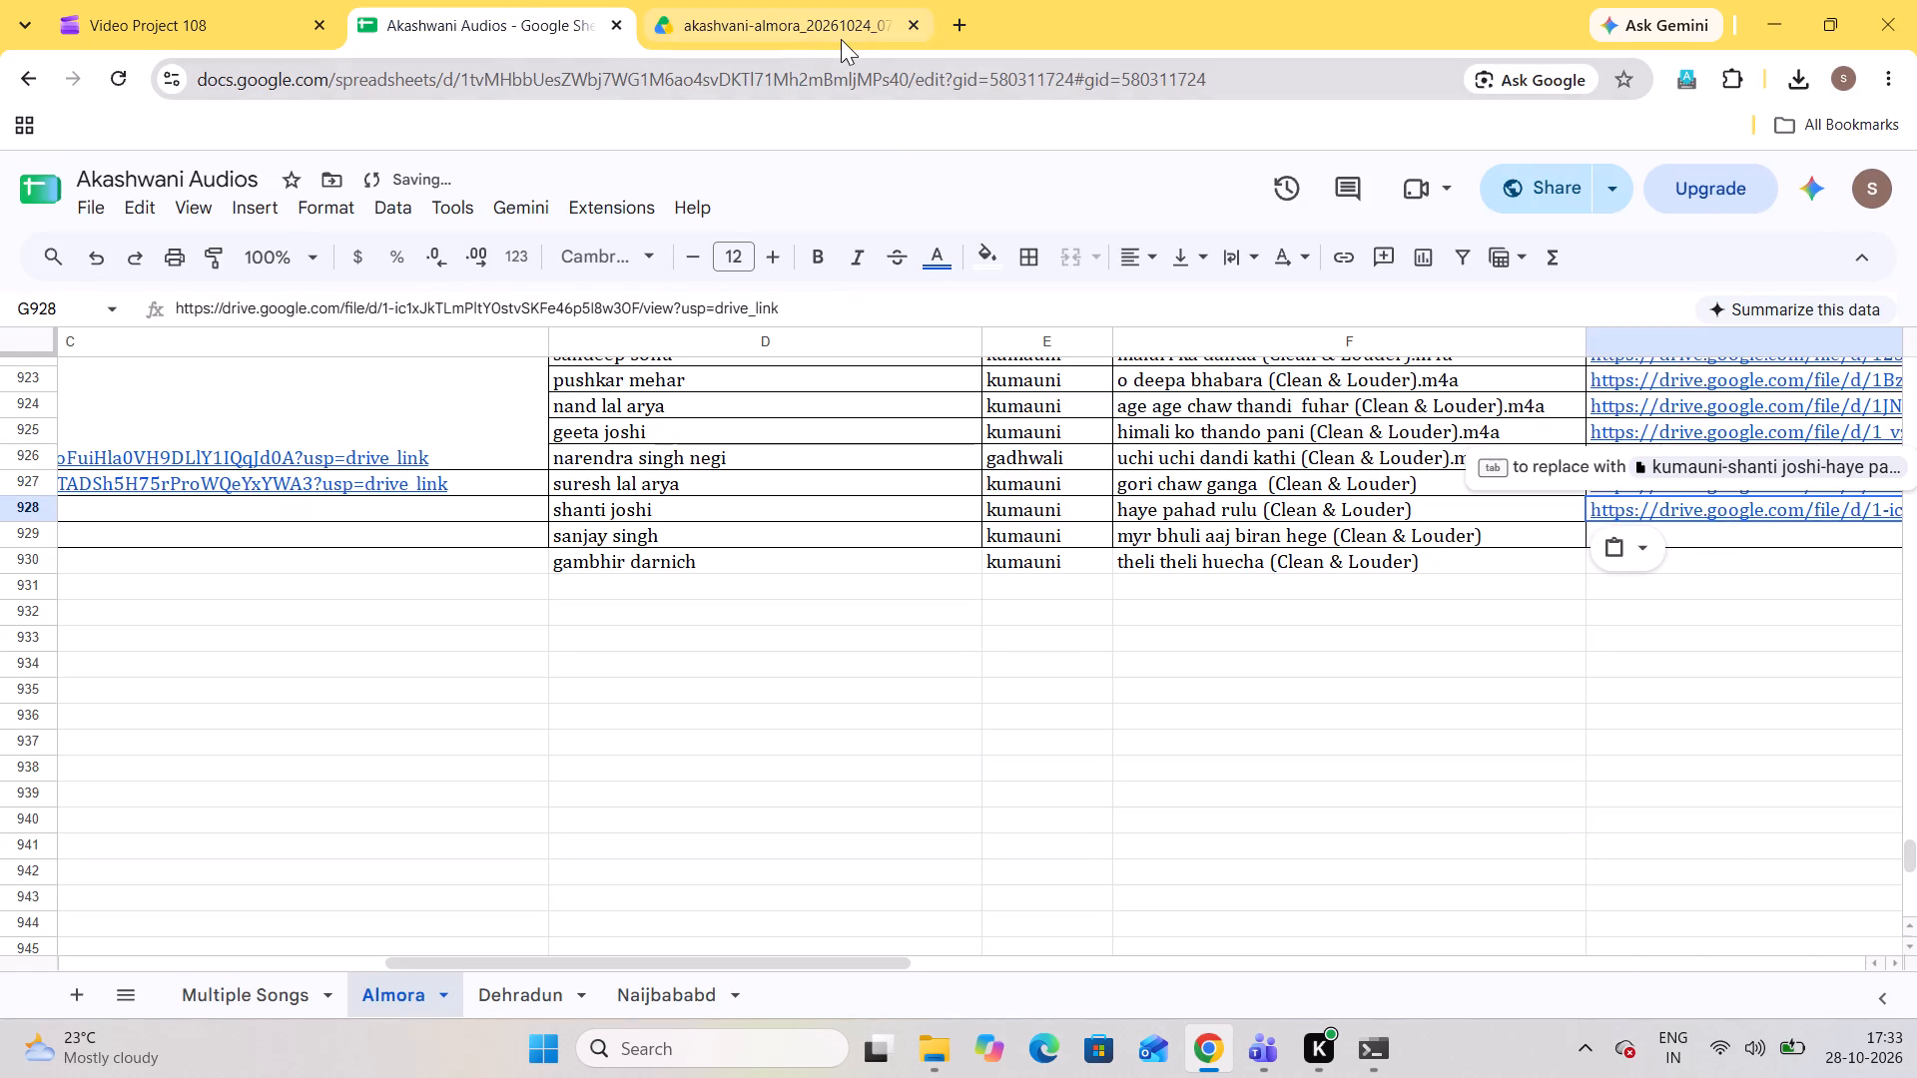
Copy the Drive link of the "myr bhuli aaj biran hege" audio file into cell G929 of the Akashwani Audios sheet.
{"action": "left_click", "coordinate": [839, 36]}
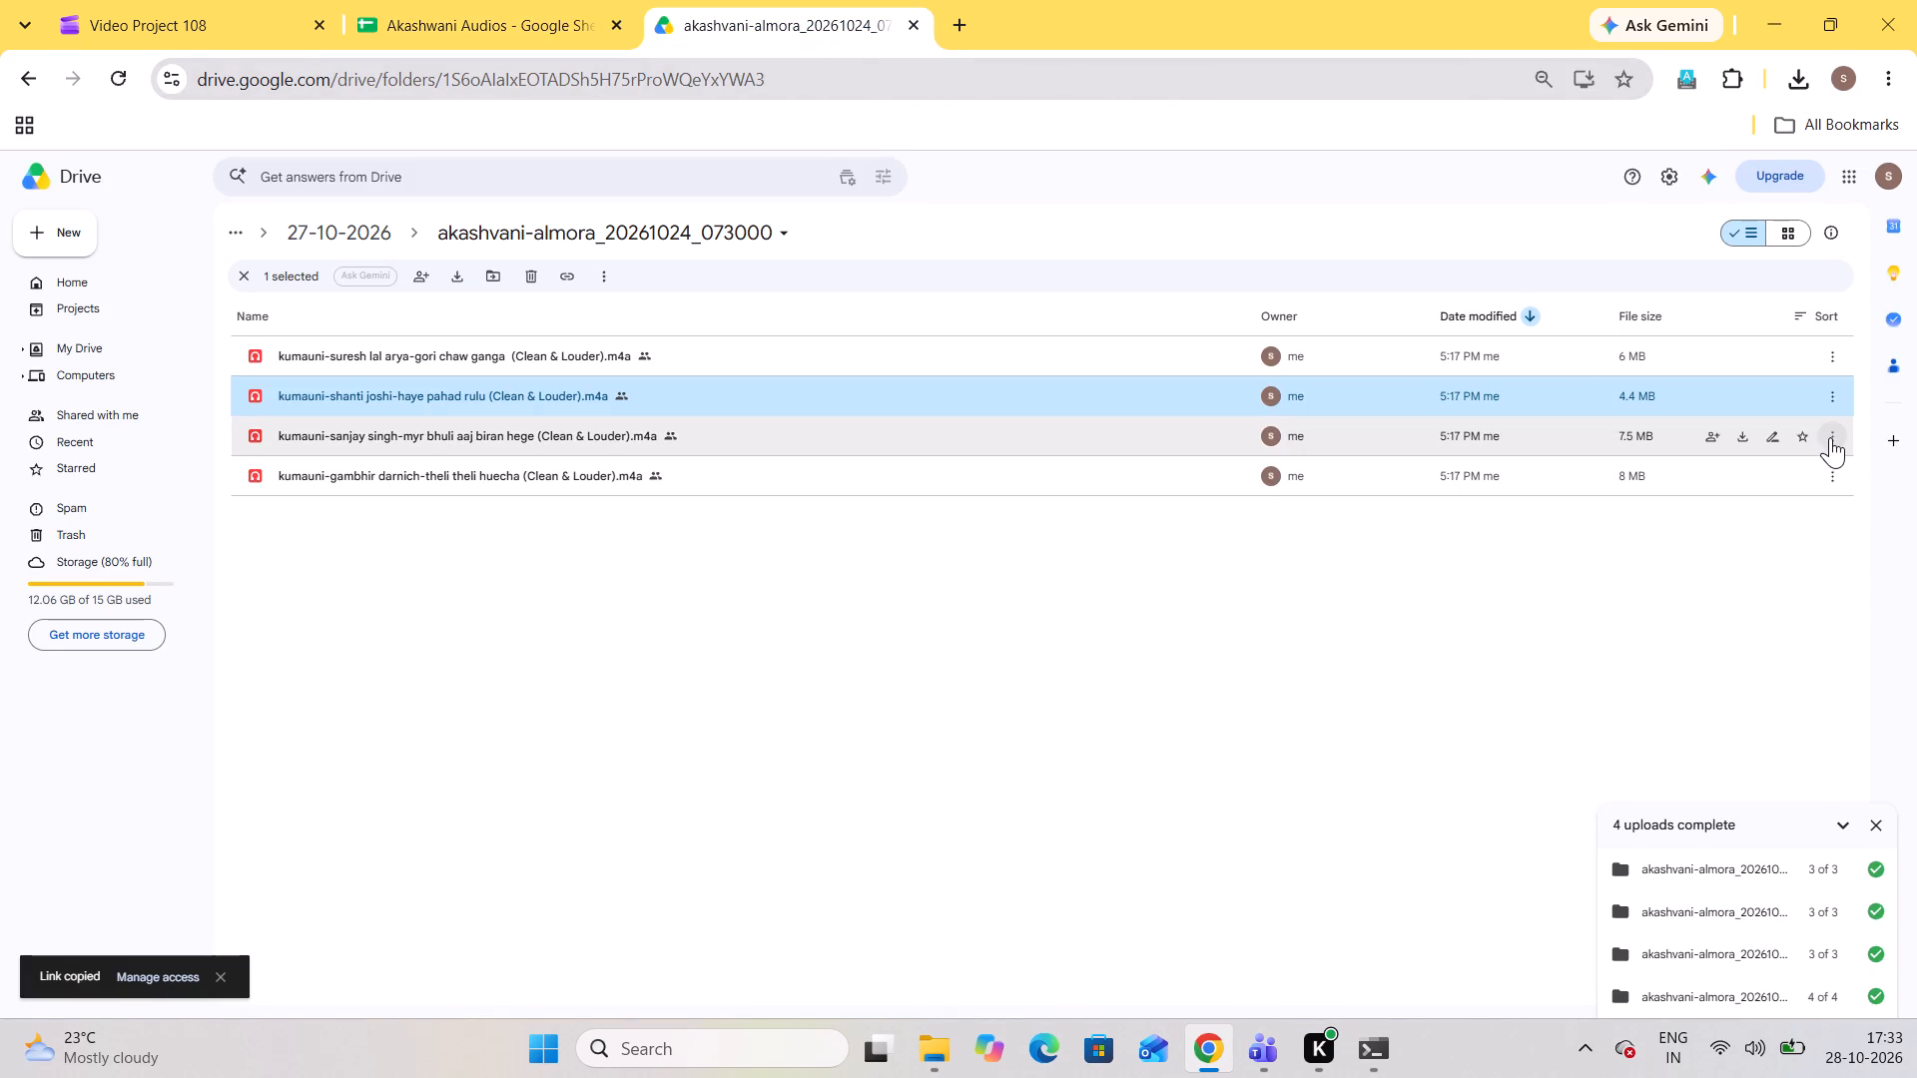
{"action": "left_click", "coordinate": [1830, 437]}
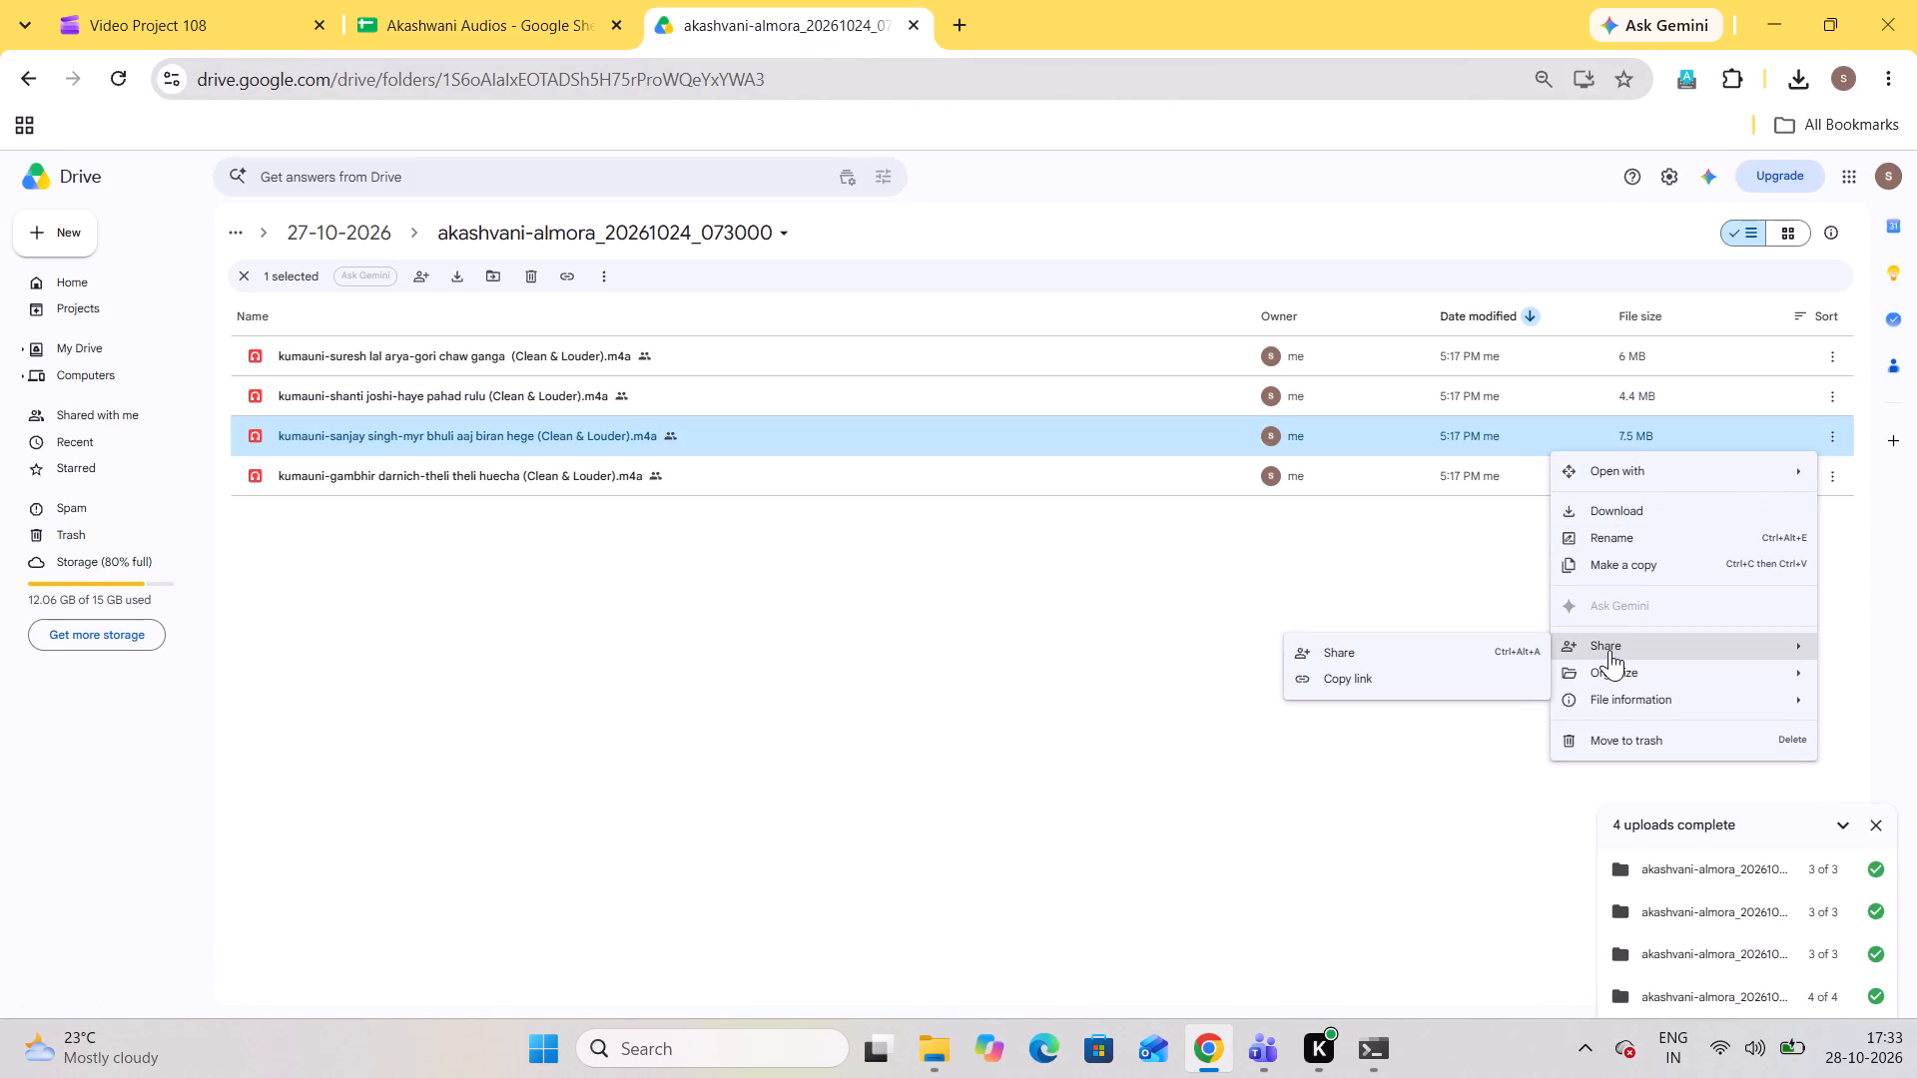
{"action": "left_click", "coordinate": [1410, 680]}
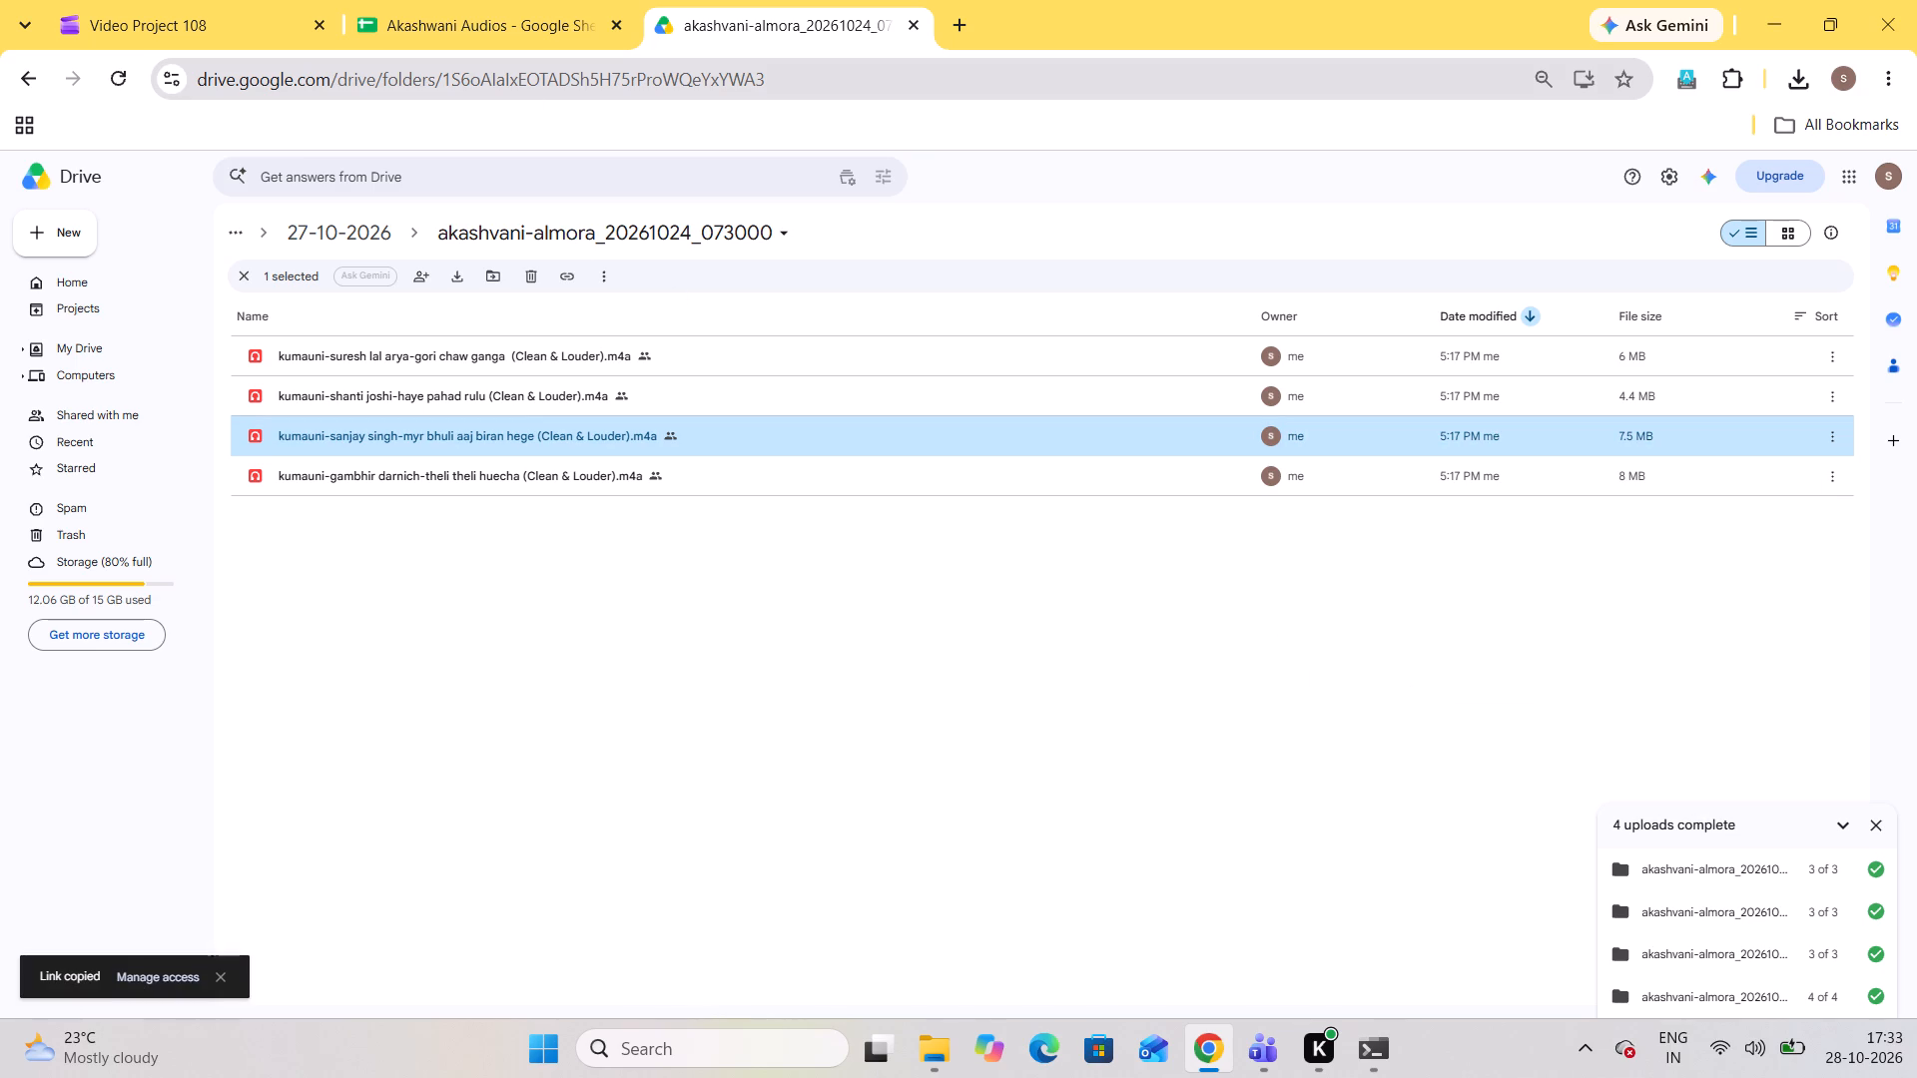
{"action": "left_click", "coordinate": [509, 31]}
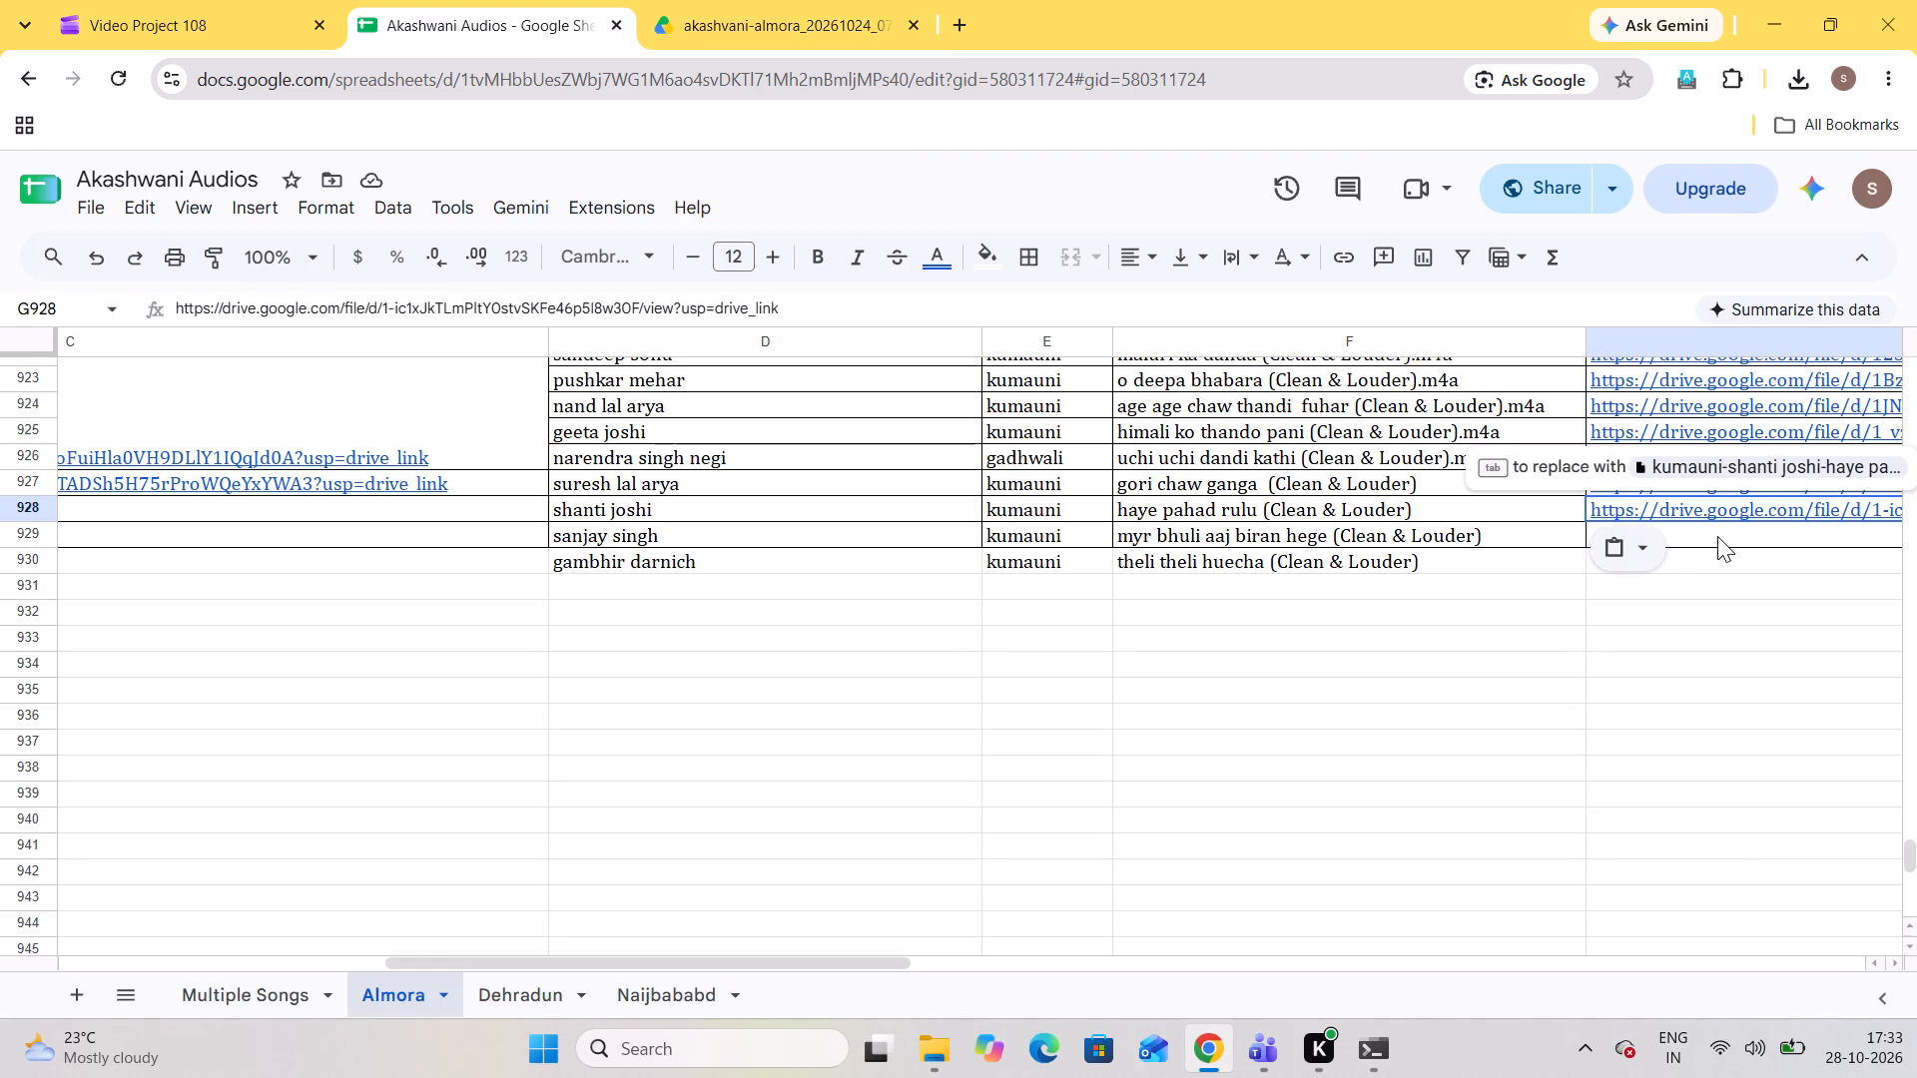
{"action": "left_click", "coordinate": [1717, 536]}
{"action": "key", "text": "ctrl+v"}
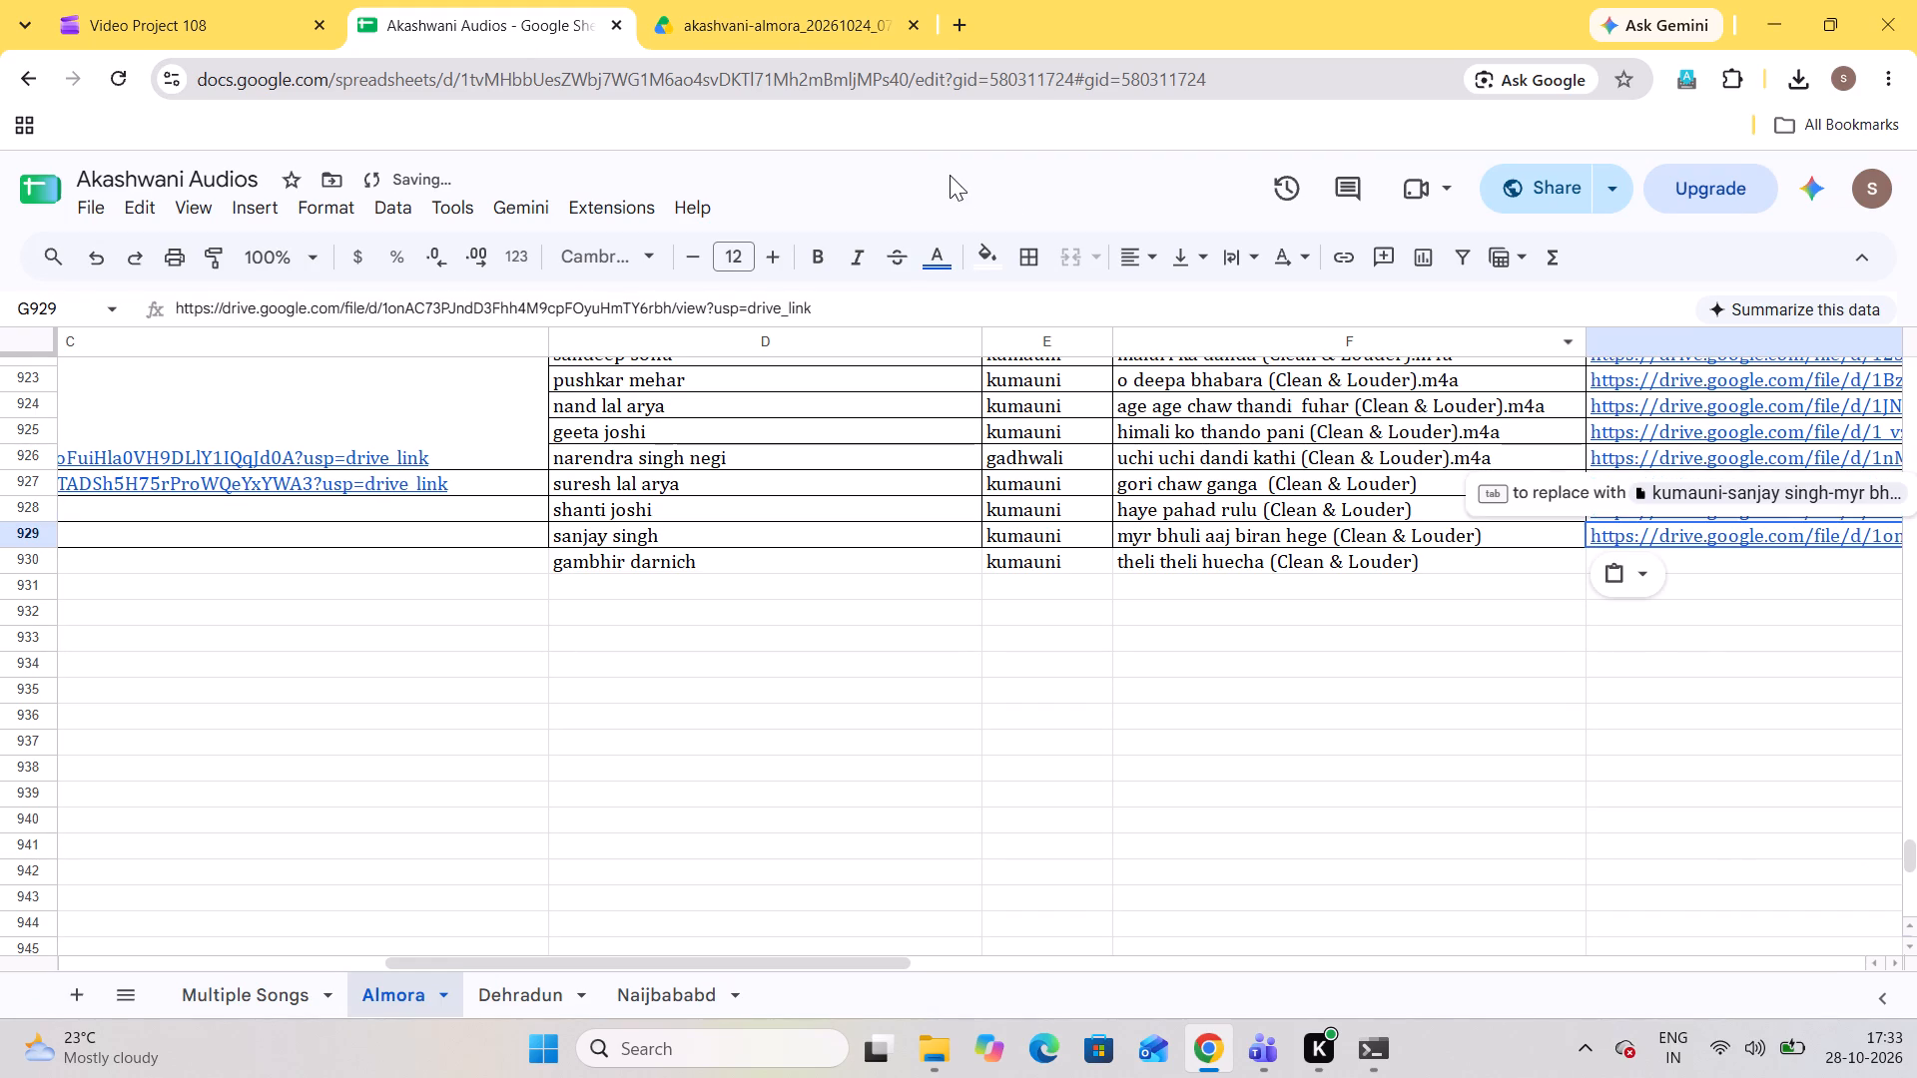
Copy the Drive link of the "theli theli huecha" audio file into cell G930 of the Akashwani Audios sheet.
{"action": "left_click", "coordinate": [804, 18]}
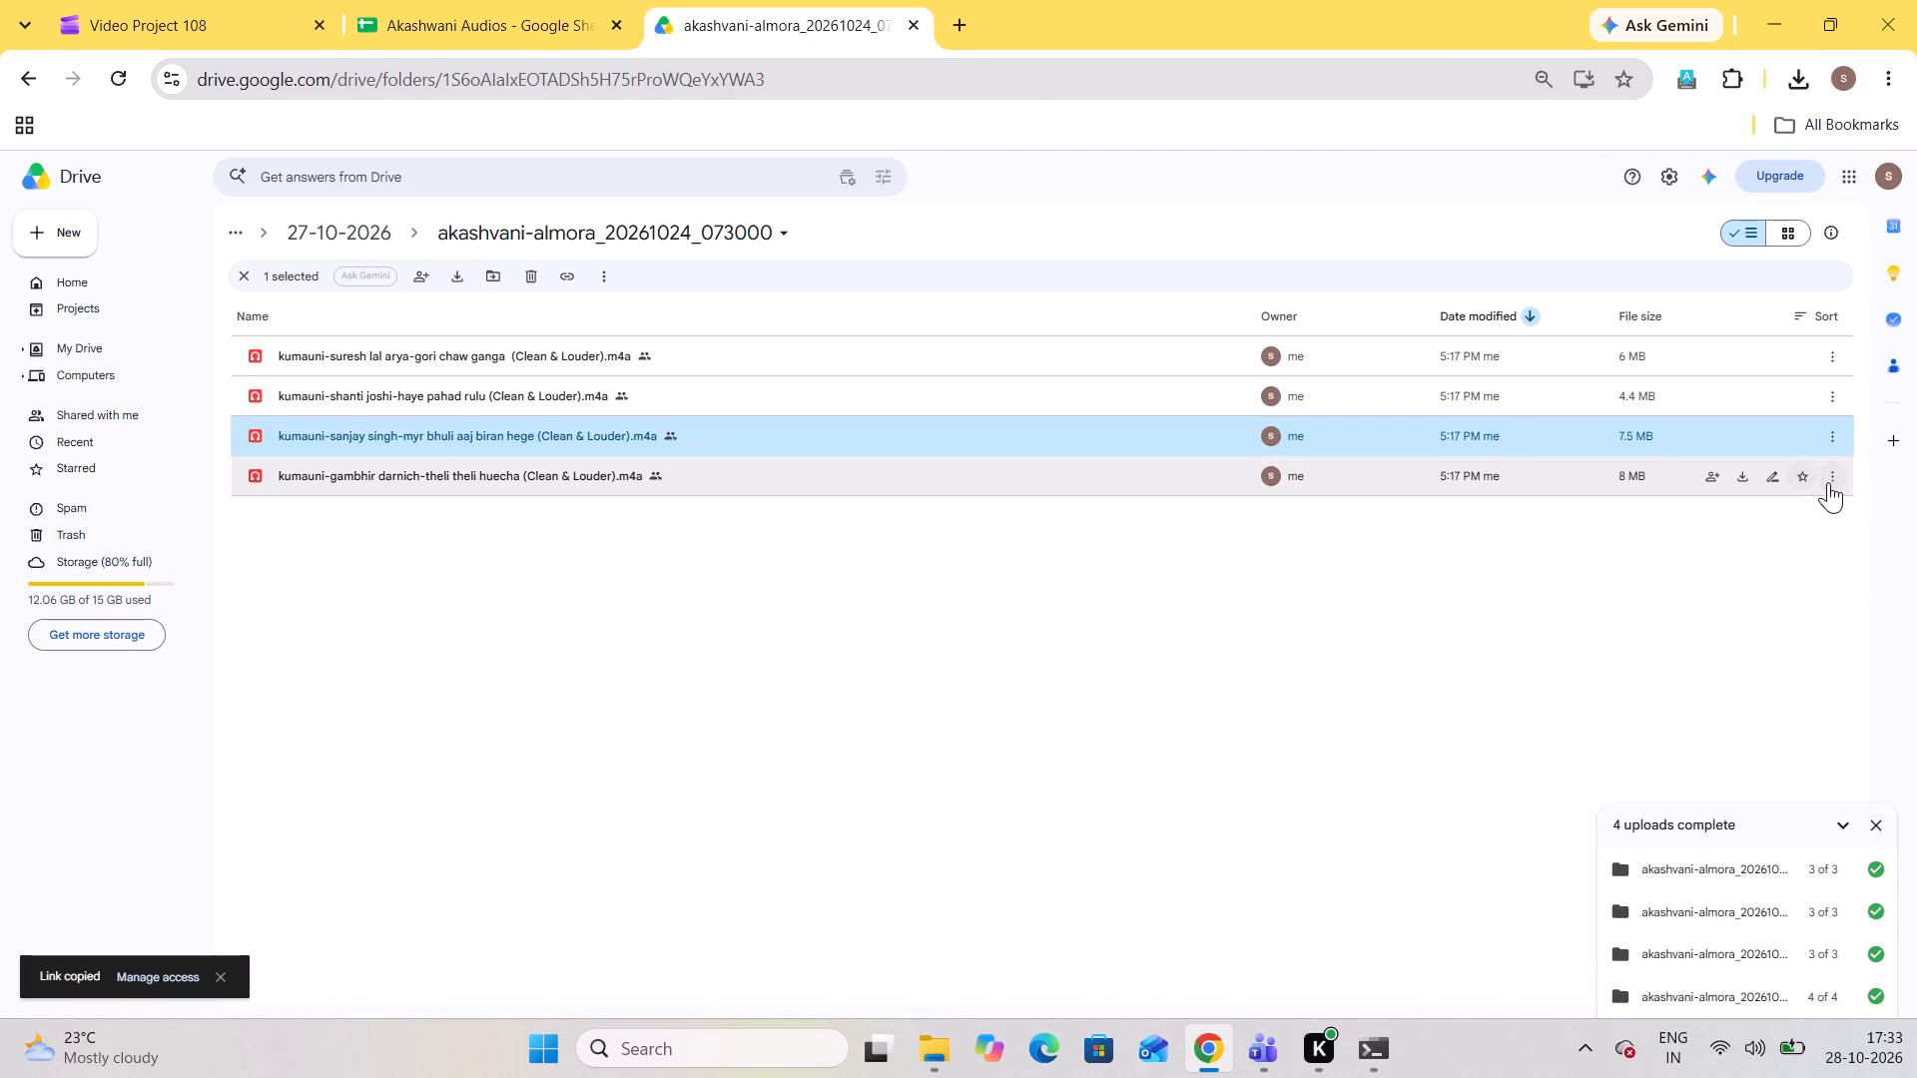
{"action": "left_click", "coordinate": [1832, 483]}
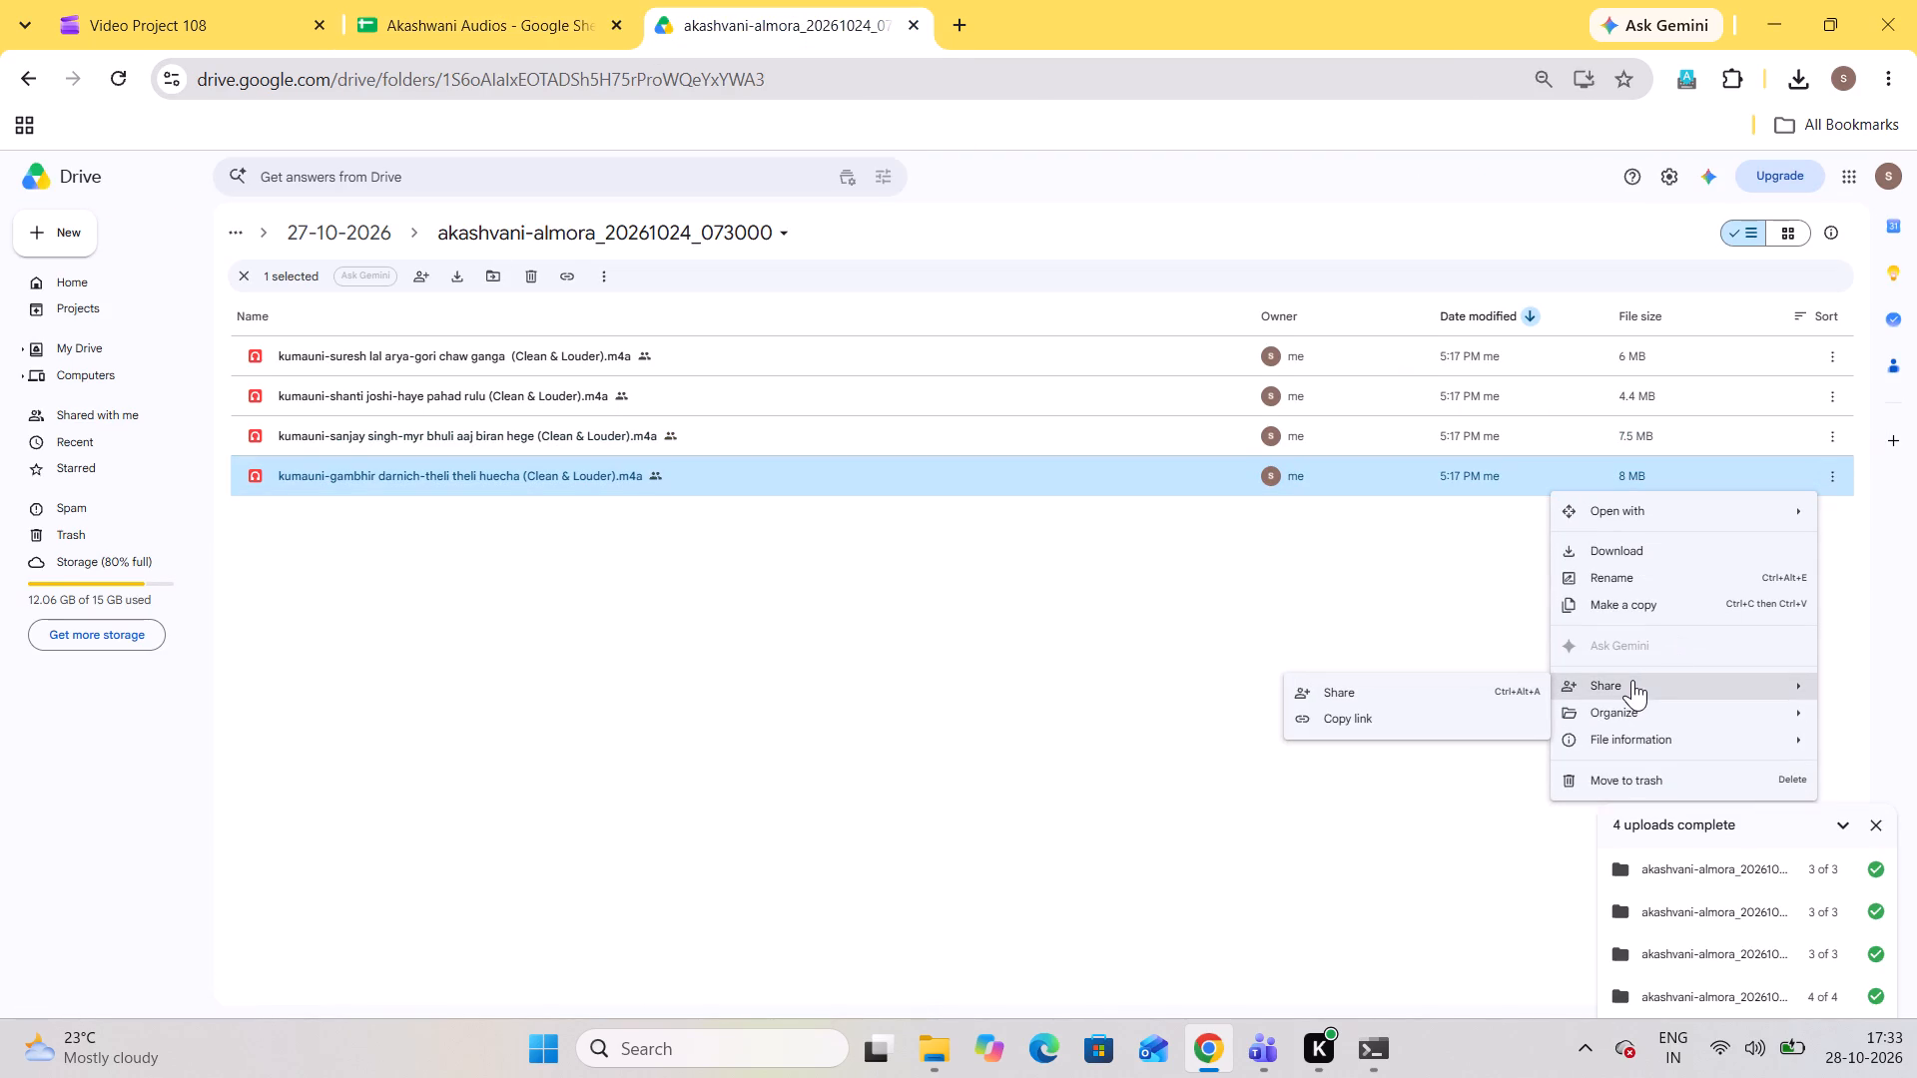
{"action": "left_click", "coordinate": [1483, 720]}
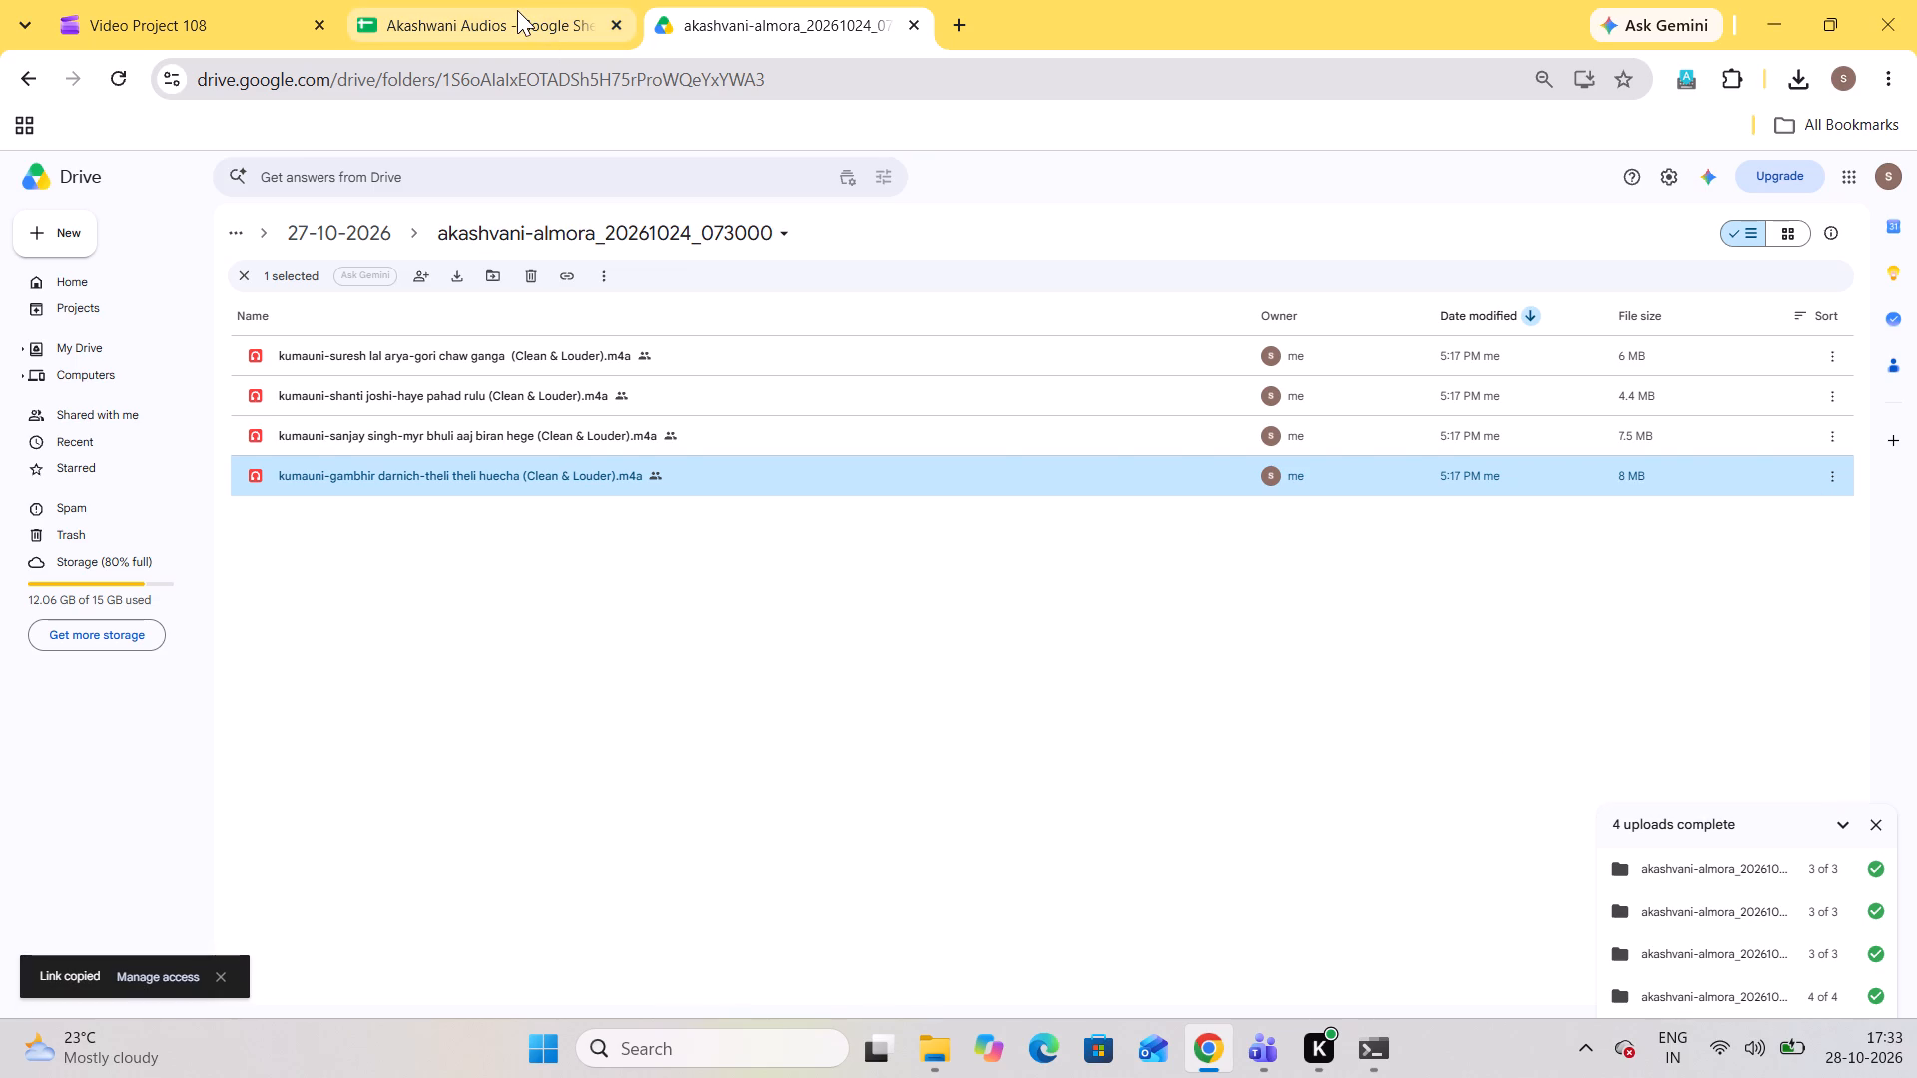
{"action": "left_click", "coordinate": [517, 10]}
{"action": "left_click", "coordinate": [1820, 565]}
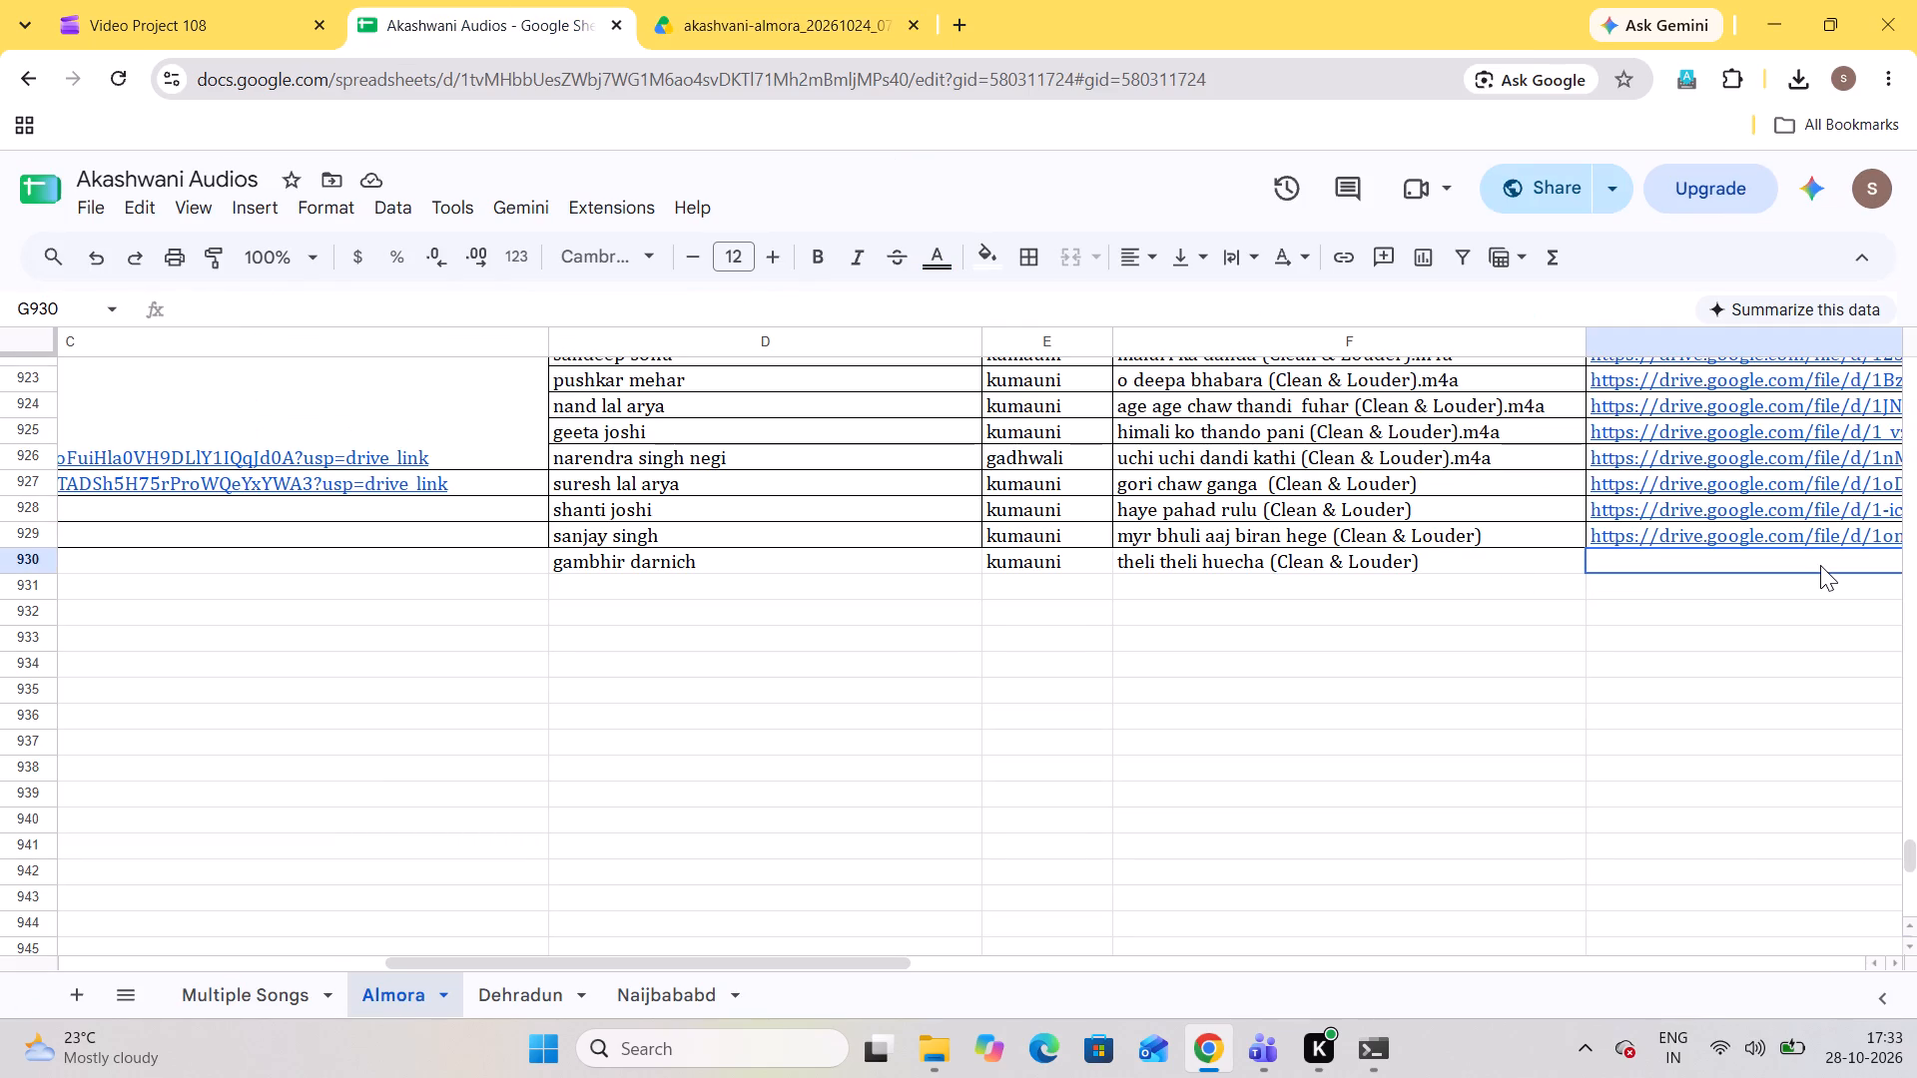
{"action": "key", "text": "ctrl+v"}
Merge the folder-link cells C927 to C930 of the Almora sheet into one cell.
{"action": "scroll", "coordinate": [1246, 565], "scroll_direction": "right", "scroll_amount": 2}
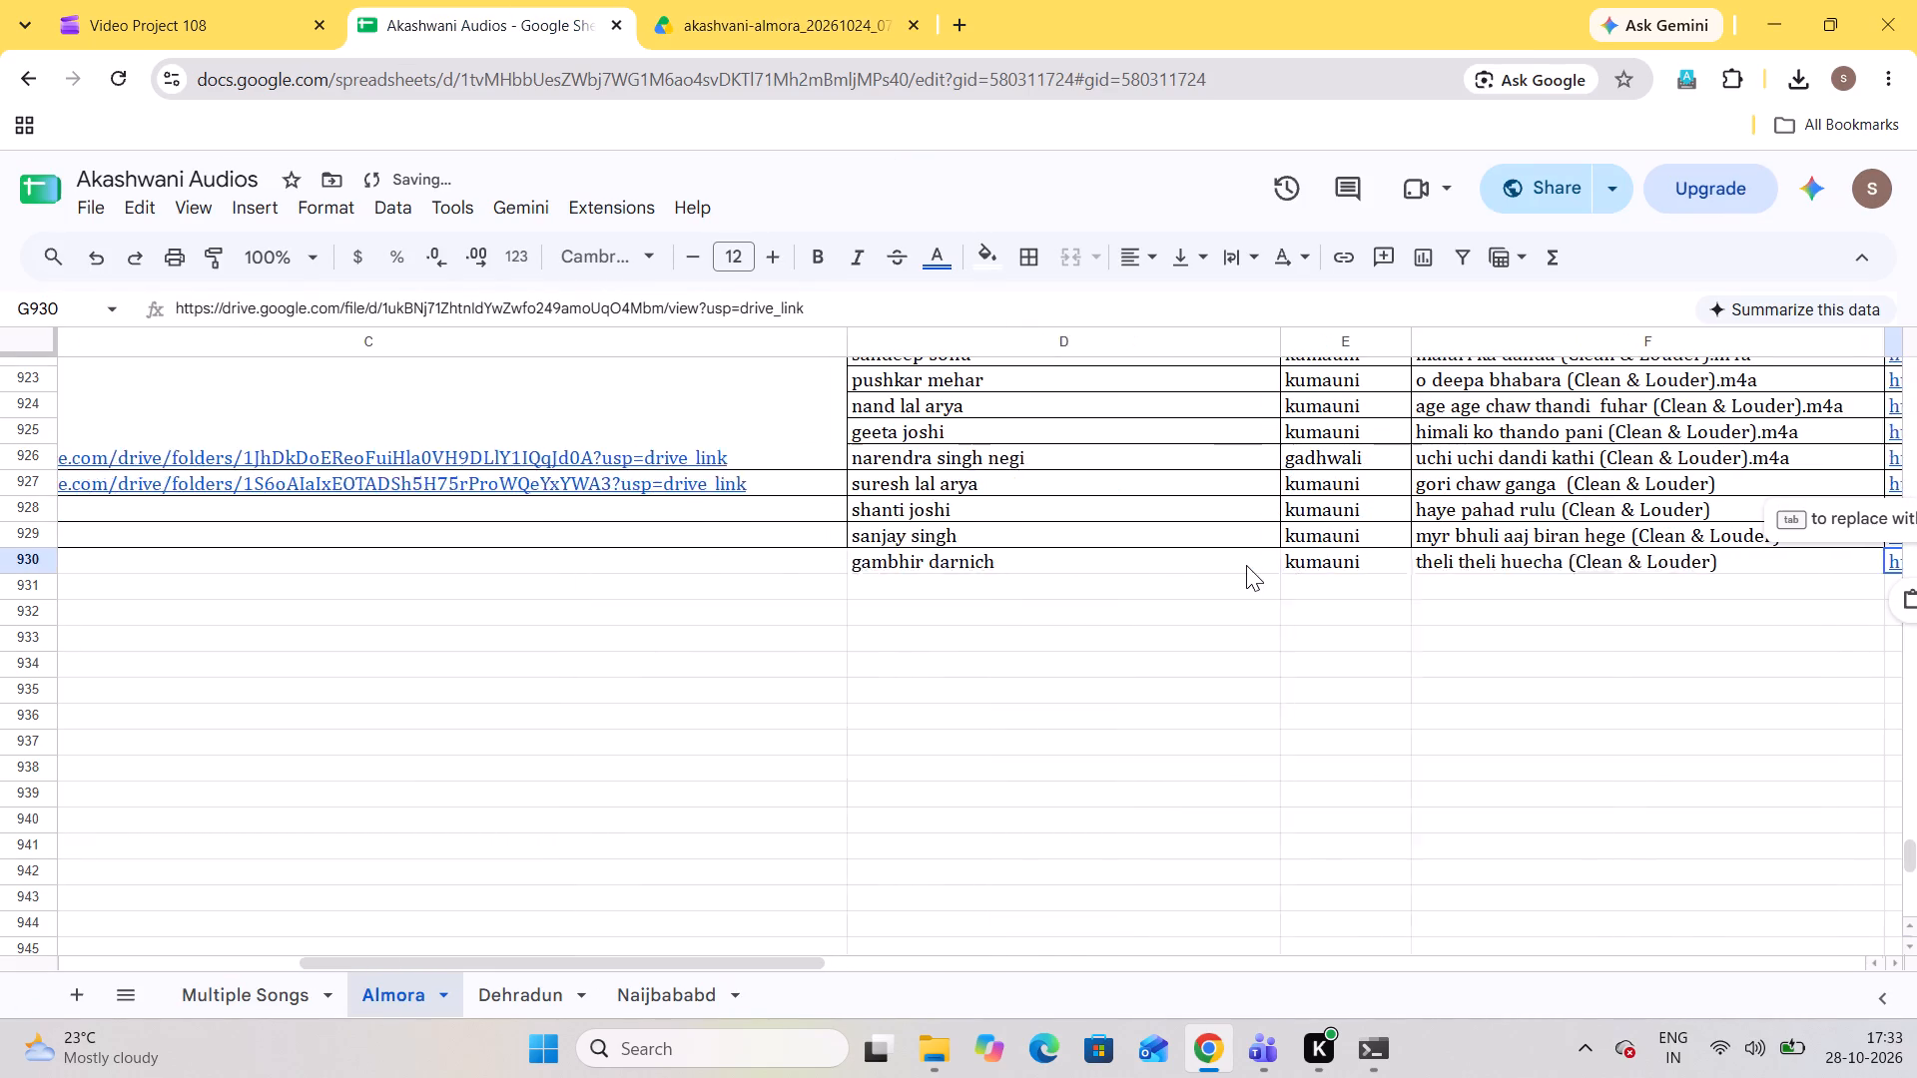
{"action": "left_click", "coordinate": [815, 479], "text": "ctrl"}
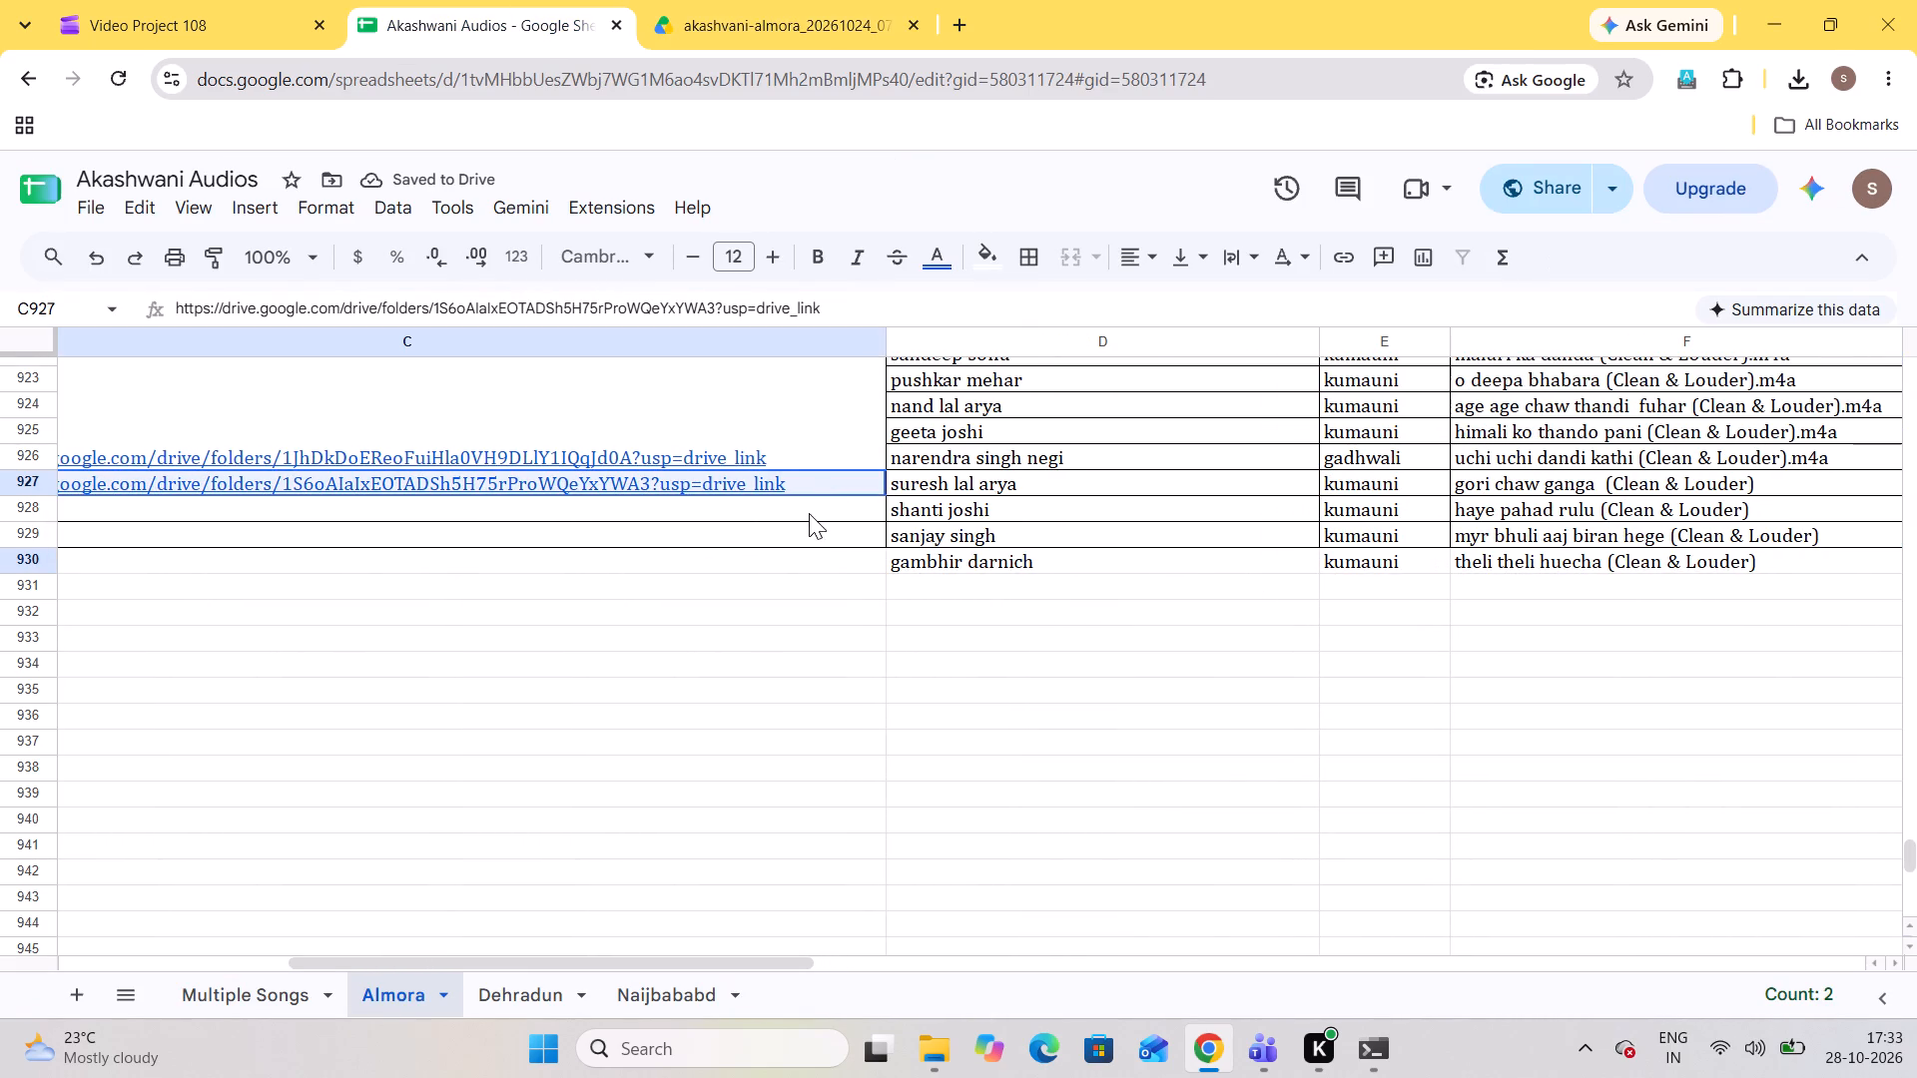
{"action": "left_click_drag", "start_coordinate": [809, 513], "coordinate": [804, 535], "text": "ctrl"}
{"action": "left_click", "coordinate": [804, 535], "text": "ctrl"}
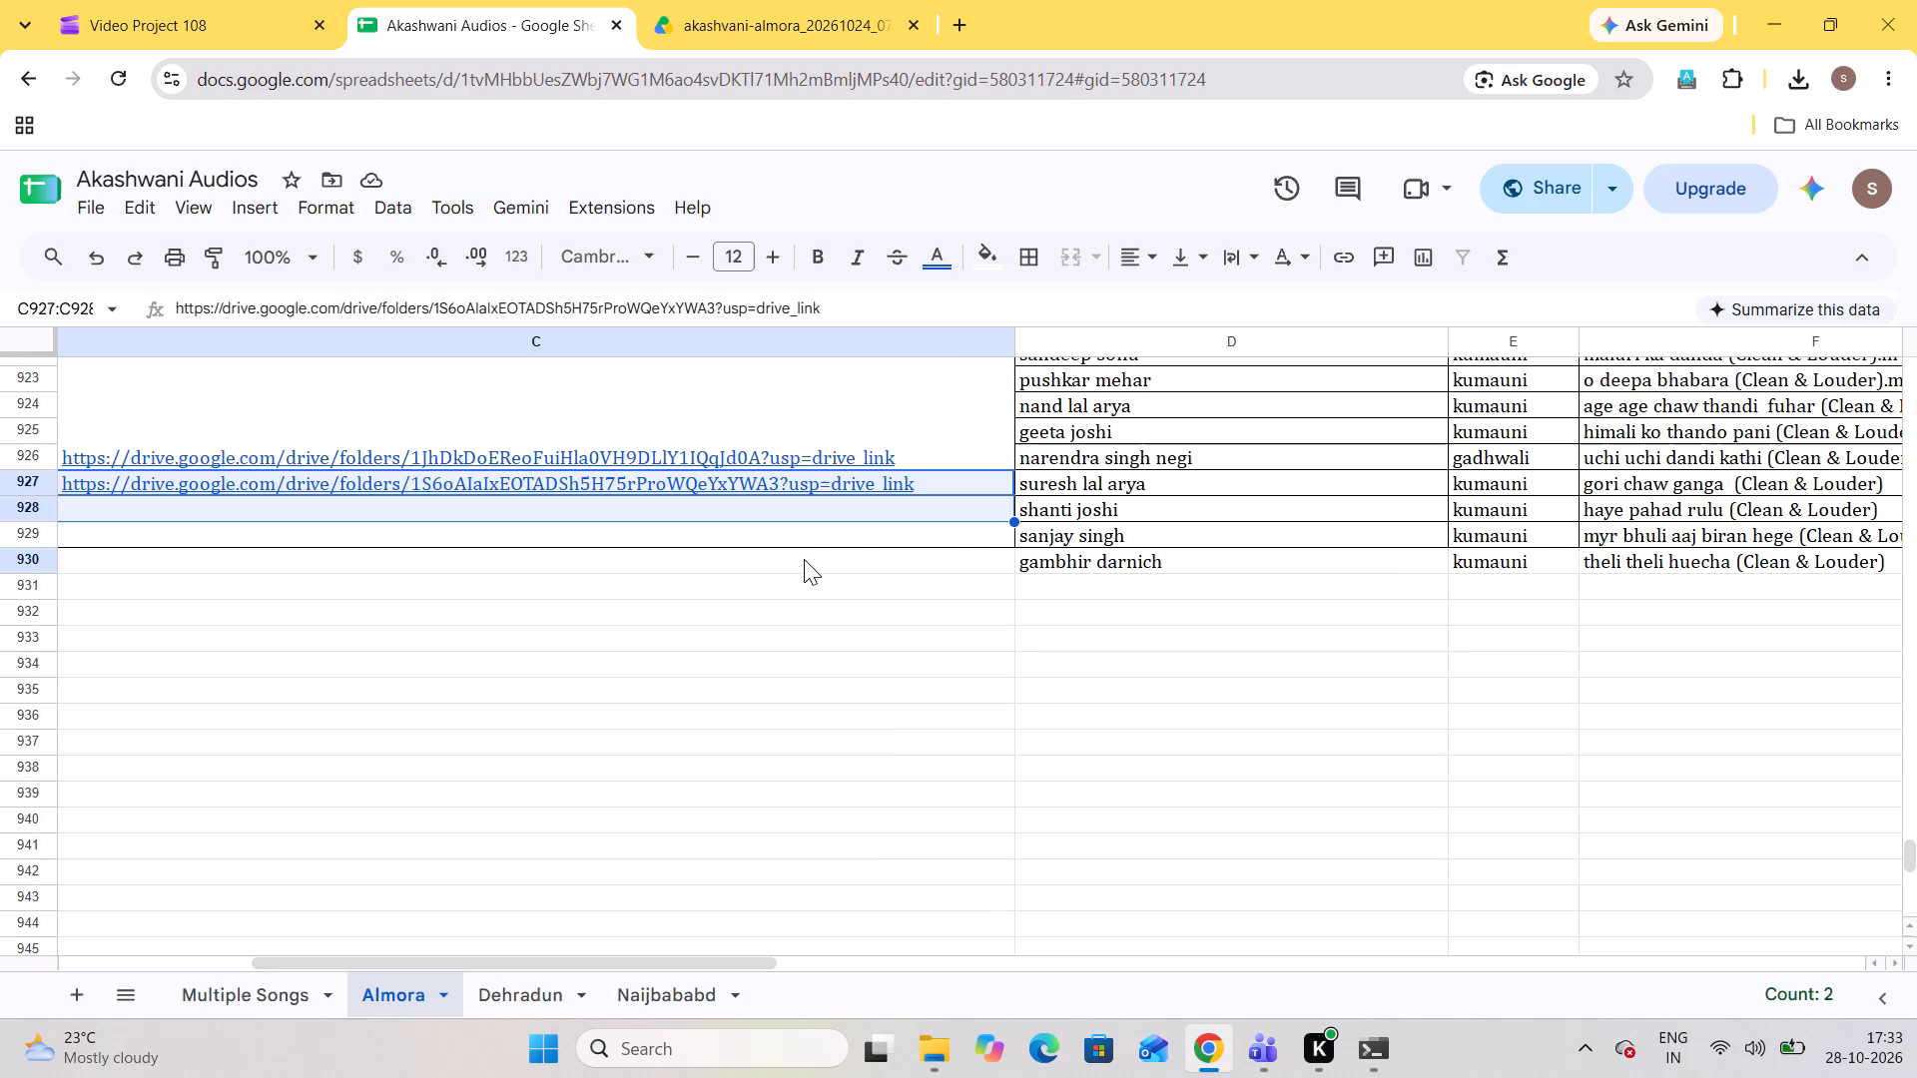
{"action": "left_click", "coordinate": [804, 559], "text": "ctrl"}
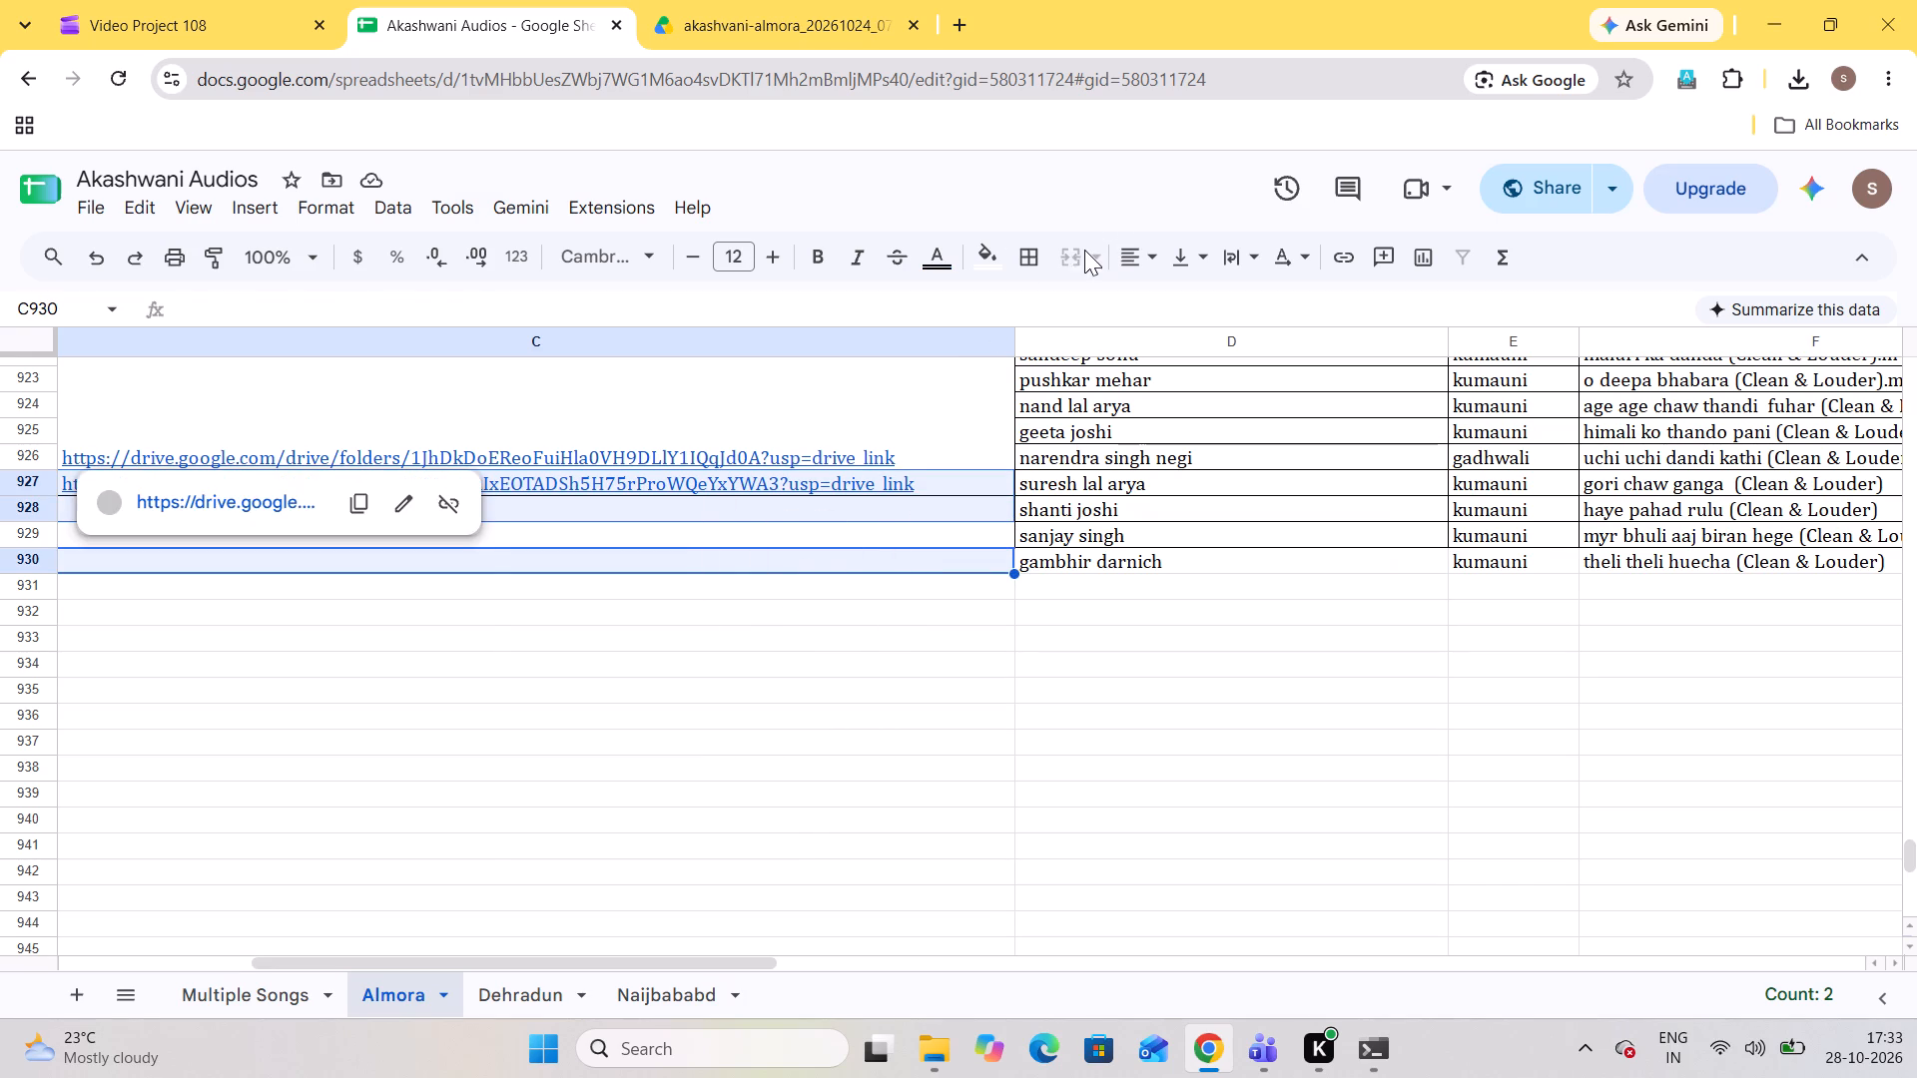
{"action": "left_click", "coordinate": [883, 534], "text": "ctrl"}
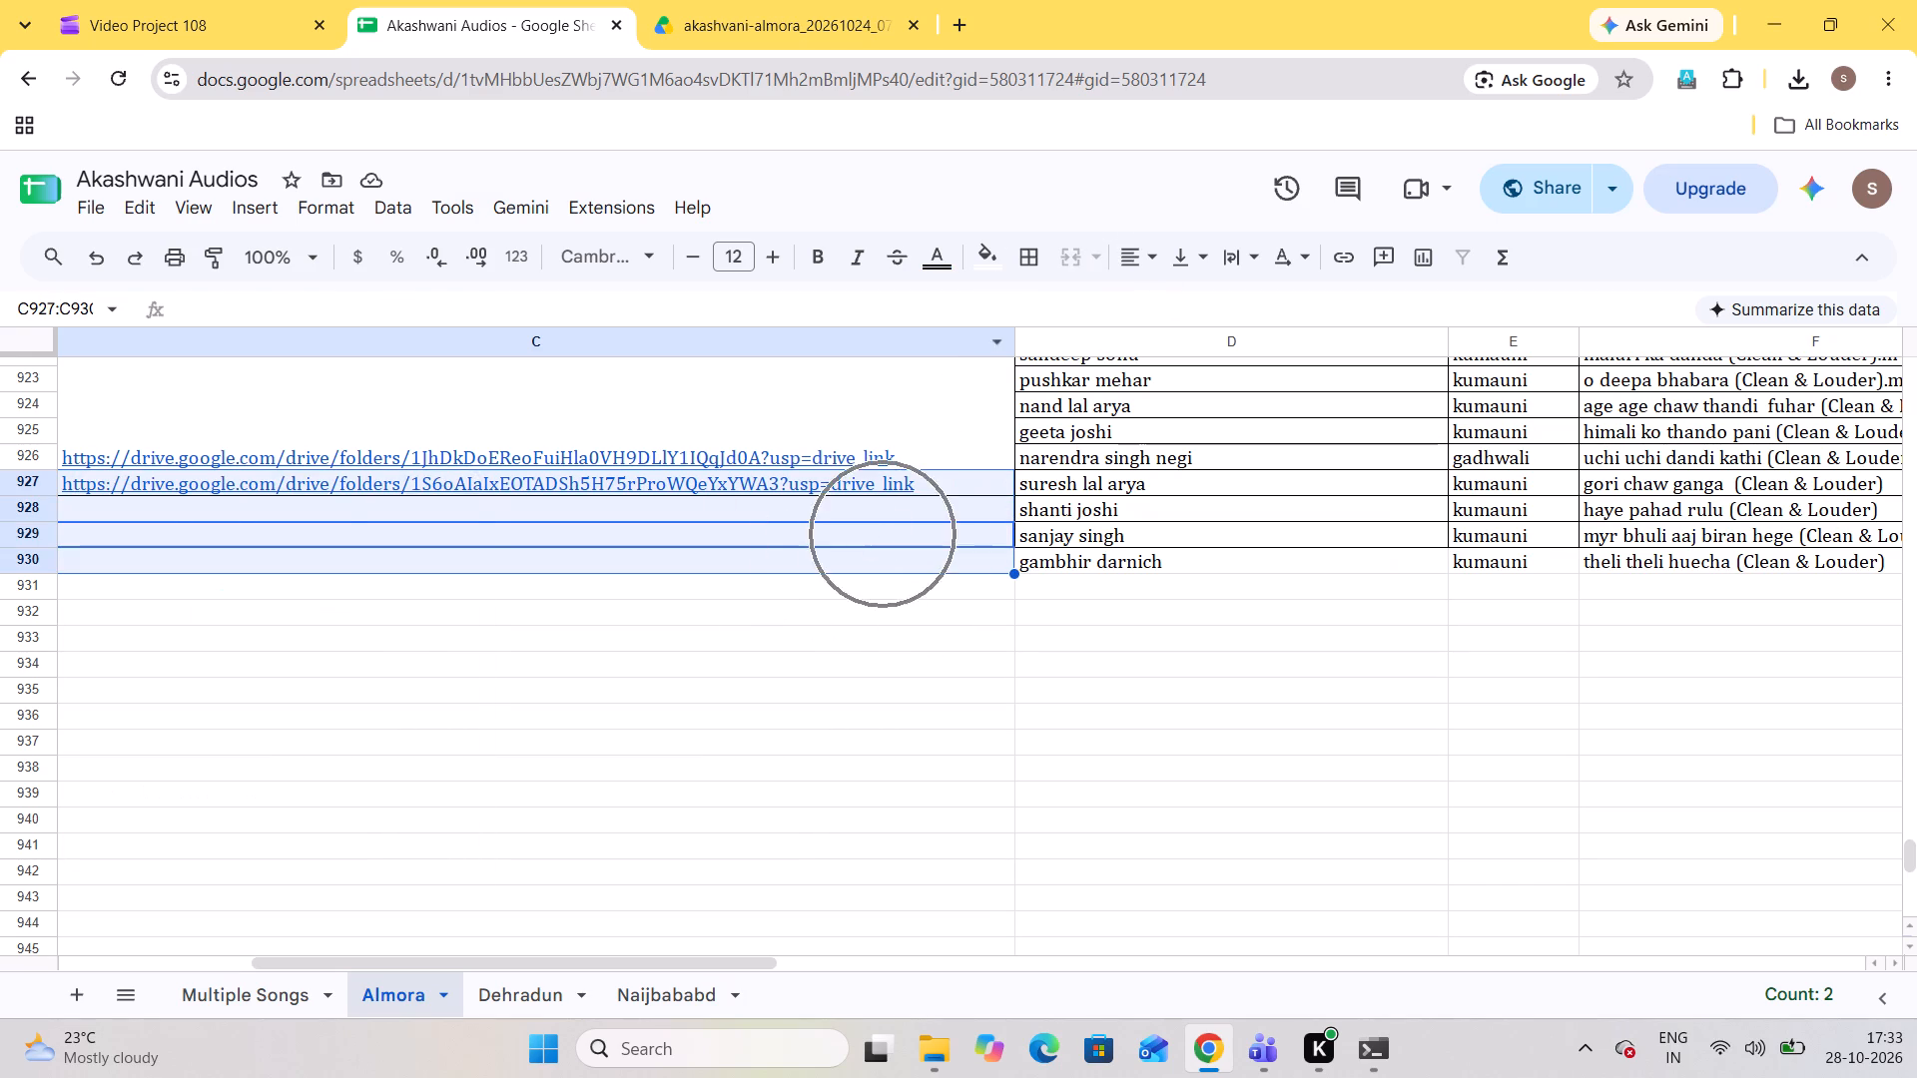
{"action": "left_click", "coordinate": [922, 481], "text": "ctrl"}
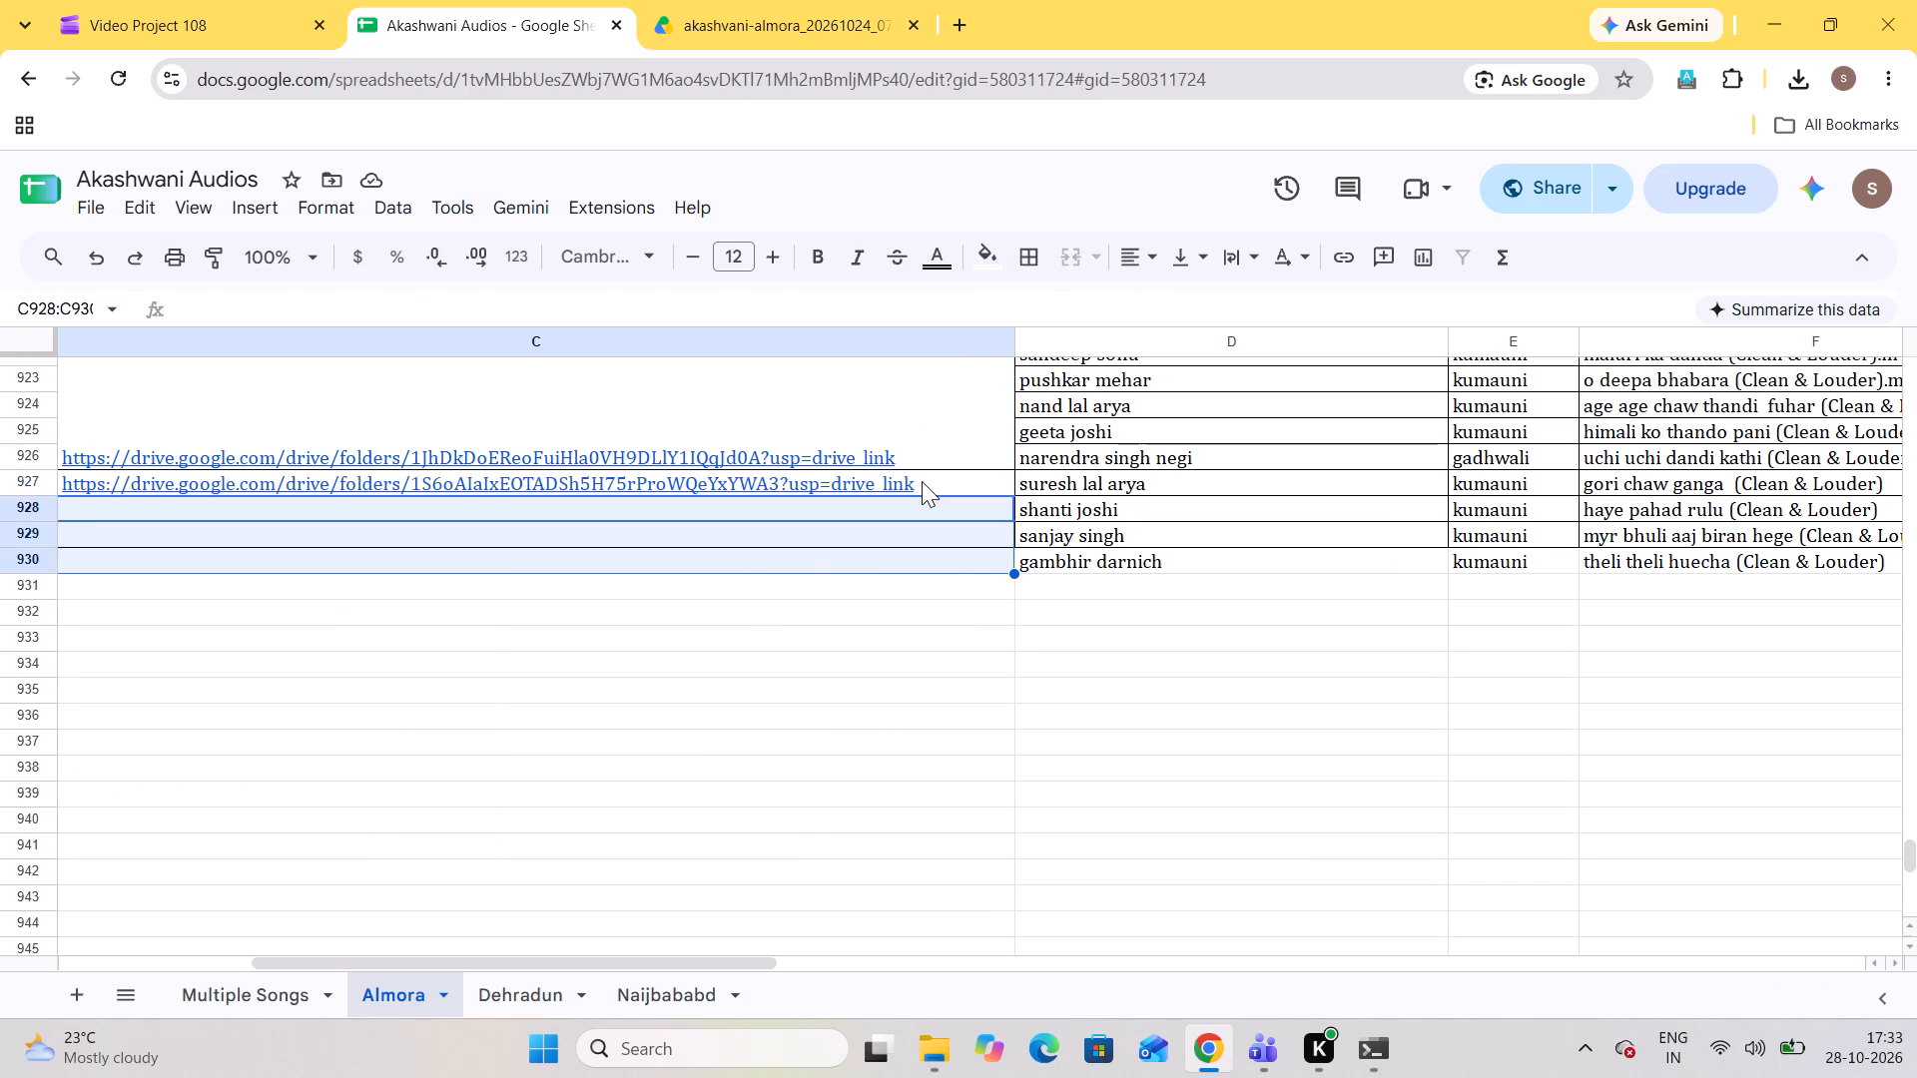
{"action": "left_click", "coordinate": [959, 480], "text": "ctrl"}
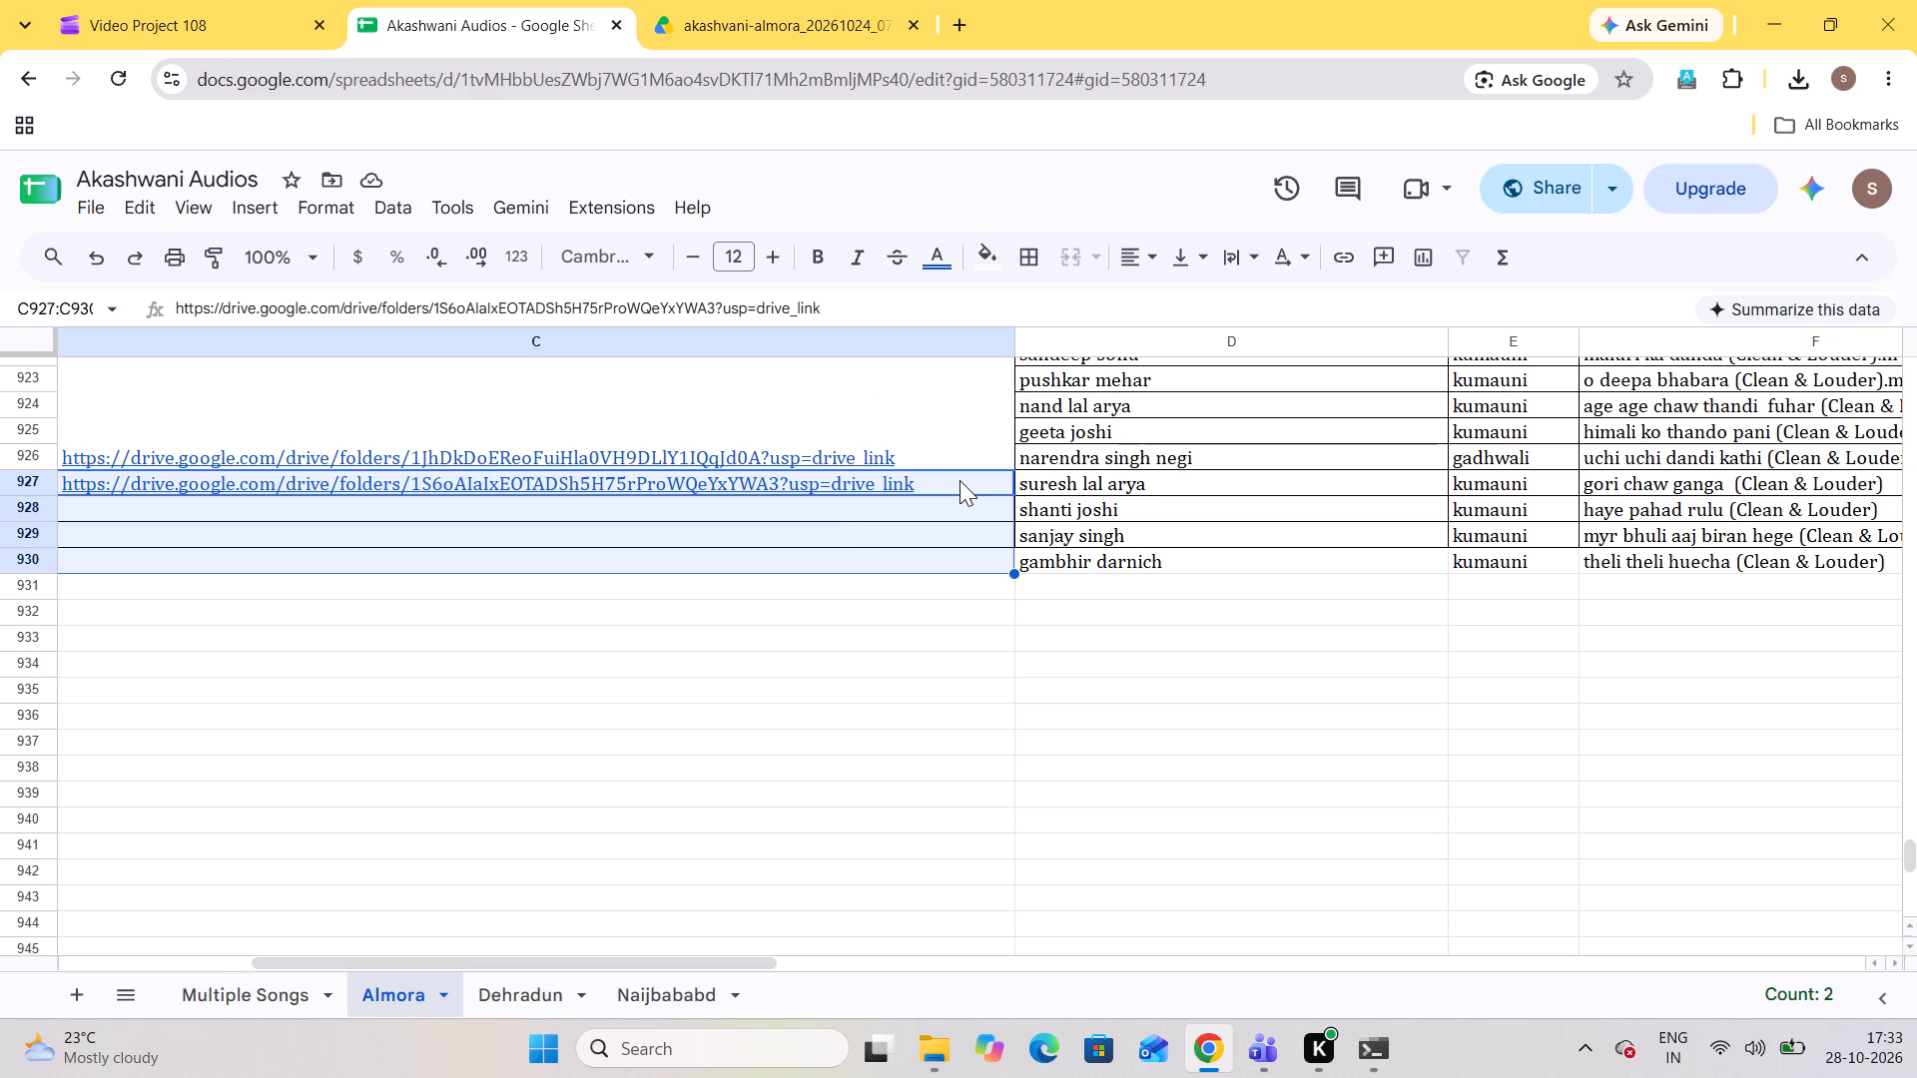
{"action": "left_click", "coordinate": [944, 550]}
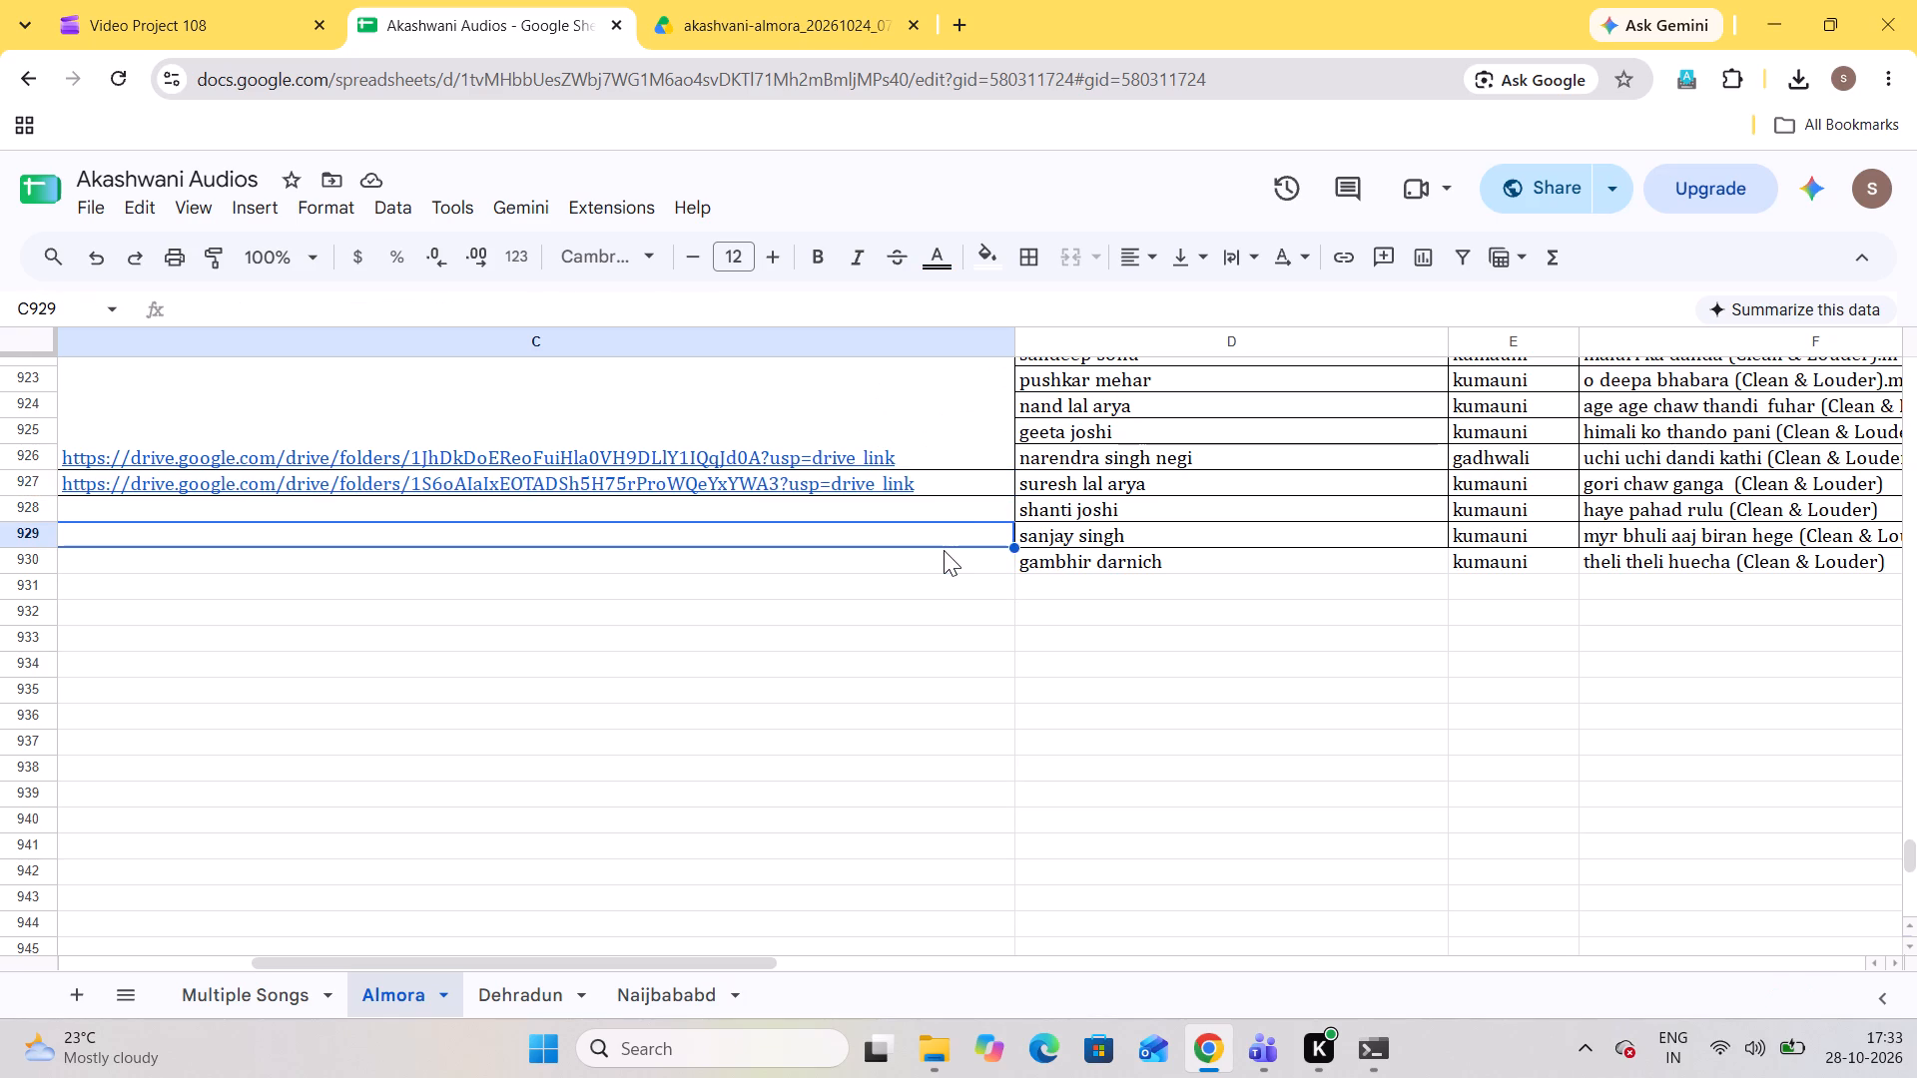
{"action": "left_click", "coordinate": [963, 509], "text": "ctrl"}
{"action": "left_click", "coordinate": [964, 484], "text": "ctrl"}
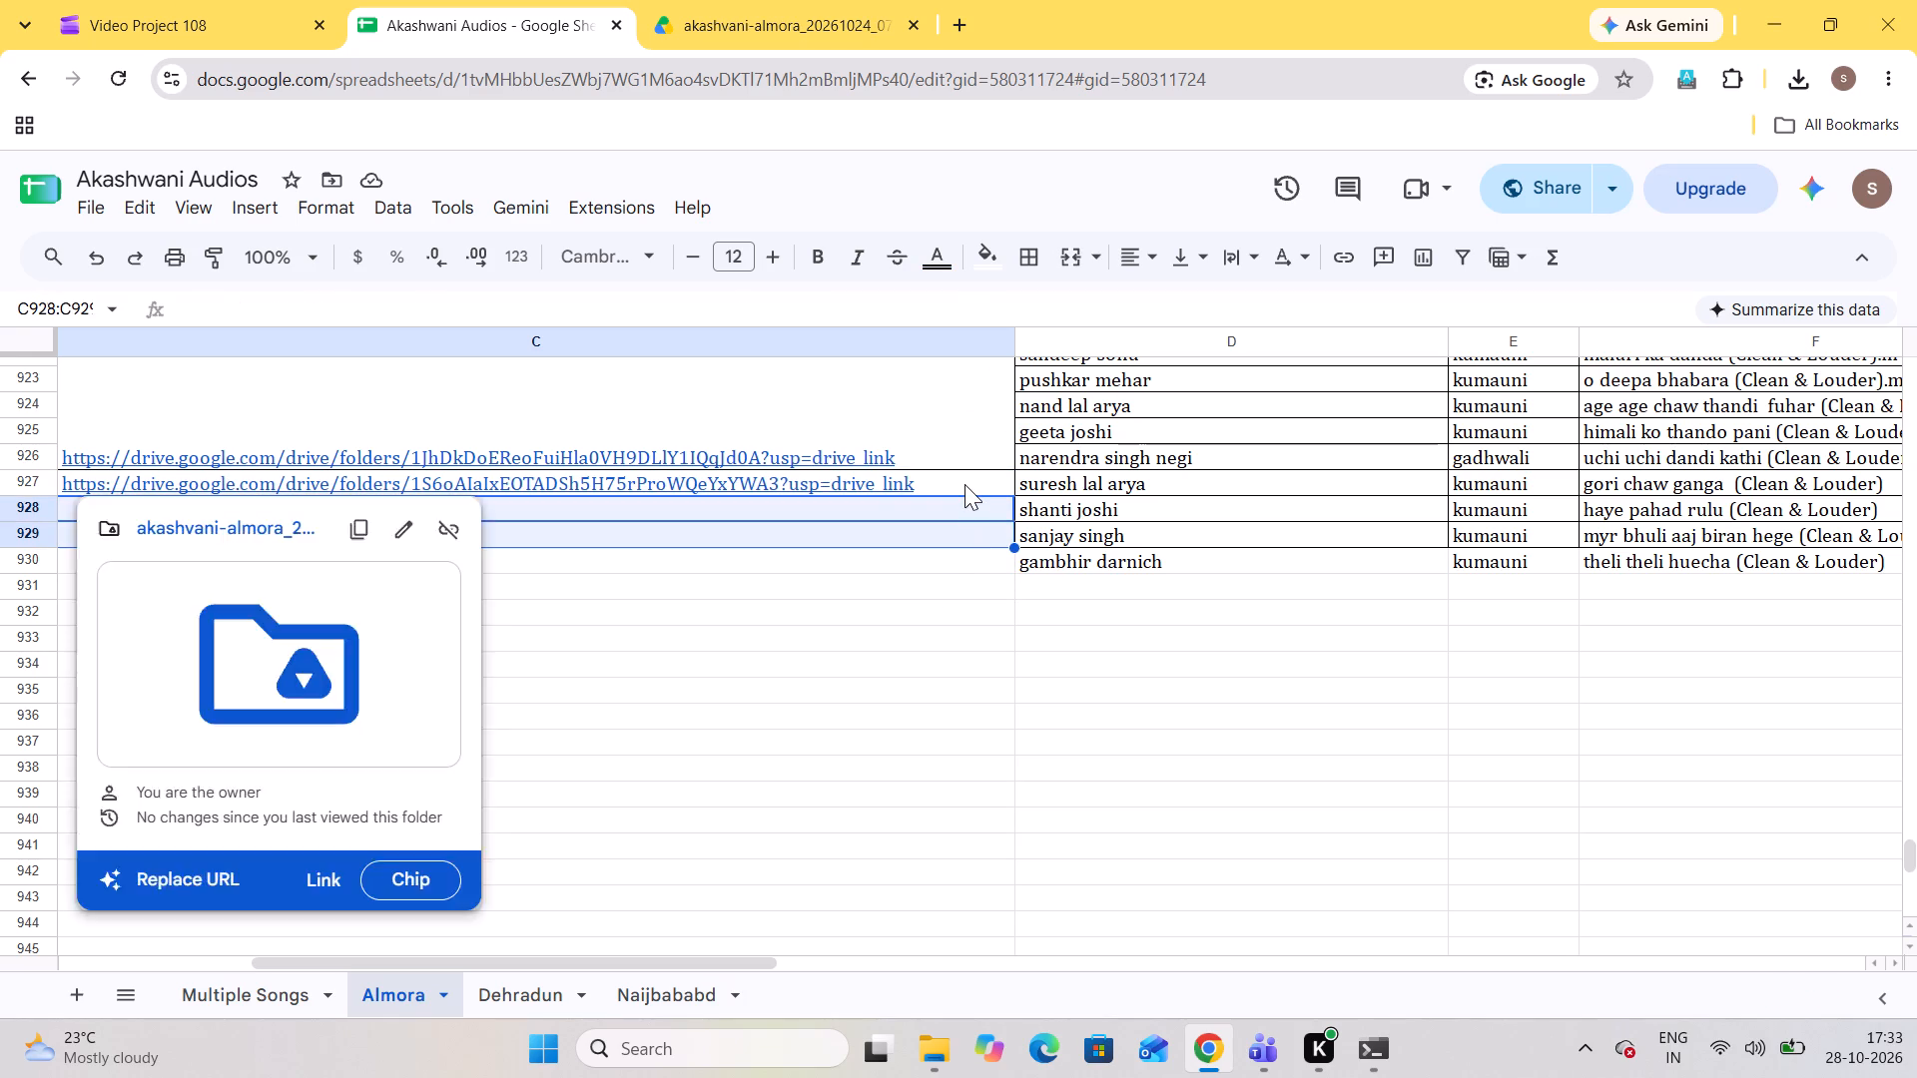
{"action": "left_click", "coordinate": [1080, 245]}
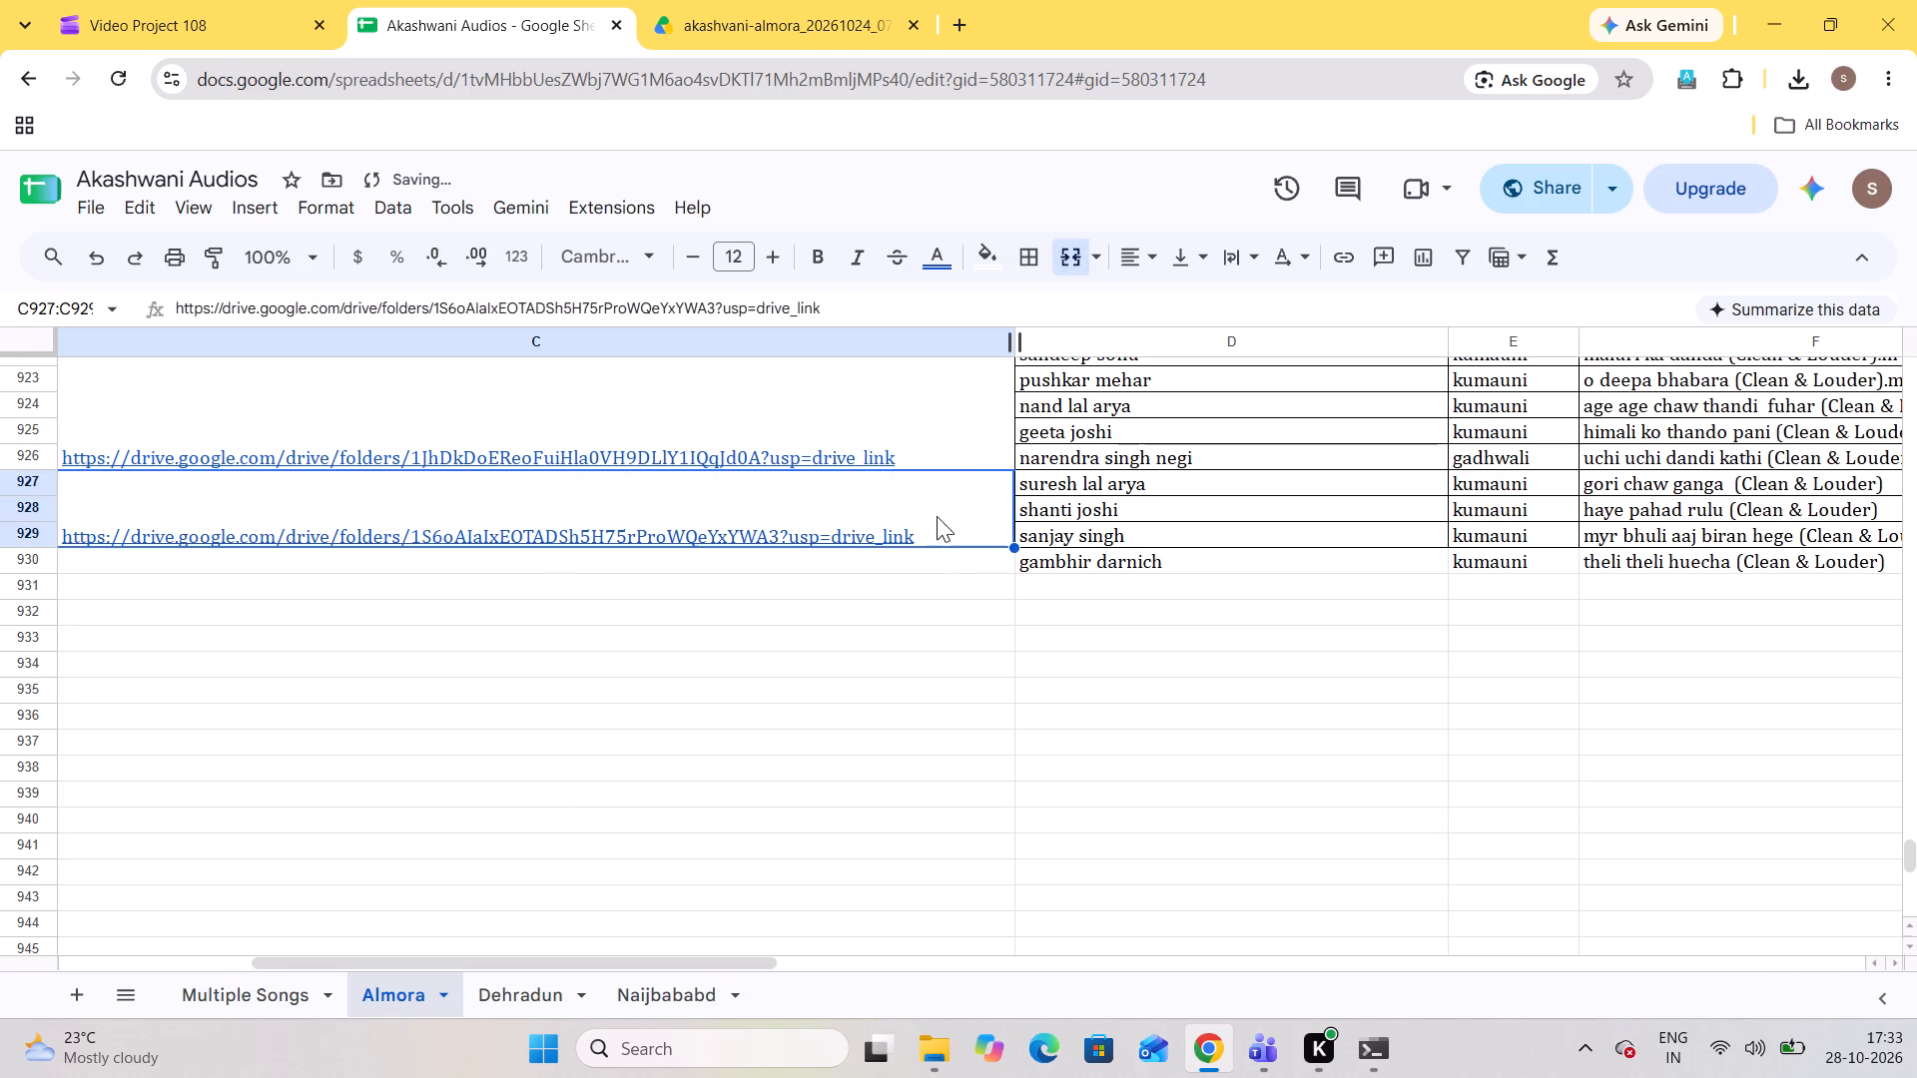
{"action": "left_click", "coordinate": [953, 559], "text": "ctrl"}
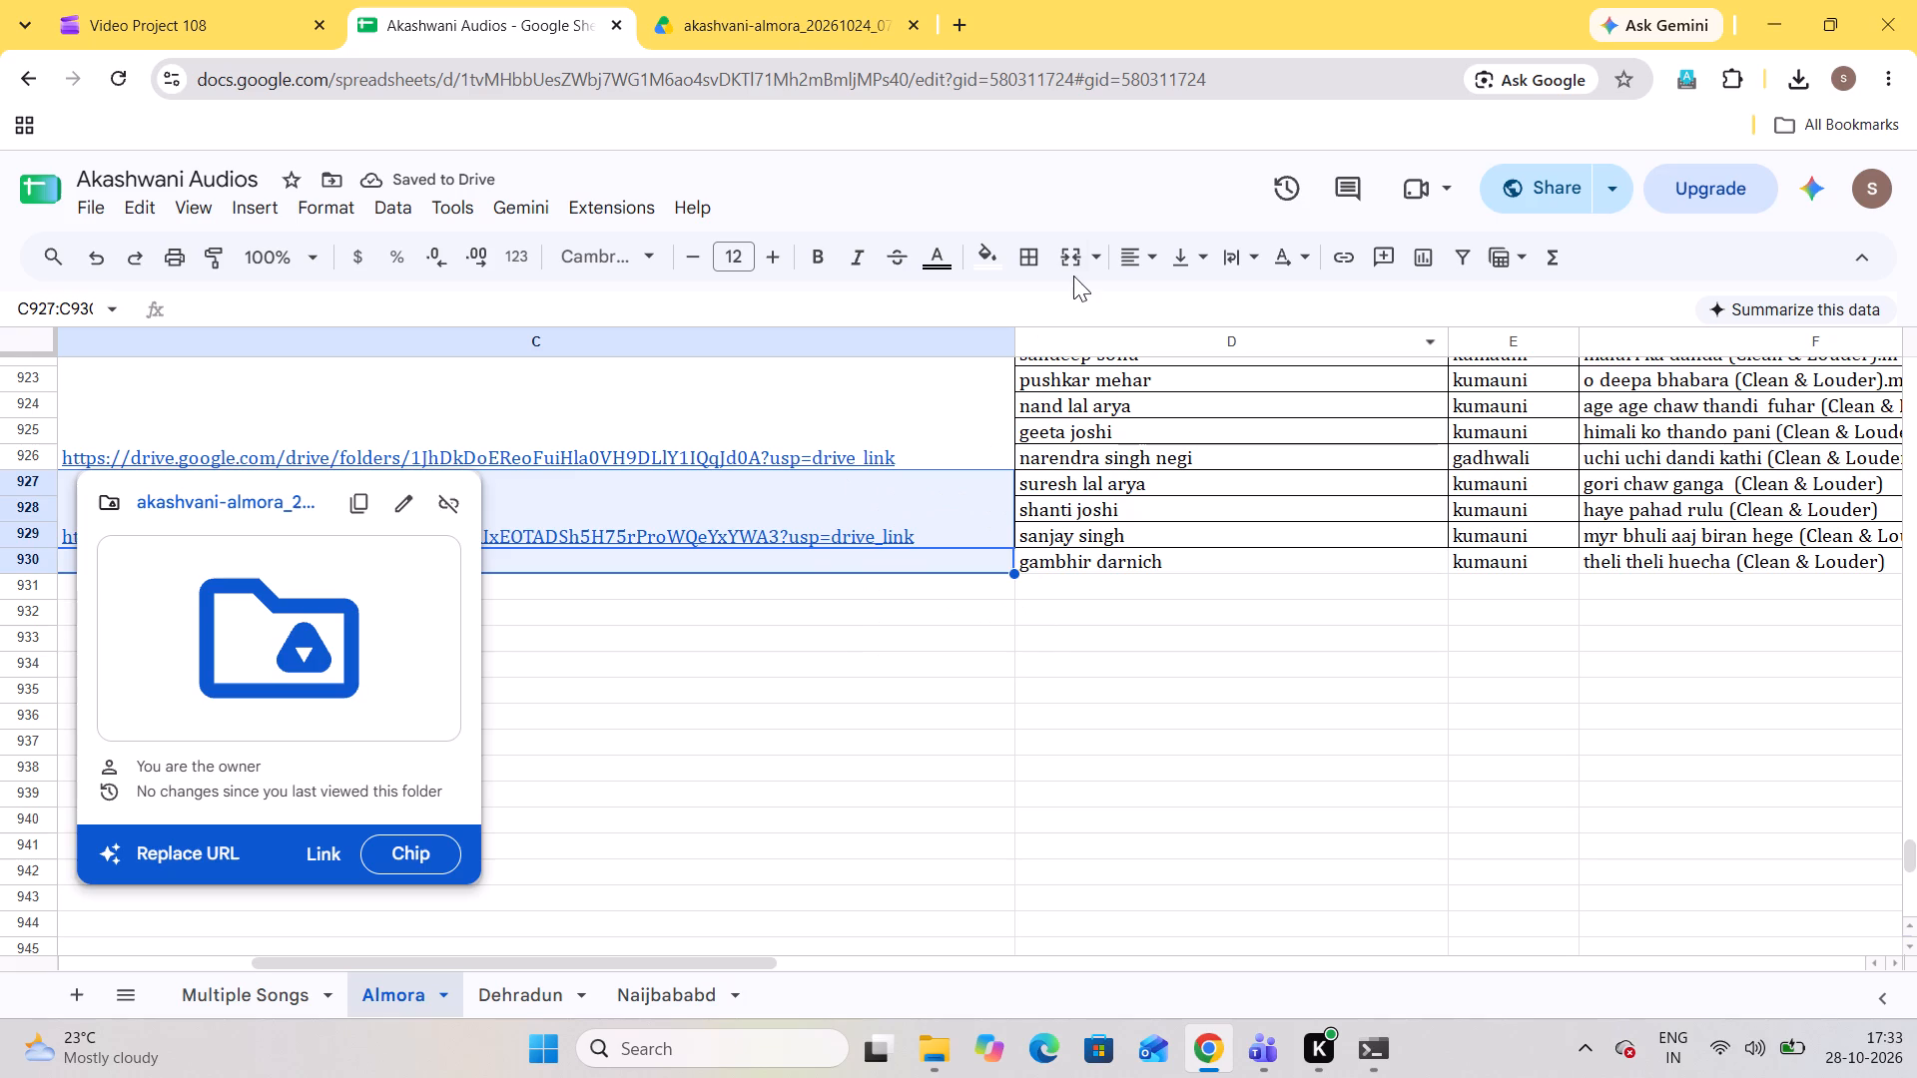
{"action": "left_click", "coordinate": [1070, 269]}
Merge cells B927 to B930 holding the folder name akashvani-almora_20261024_073000 into one cell.
{"action": "scroll", "coordinate": [869, 462], "scroll_direction": "right", "scroll_amount": 4}
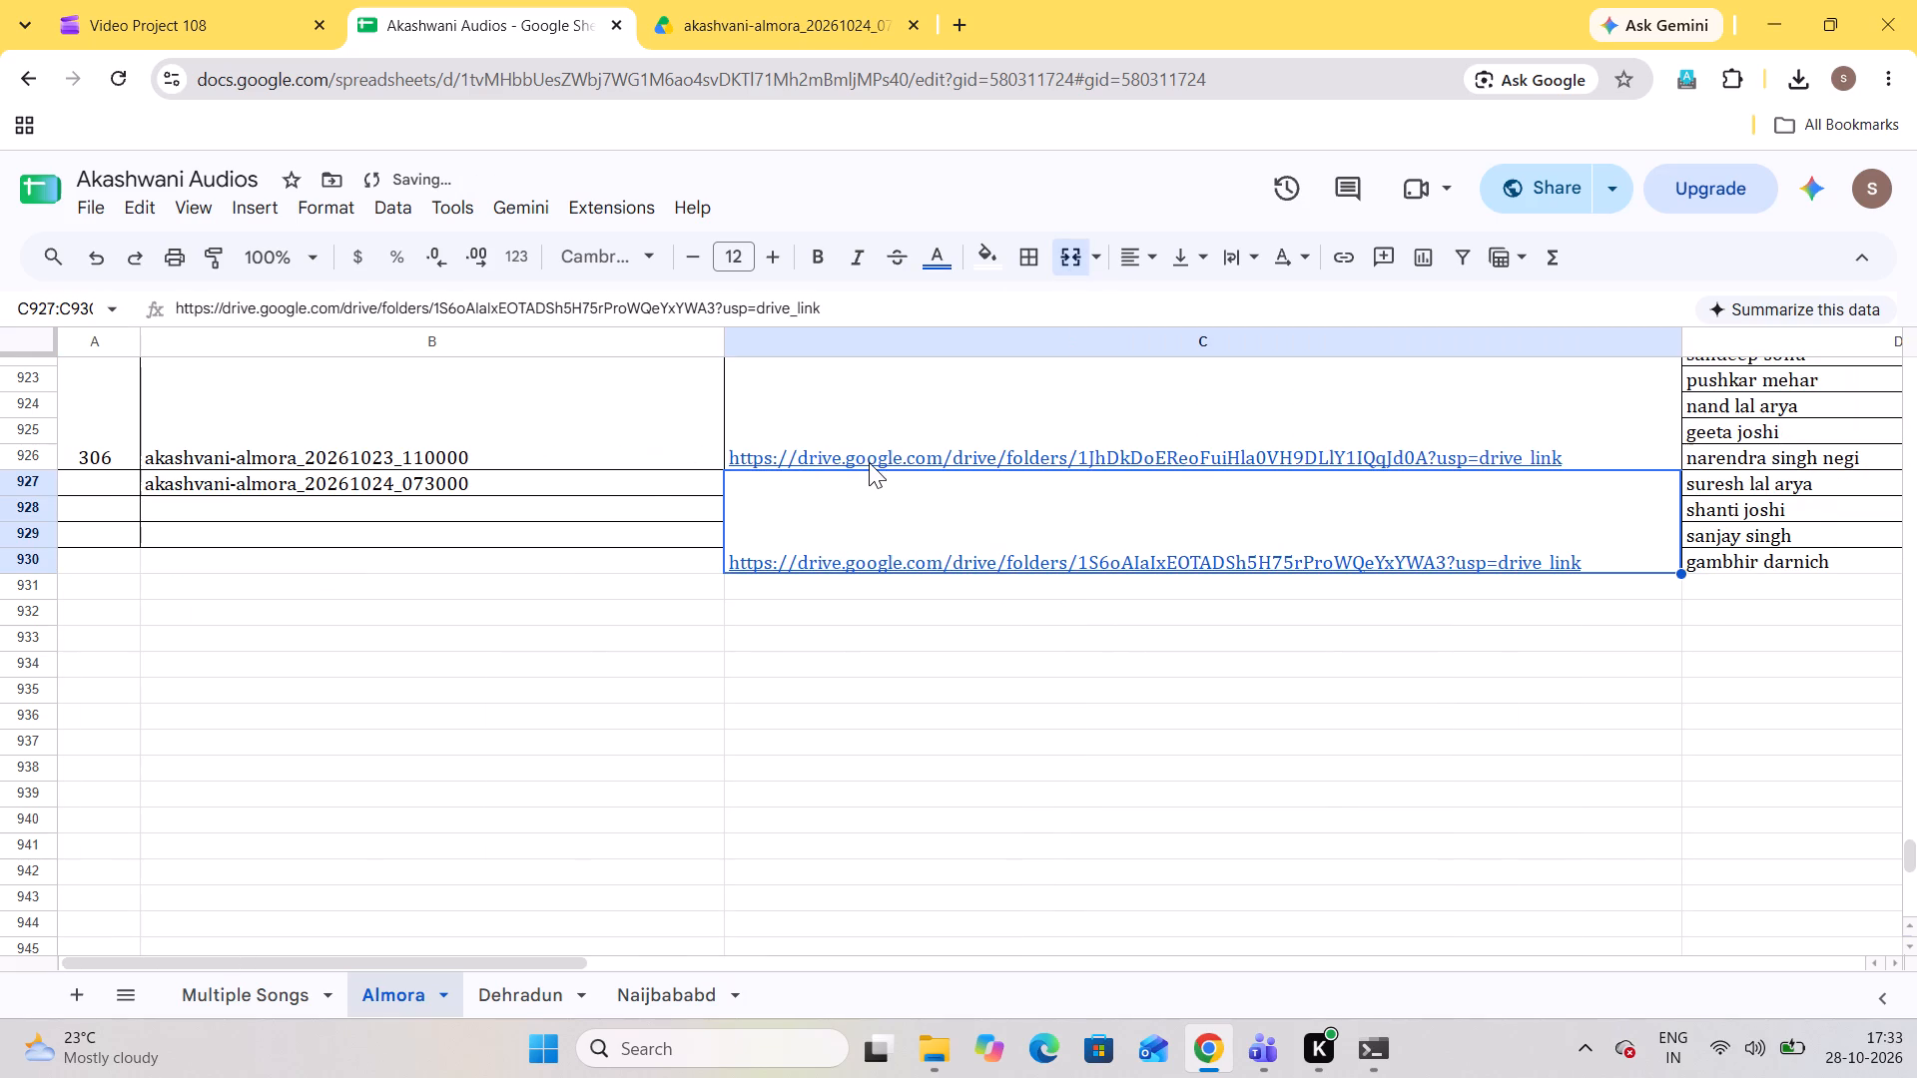
{"action": "left_click", "coordinate": [640, 486], "text": "ctrl"}
{"action": "left_click", "coordinate": [632, 519], "text": "ctrl"}
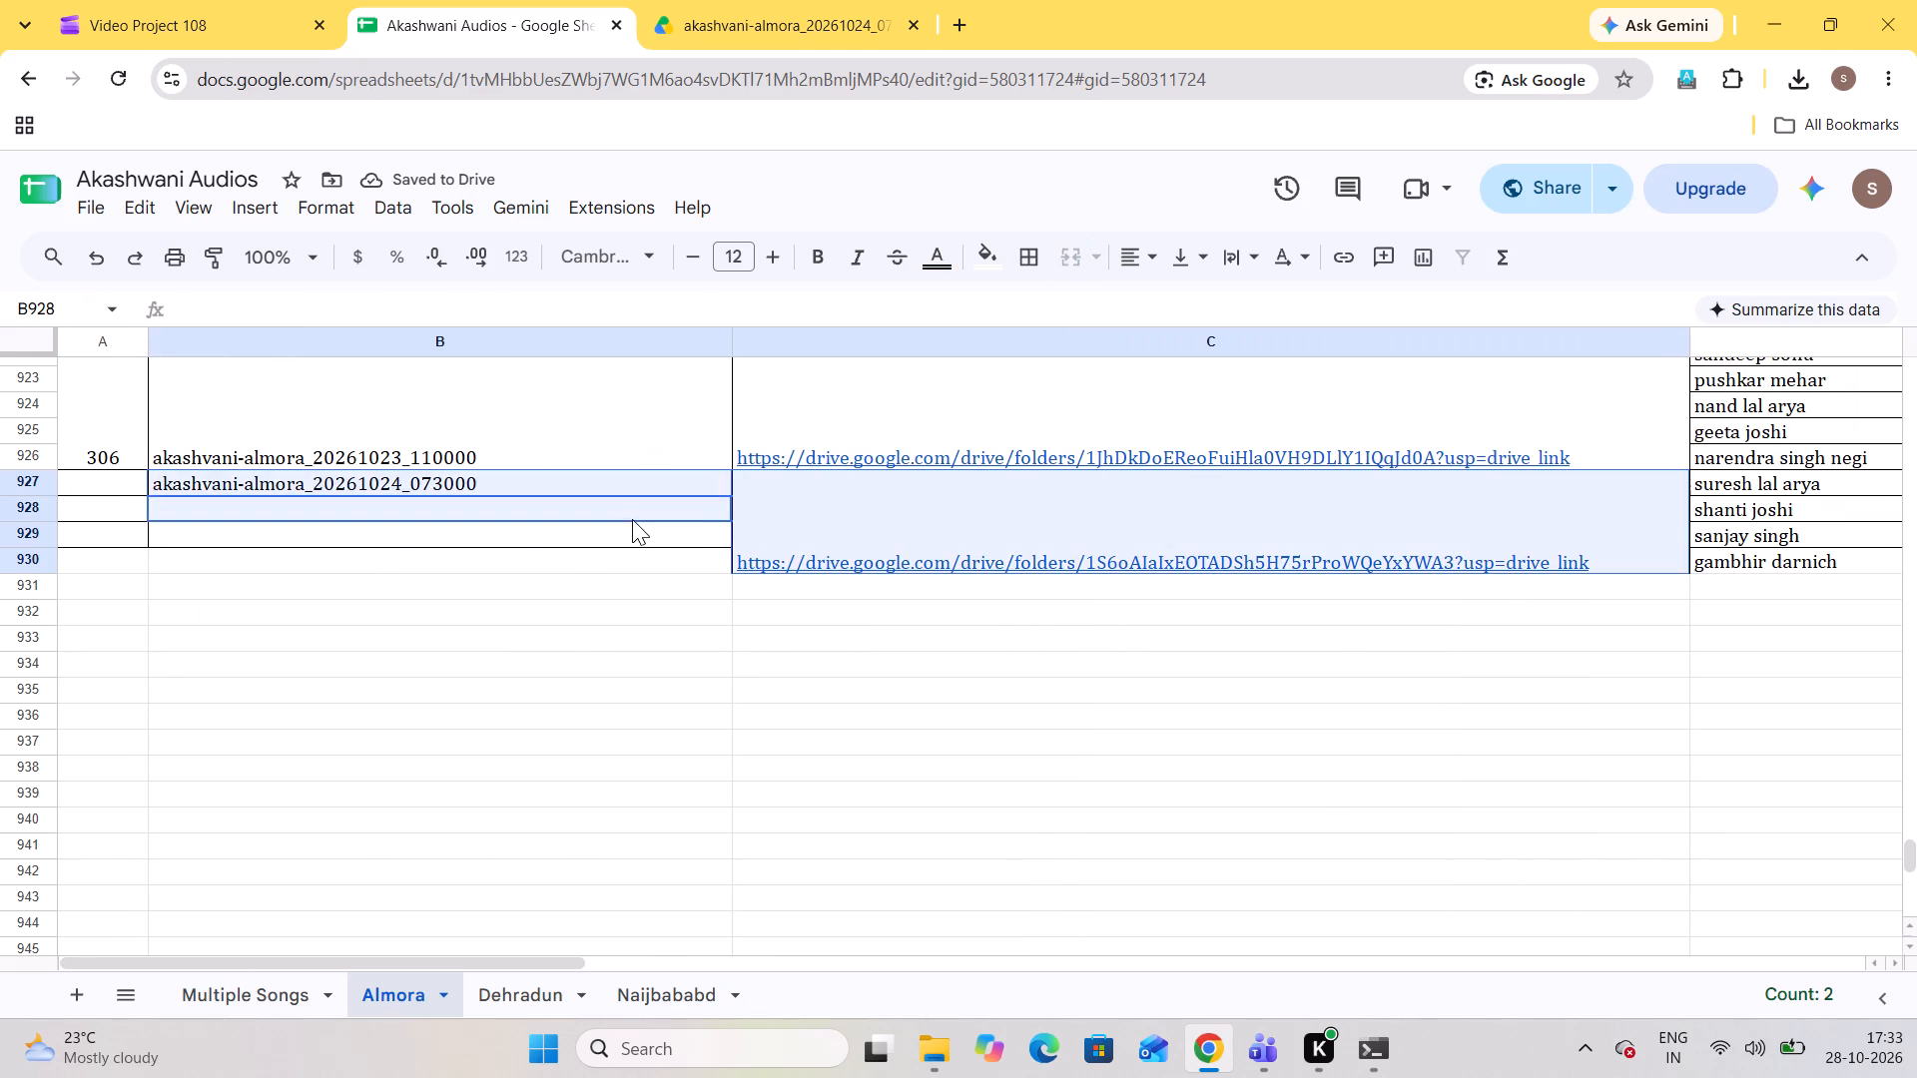
{"action": "left_click", "coordinate": [630, 538], "text": "ctrl"}
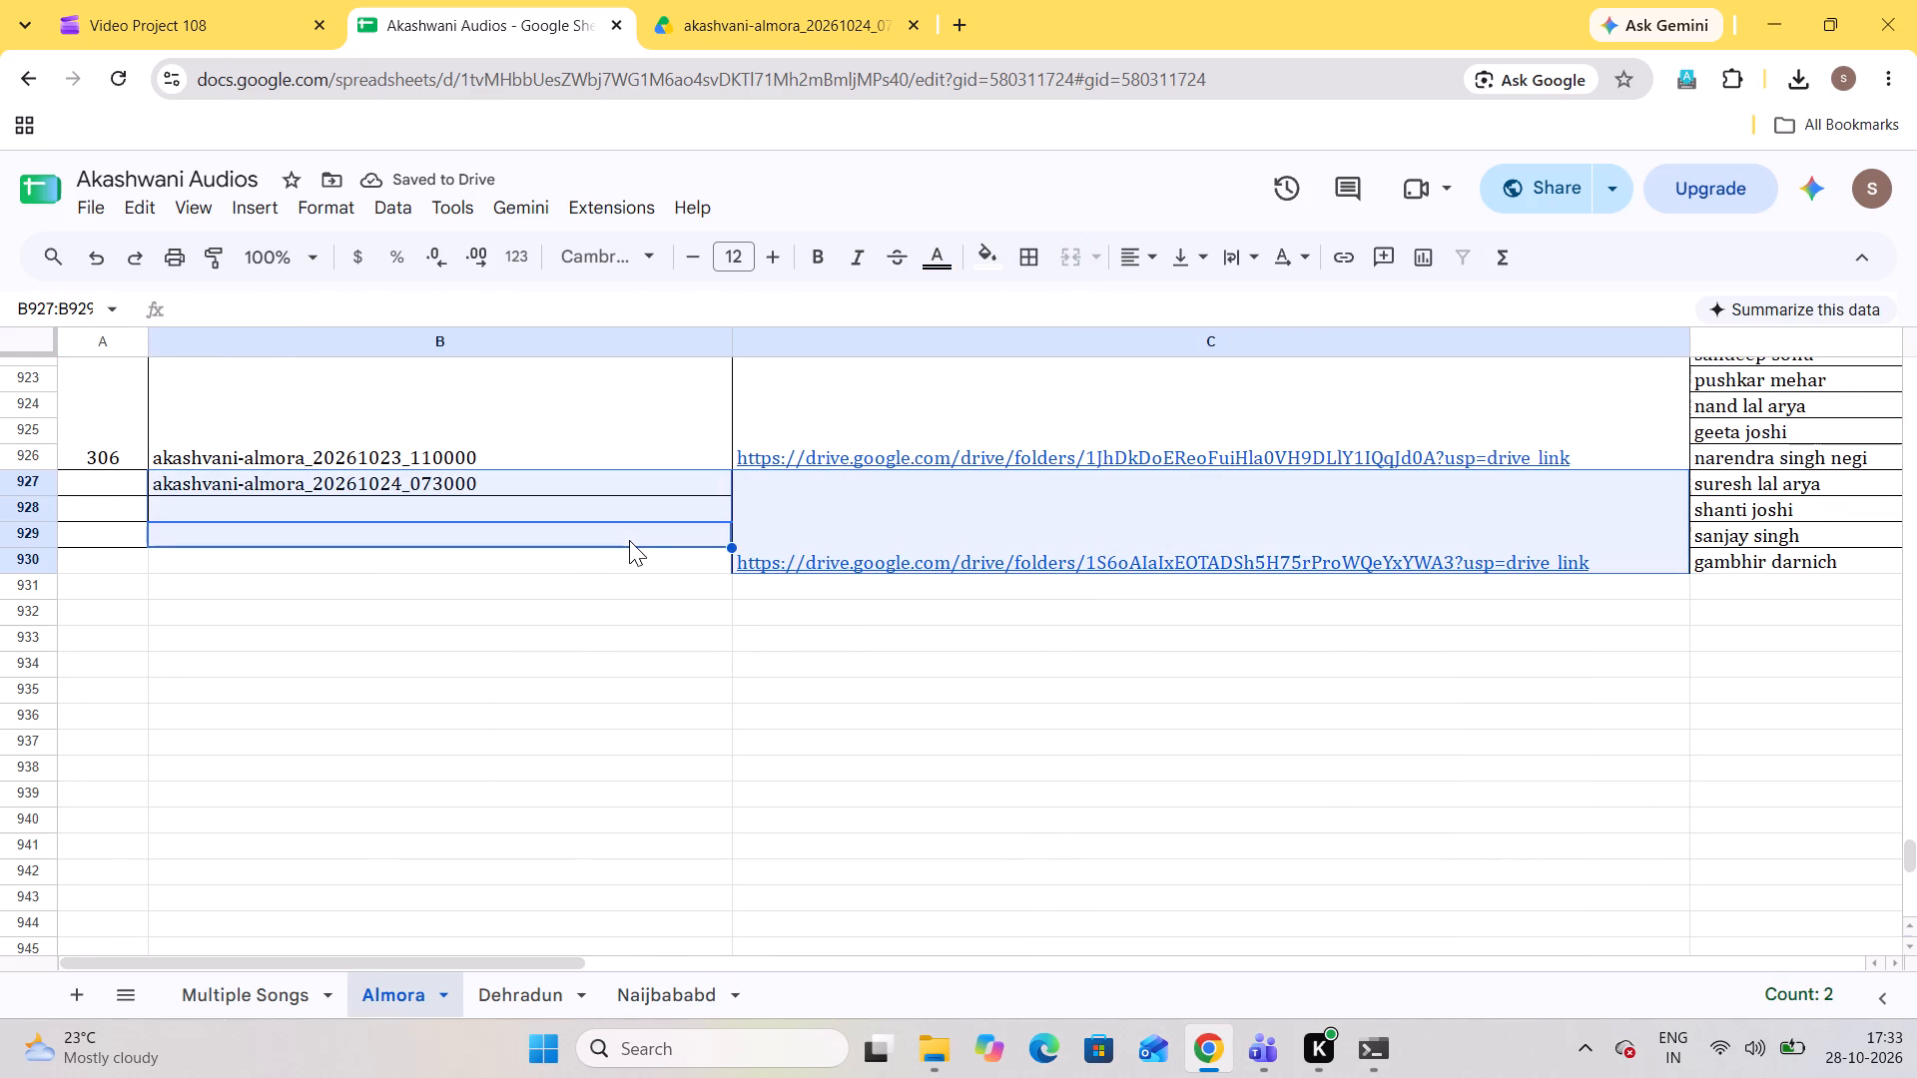
{"action": "left_click", "coordinate": [624, 556], "text": "ctrl"}
{"action": "left_click", "coordinate": [624, 556], "text": "ctrl"}
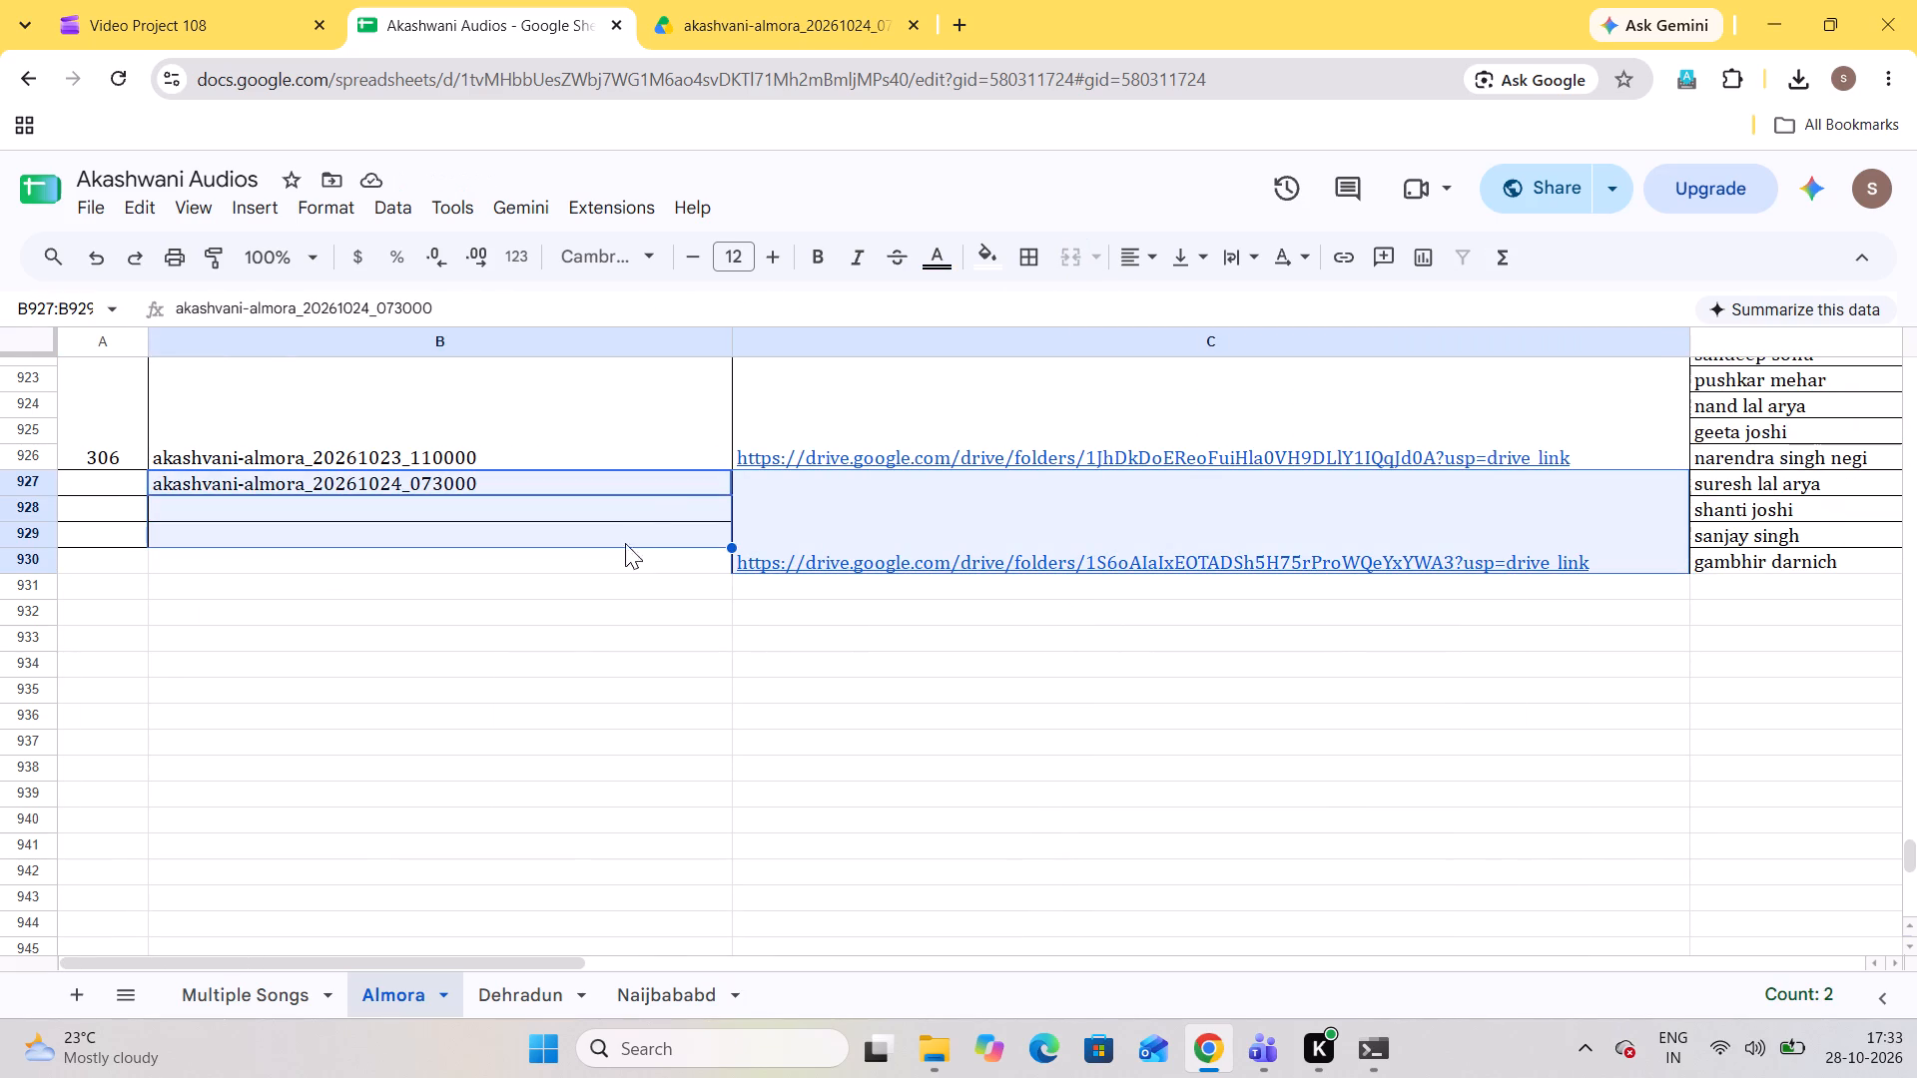
{"action": "left_click", "coordinate": [699, 467]}
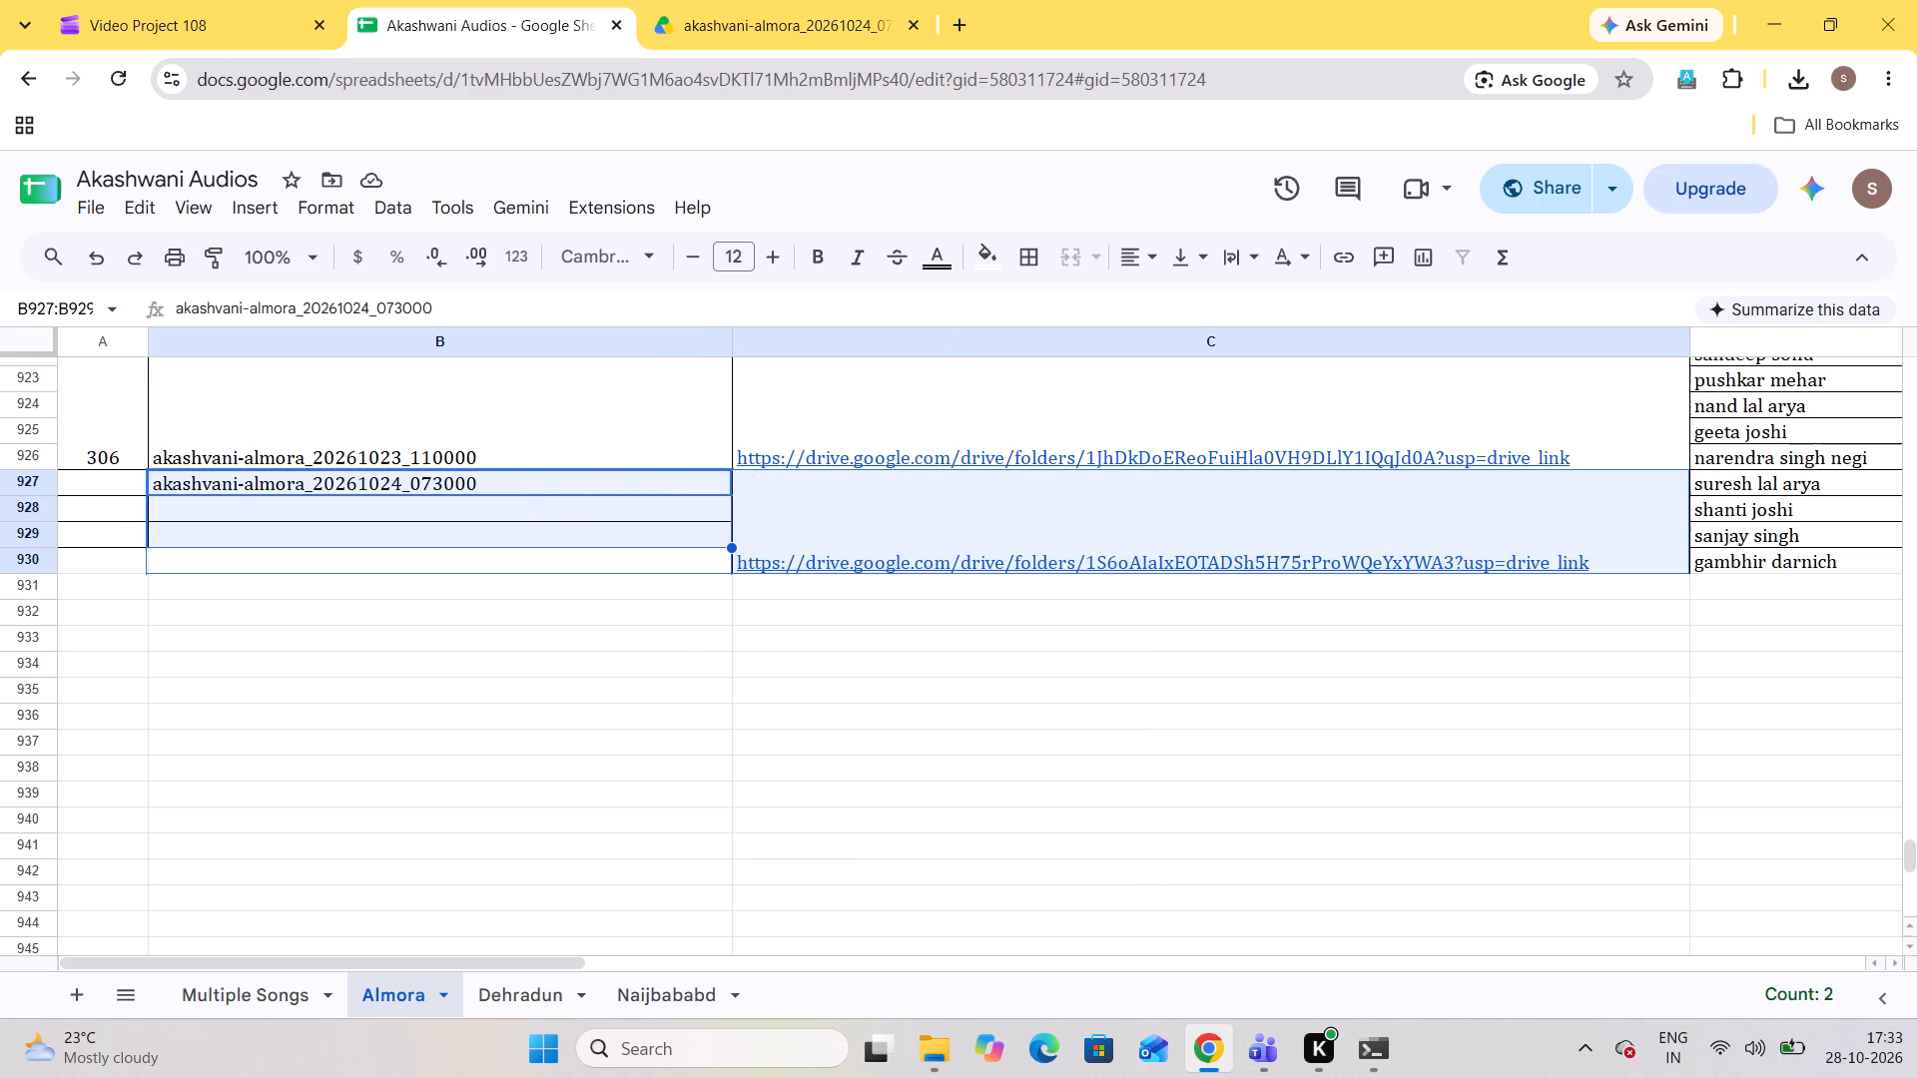
{"action": "left_click", "coordinate": [598, 490]}
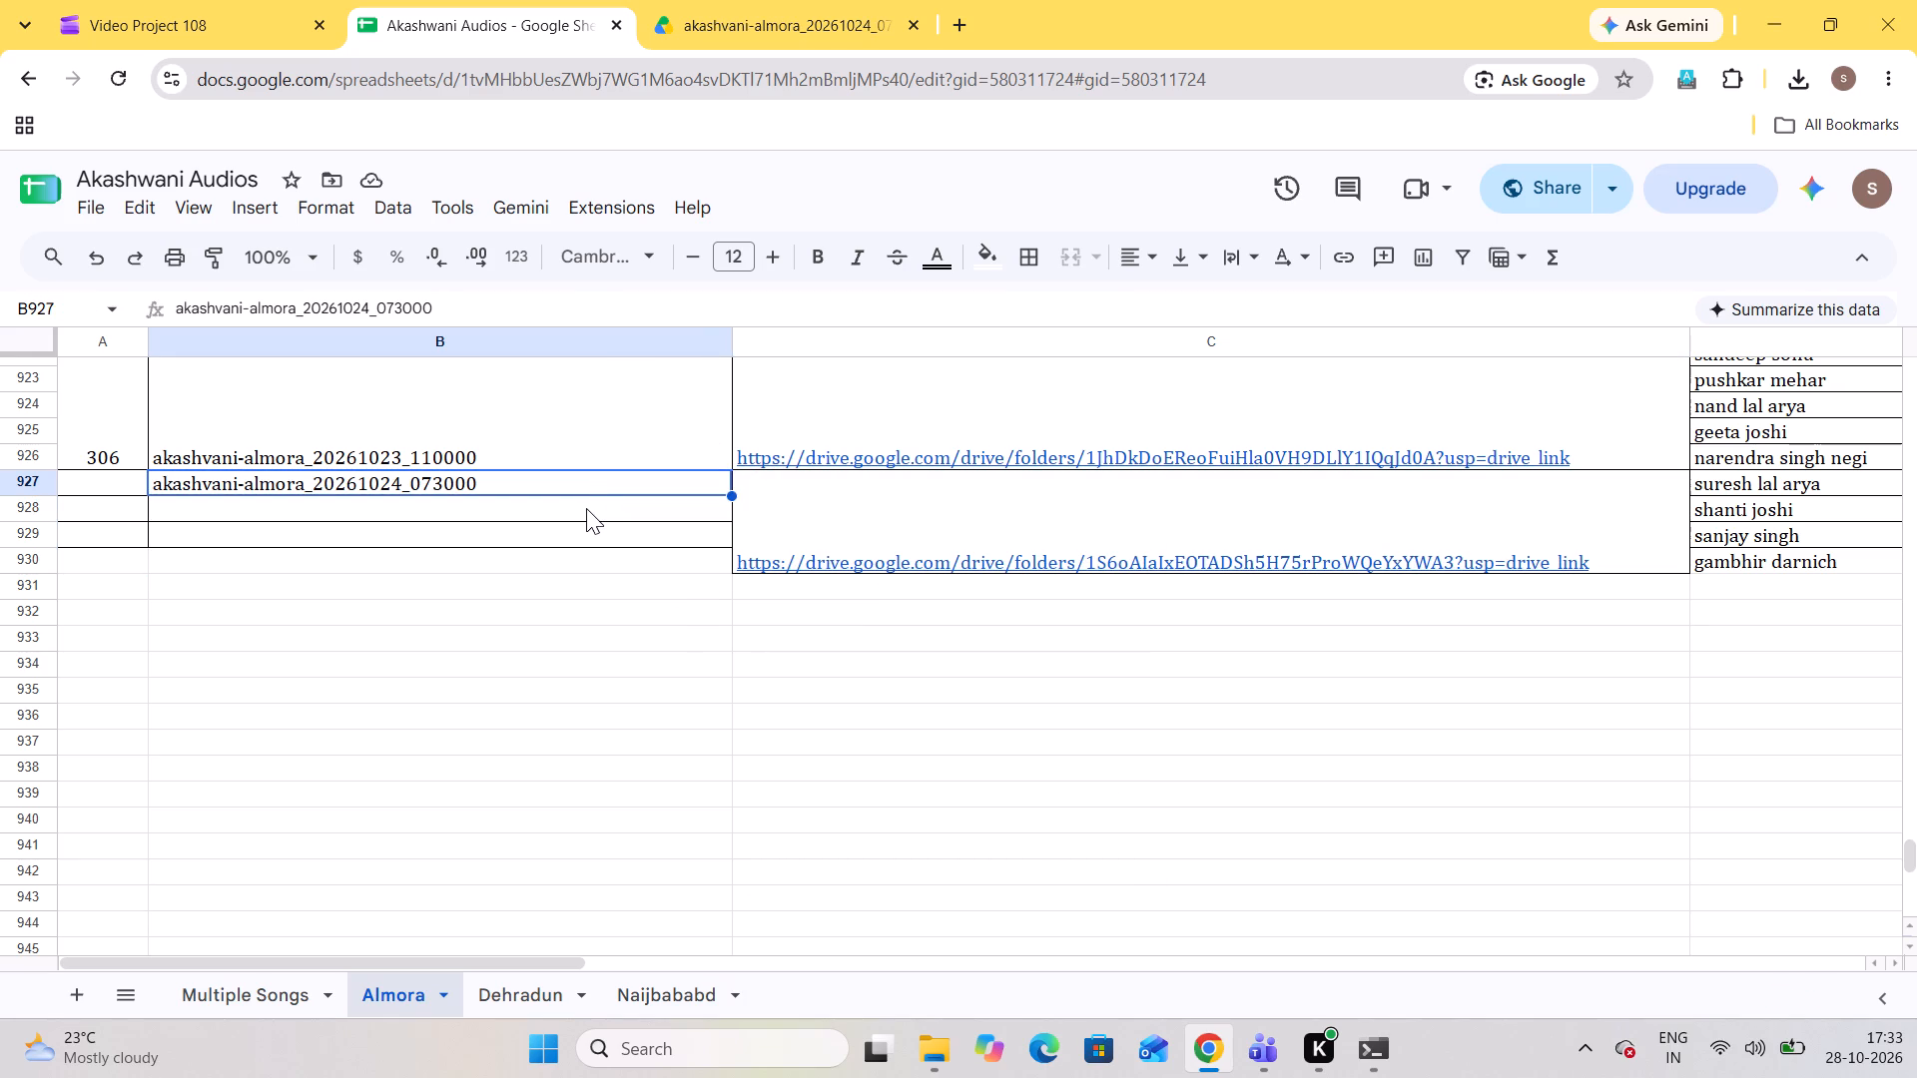
{"action": "left_click", "coordinate": [586, 508], "text": "ctrl"}
{"action": "left_click", "coordinate": [576, 528], "text": "ctrl"}
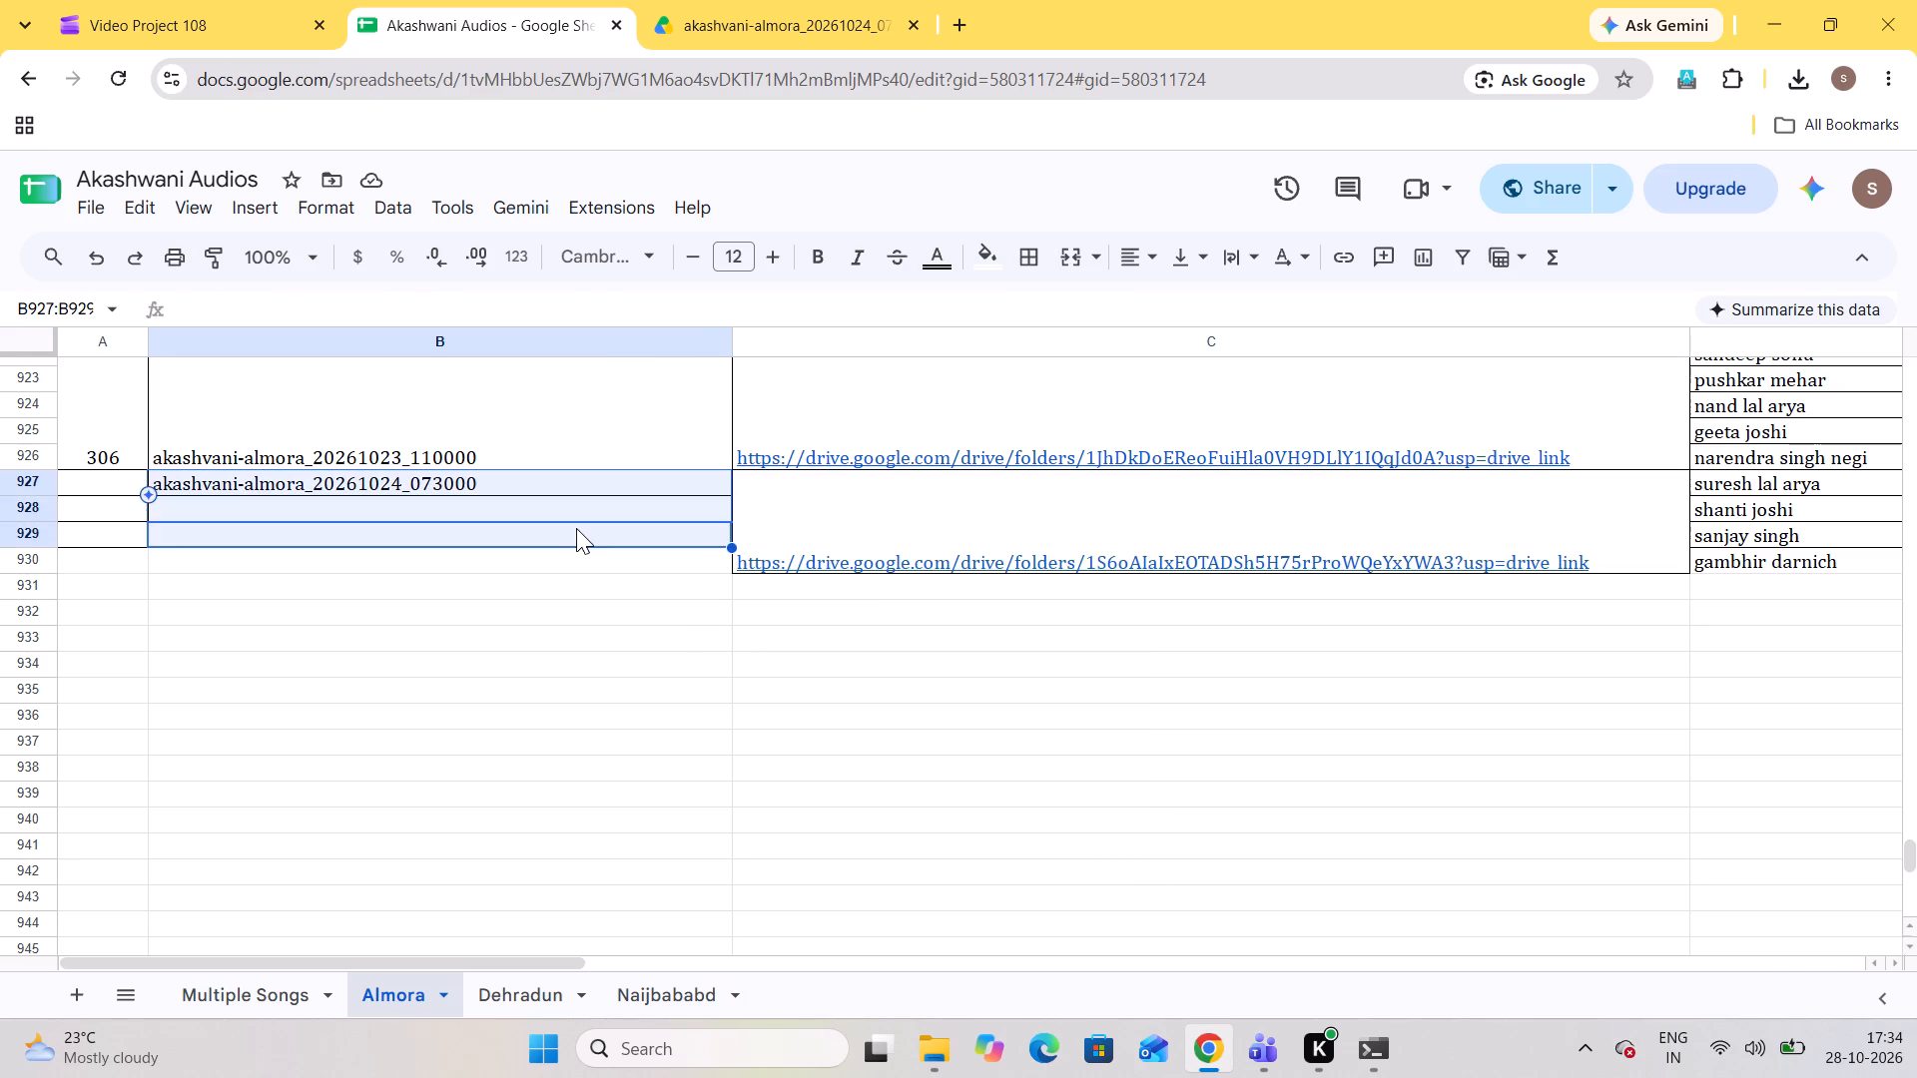
{"action": "left_click", "coordinate": [563, 561], "text": "ctrl"}
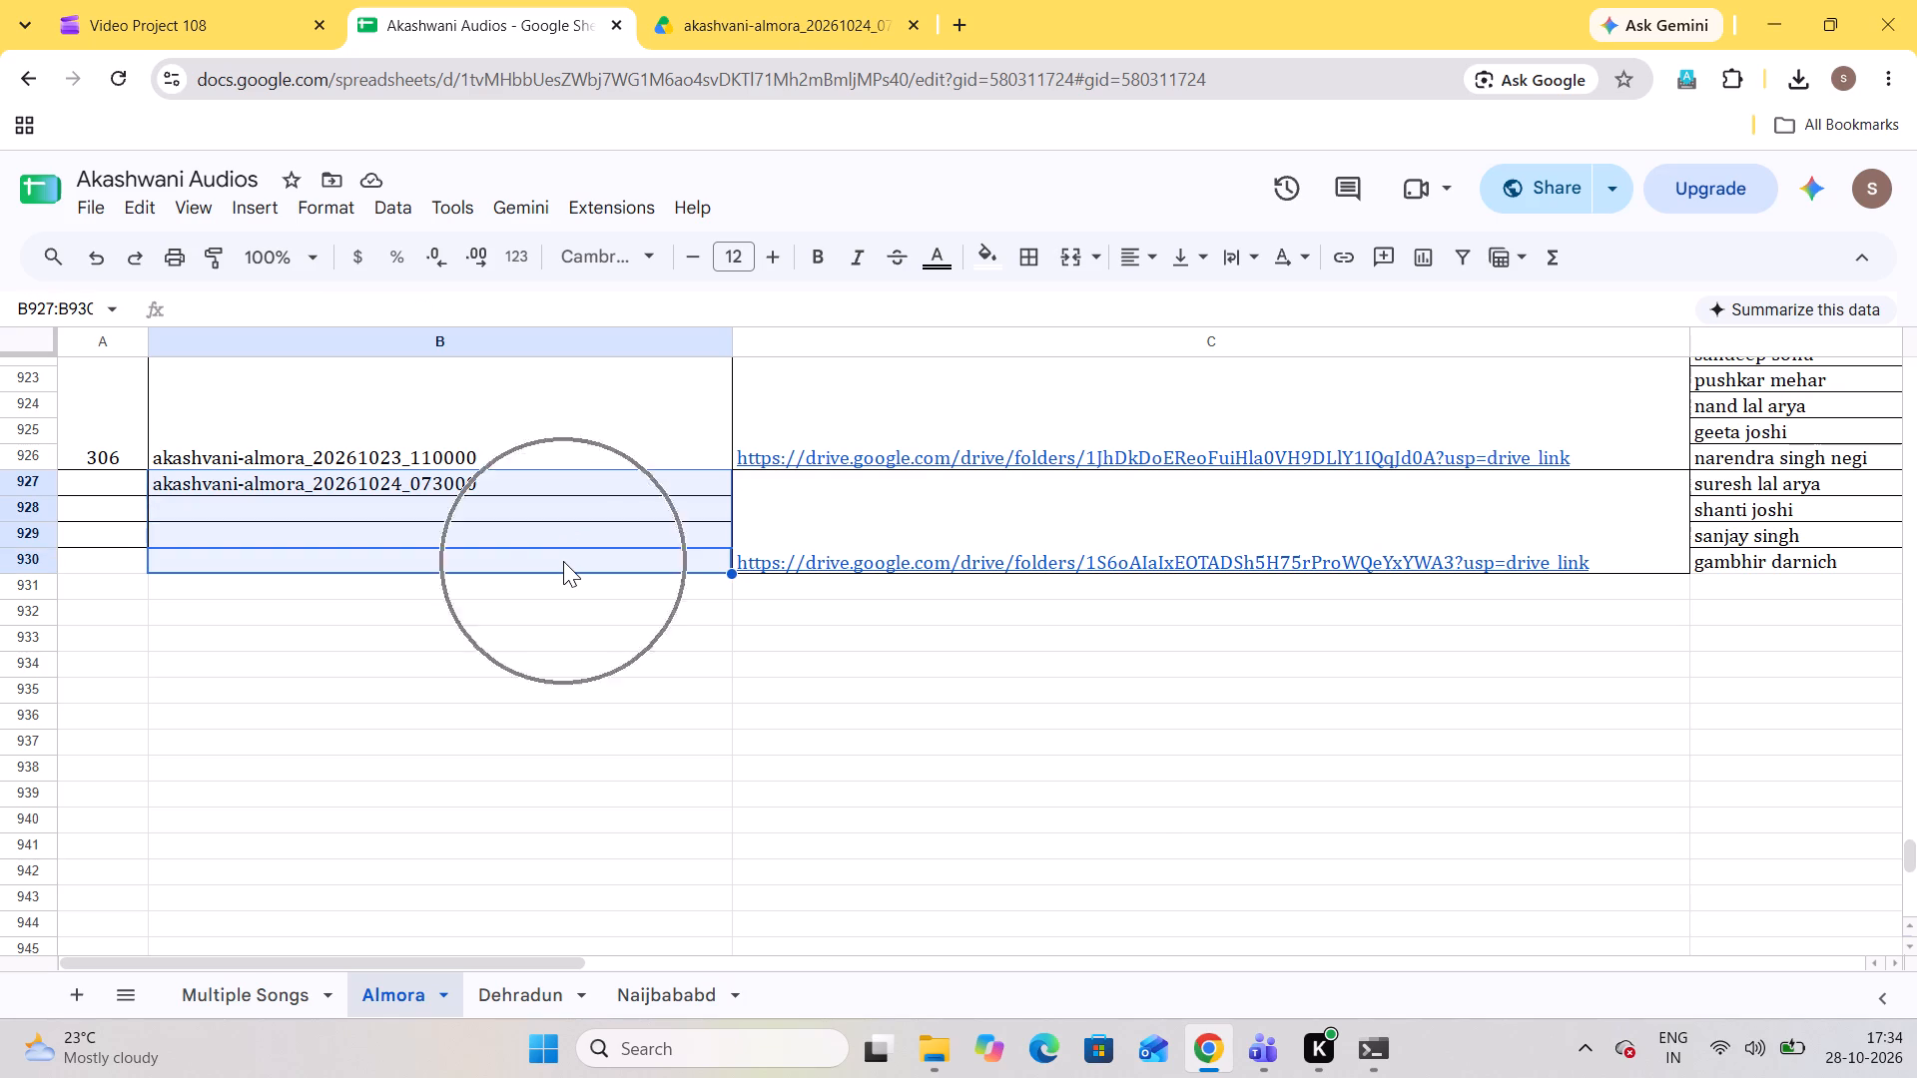
{"action": "left_click", "coordinate": [1069, 261]}
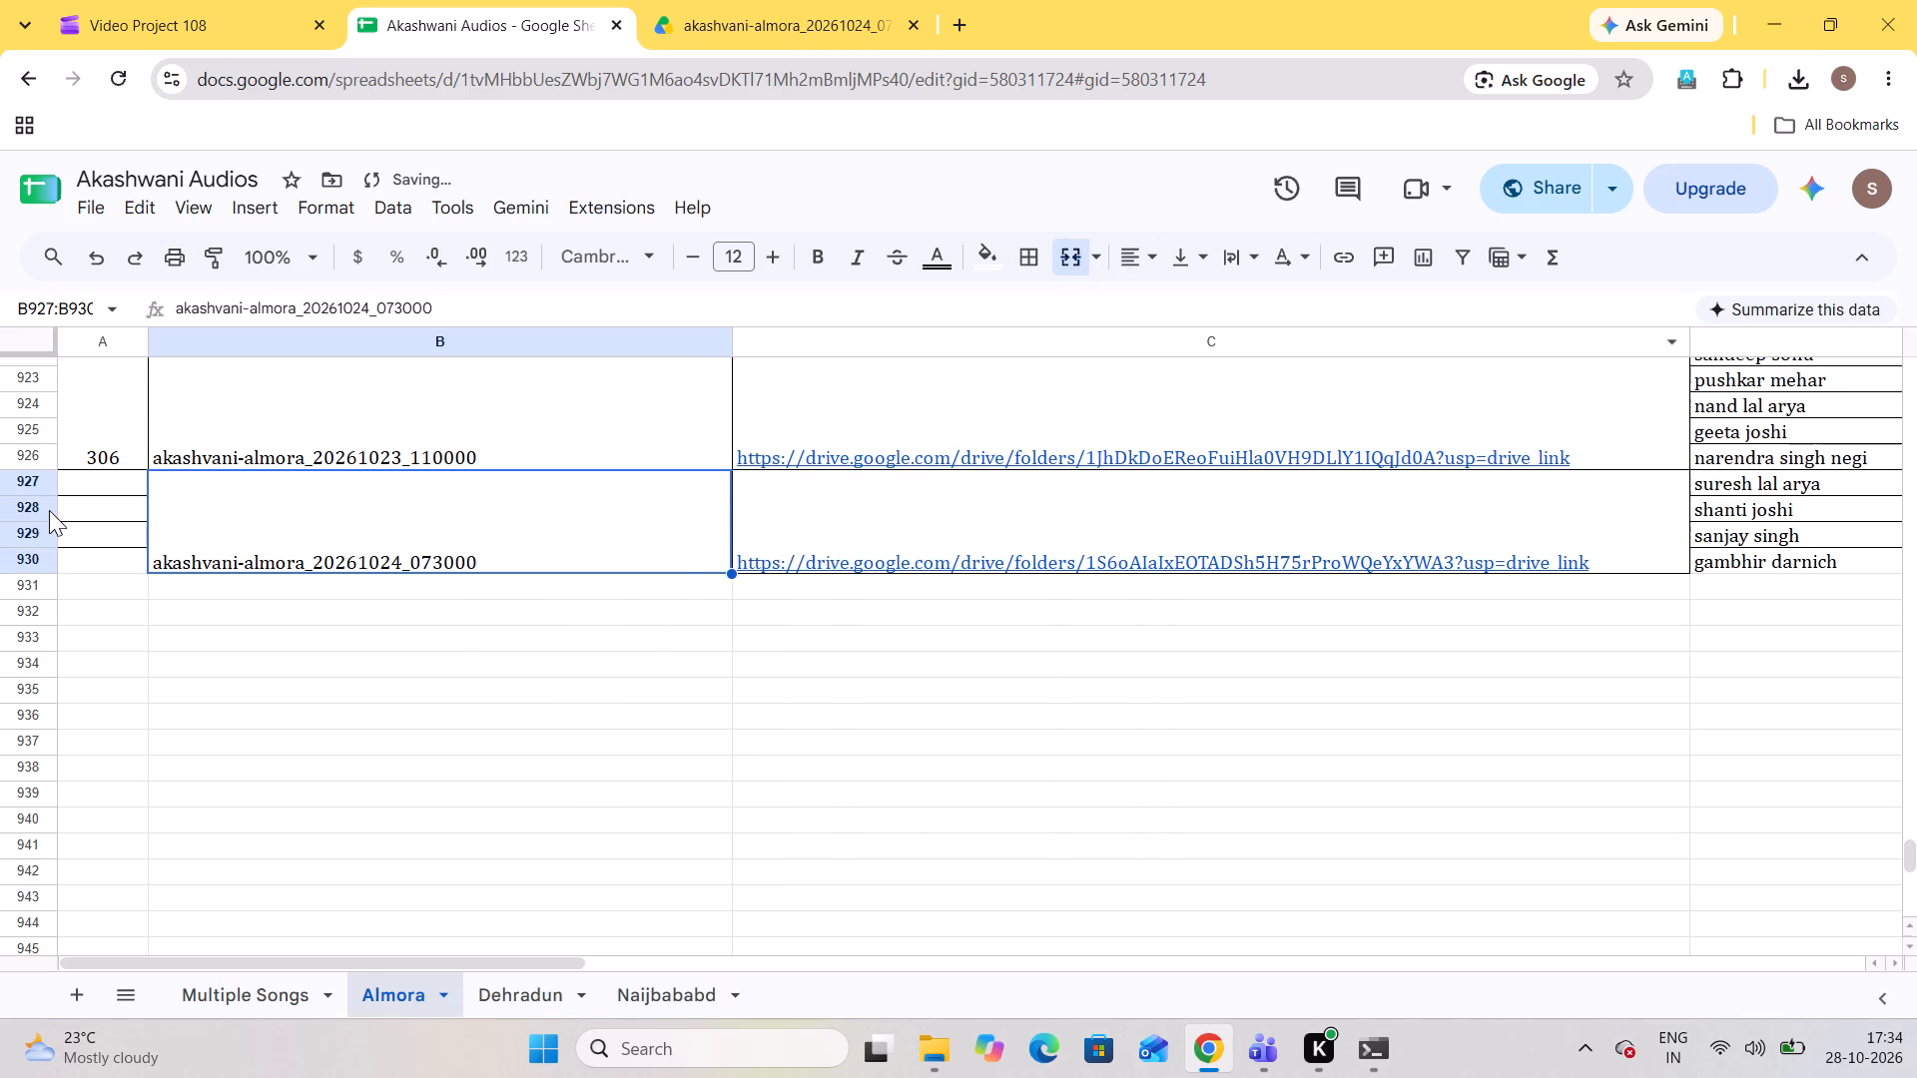
Merge the empty serial-number cells A927 to A930 into one cell.
{"action": "left_click", "coordinate": [127, 488]}
{"action": "left_click_drag", "start_coordinate": [118, 507], "coordinate": [111, 544], "text": "ctrl"}
{"action": "left_click_drag", "start_coordinate": [111, 544], "coordinate": [111, 566], "text": "ctrl"}
{"action": "left_click", "coordinate": [111, 566], "text": "ctrl"}
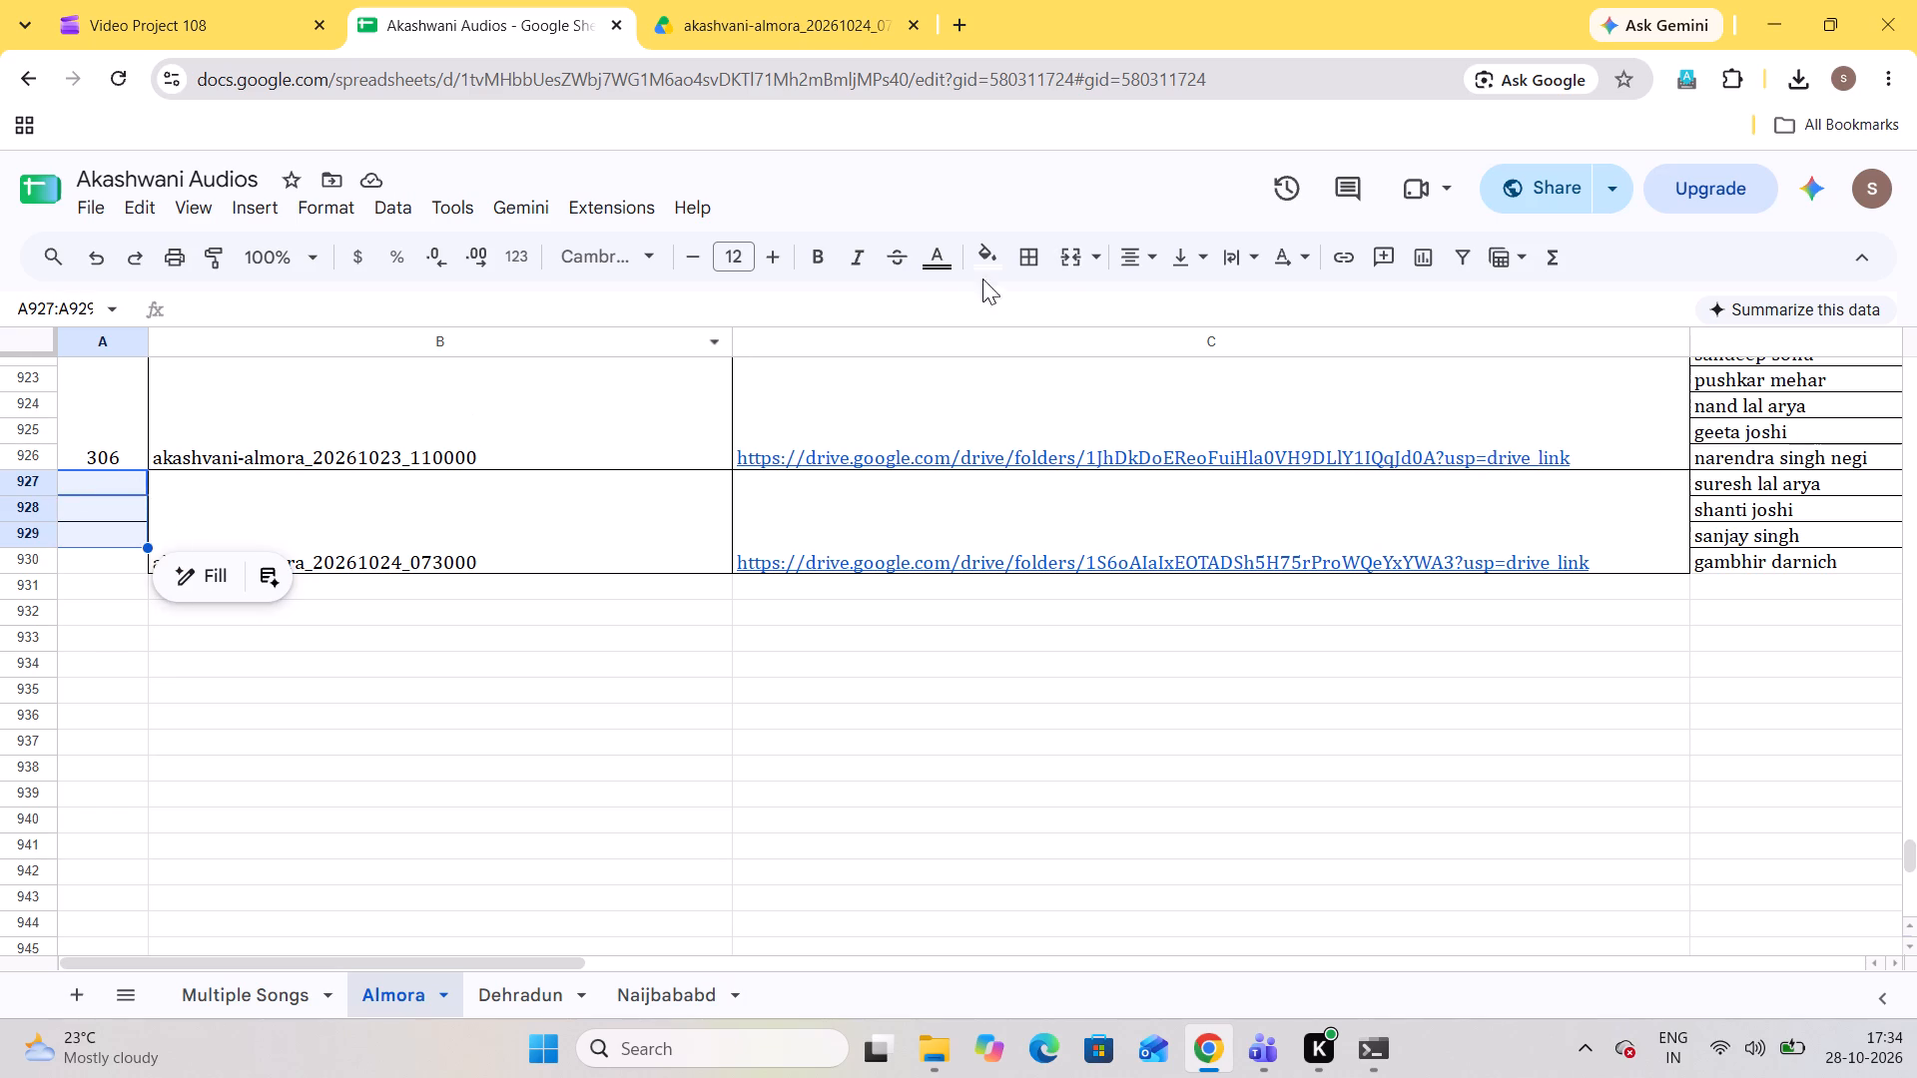
{"action": "left_click", "coordinate": [1071, 260]}
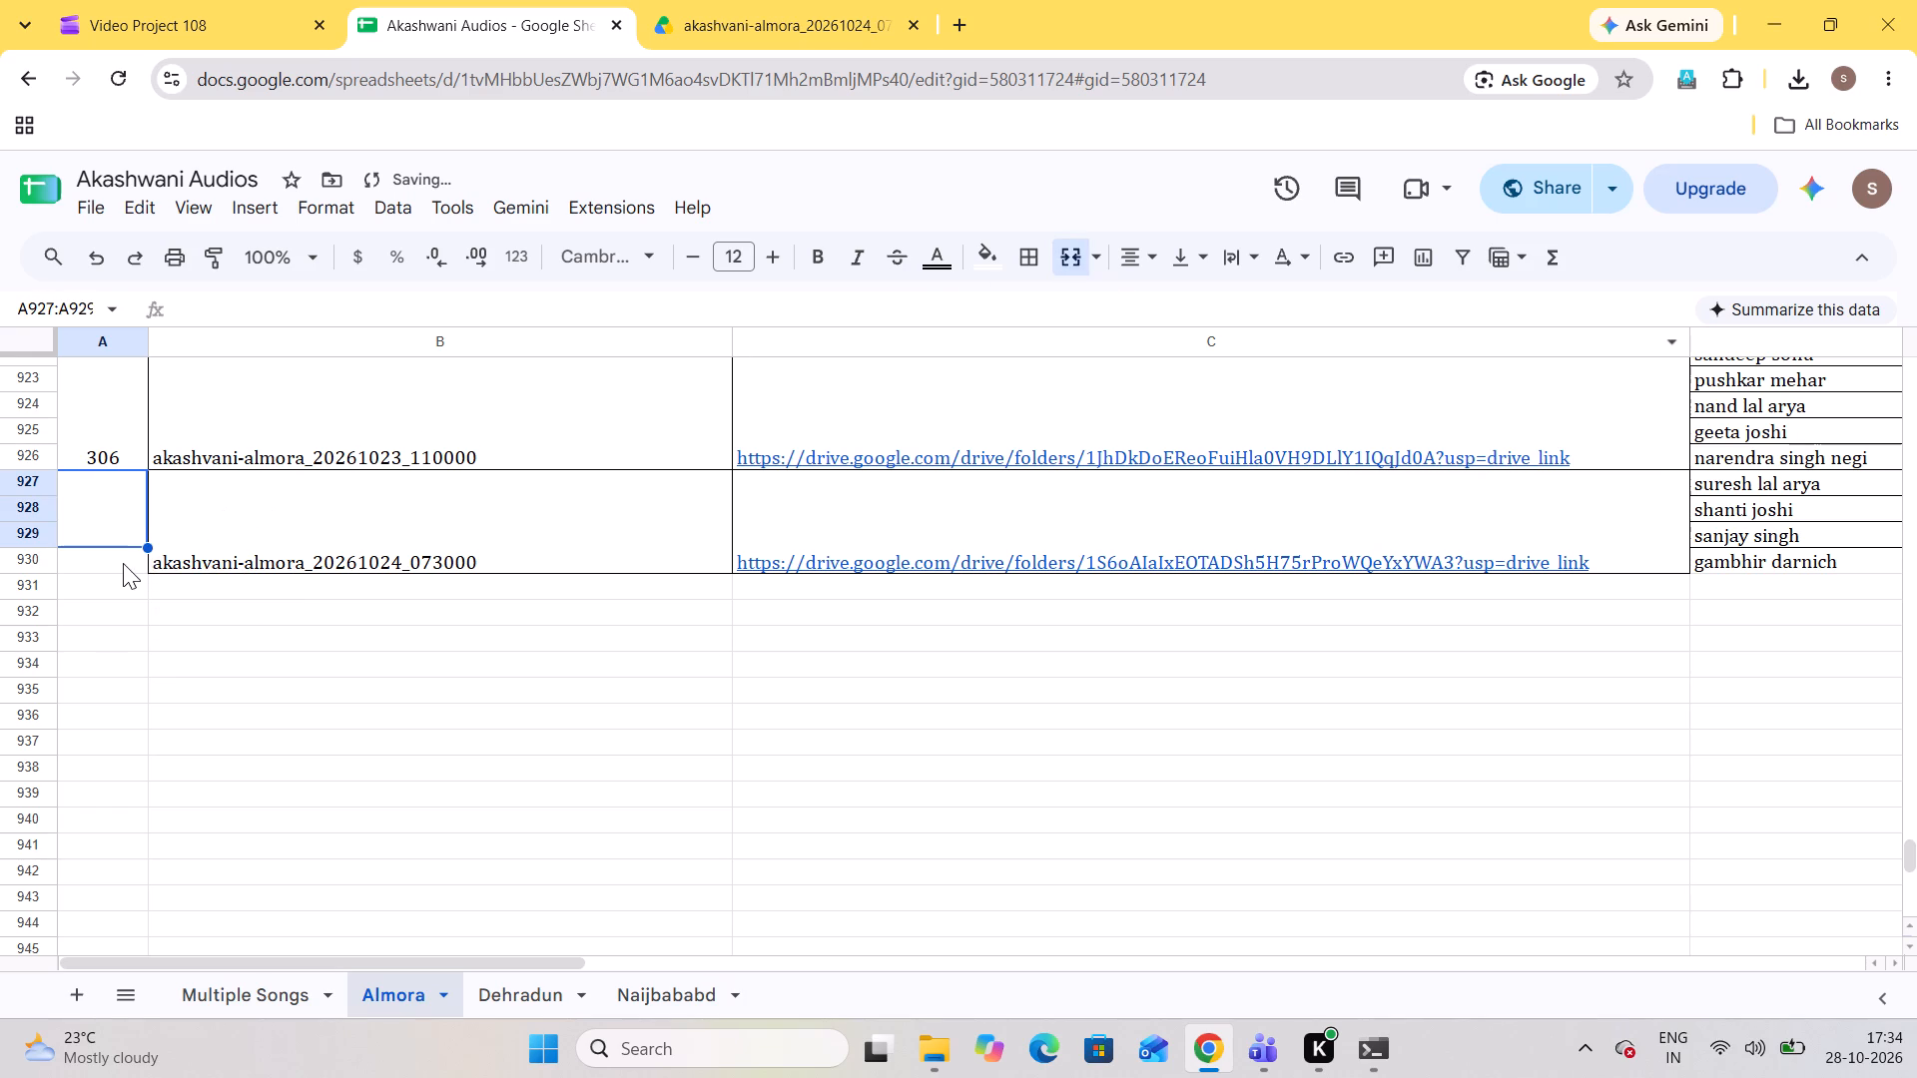
{"action": "left_click", "coordinate": [122, 563], "text": "ctrl"}
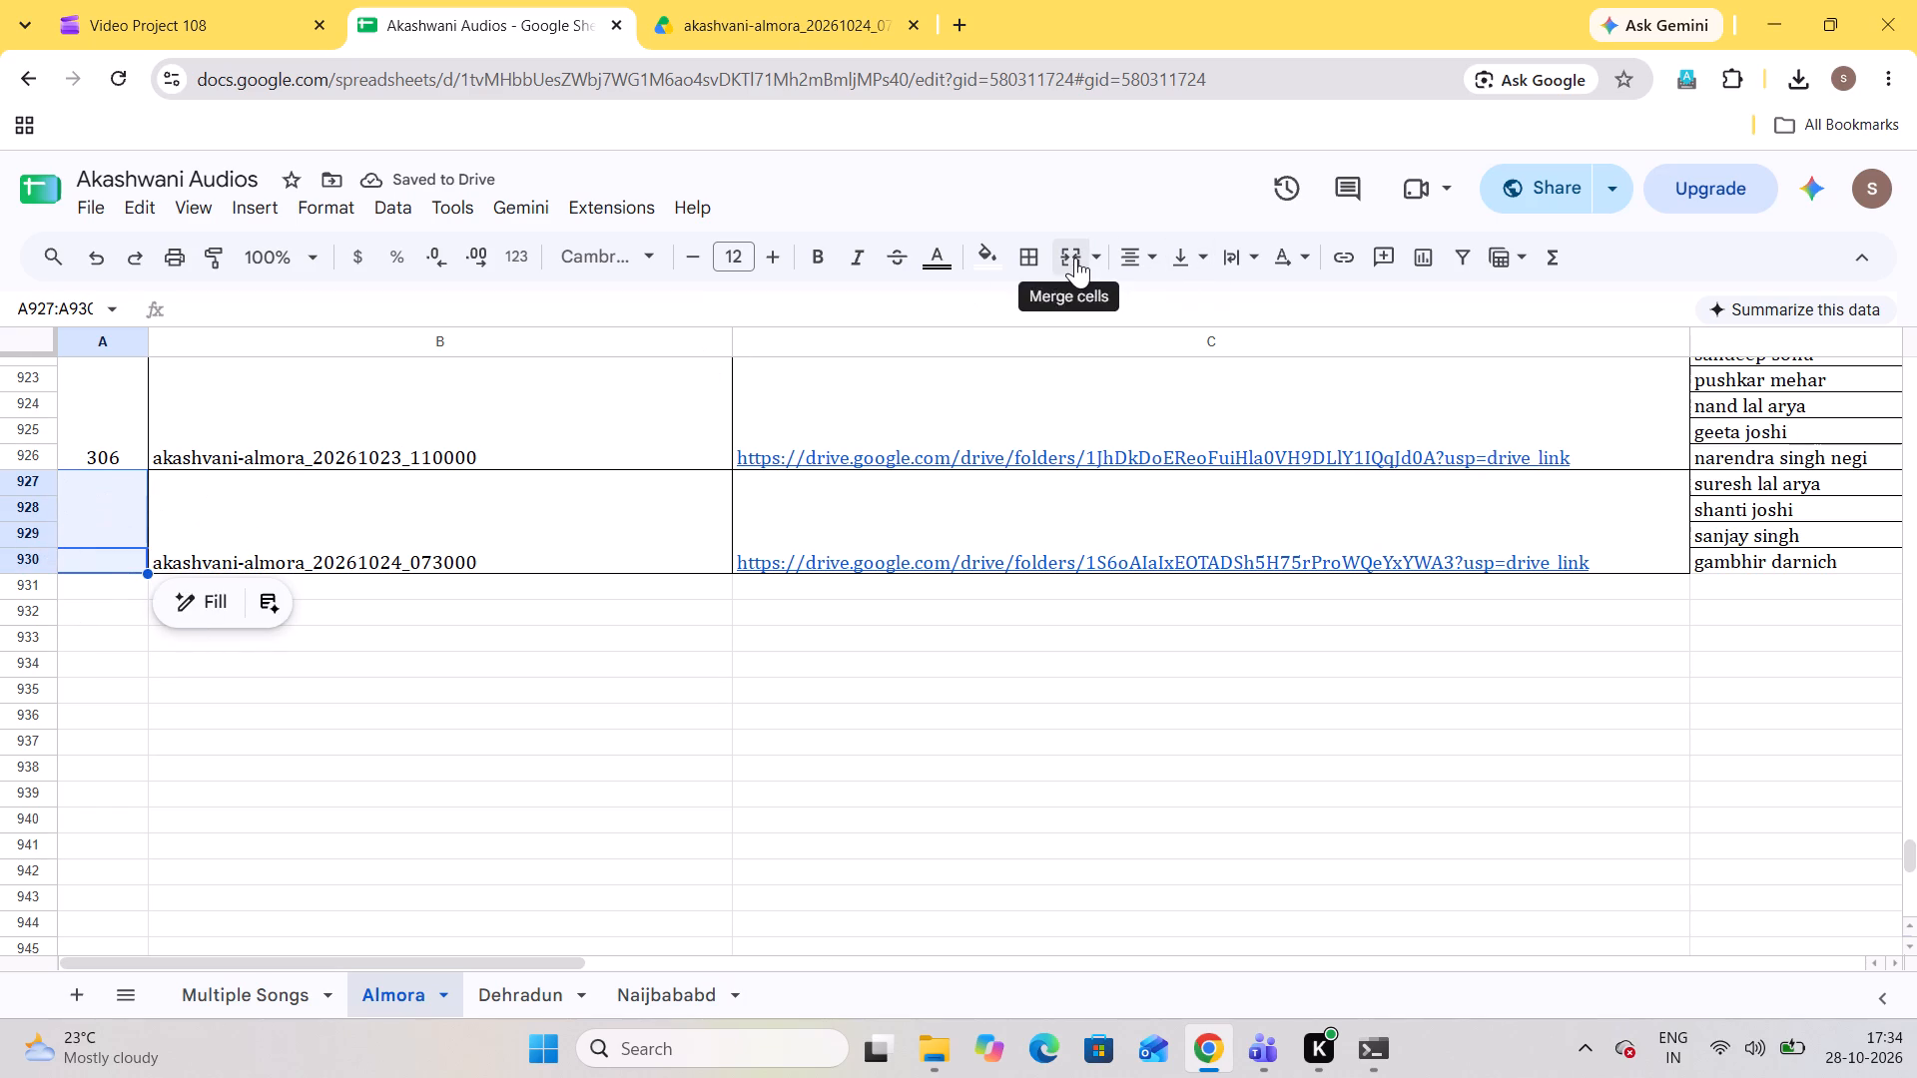
{"action": "left_click", "coordinate": [1075, 258]}
Enter 307 as the serial number in the merged cell A927:A930 beside akashvani-almora_20261024_073000.
{"action": "left_click", "coordinate": [103, 514]}
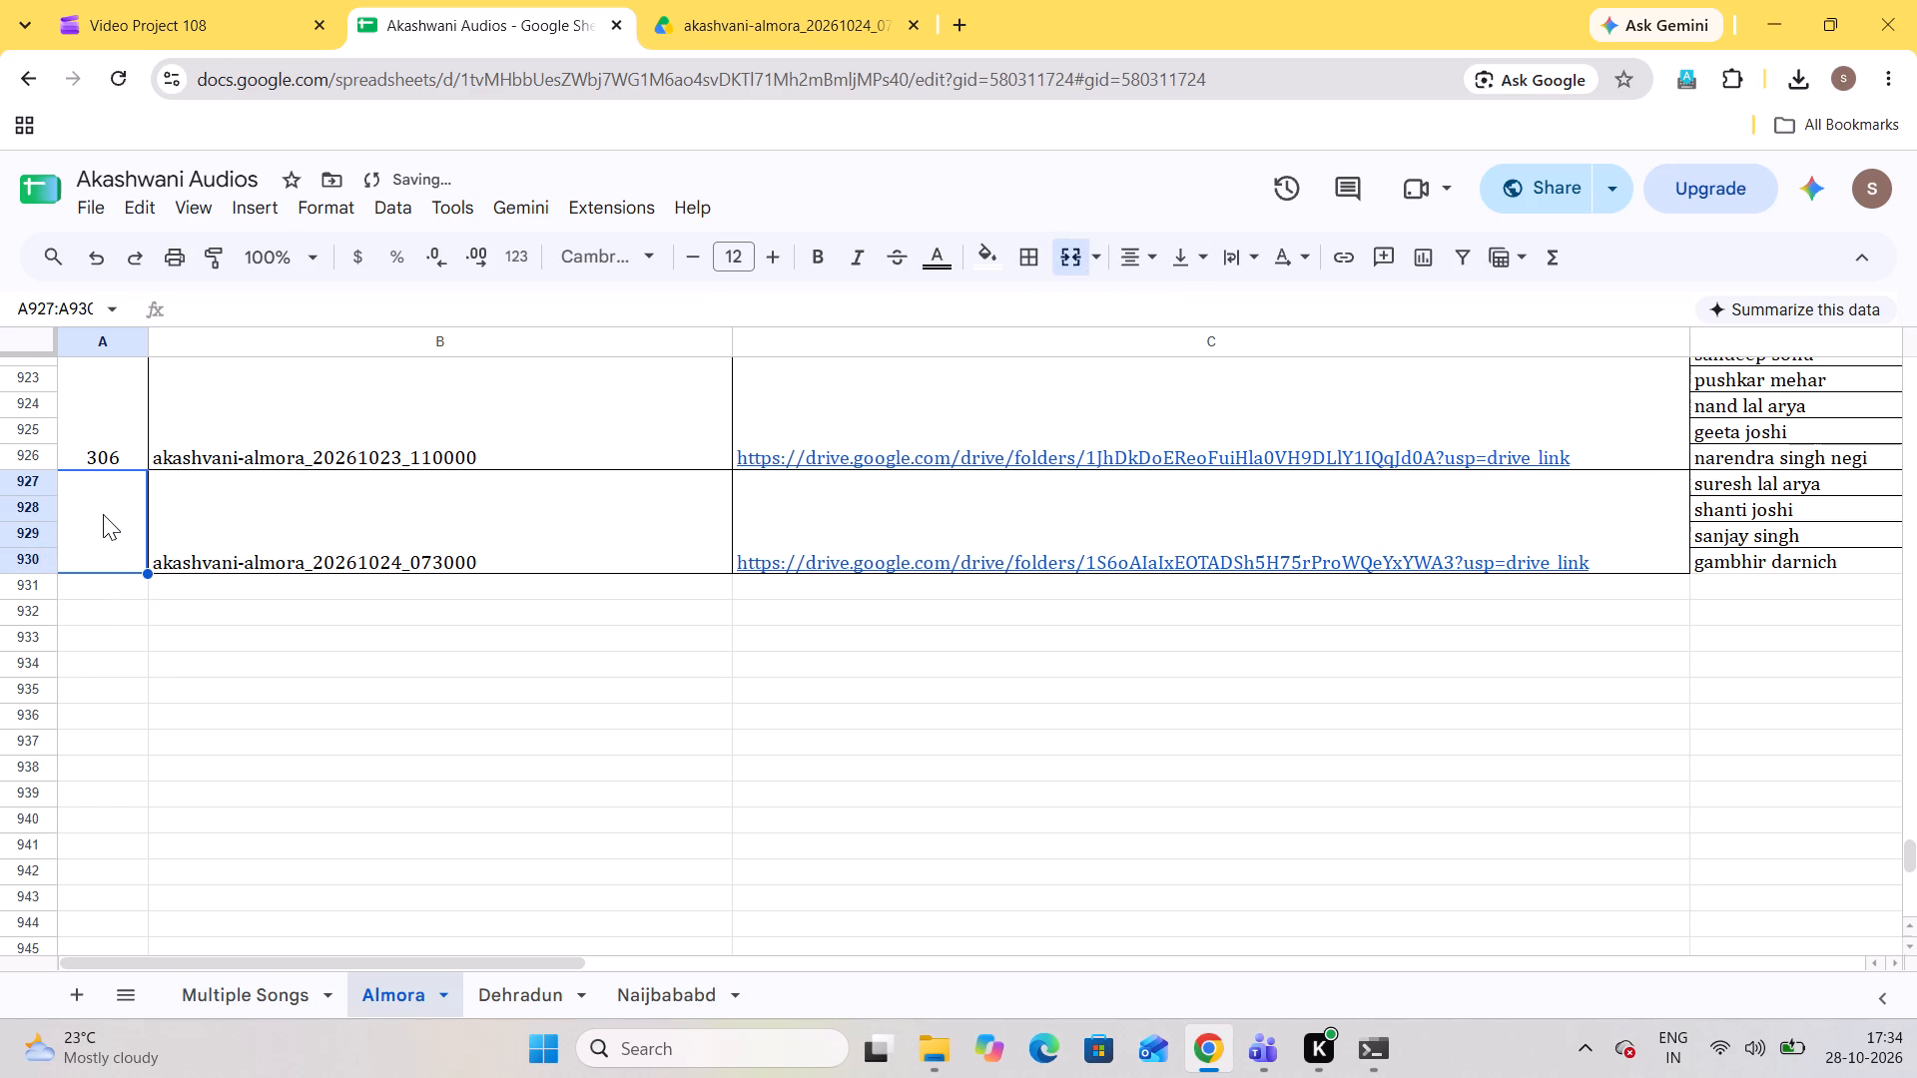
{"action": "type", "text": "307"}
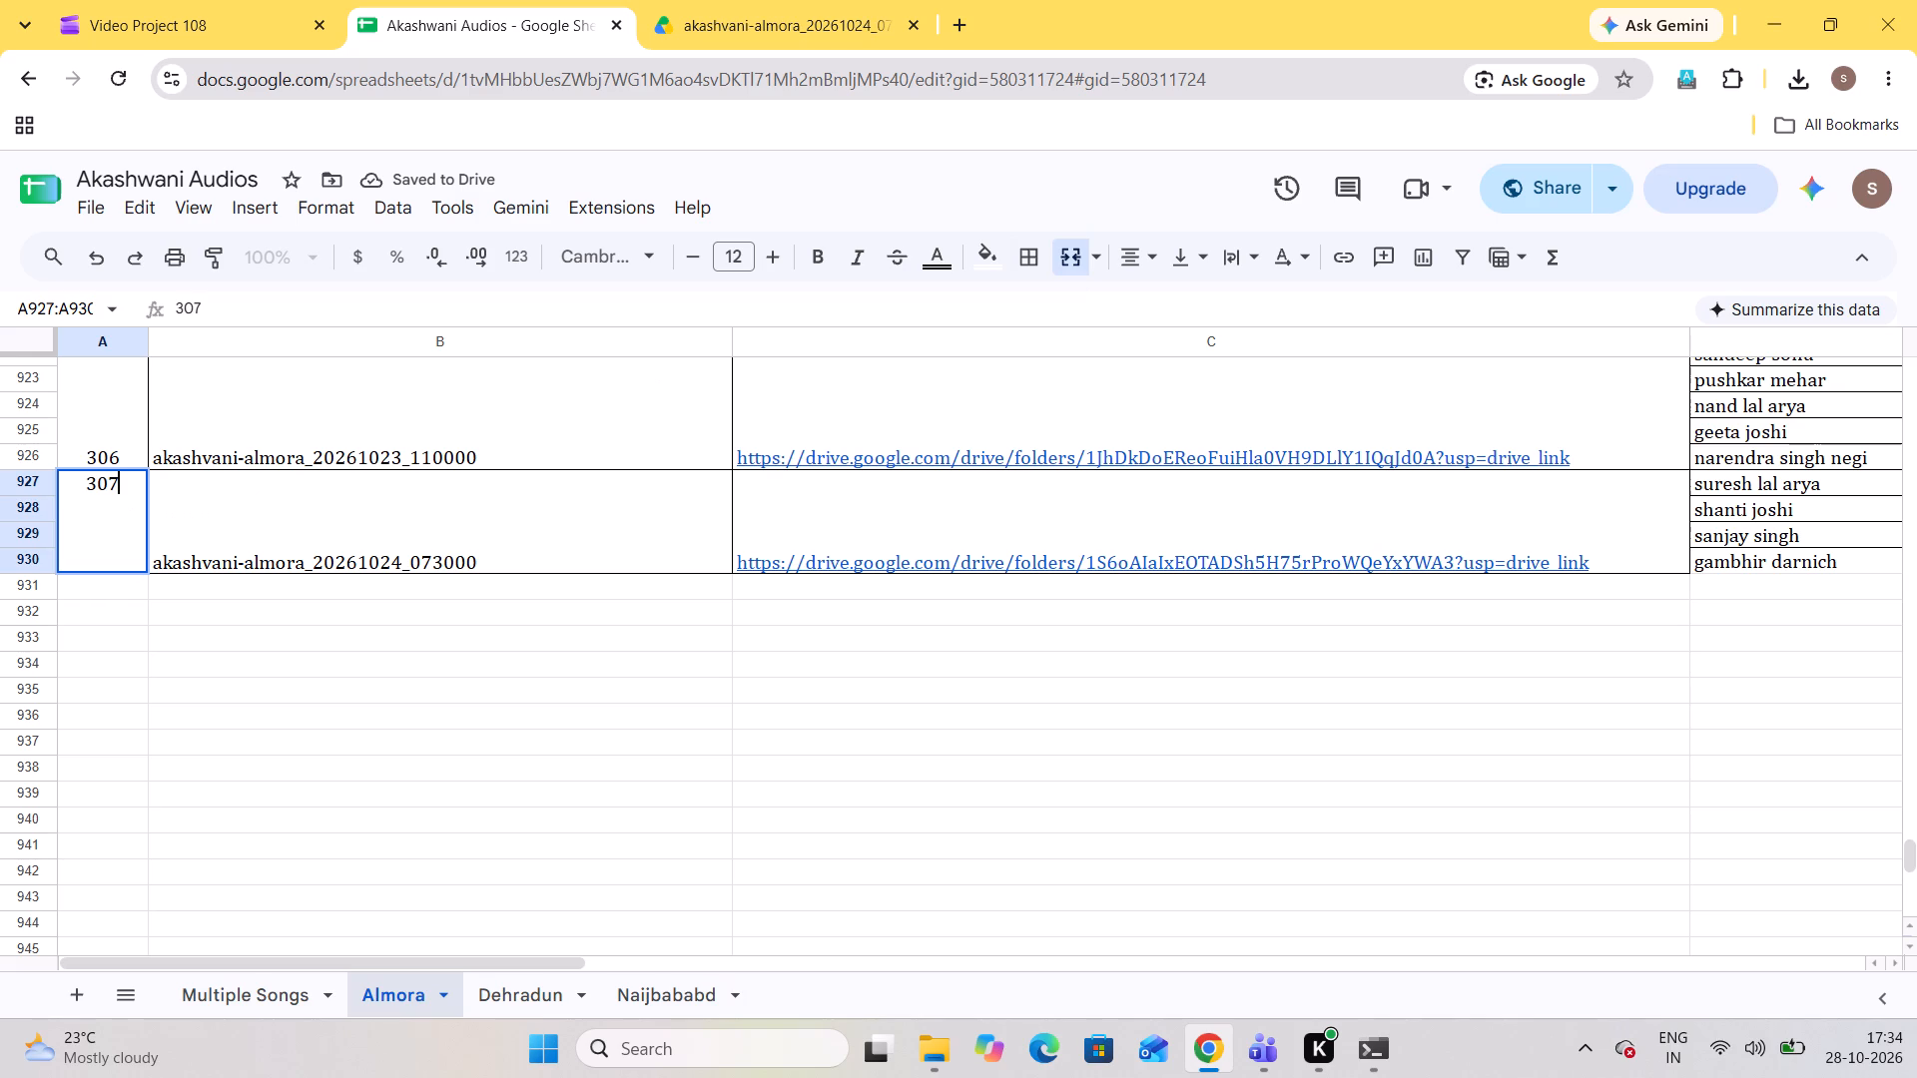
{"action": "left_click", "coordinate": [280, 592]}
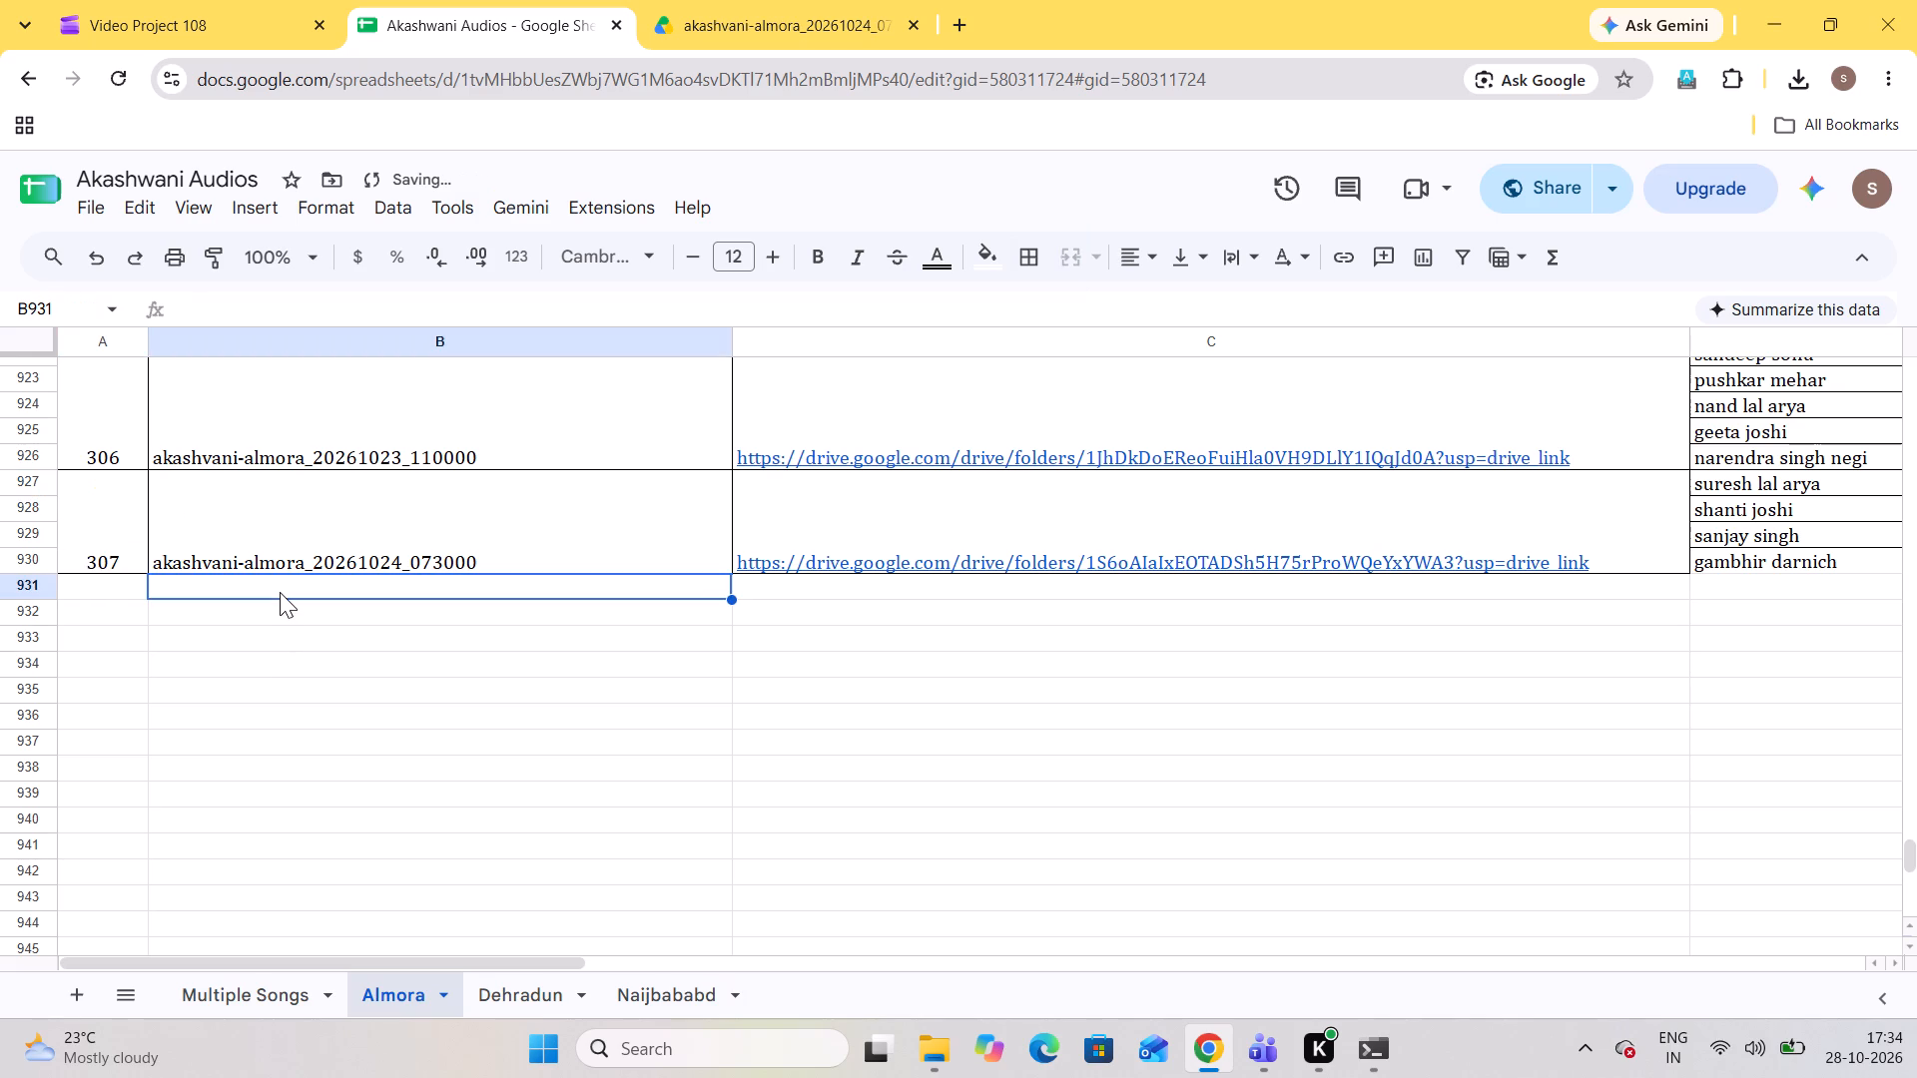
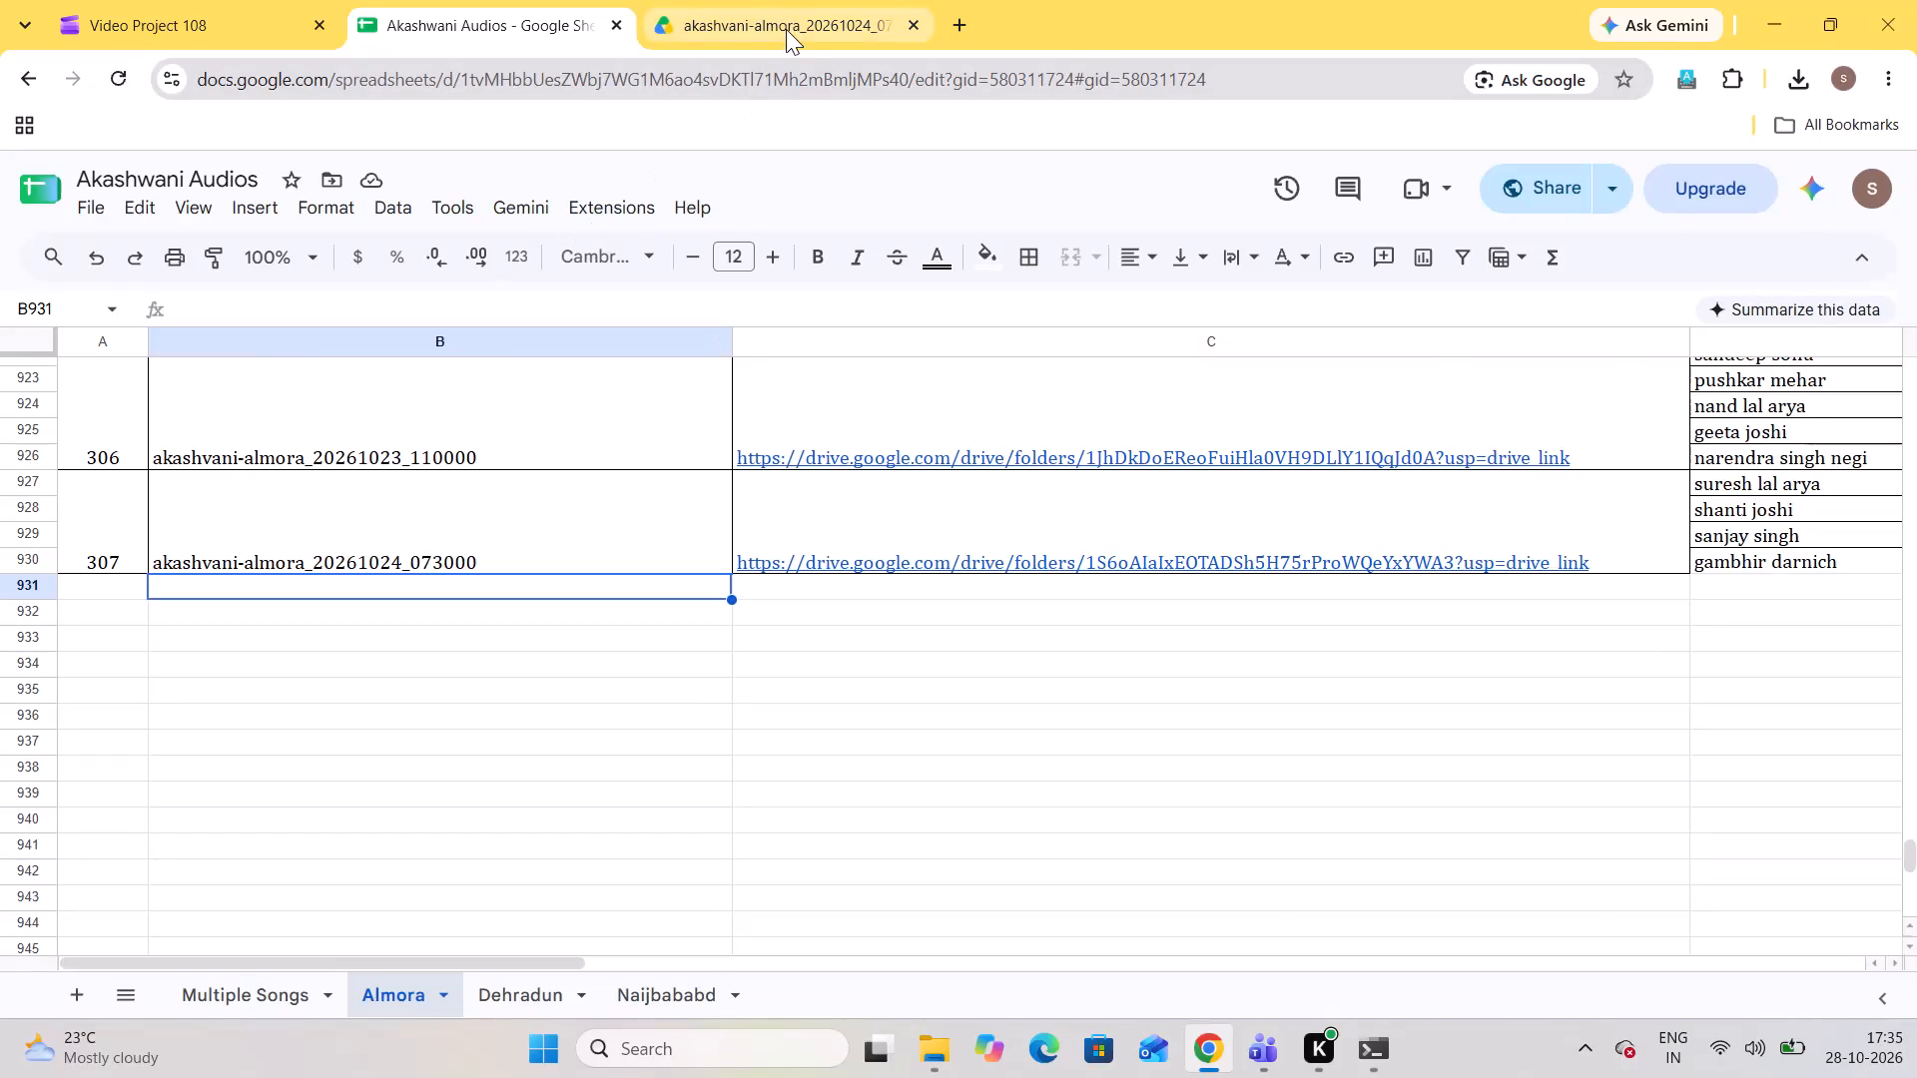
Open the akashvani-almora_20261024_110000 folder inside the 27-10-2026 folder in Drive.
{"action": "left_click", "coordinate": [786, 29]}
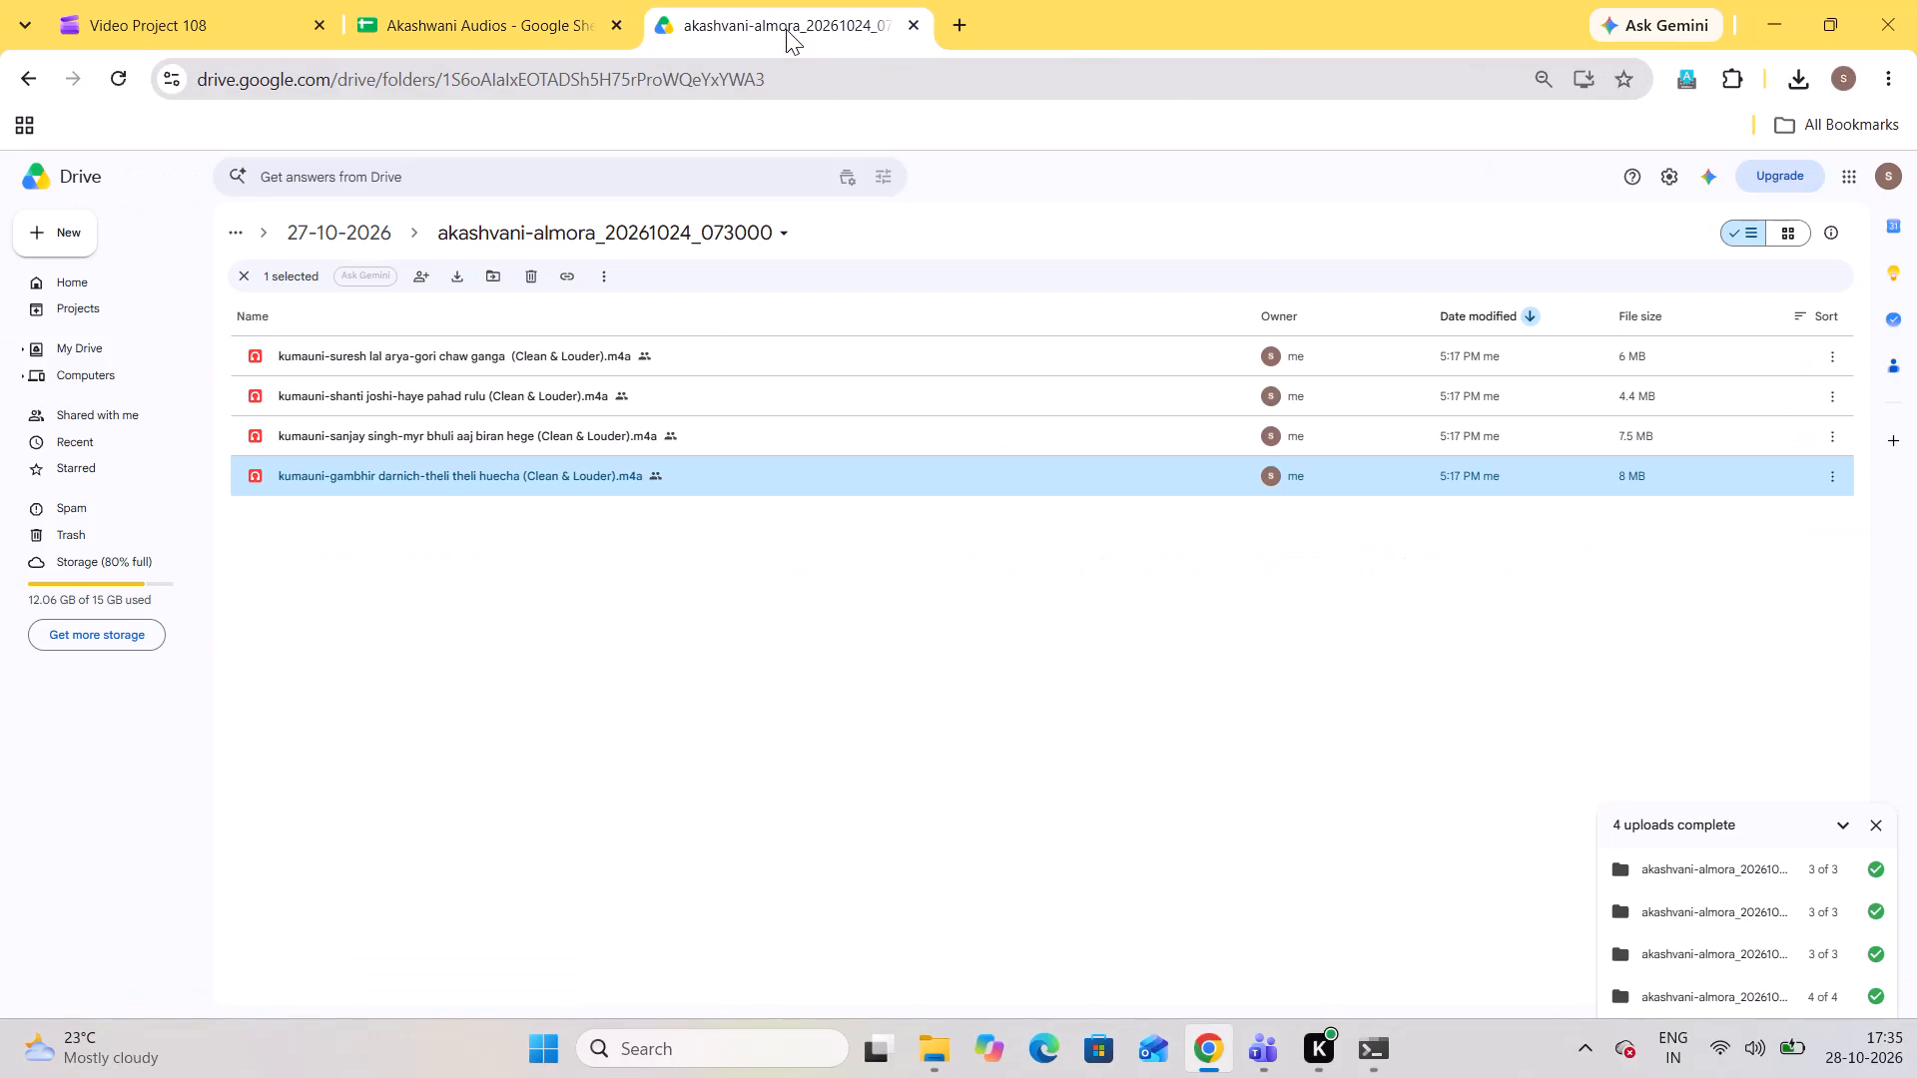
{"action": "left_click", "coordinate": [375, 230]}
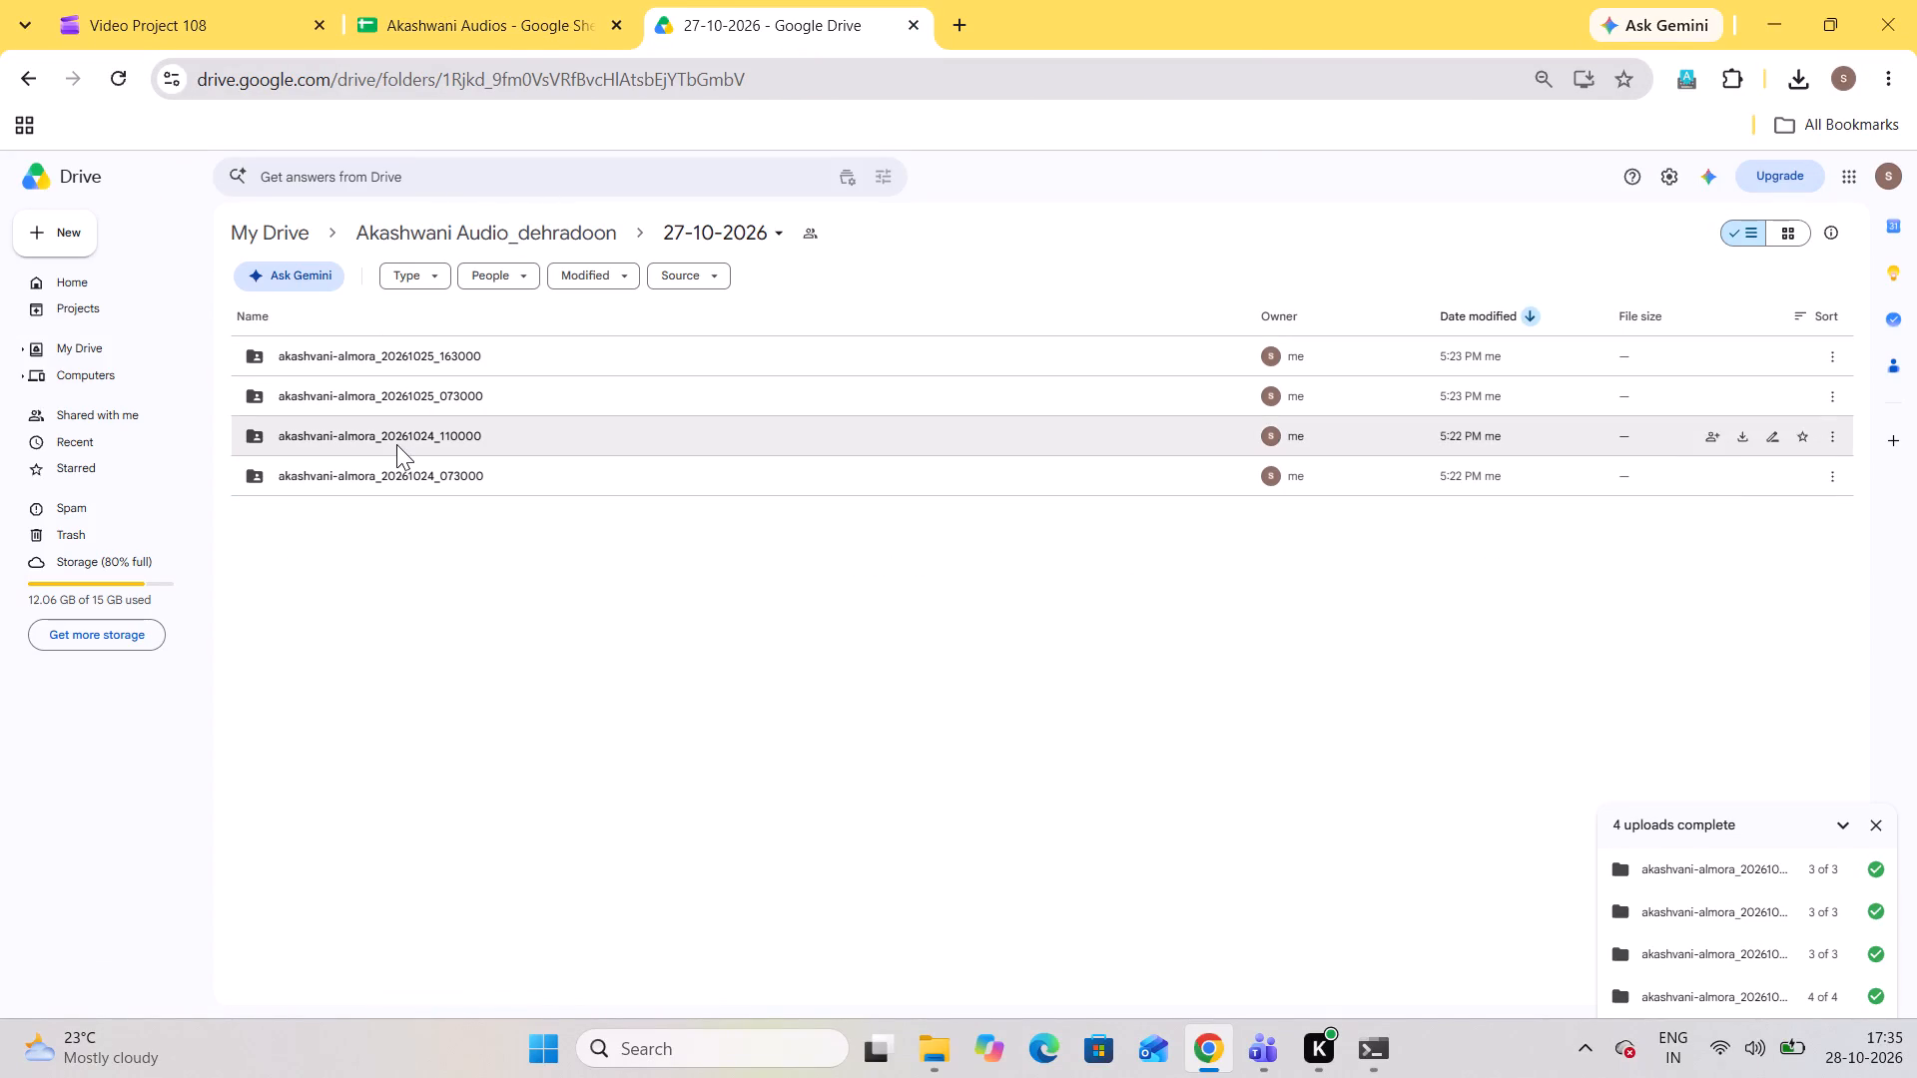
{"action": "left_click", "coordinate": [396, 444]}
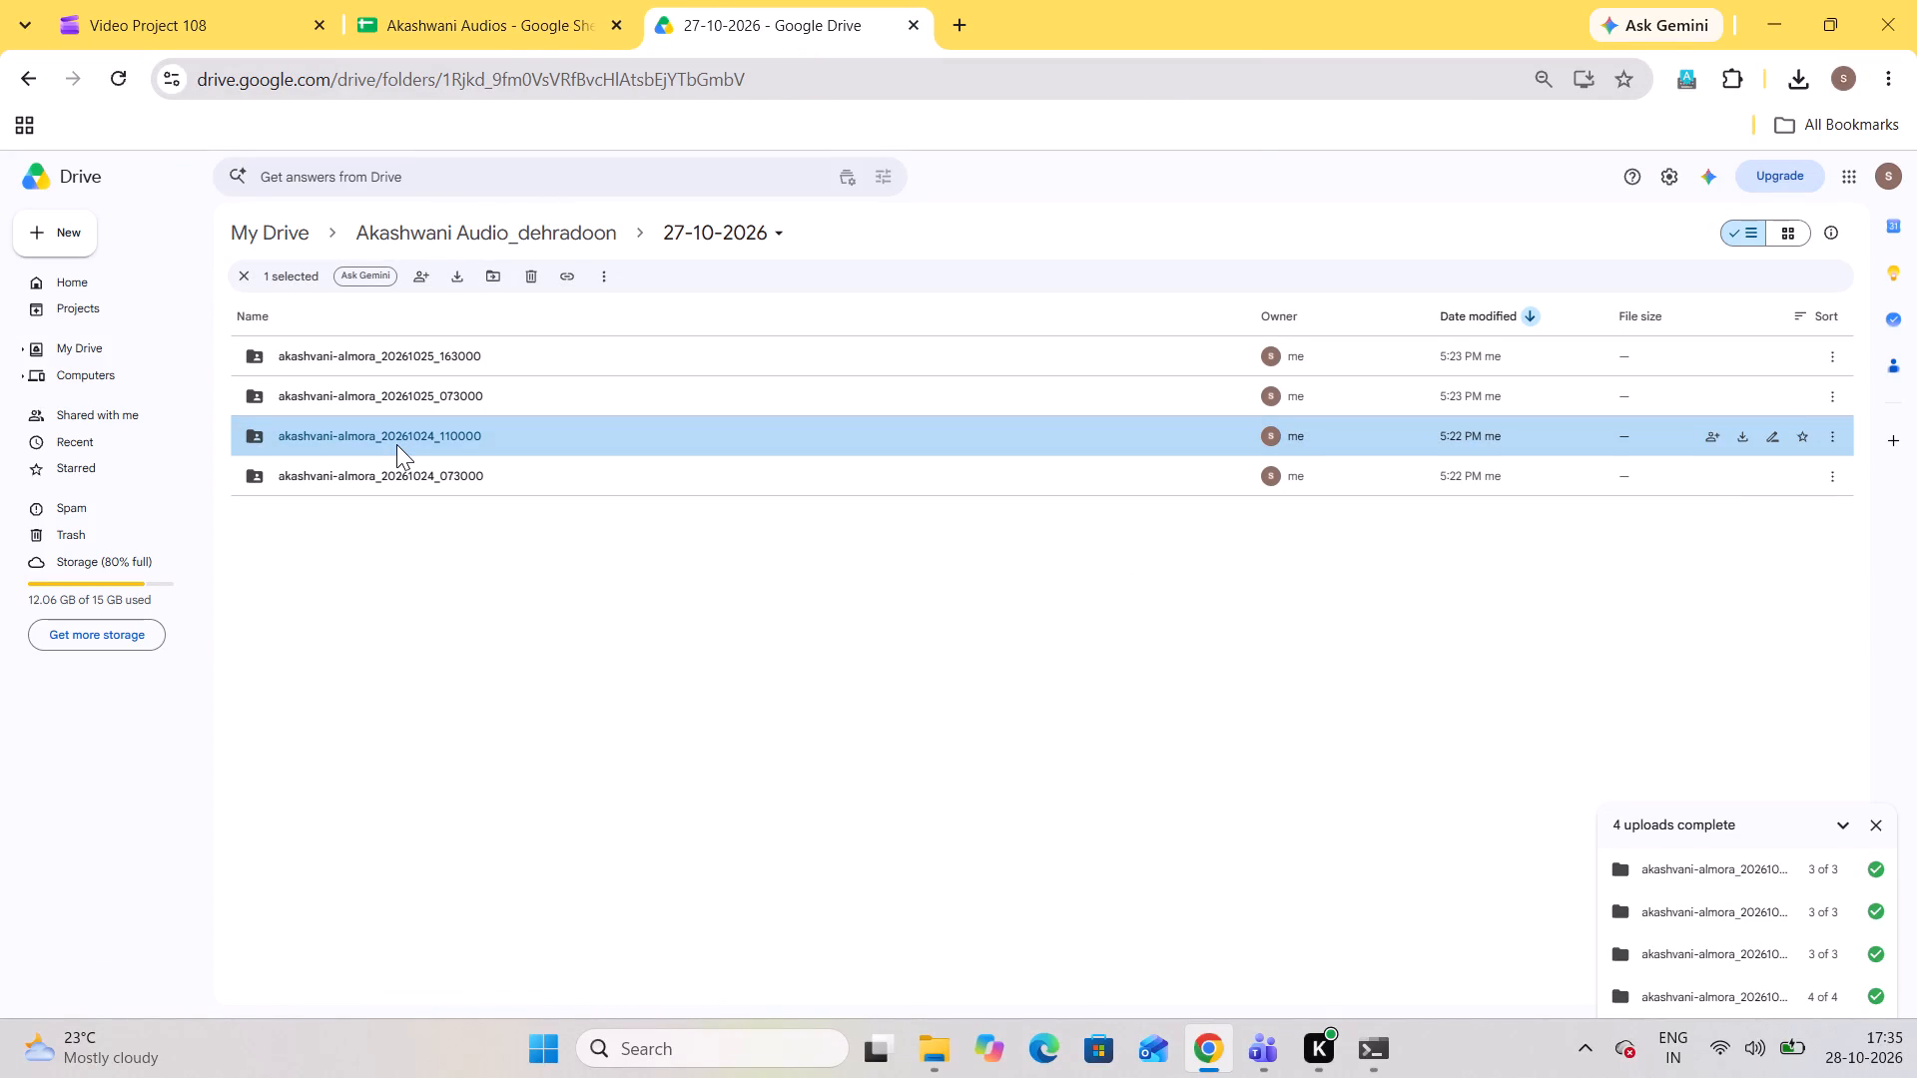
{"action": "left_click", "coordinate": [396, 444]}
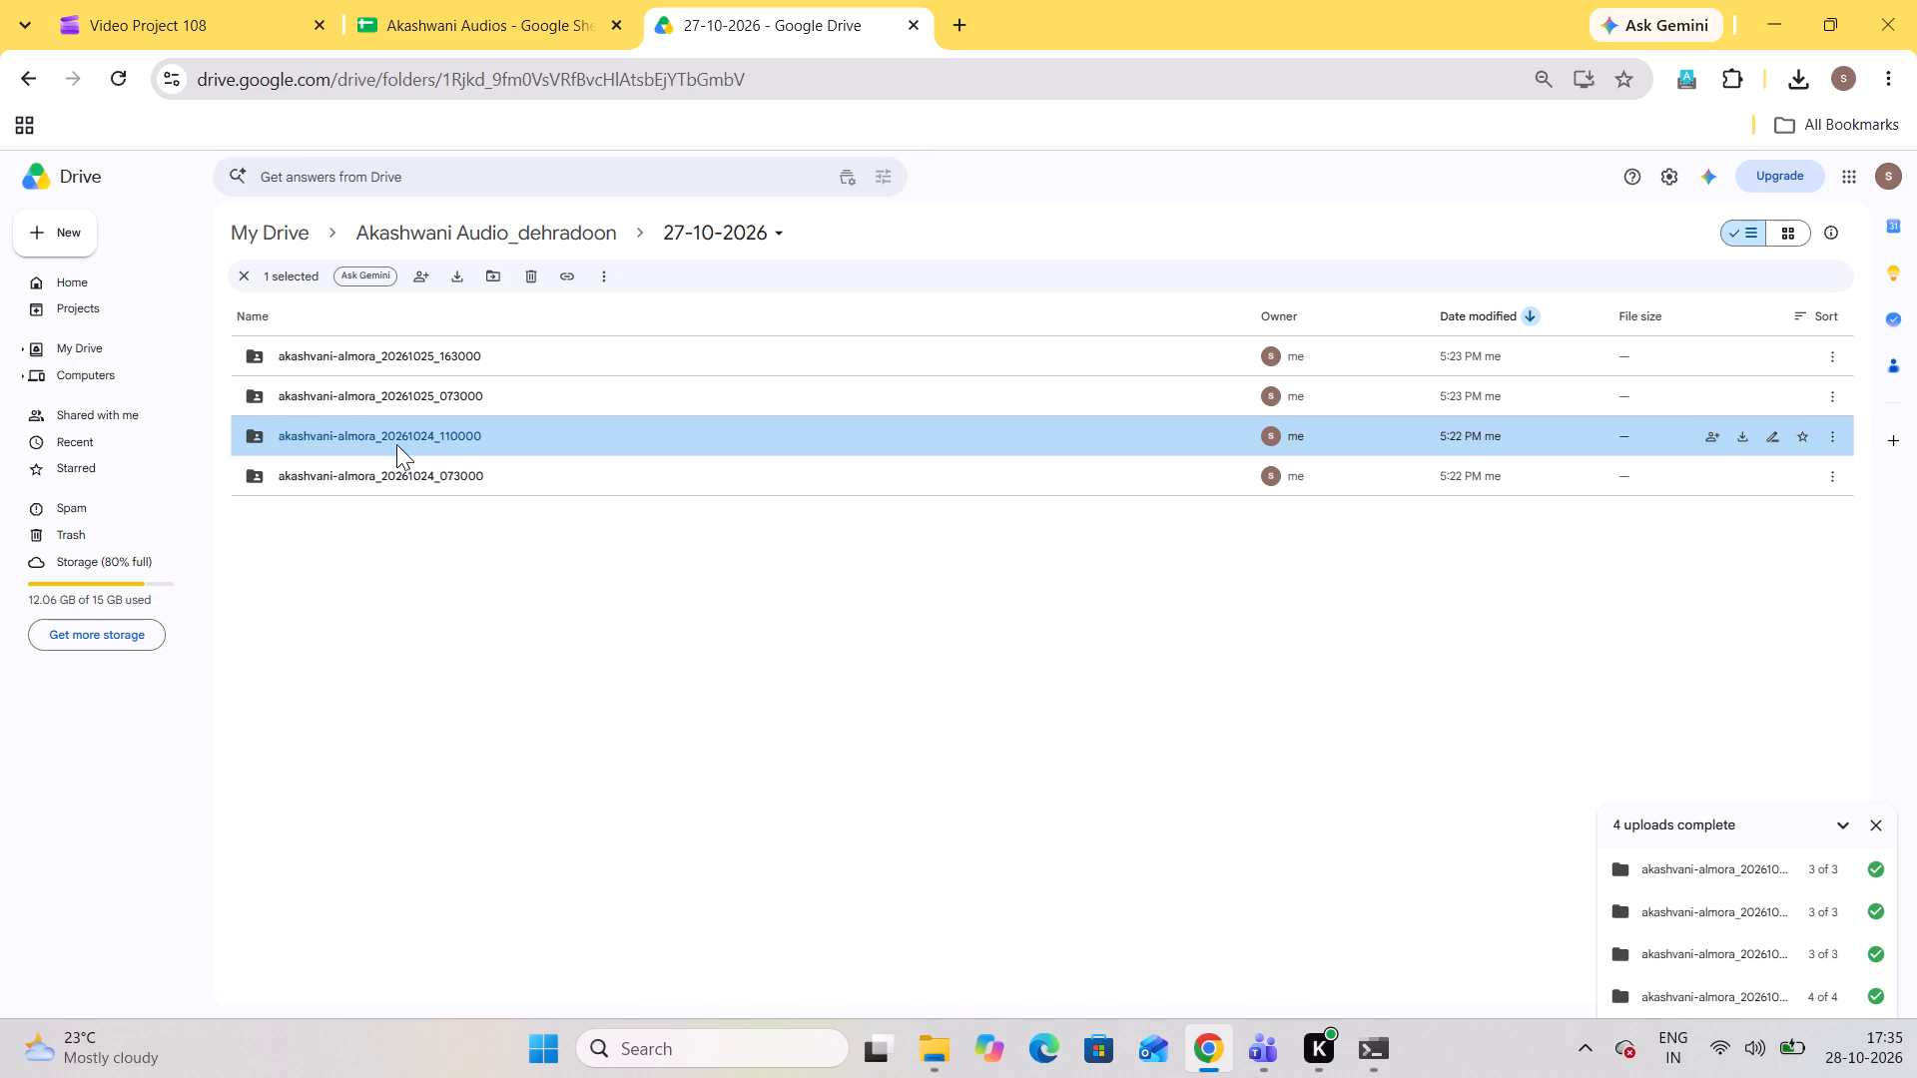
{"action": "left_click", "coordinate": [396, 444]}
{"action": "double_click", "coordinate": [396, 444]}
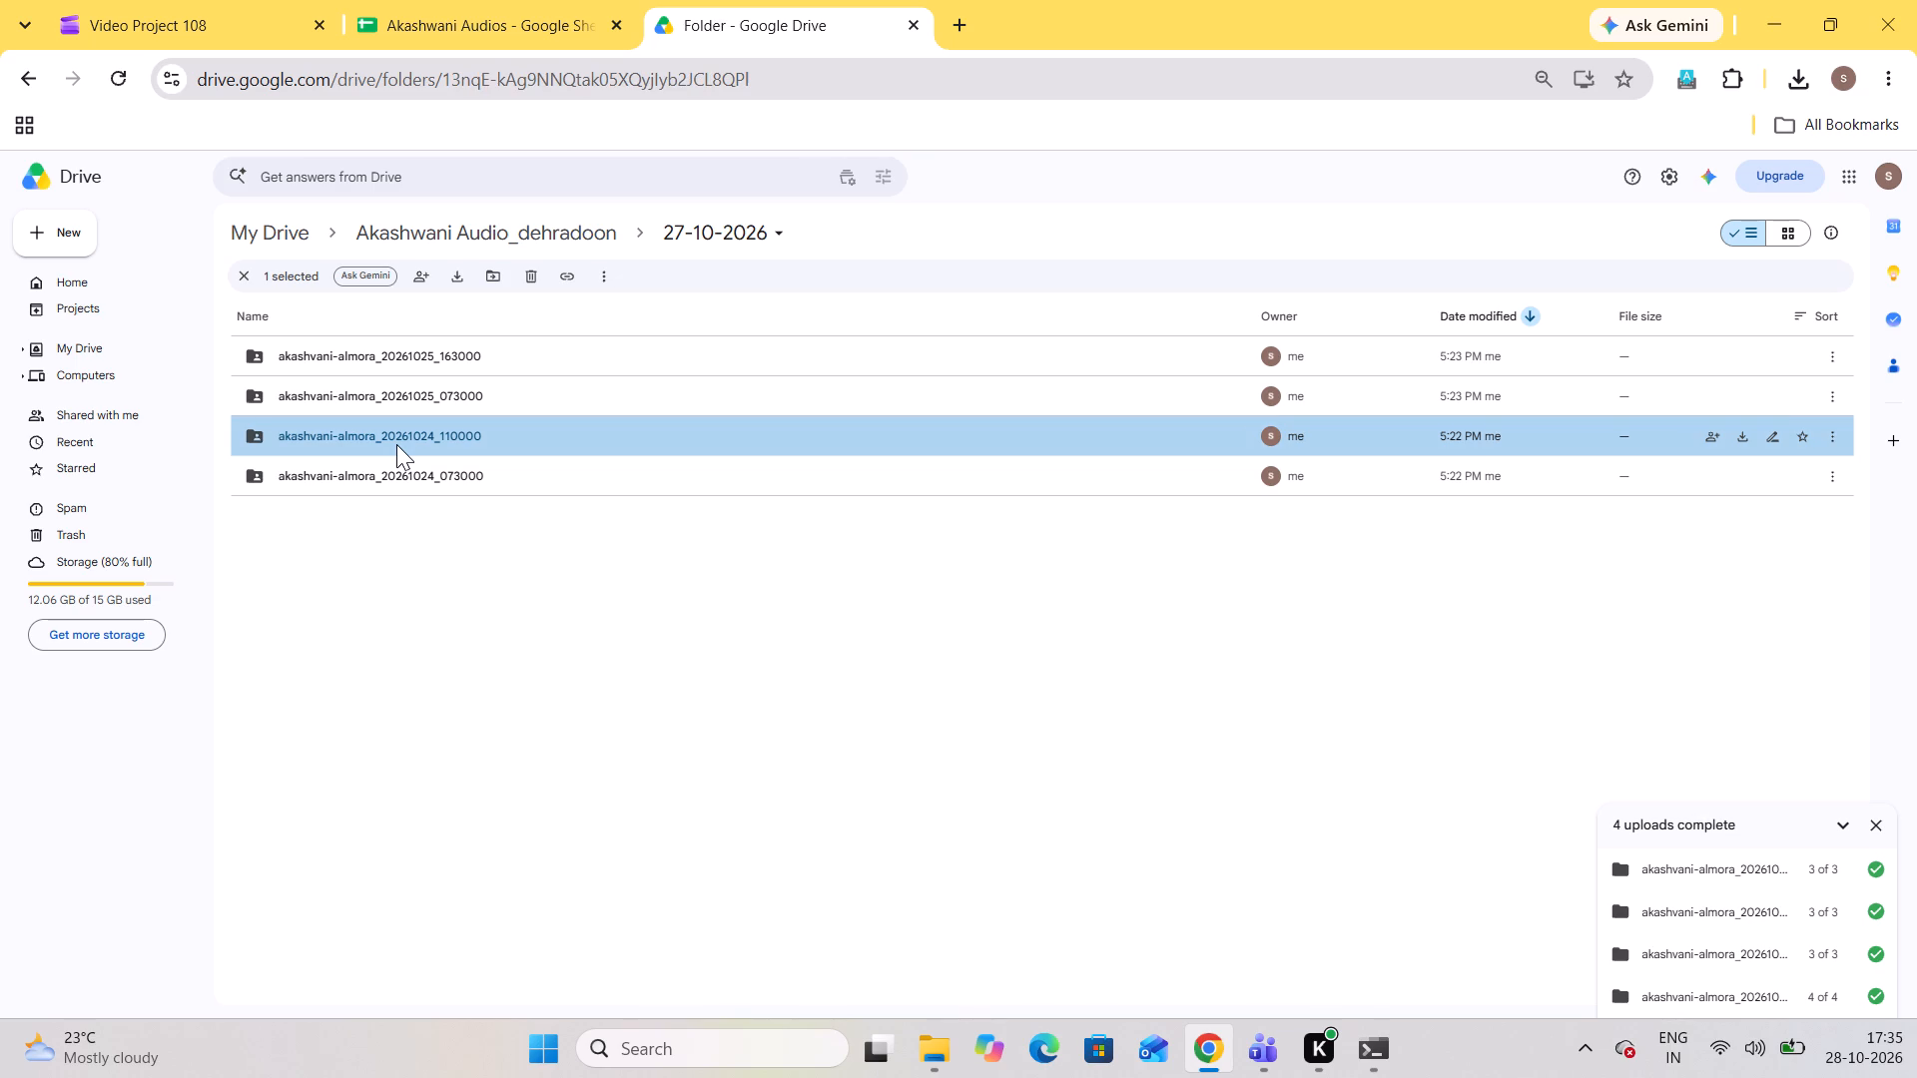
Copy the folder name akashvani-almora_20261024_110000 from the local 28-10-2026 folder in File Explorer into cell B931 of the Almora sheet.
{"action": "key", "text": "alt+Tab"}
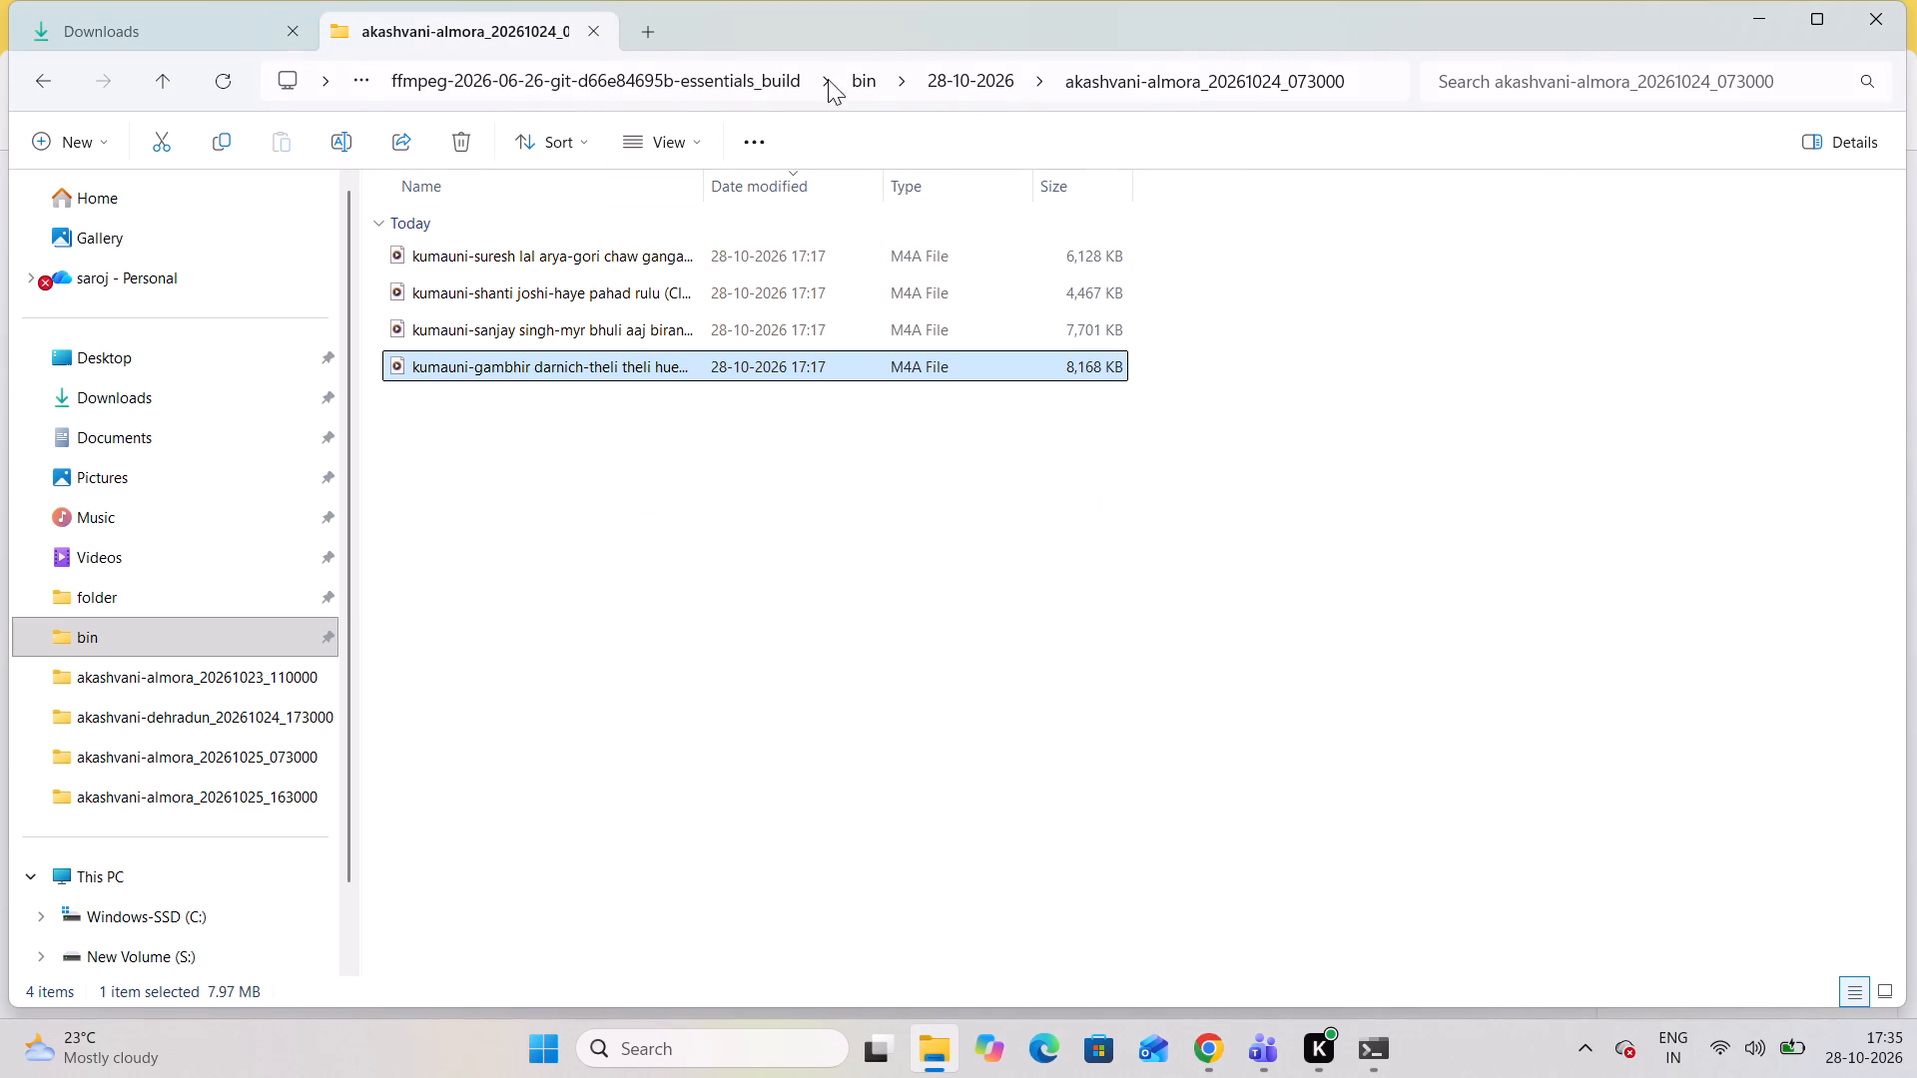
{"action": "left_click", "coordinate": [958, 95]}
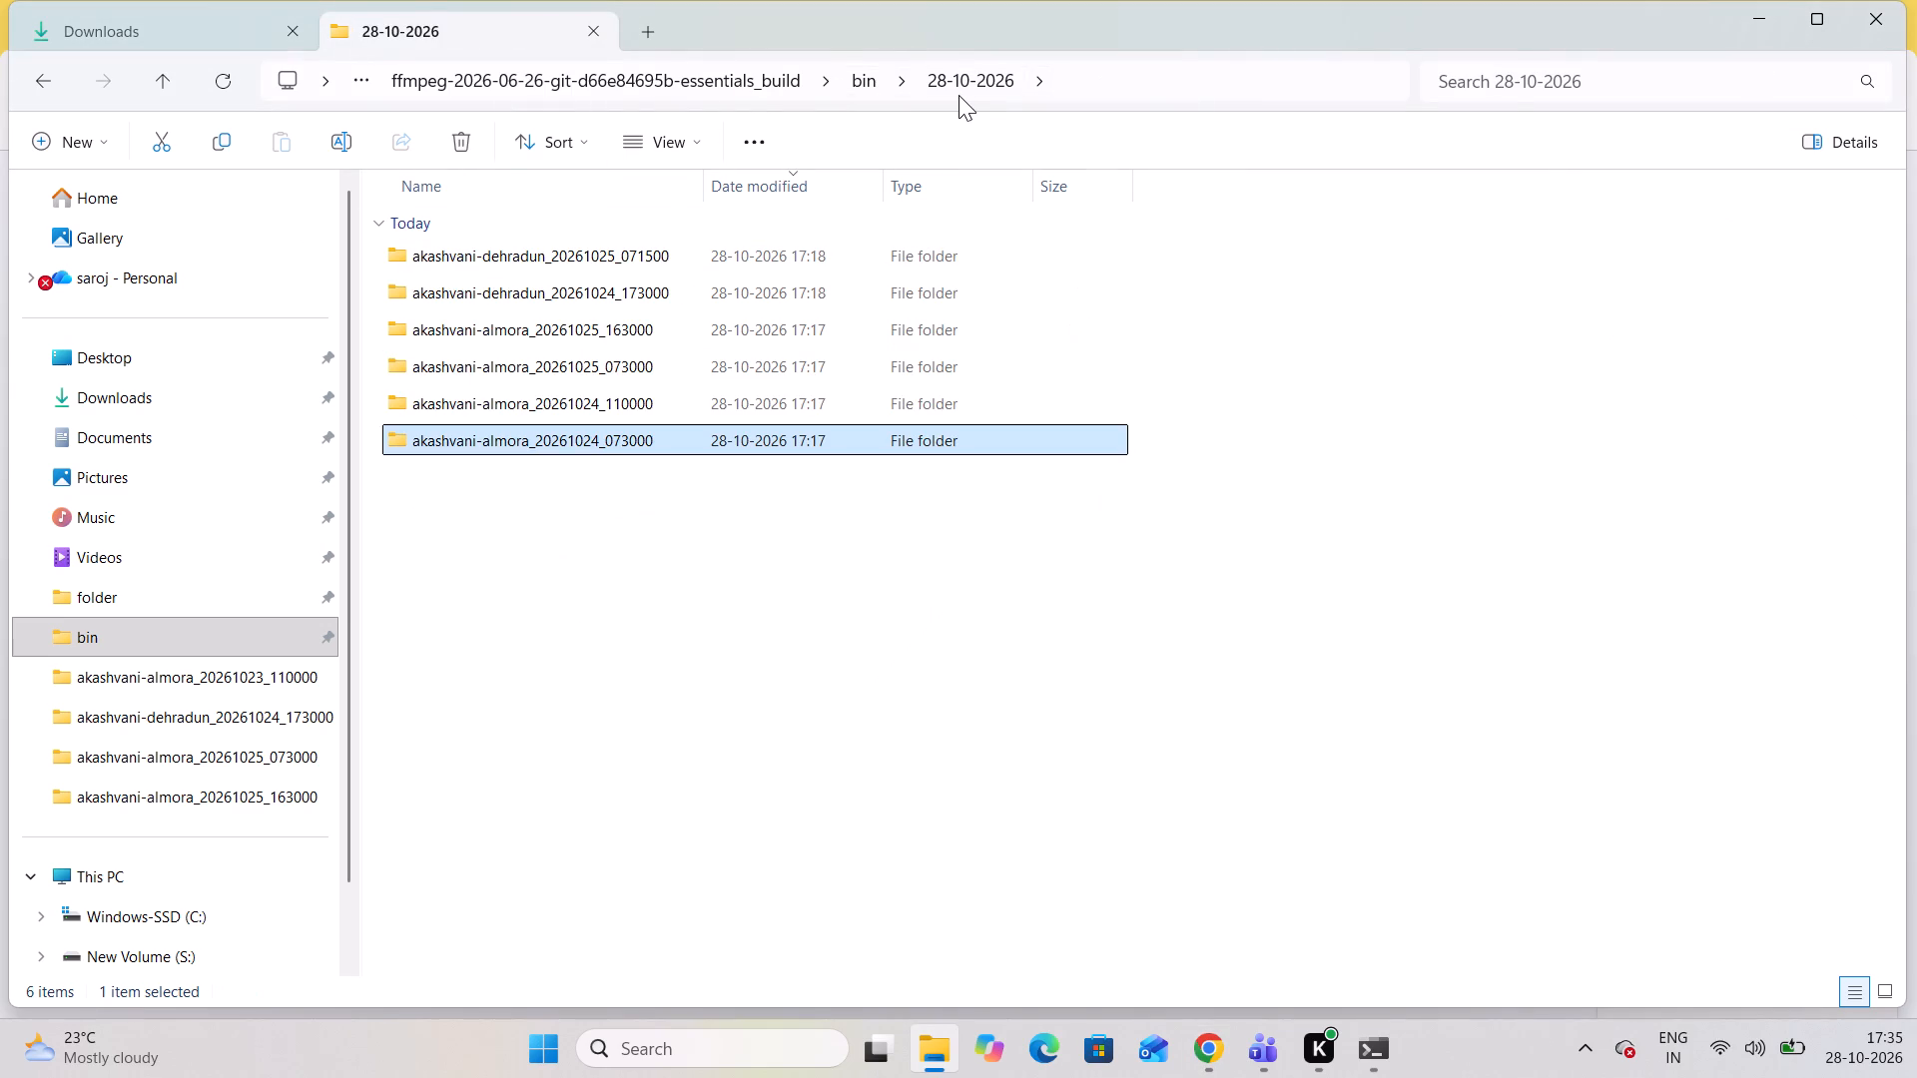
{"action": "left_click", "coordinate": [591, 398]}
{"action": "left_click", "coordinate": [591, 398]}
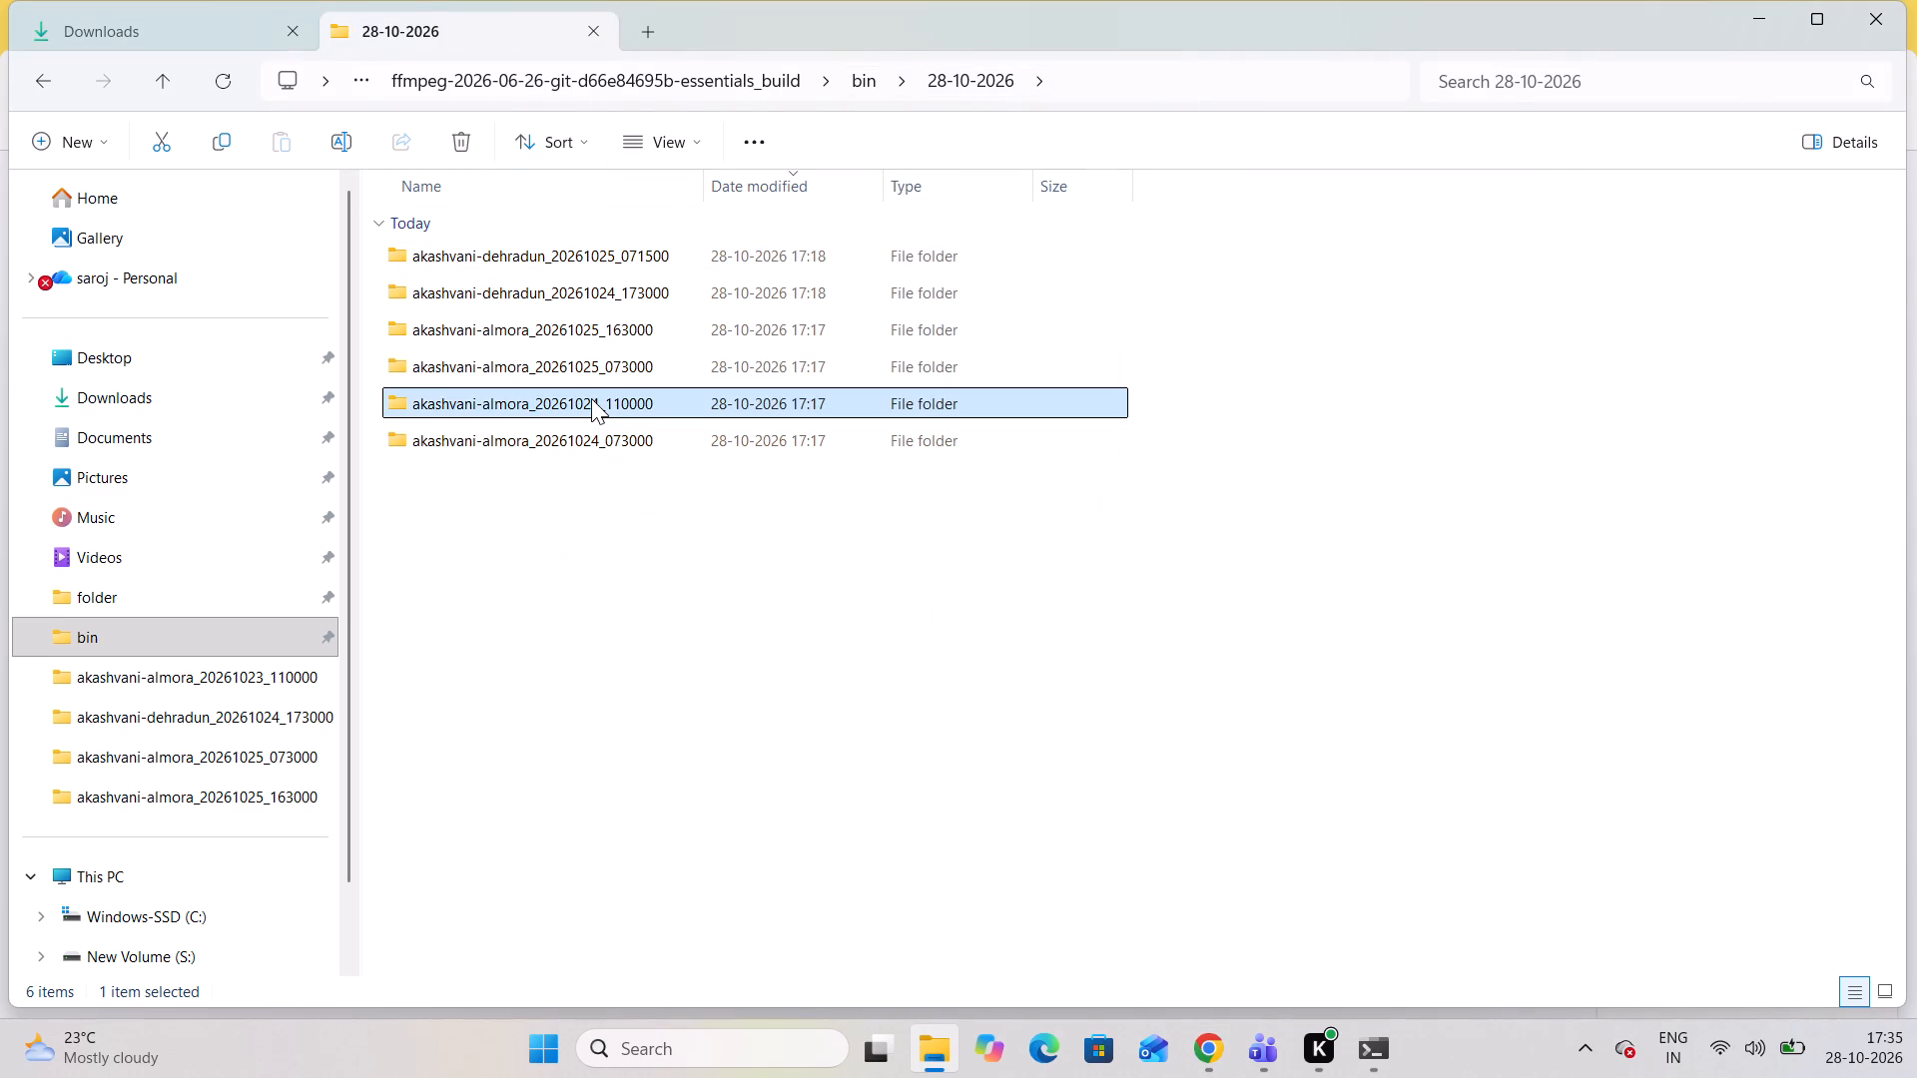
{"action": "key", "text": "ctrl+c"}
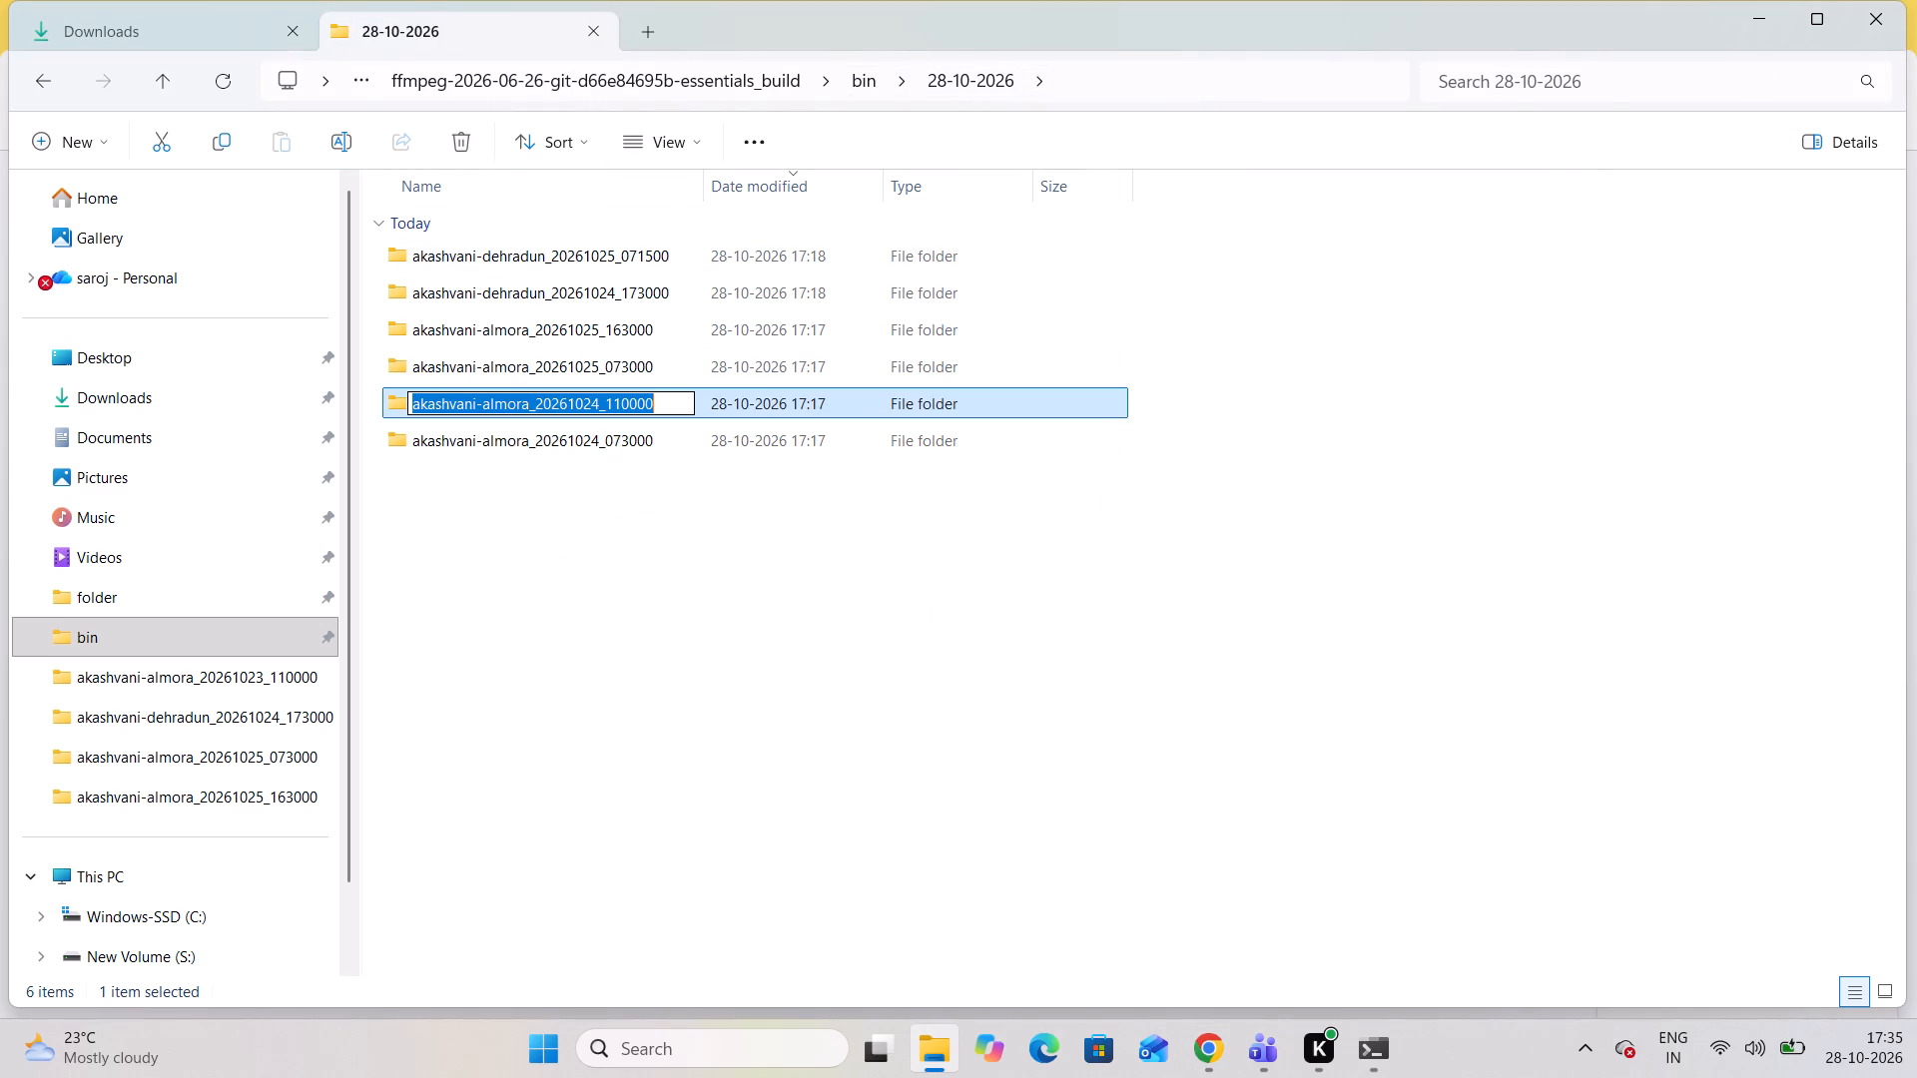
{"action": "key", "text": "alt+Tab"}
{"action": "key", "text": "alt+Tab"}
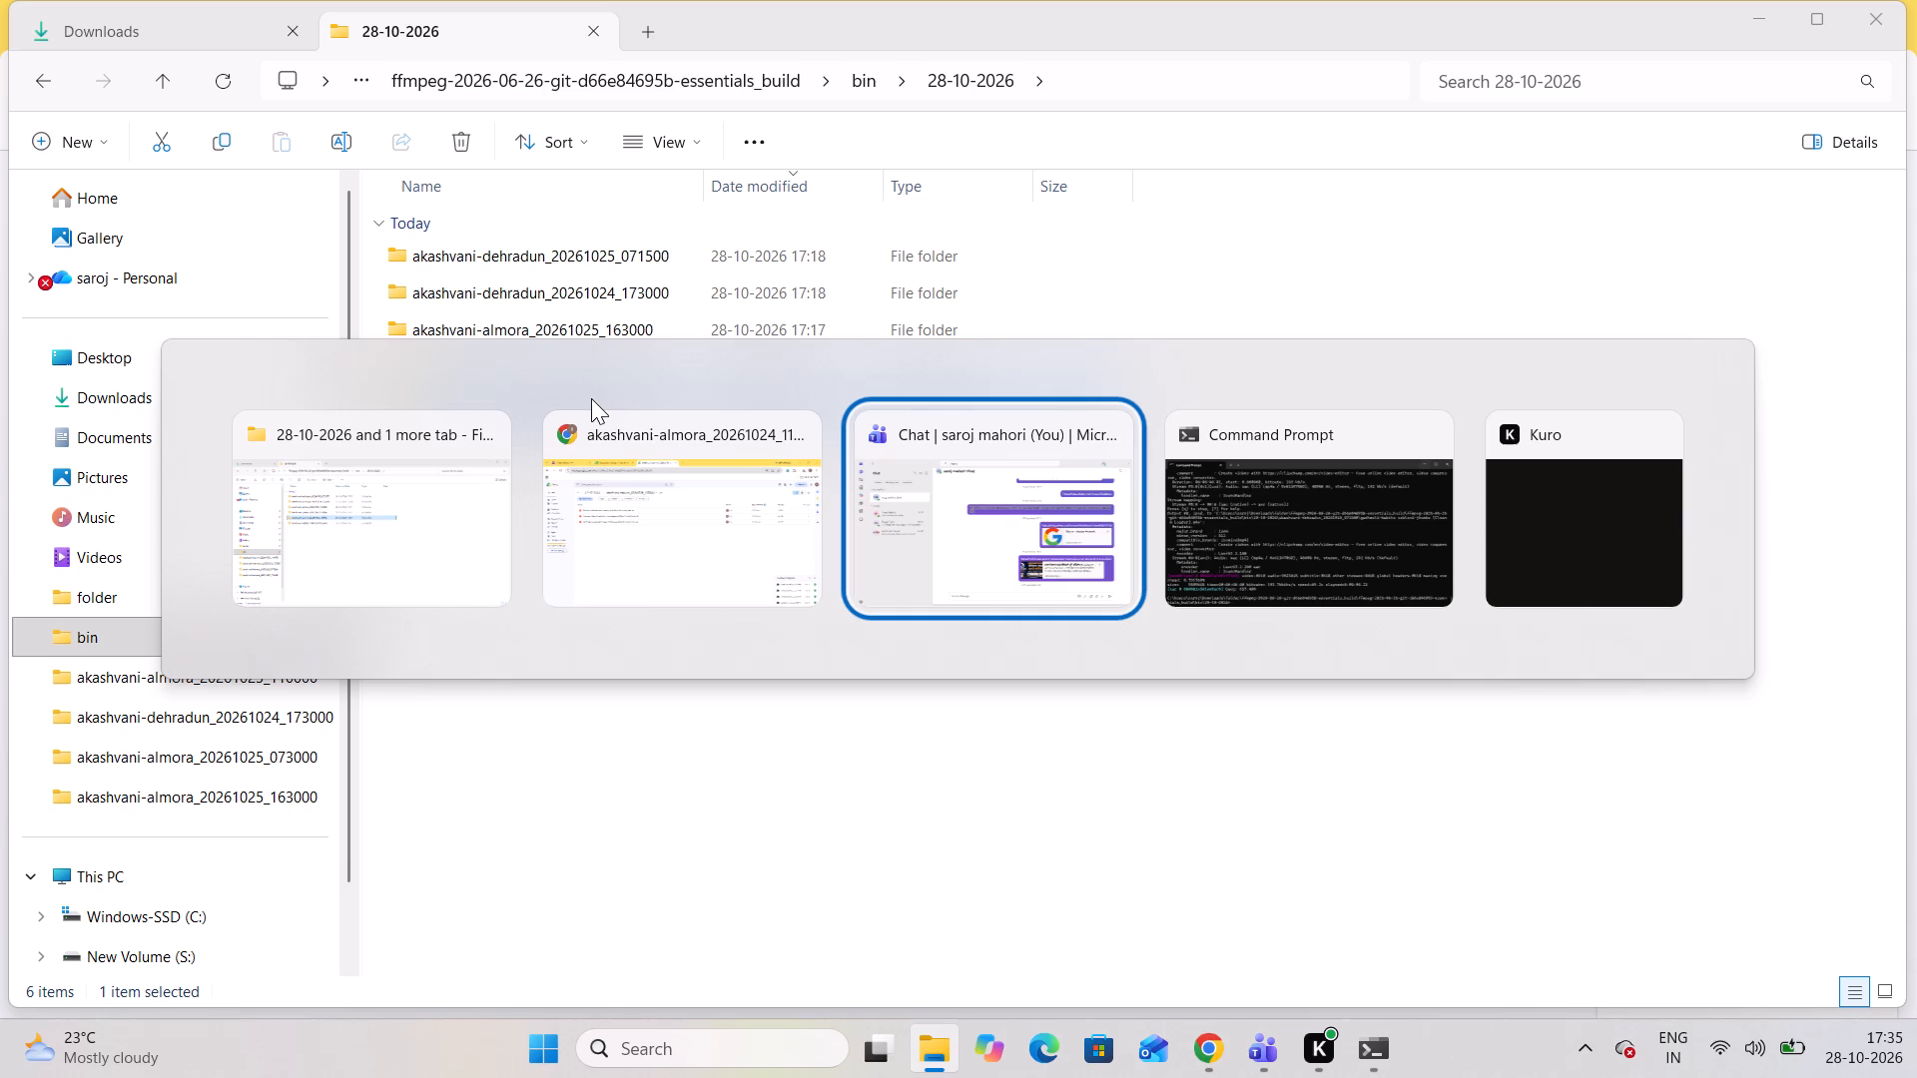
{"action": "key", "text": "alt+Left"}
{"action": "left_click", "coordinate": [519, 19]}
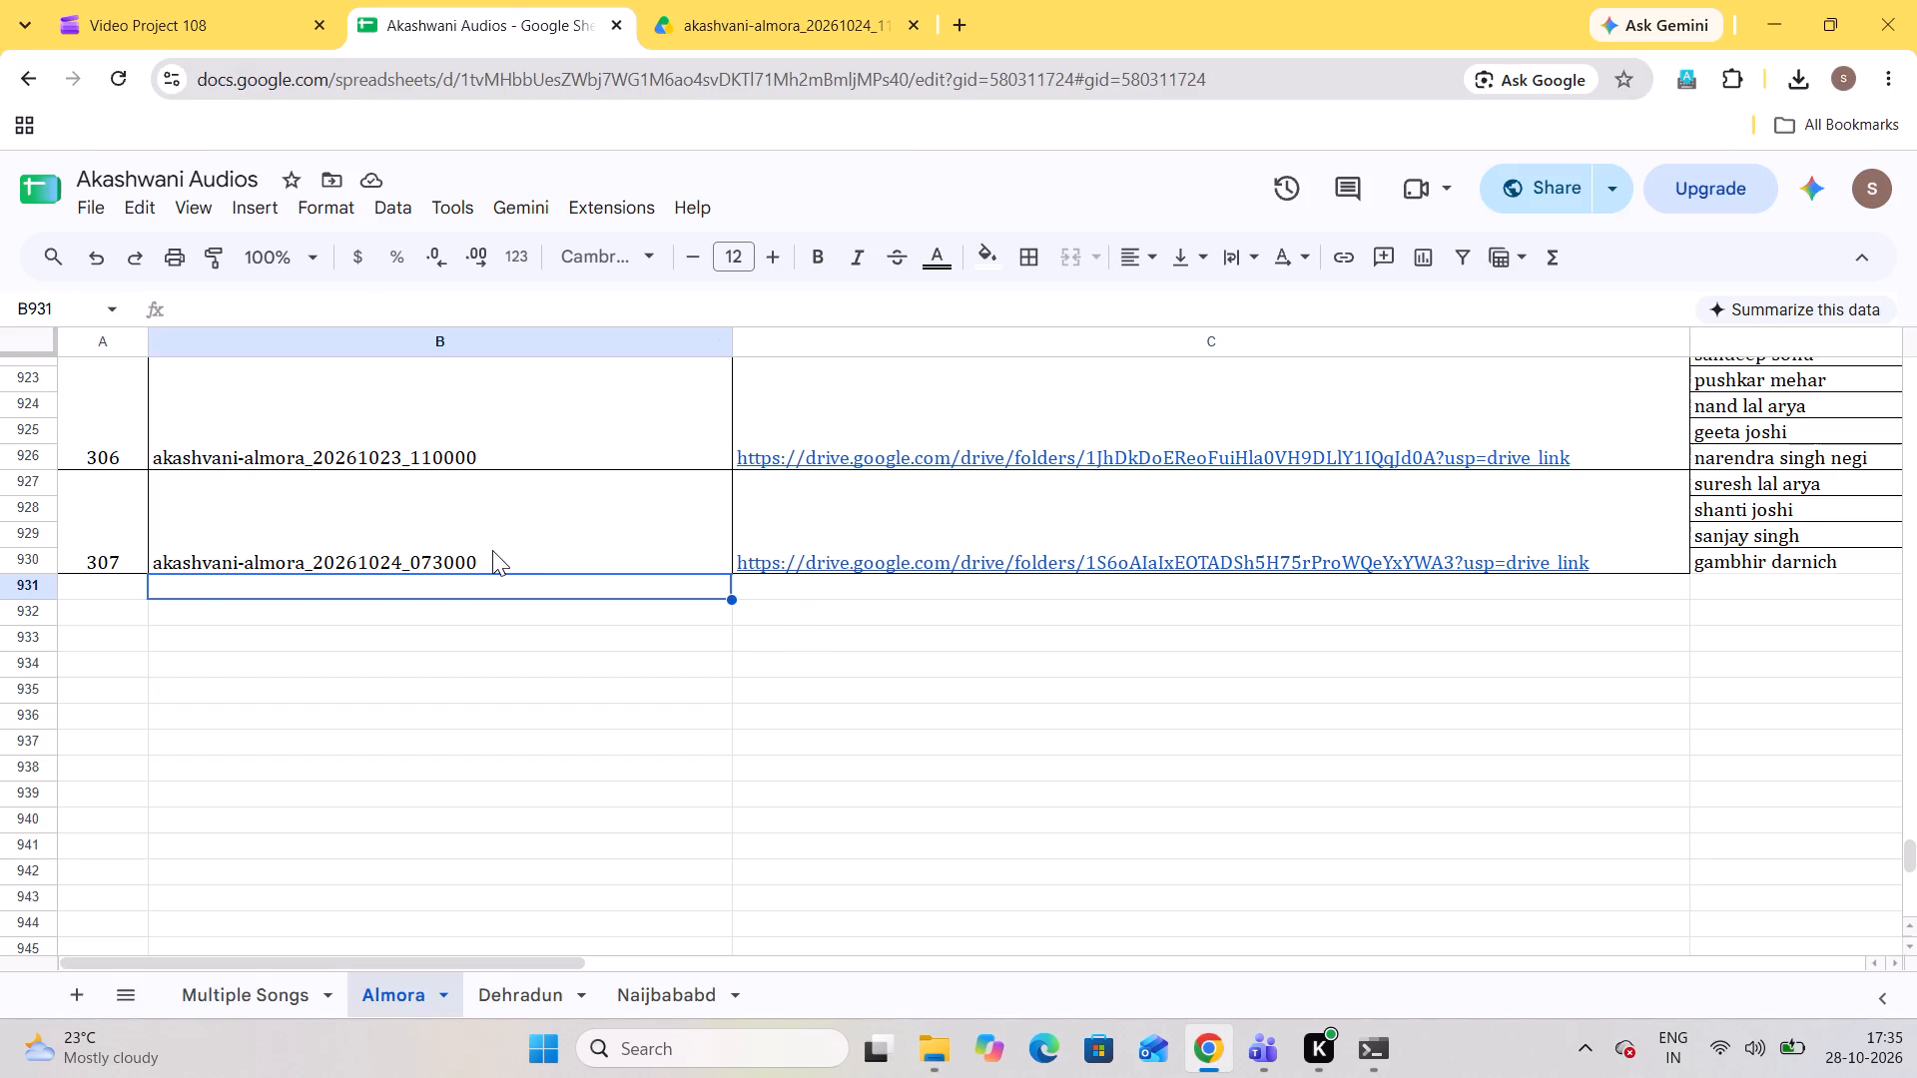
{"action": "key", "text": "ctrl+v"}
Copy the Drive share link of the akashvani-almora_20261024_110000 folder into cell C931 of the Almora sheet.
{"action": "left_click", "coordinate": [898, 598]}
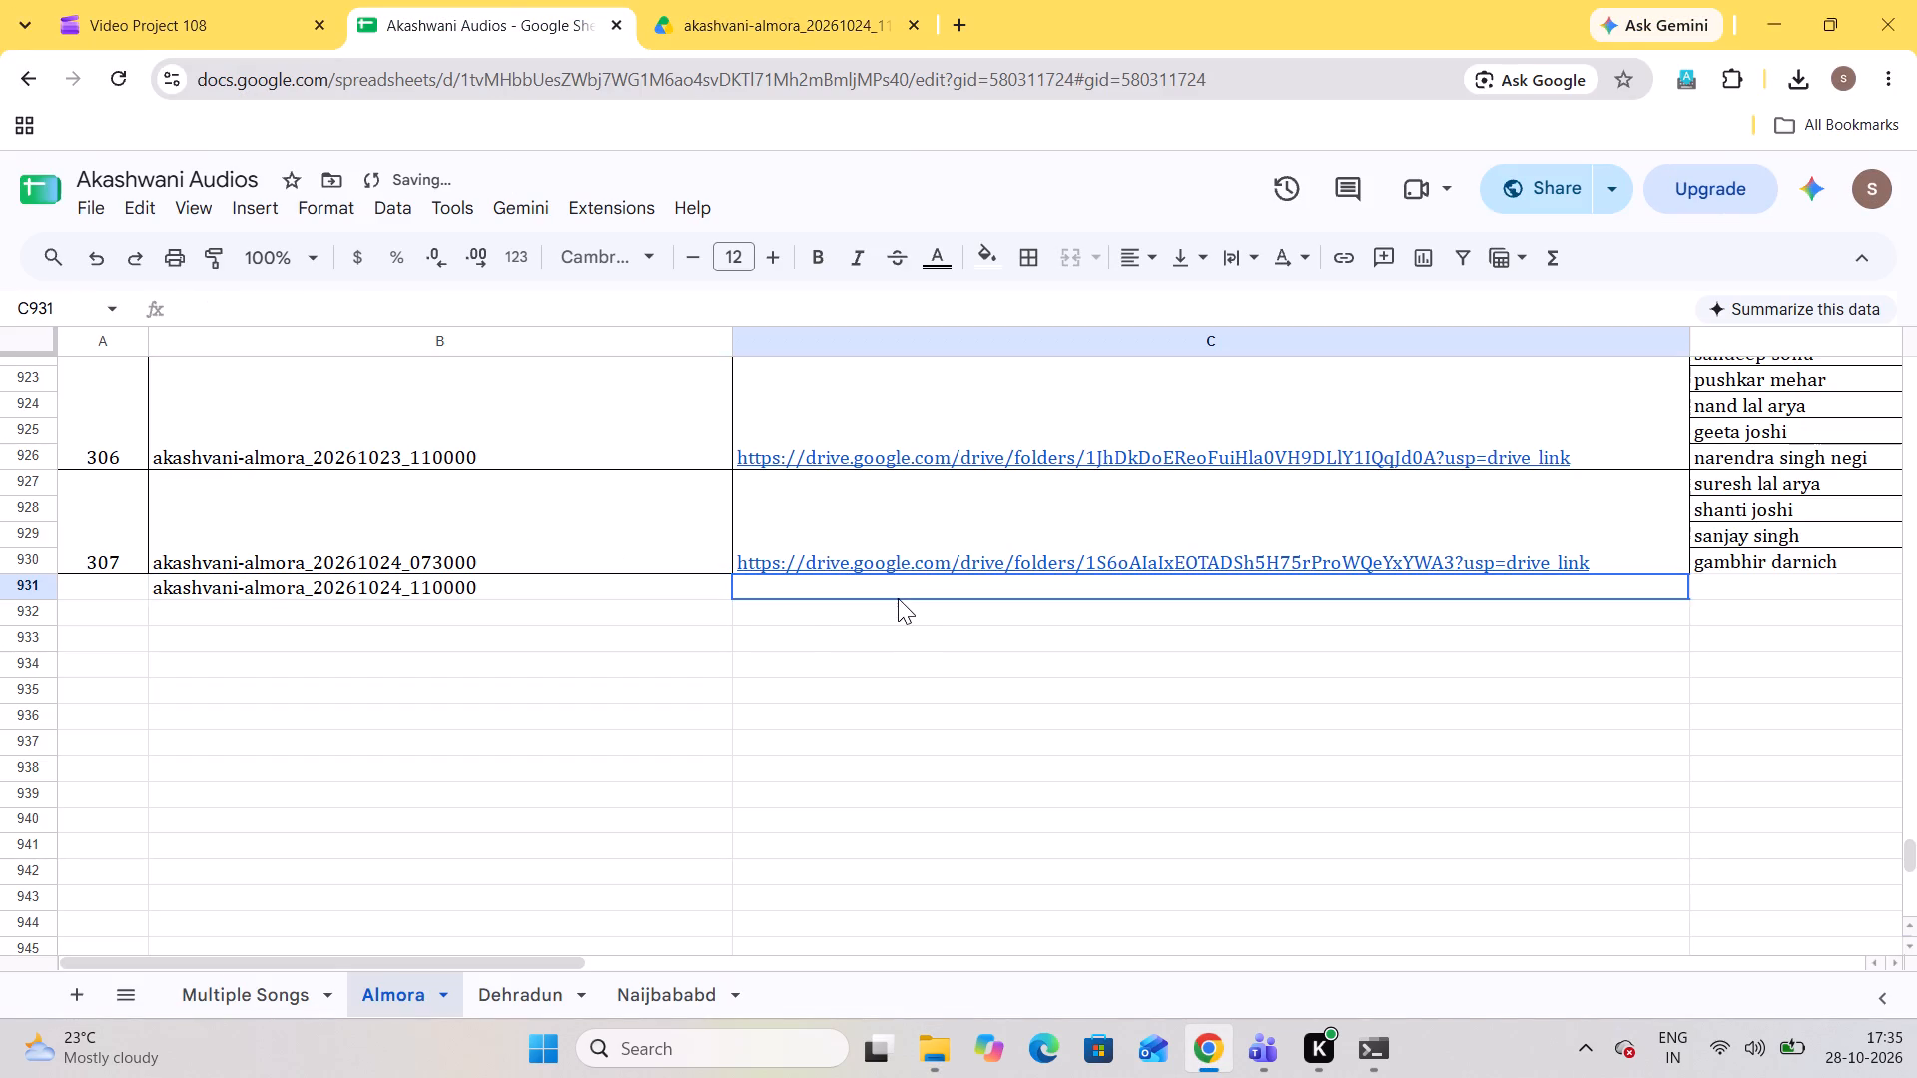
{"action": "left_click", "coordinate": [836, 24]}
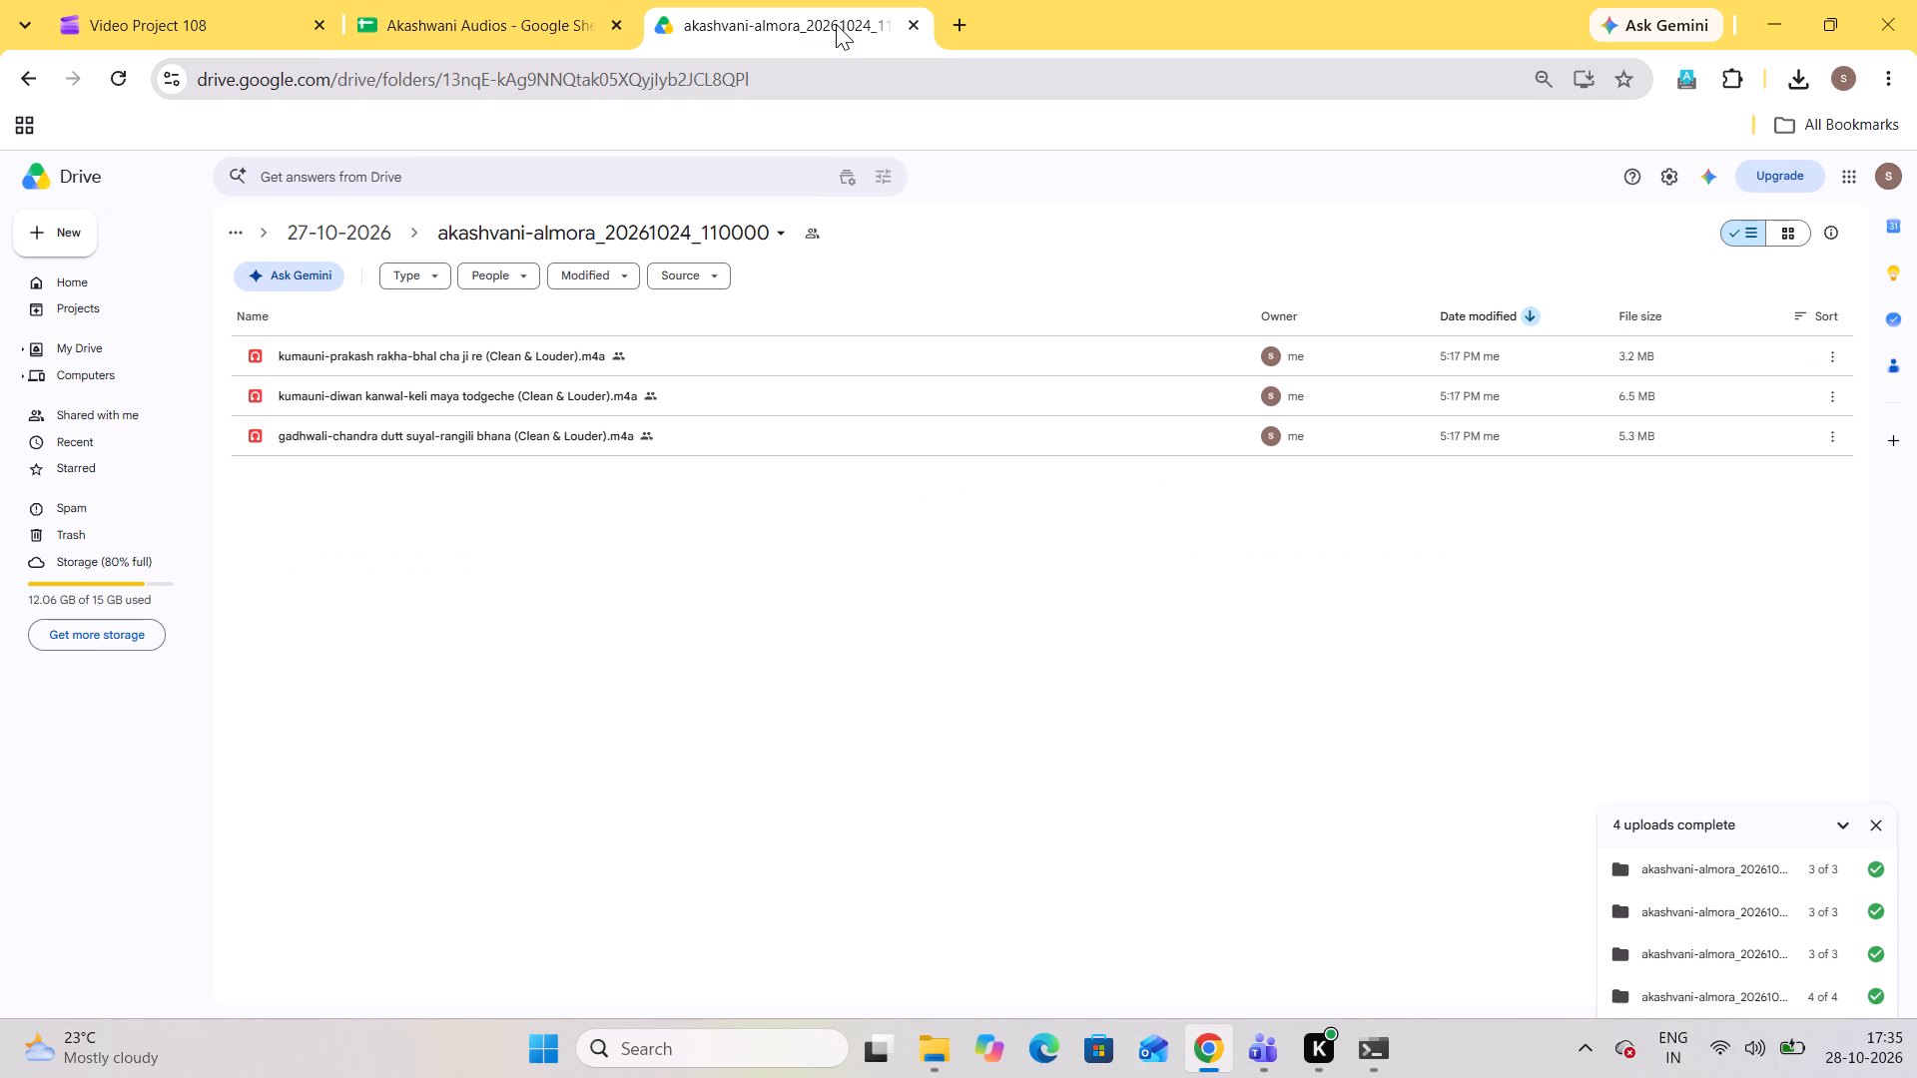
{"action": "left_click", "coordinate": [779, 221]}
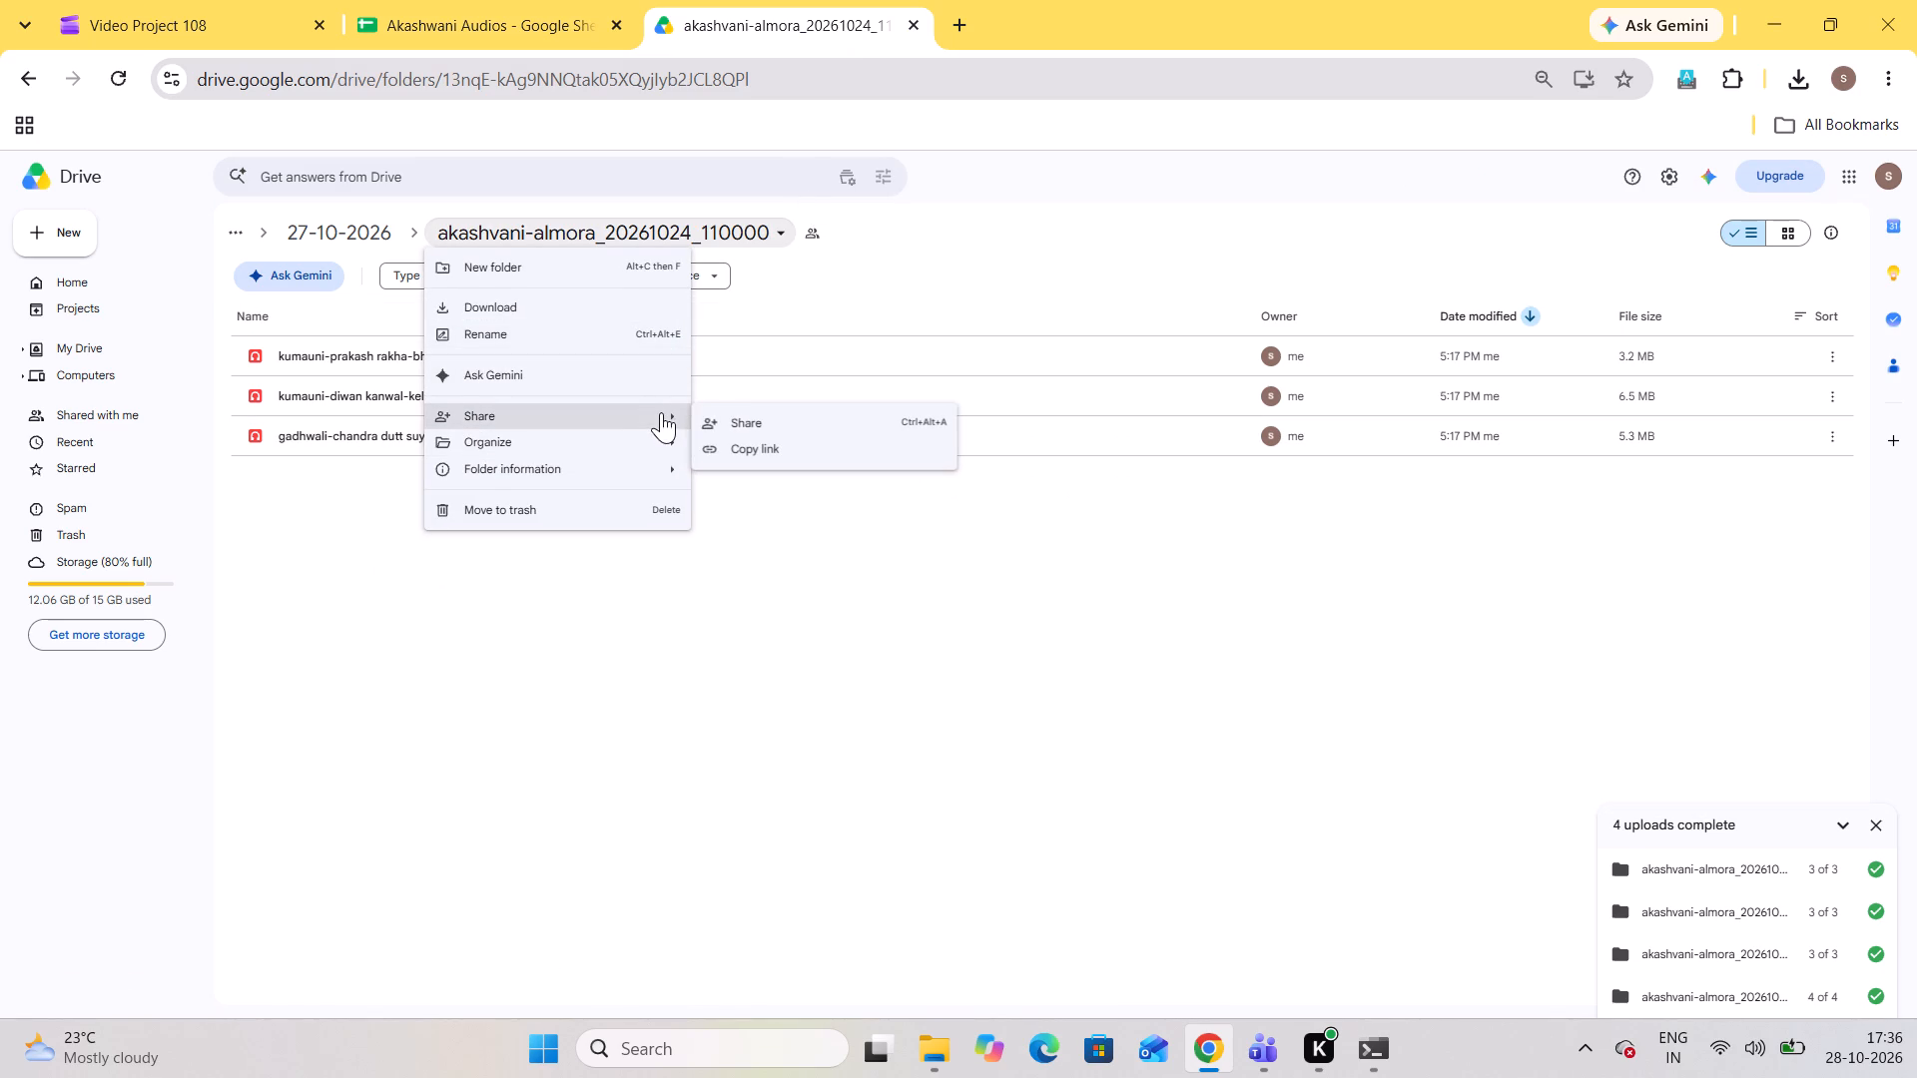
{"action": "left_click", "coordinate": [726, 443]}
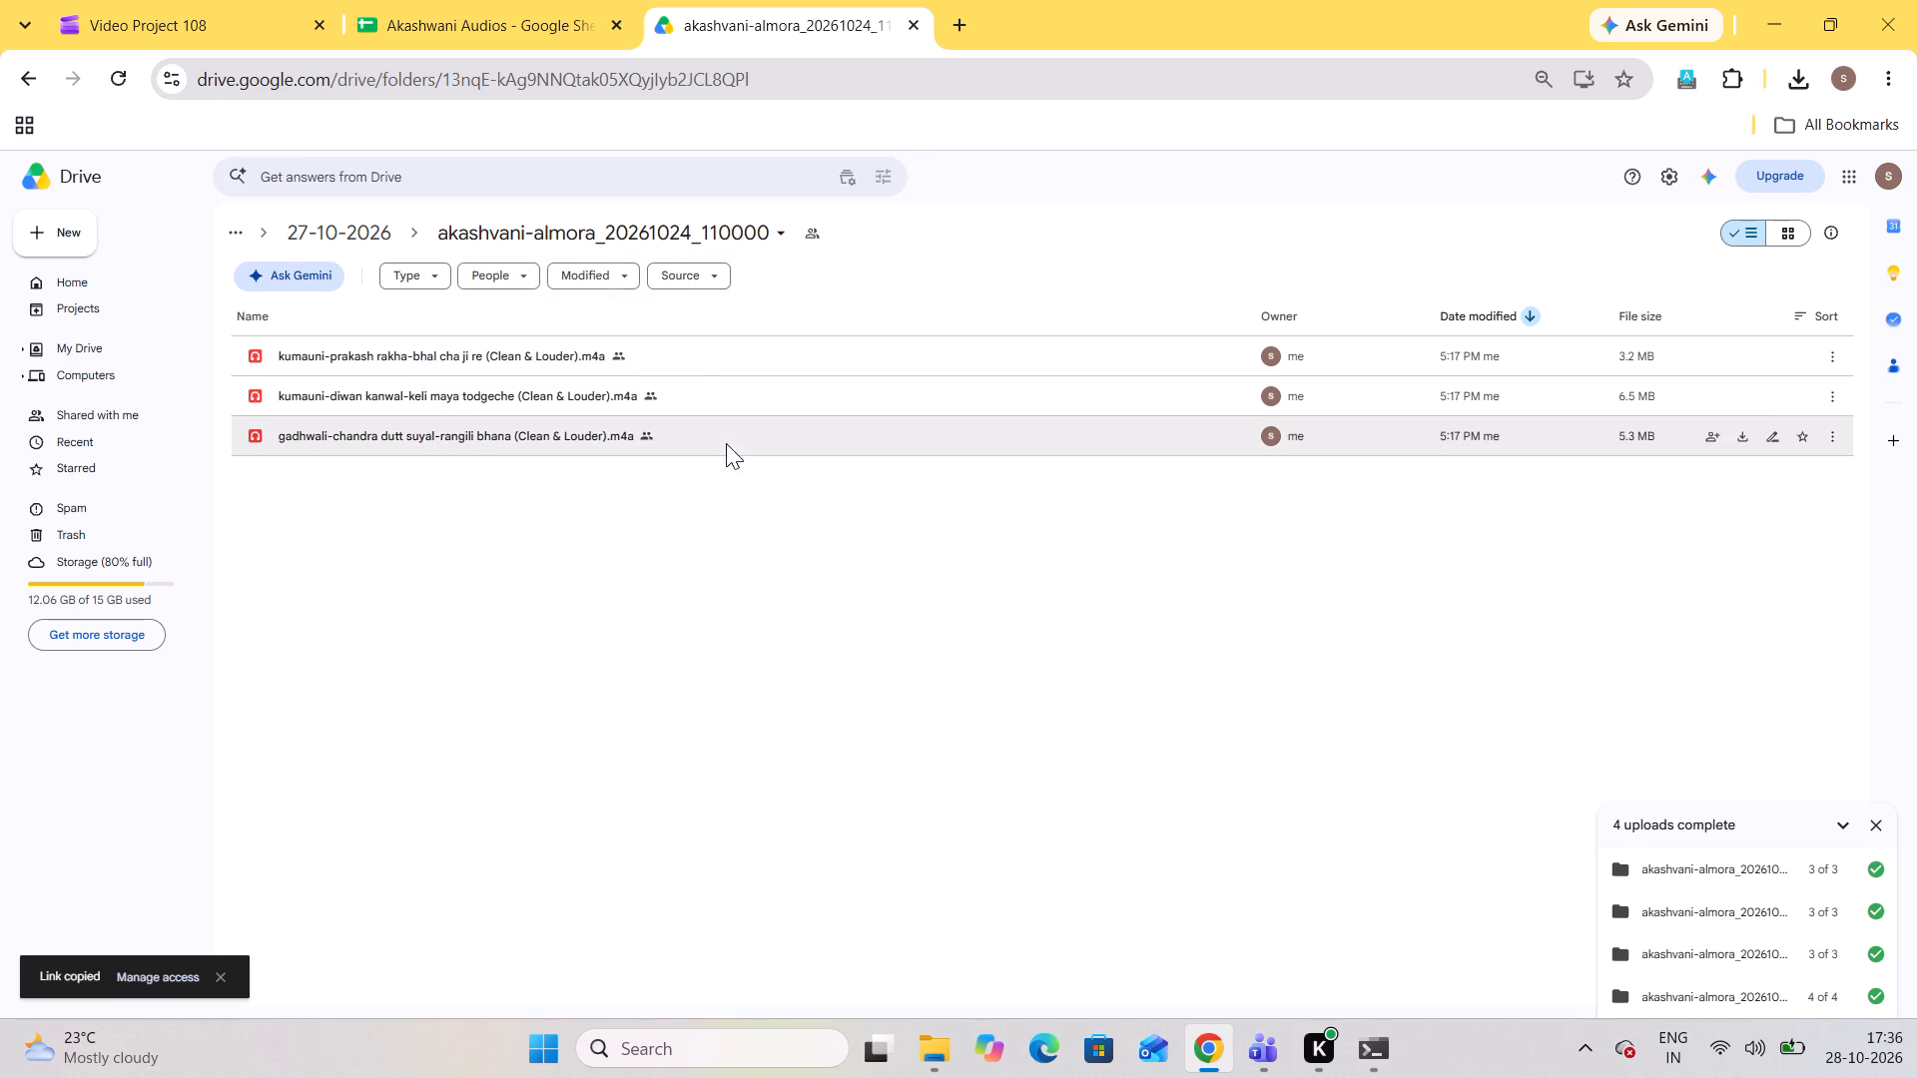
{"action": "left_click", "coordinate": [501, 8]}
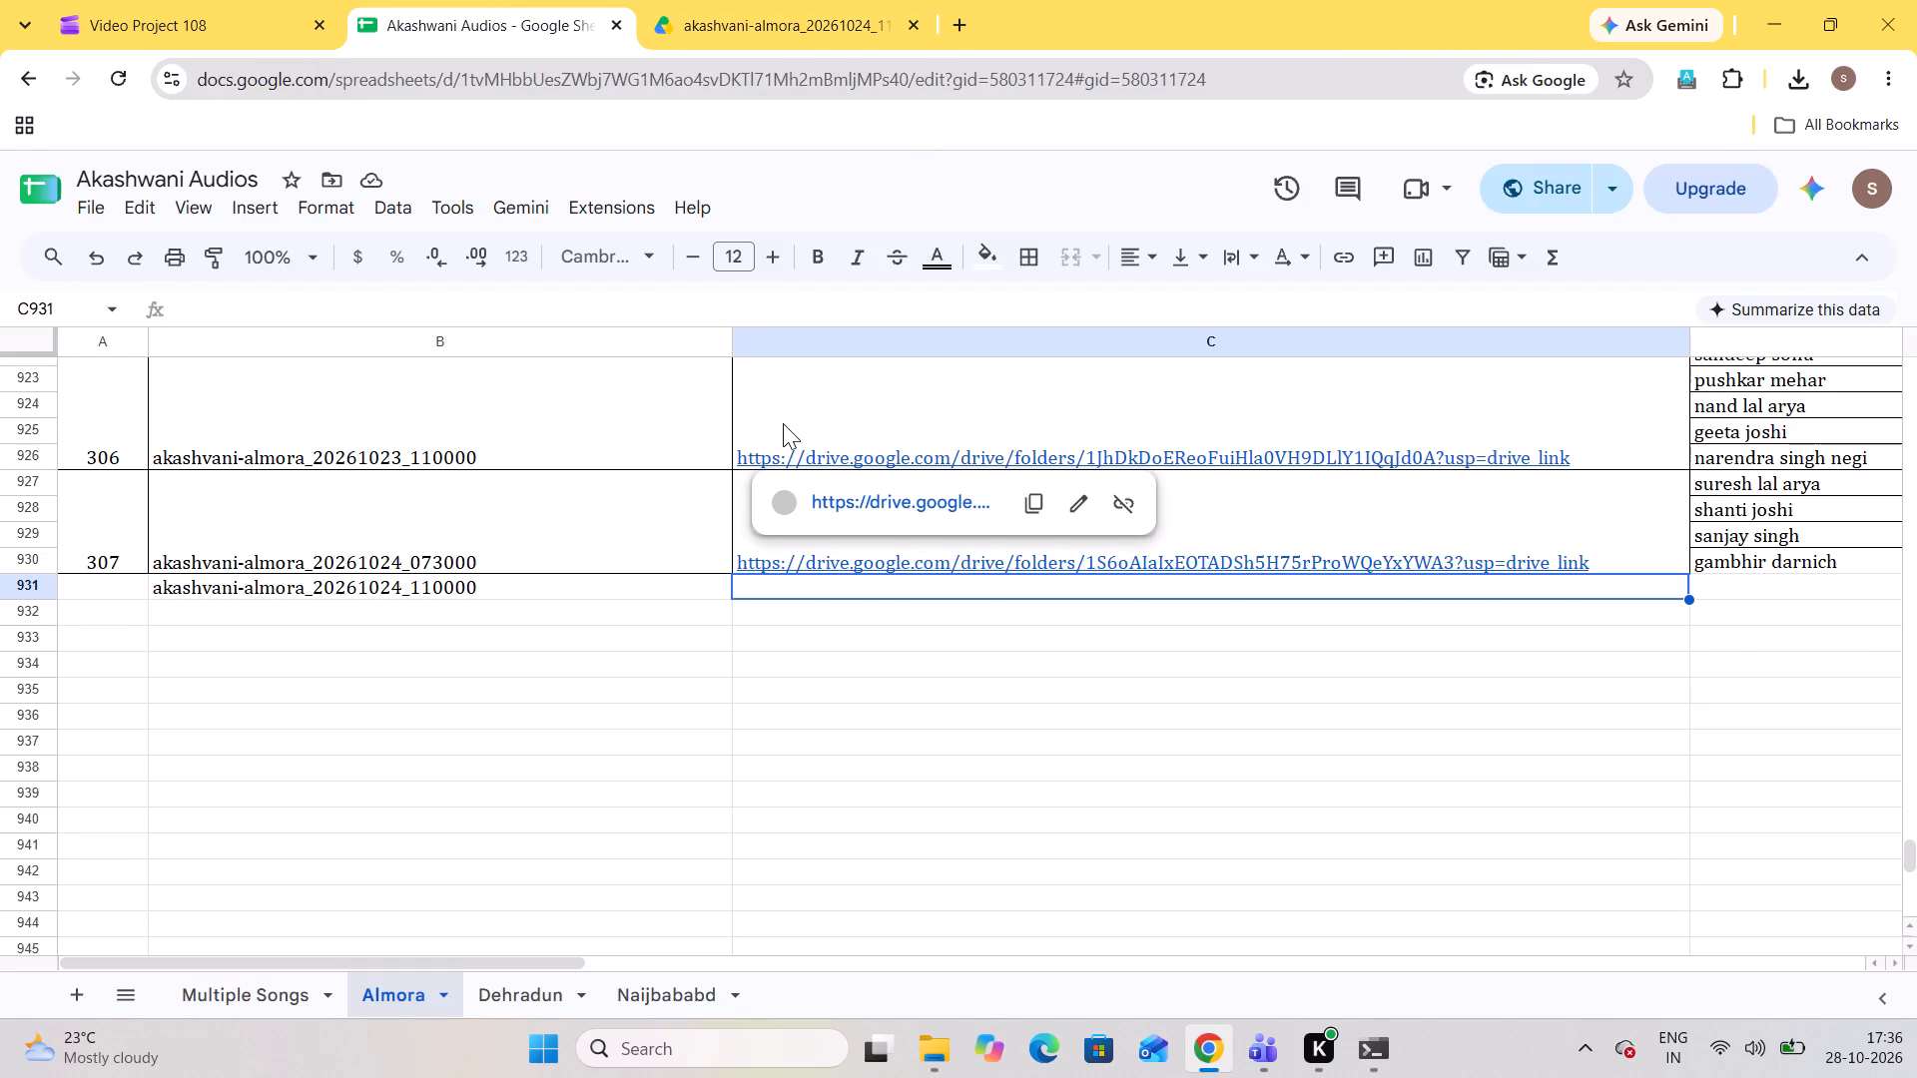
{"action": "key", "text": "ctrl+v"}
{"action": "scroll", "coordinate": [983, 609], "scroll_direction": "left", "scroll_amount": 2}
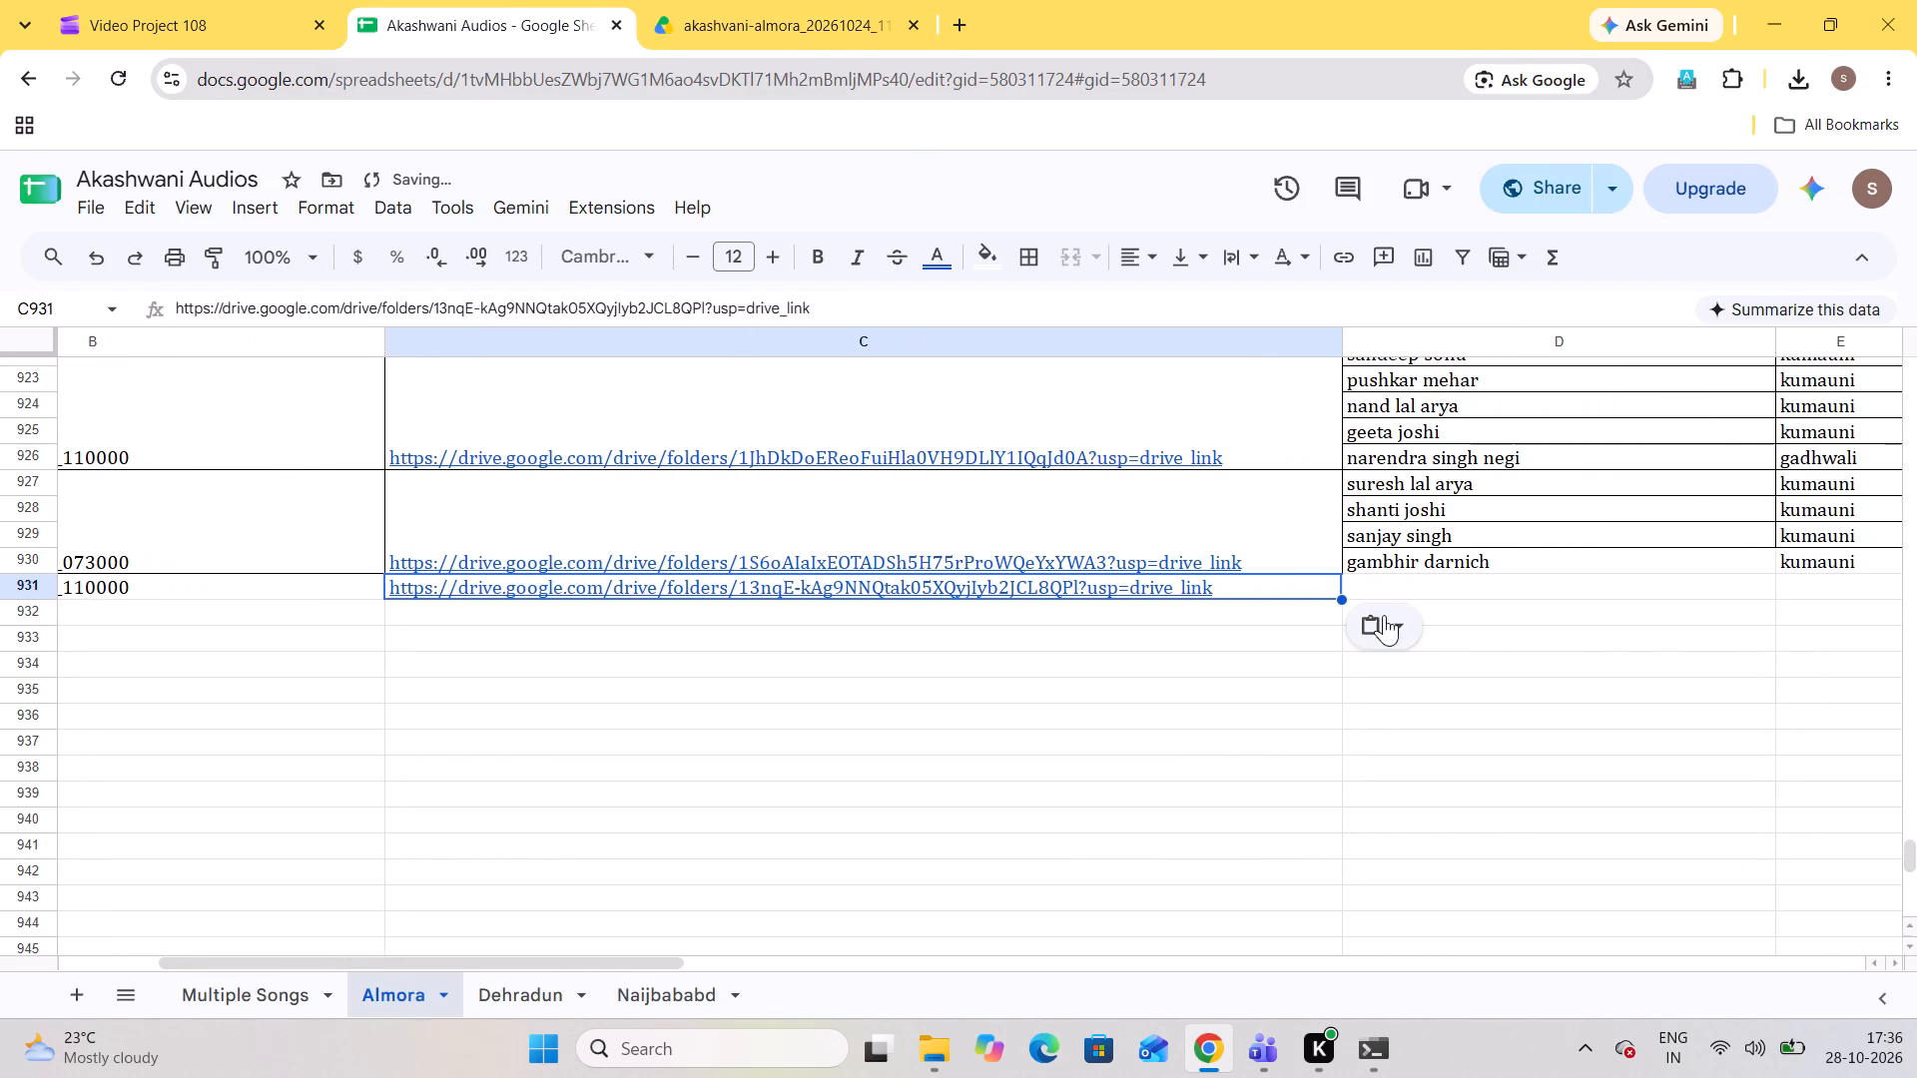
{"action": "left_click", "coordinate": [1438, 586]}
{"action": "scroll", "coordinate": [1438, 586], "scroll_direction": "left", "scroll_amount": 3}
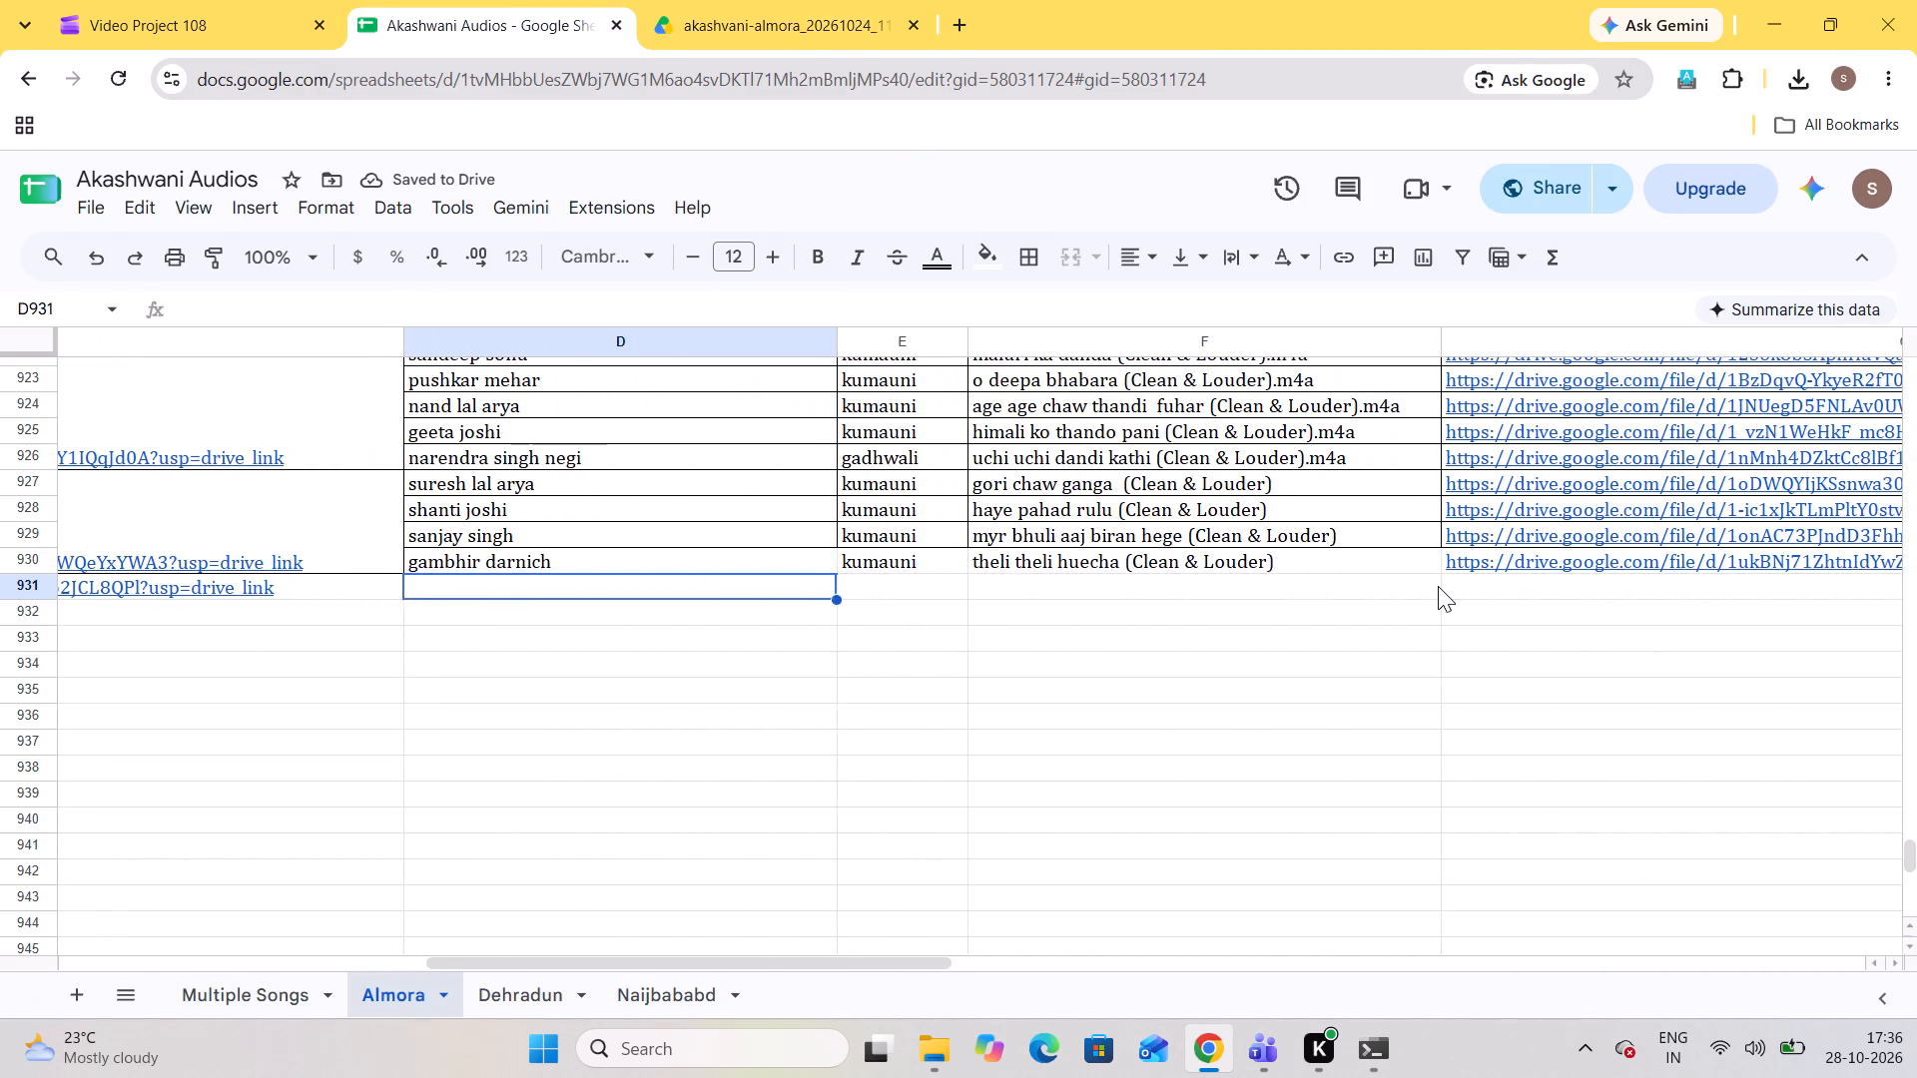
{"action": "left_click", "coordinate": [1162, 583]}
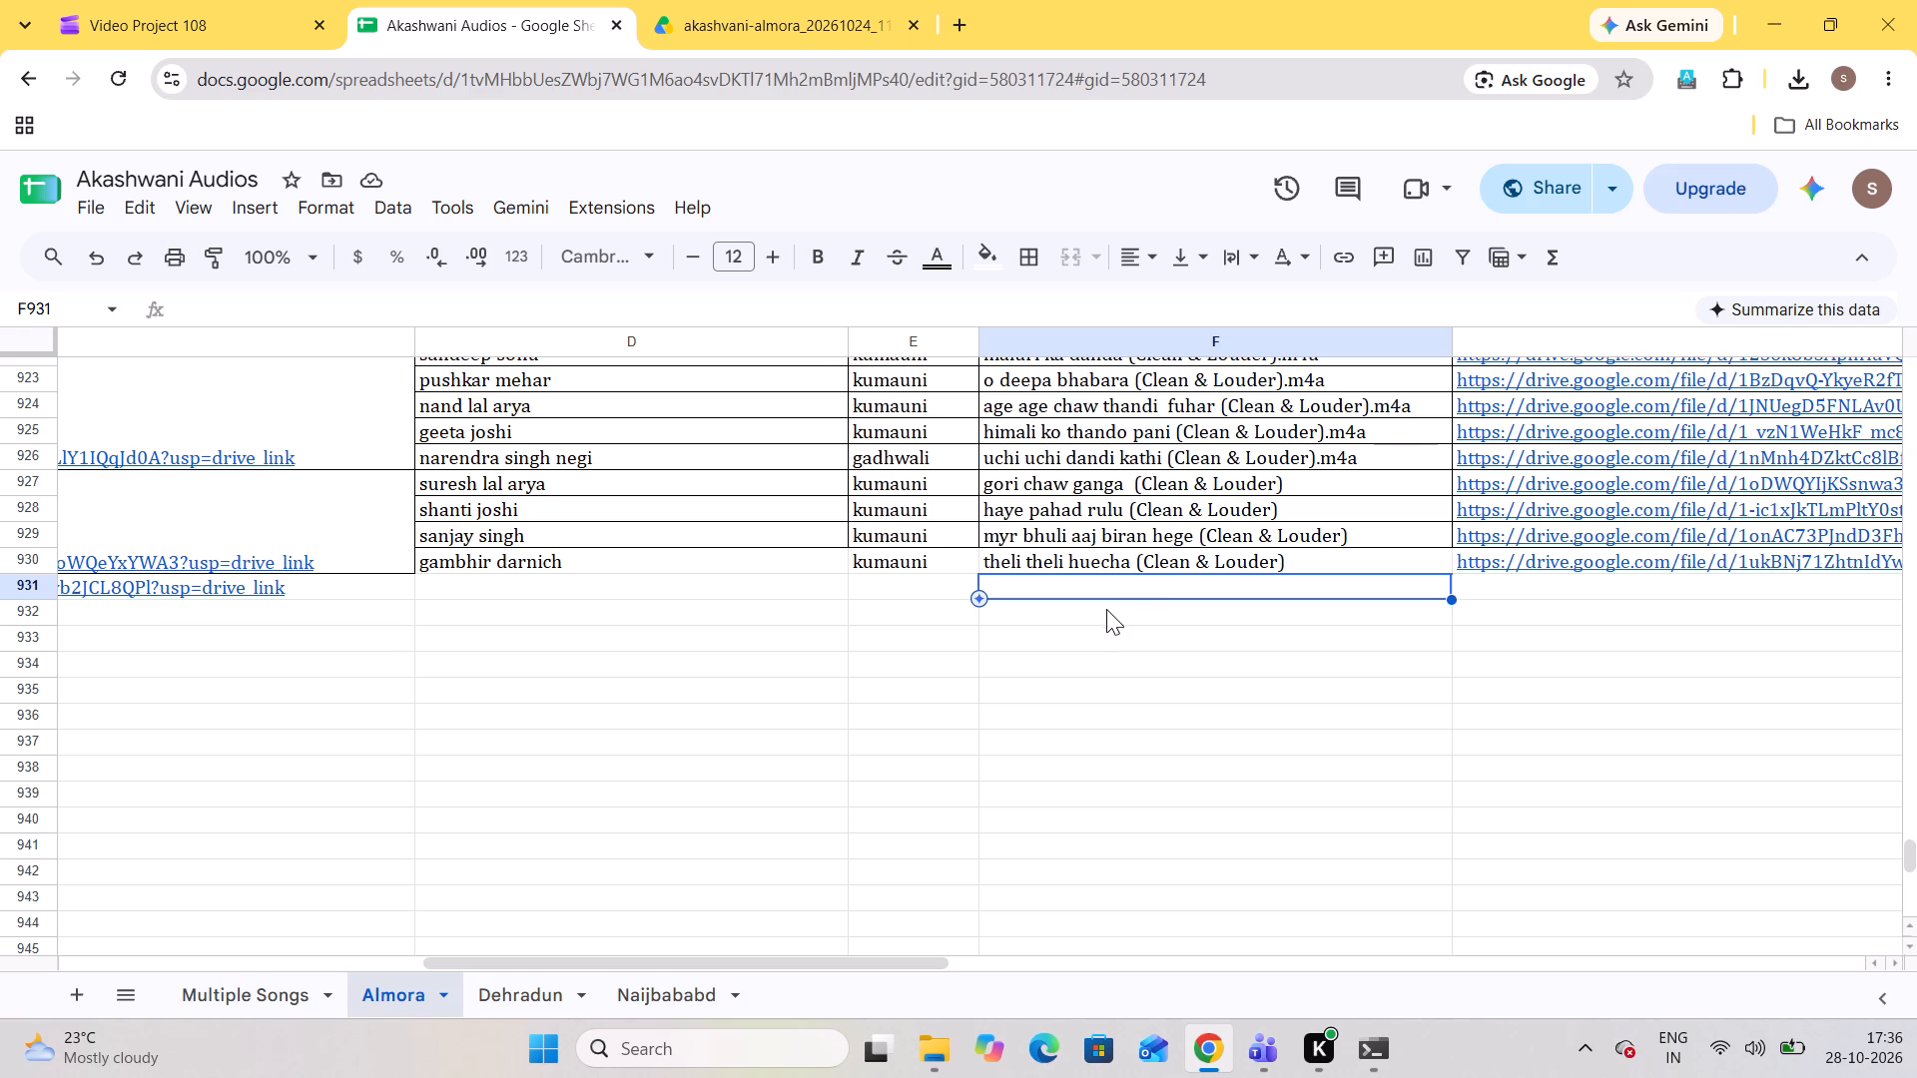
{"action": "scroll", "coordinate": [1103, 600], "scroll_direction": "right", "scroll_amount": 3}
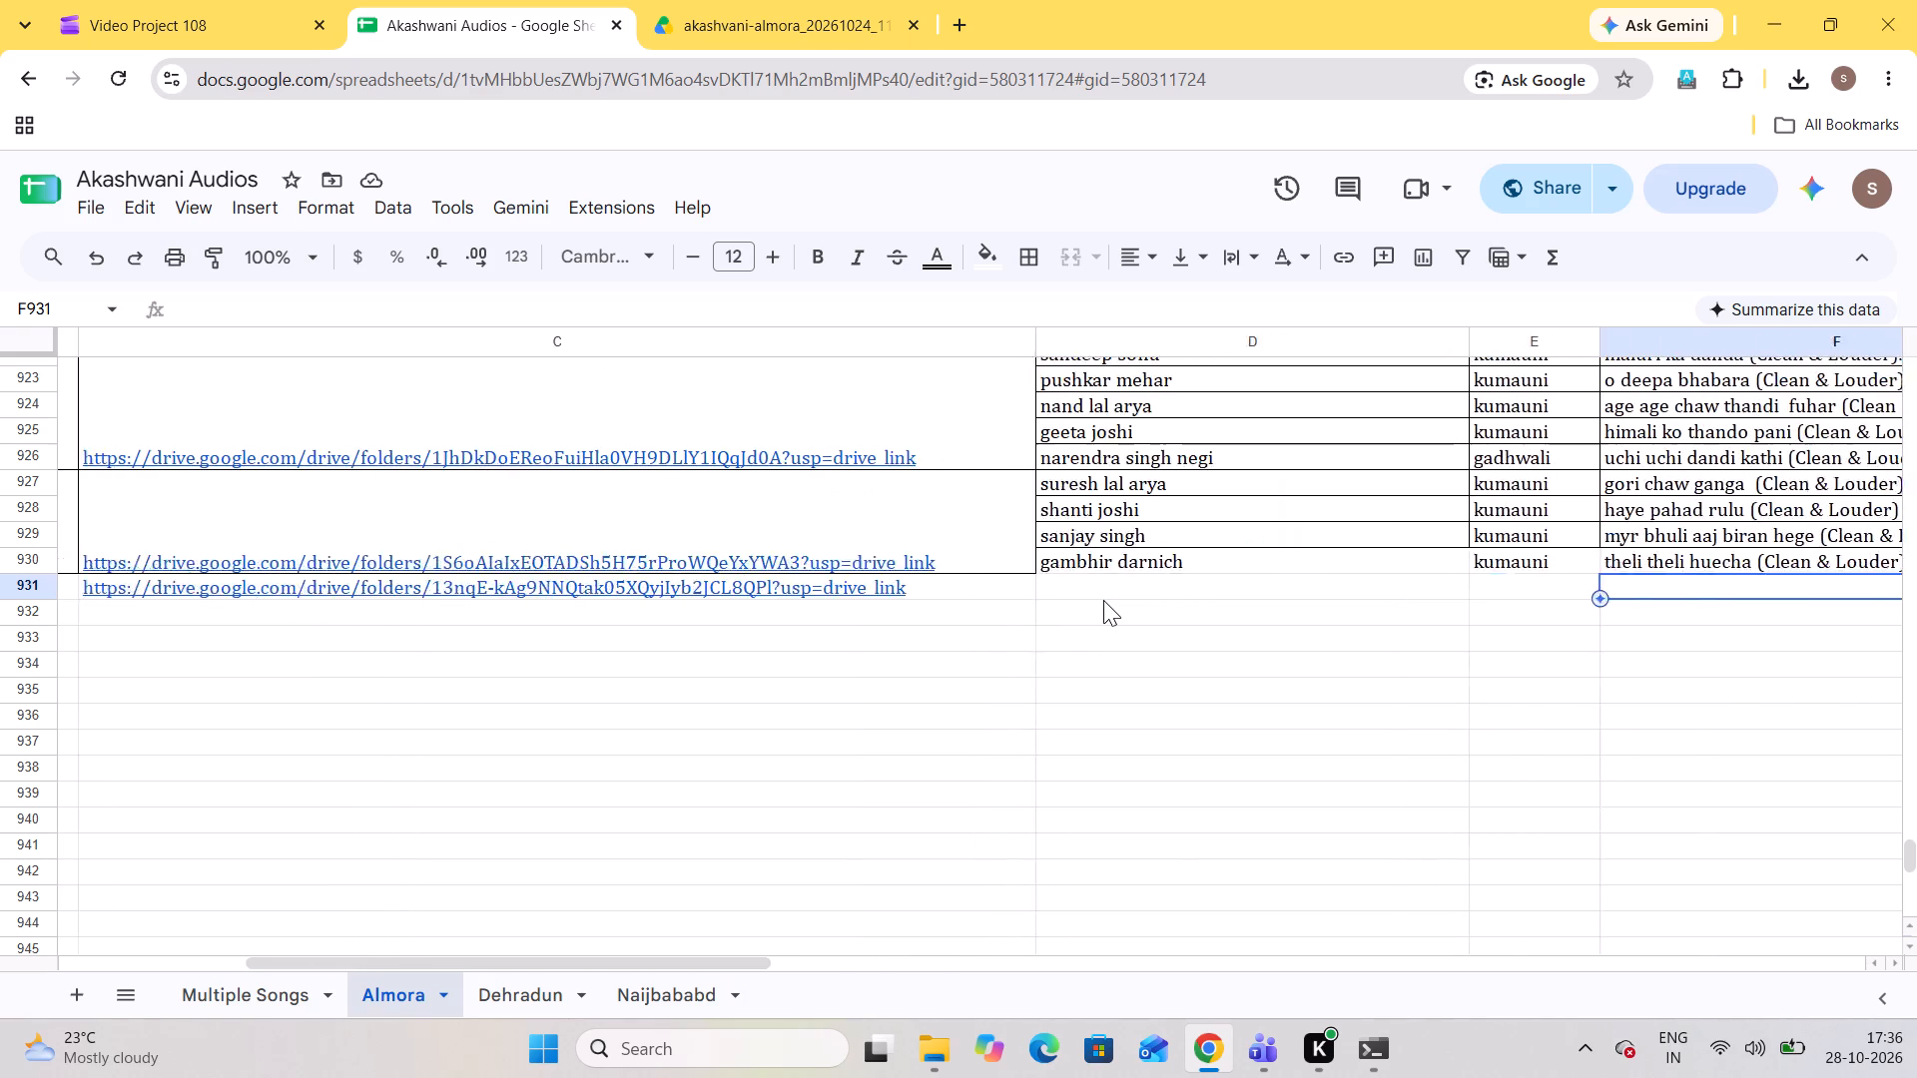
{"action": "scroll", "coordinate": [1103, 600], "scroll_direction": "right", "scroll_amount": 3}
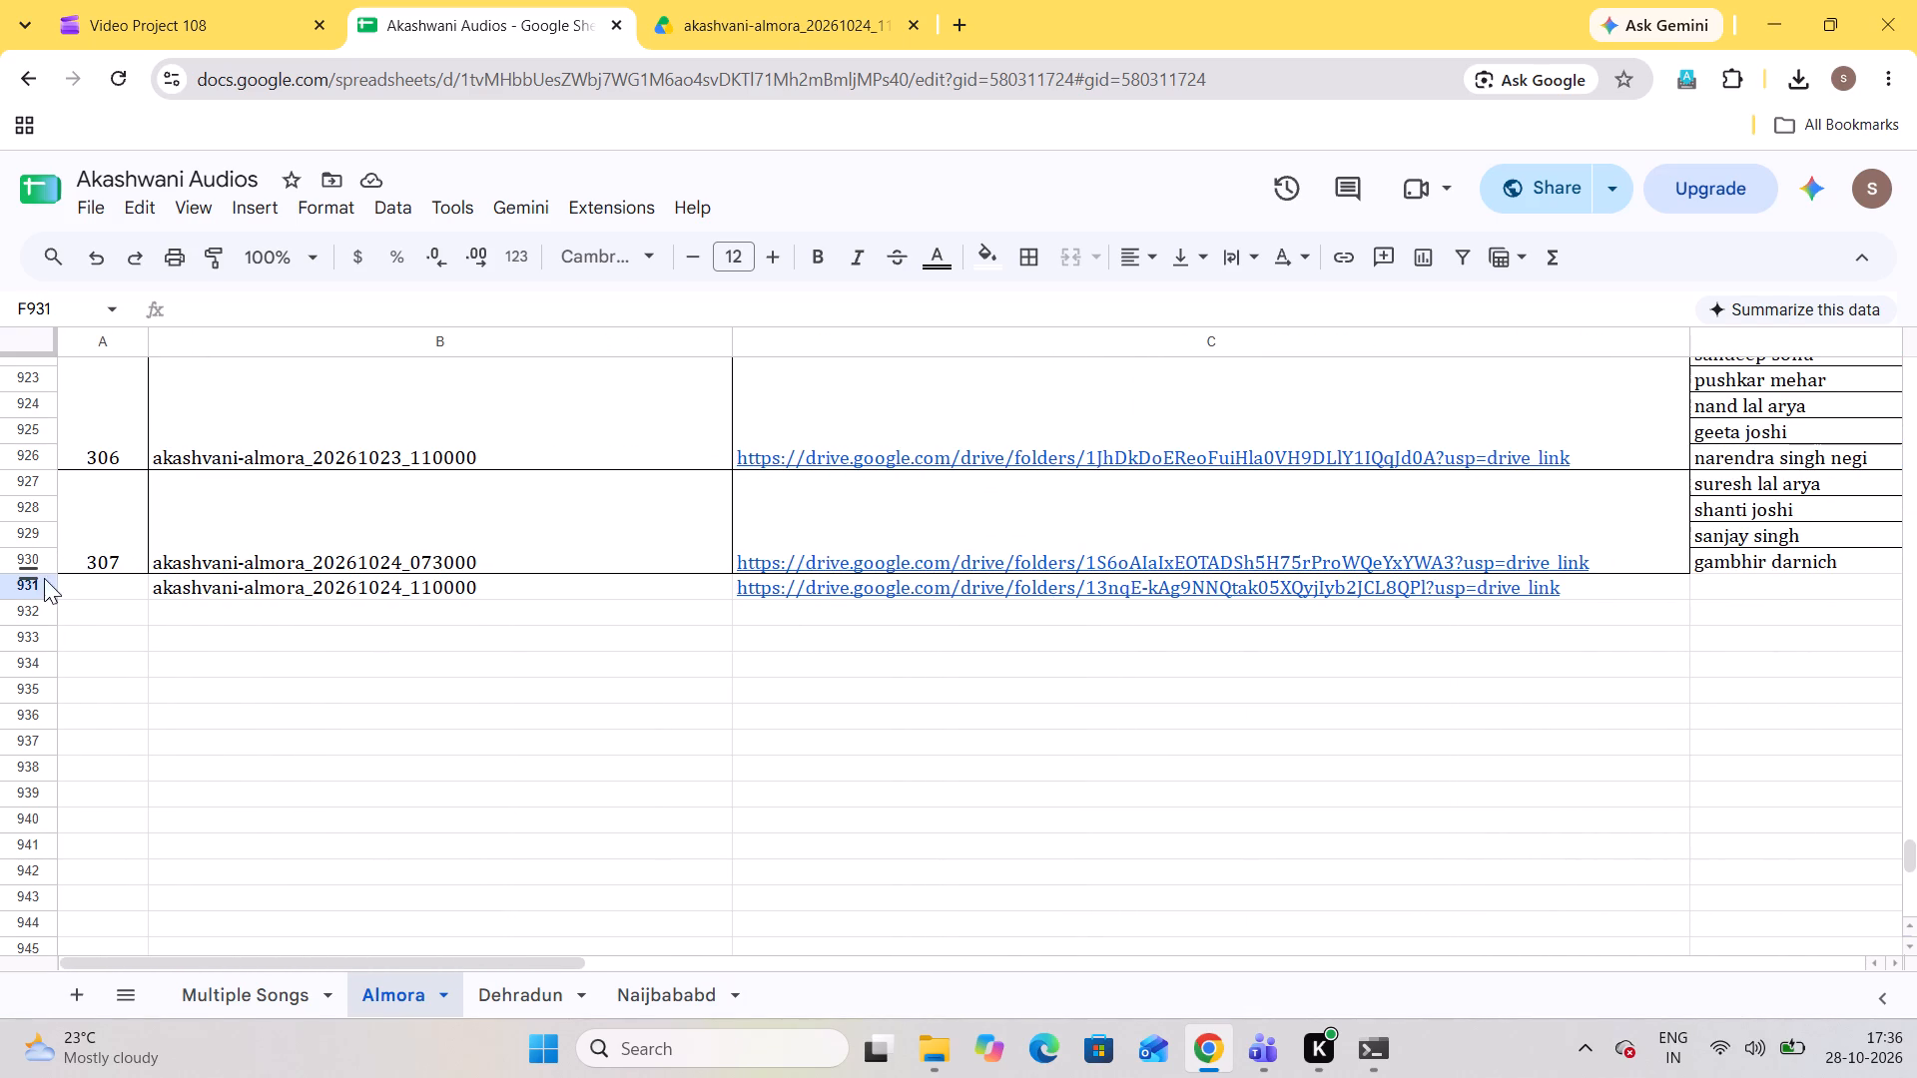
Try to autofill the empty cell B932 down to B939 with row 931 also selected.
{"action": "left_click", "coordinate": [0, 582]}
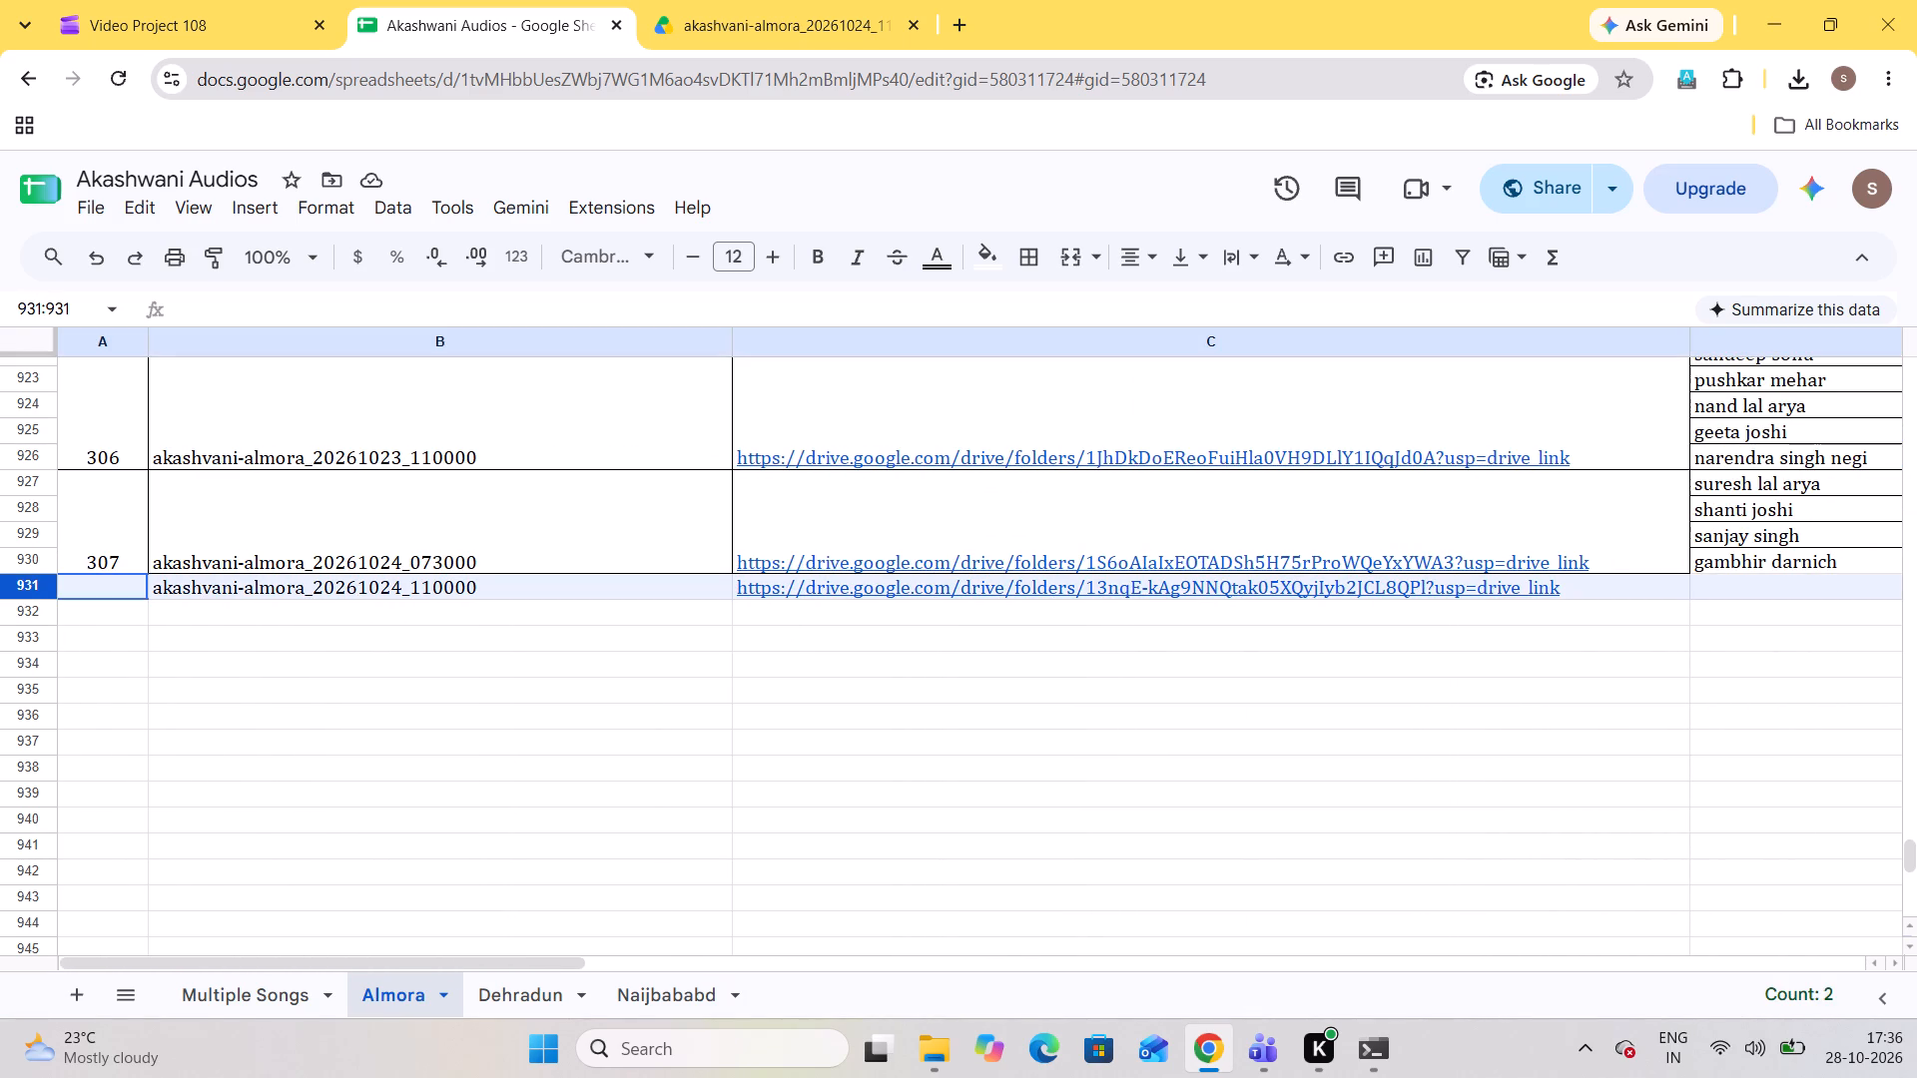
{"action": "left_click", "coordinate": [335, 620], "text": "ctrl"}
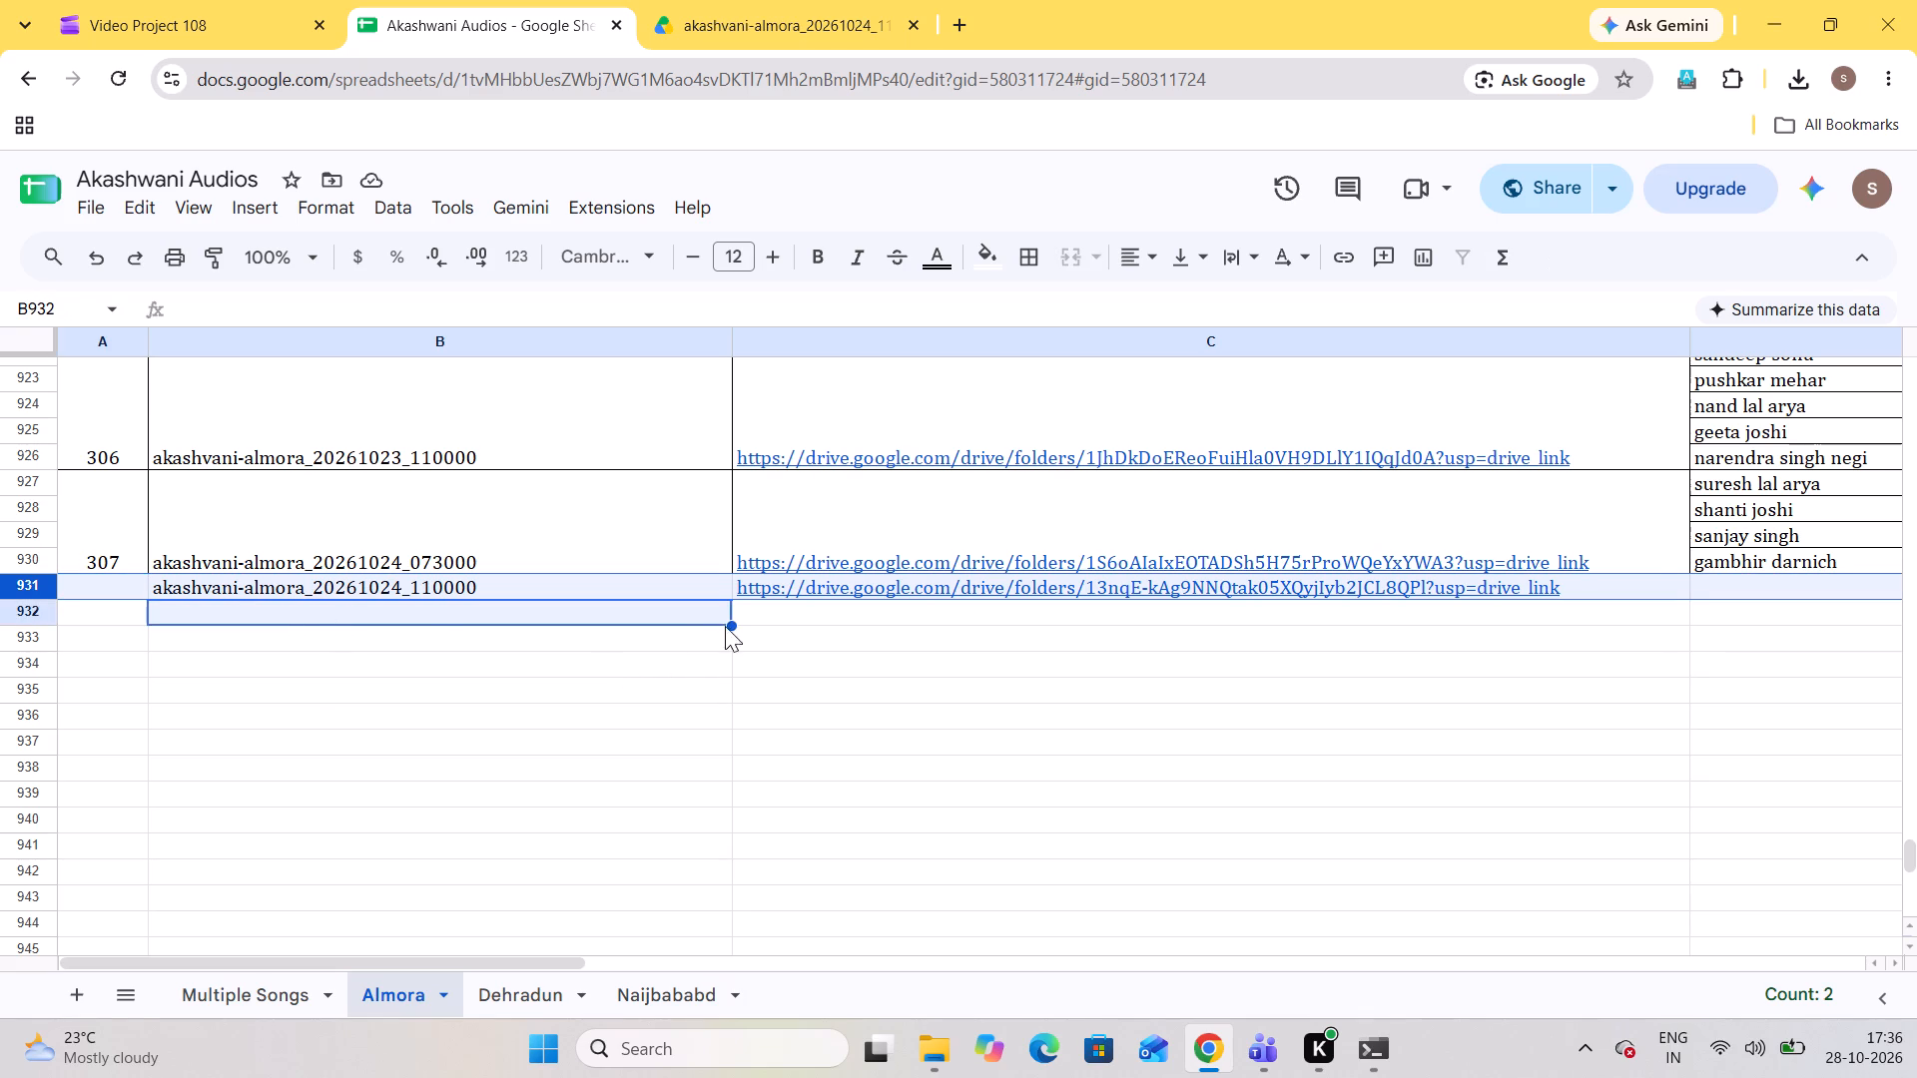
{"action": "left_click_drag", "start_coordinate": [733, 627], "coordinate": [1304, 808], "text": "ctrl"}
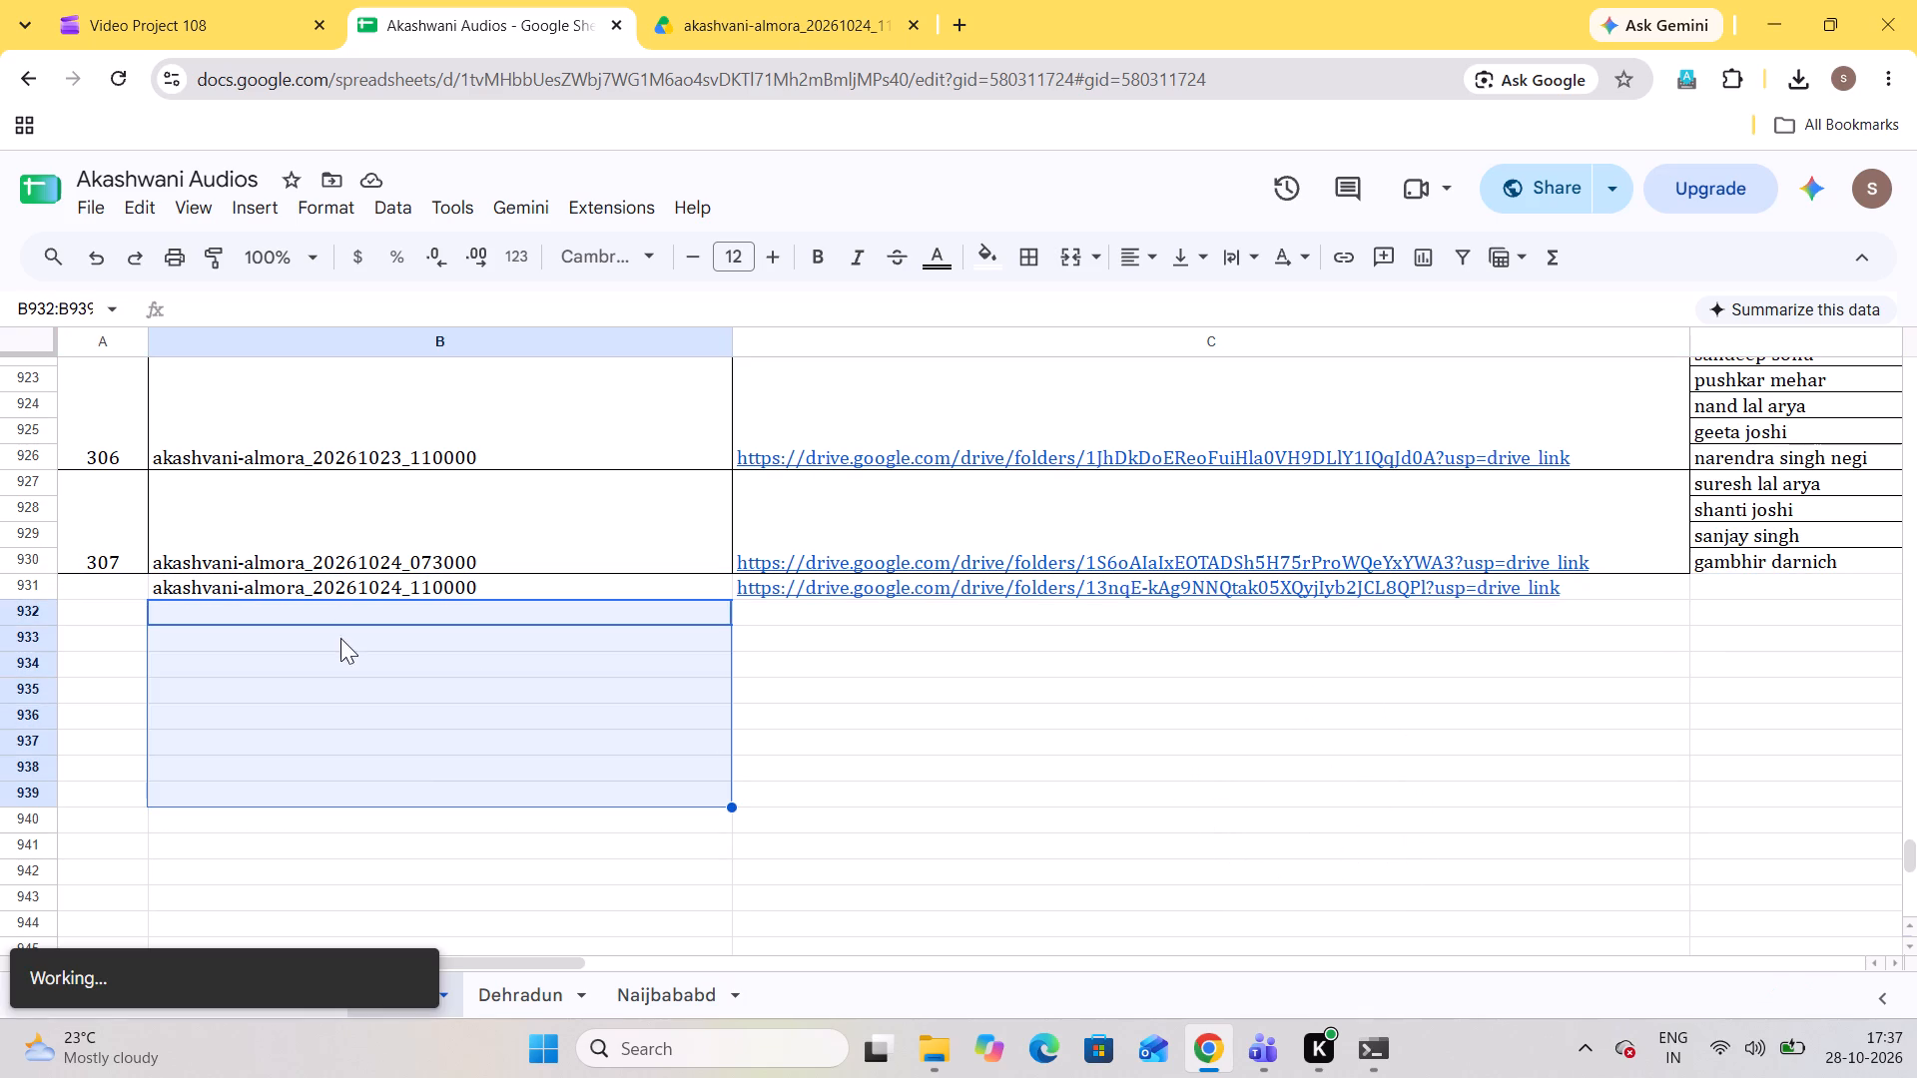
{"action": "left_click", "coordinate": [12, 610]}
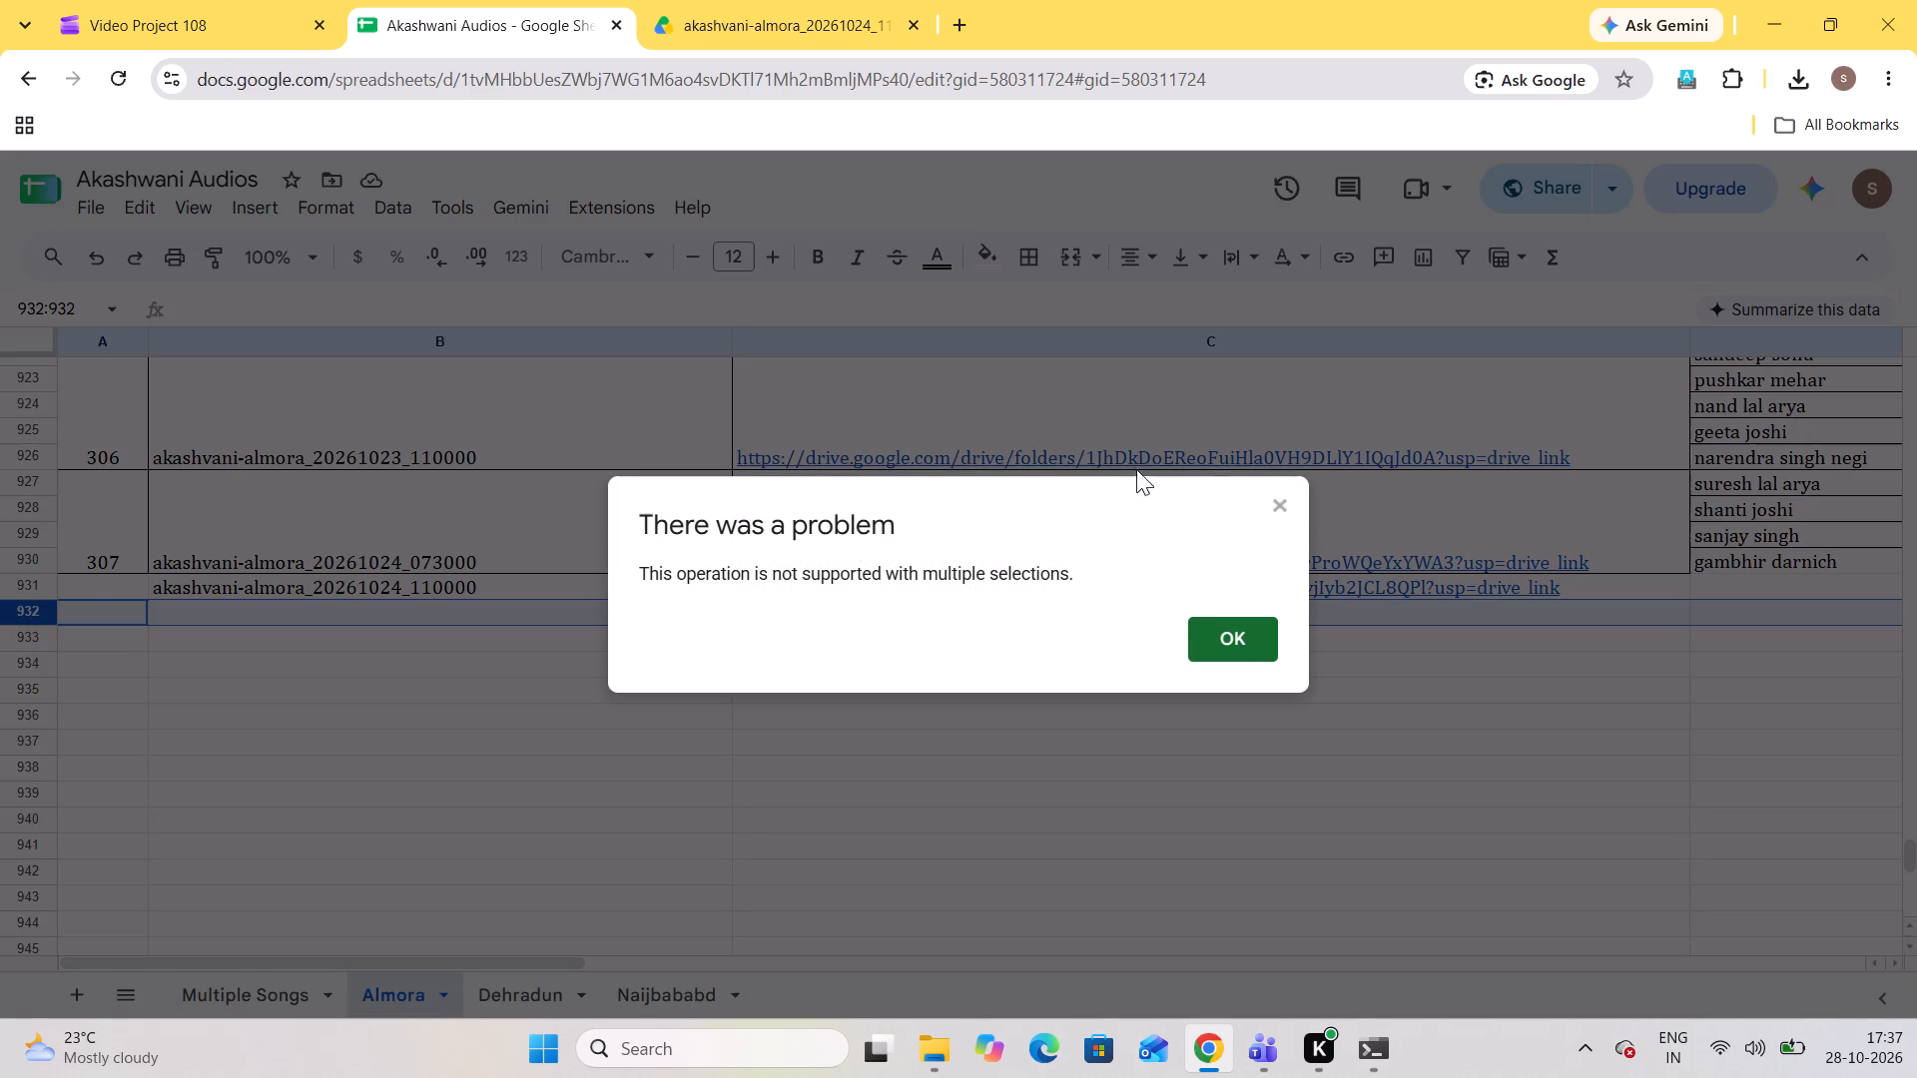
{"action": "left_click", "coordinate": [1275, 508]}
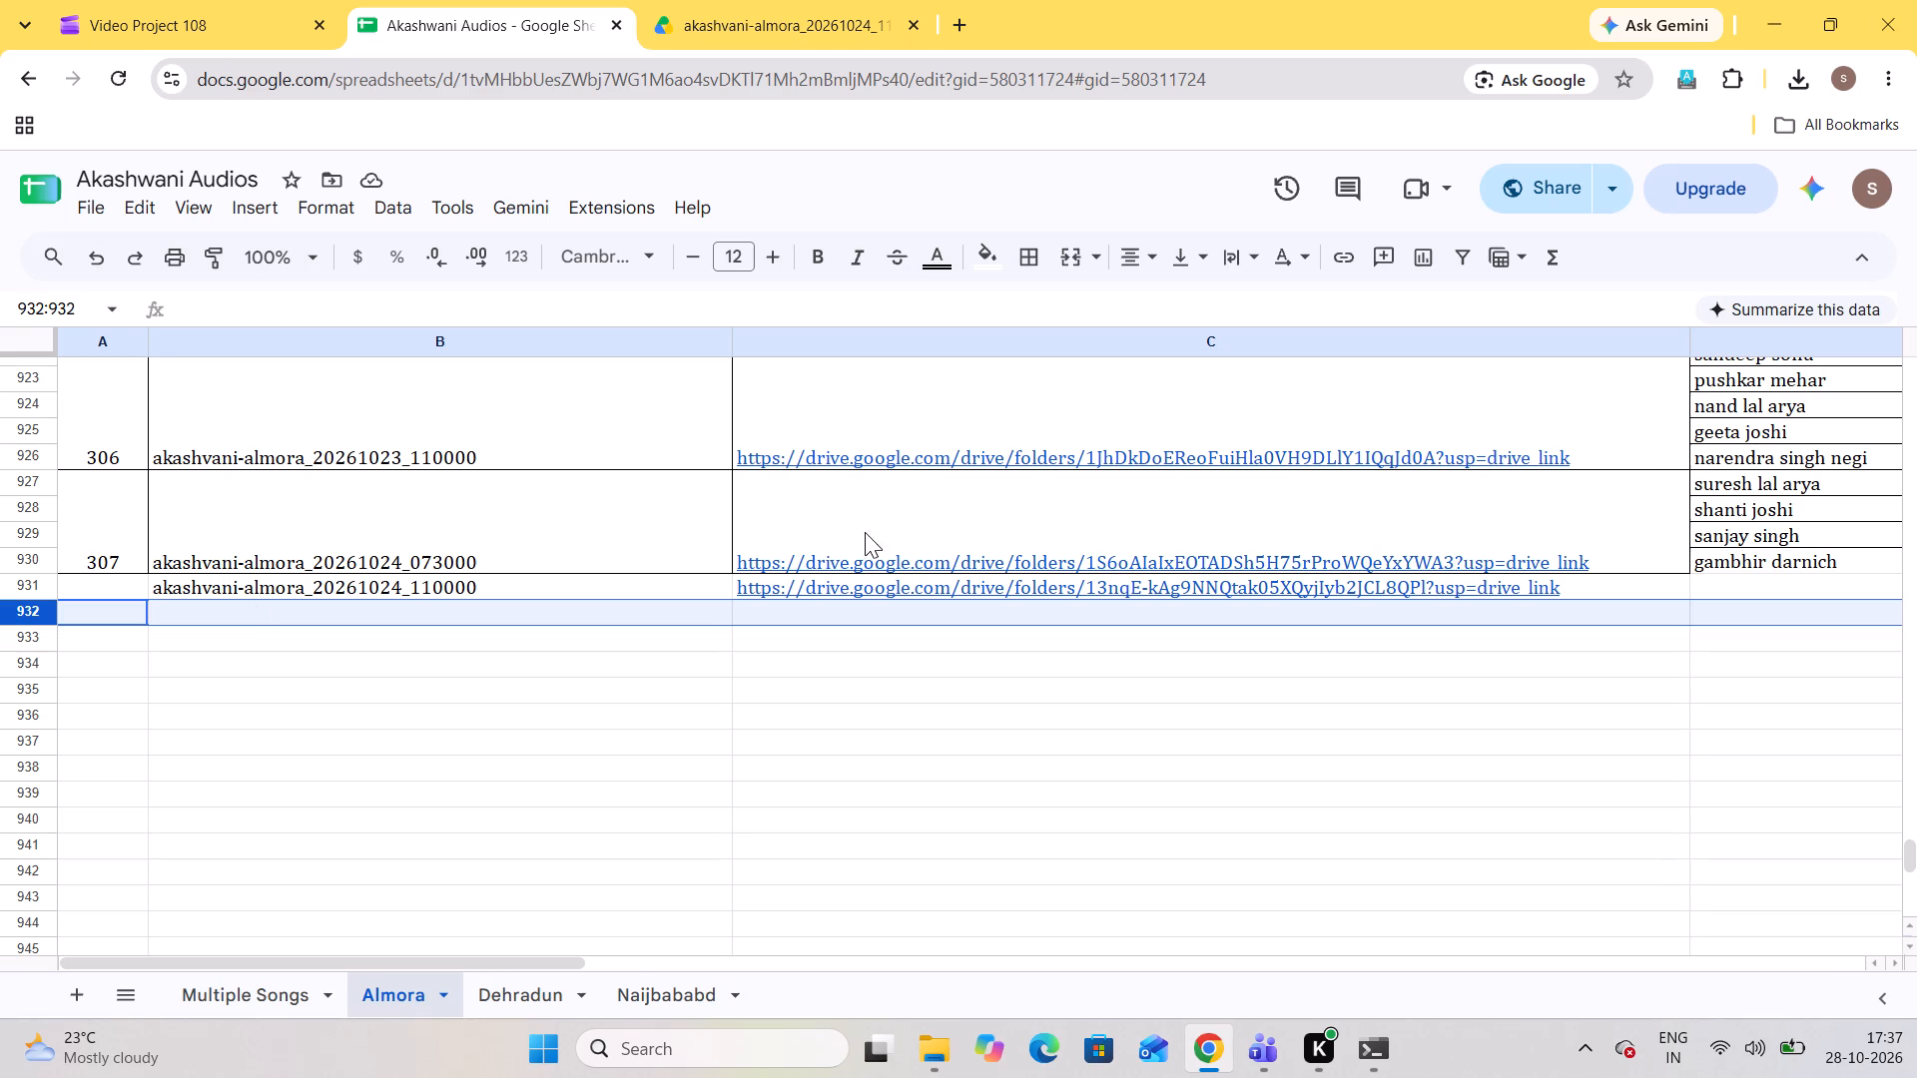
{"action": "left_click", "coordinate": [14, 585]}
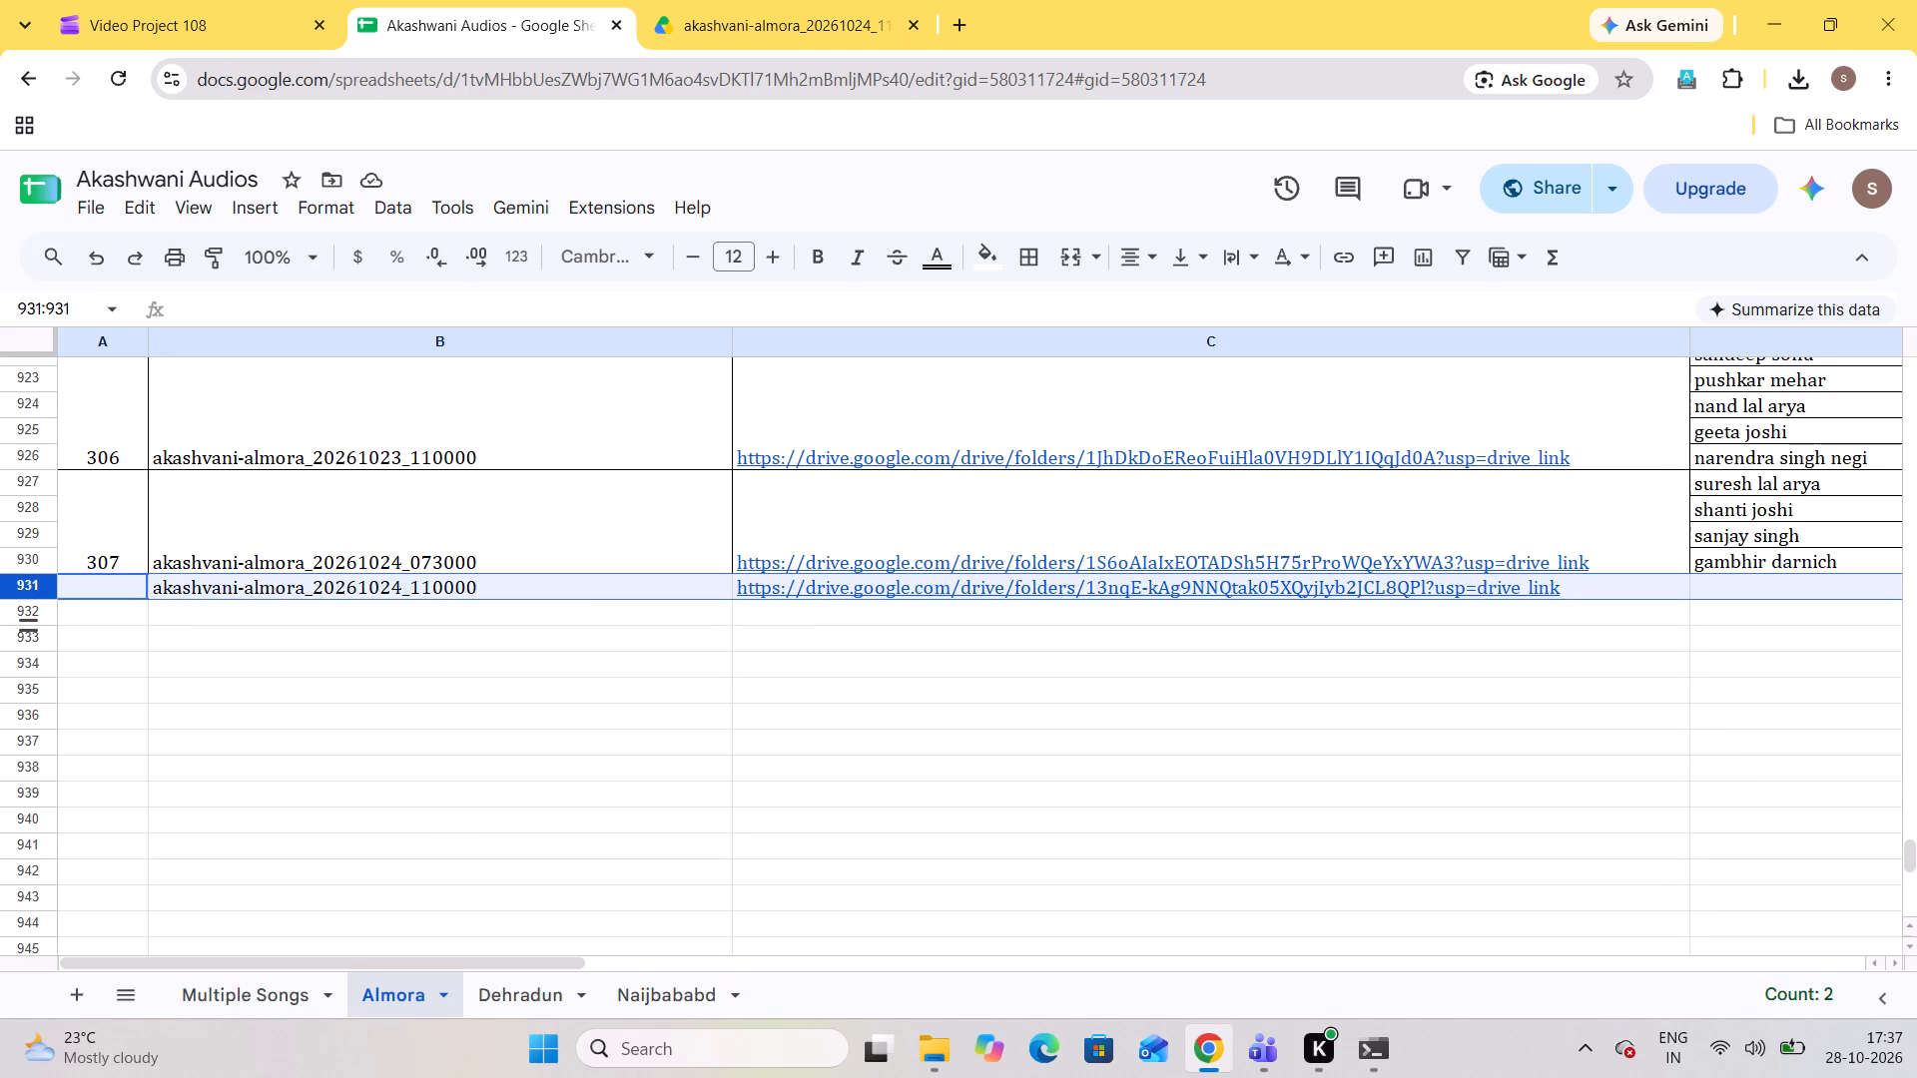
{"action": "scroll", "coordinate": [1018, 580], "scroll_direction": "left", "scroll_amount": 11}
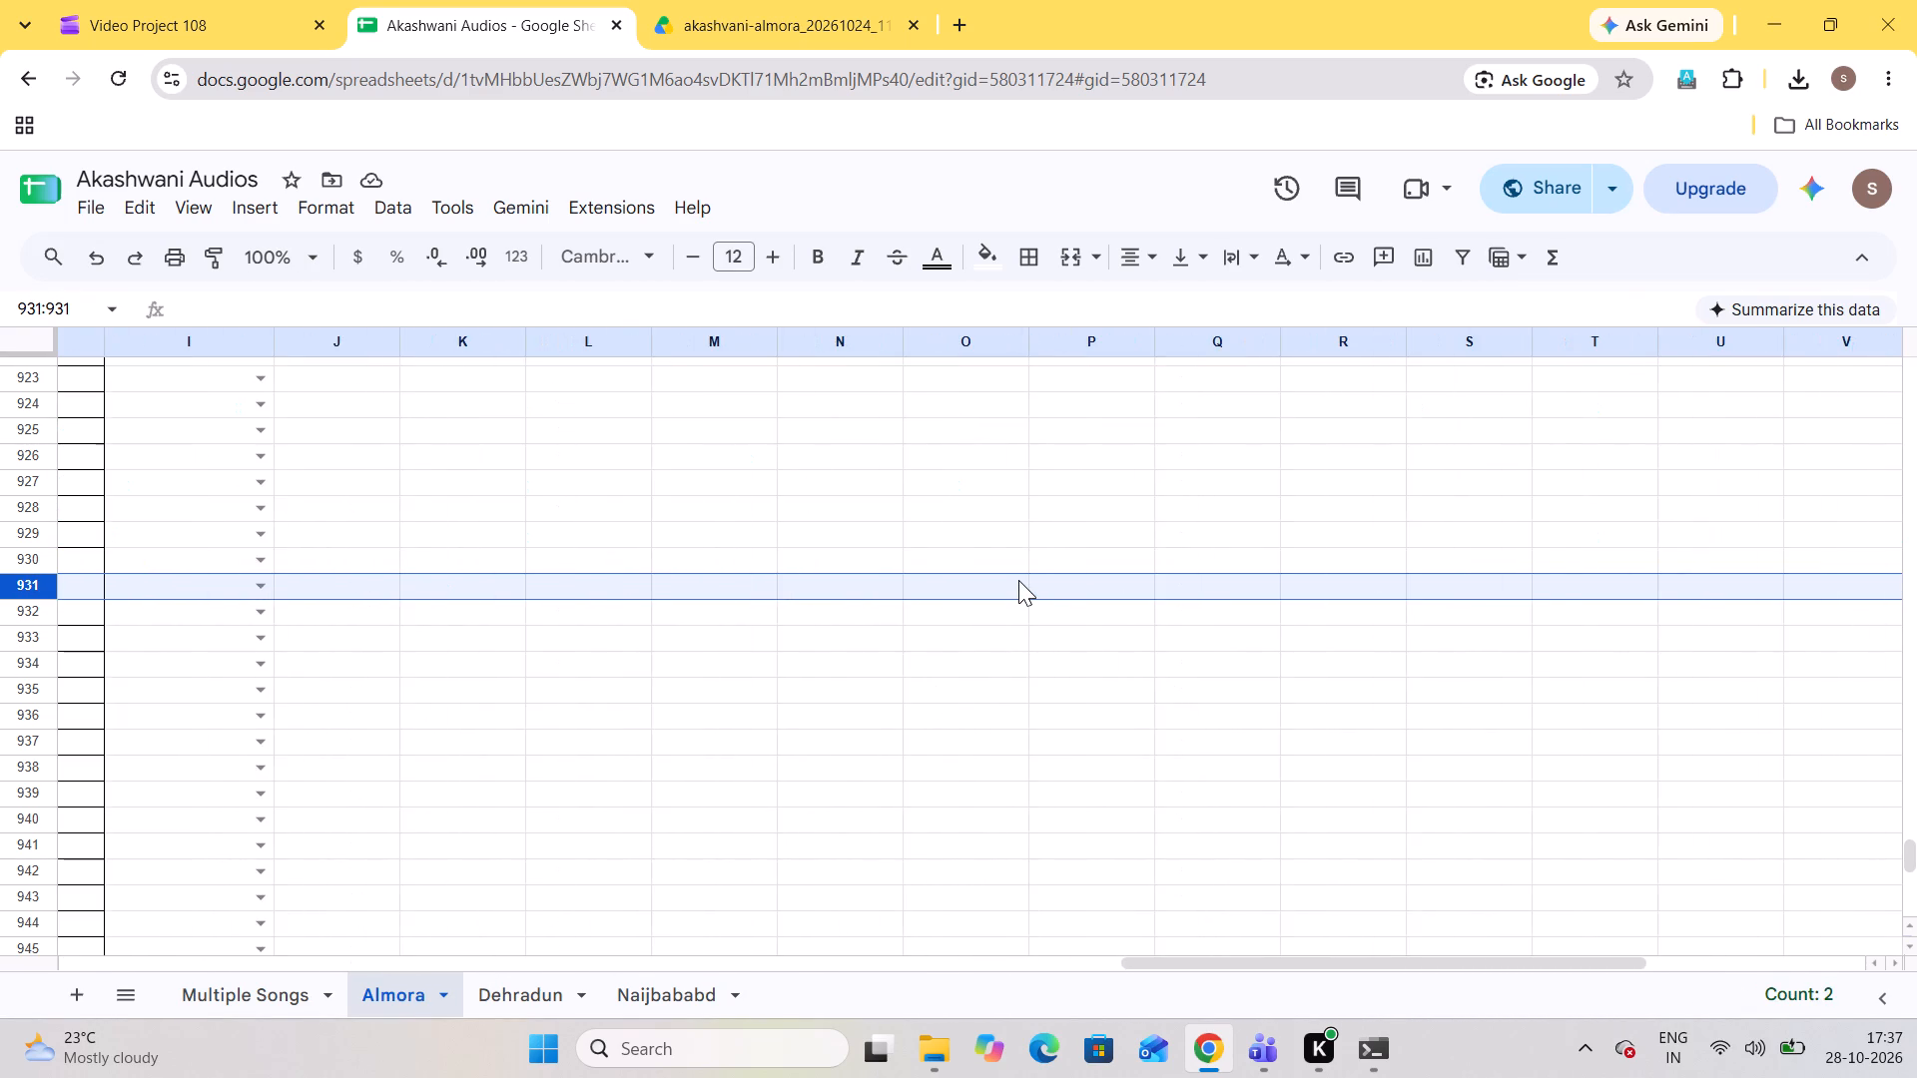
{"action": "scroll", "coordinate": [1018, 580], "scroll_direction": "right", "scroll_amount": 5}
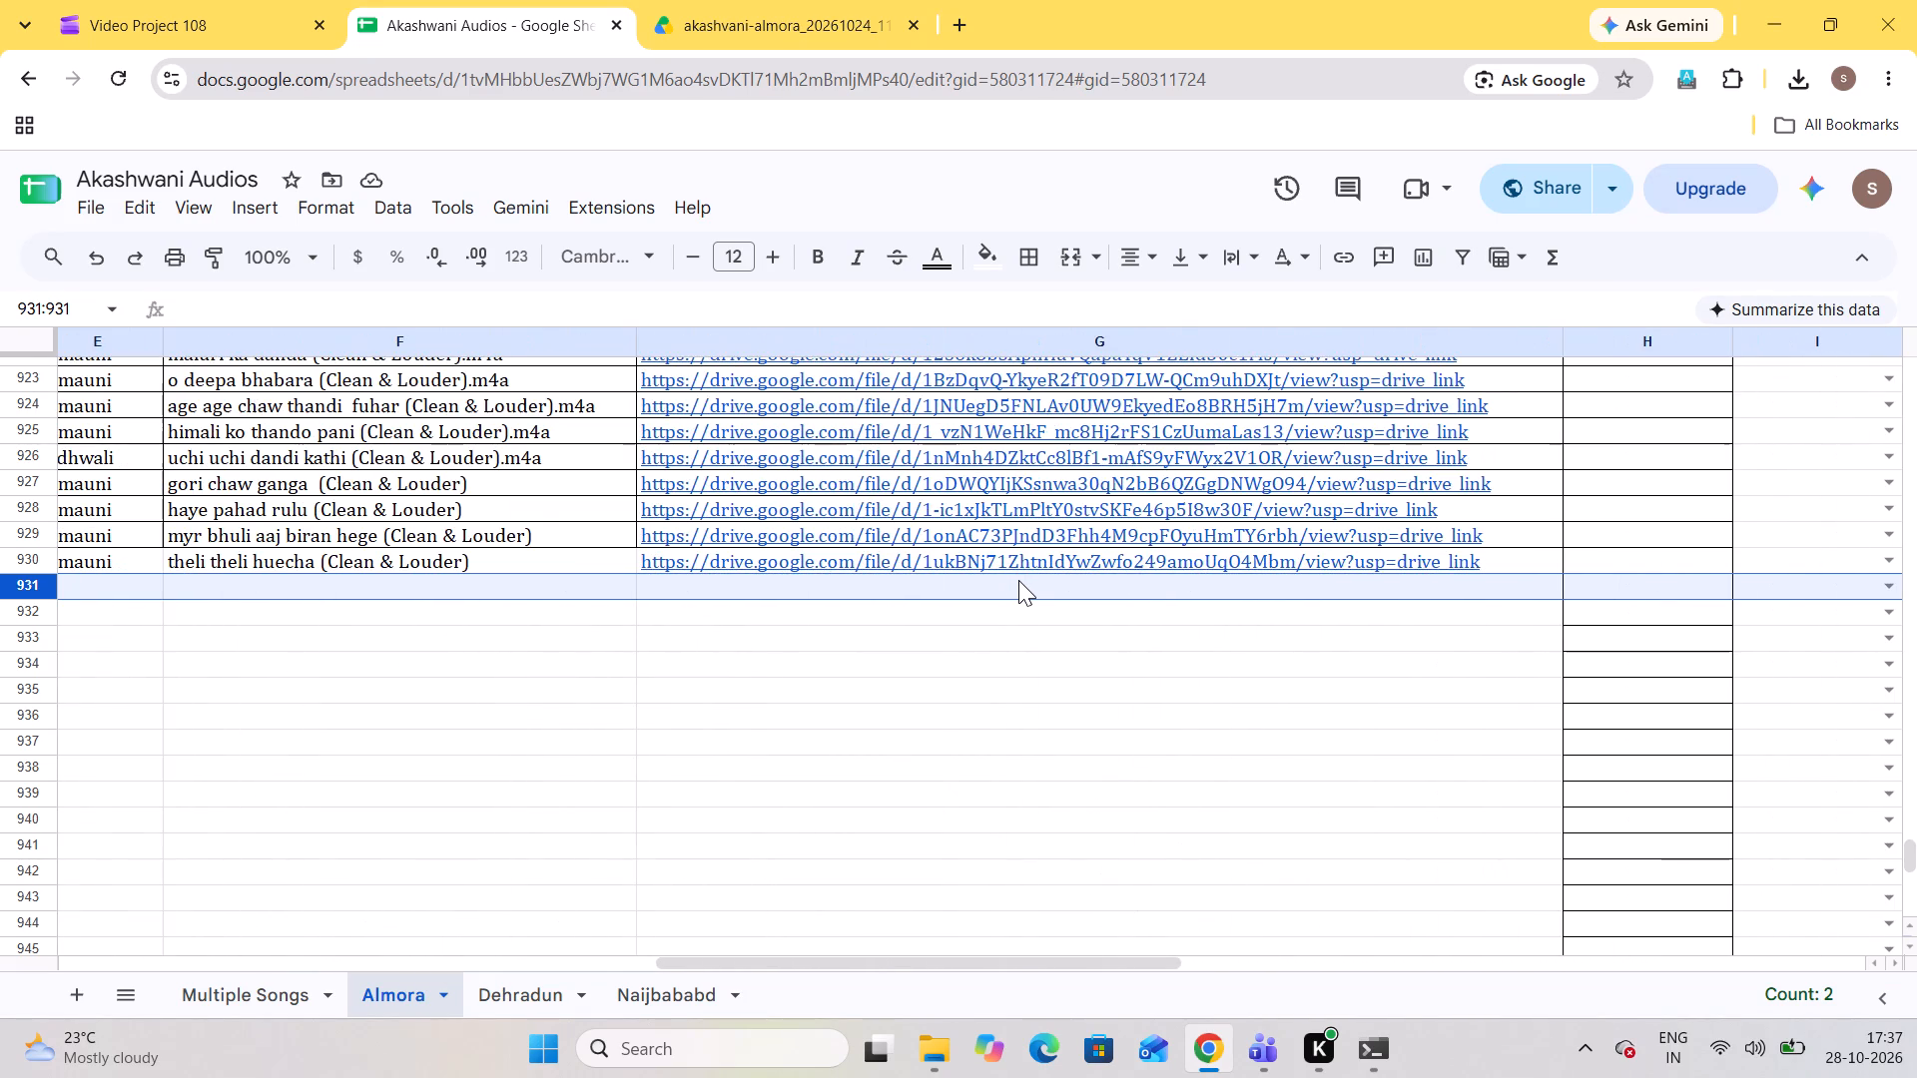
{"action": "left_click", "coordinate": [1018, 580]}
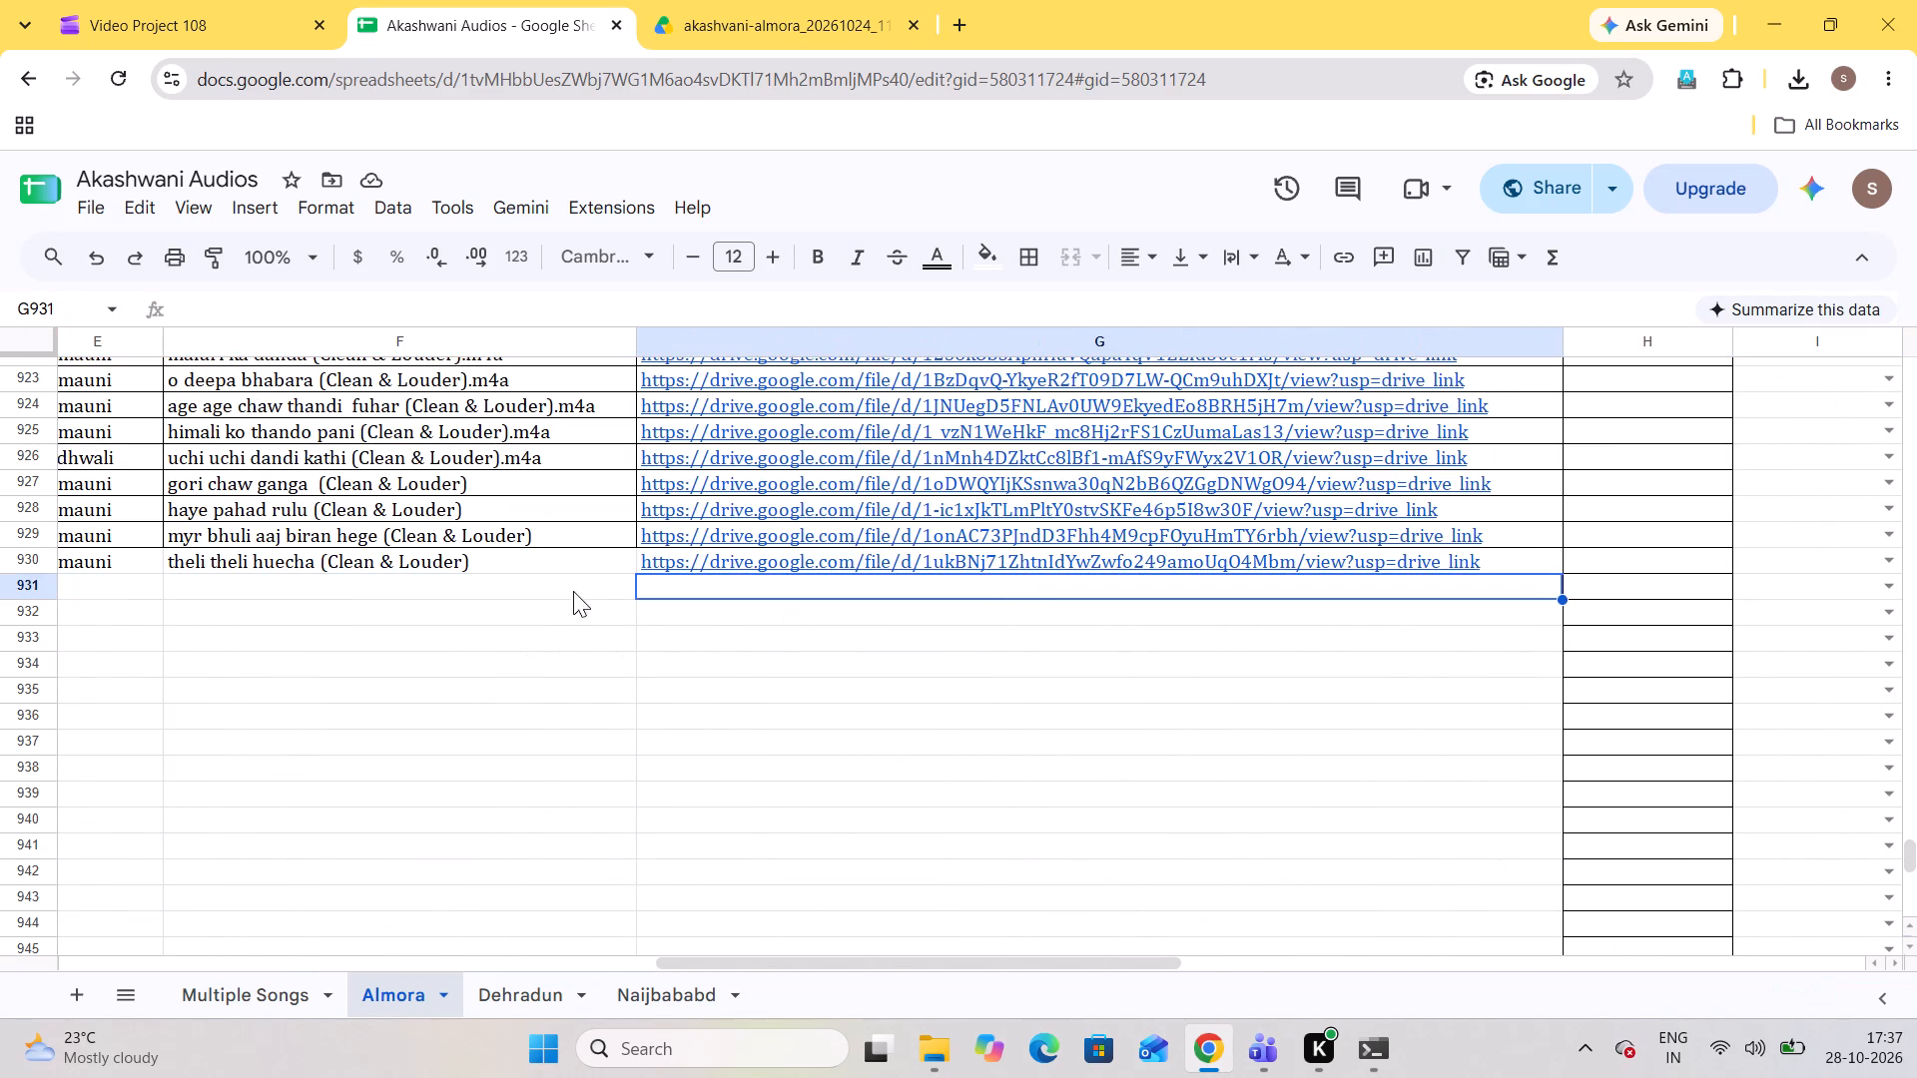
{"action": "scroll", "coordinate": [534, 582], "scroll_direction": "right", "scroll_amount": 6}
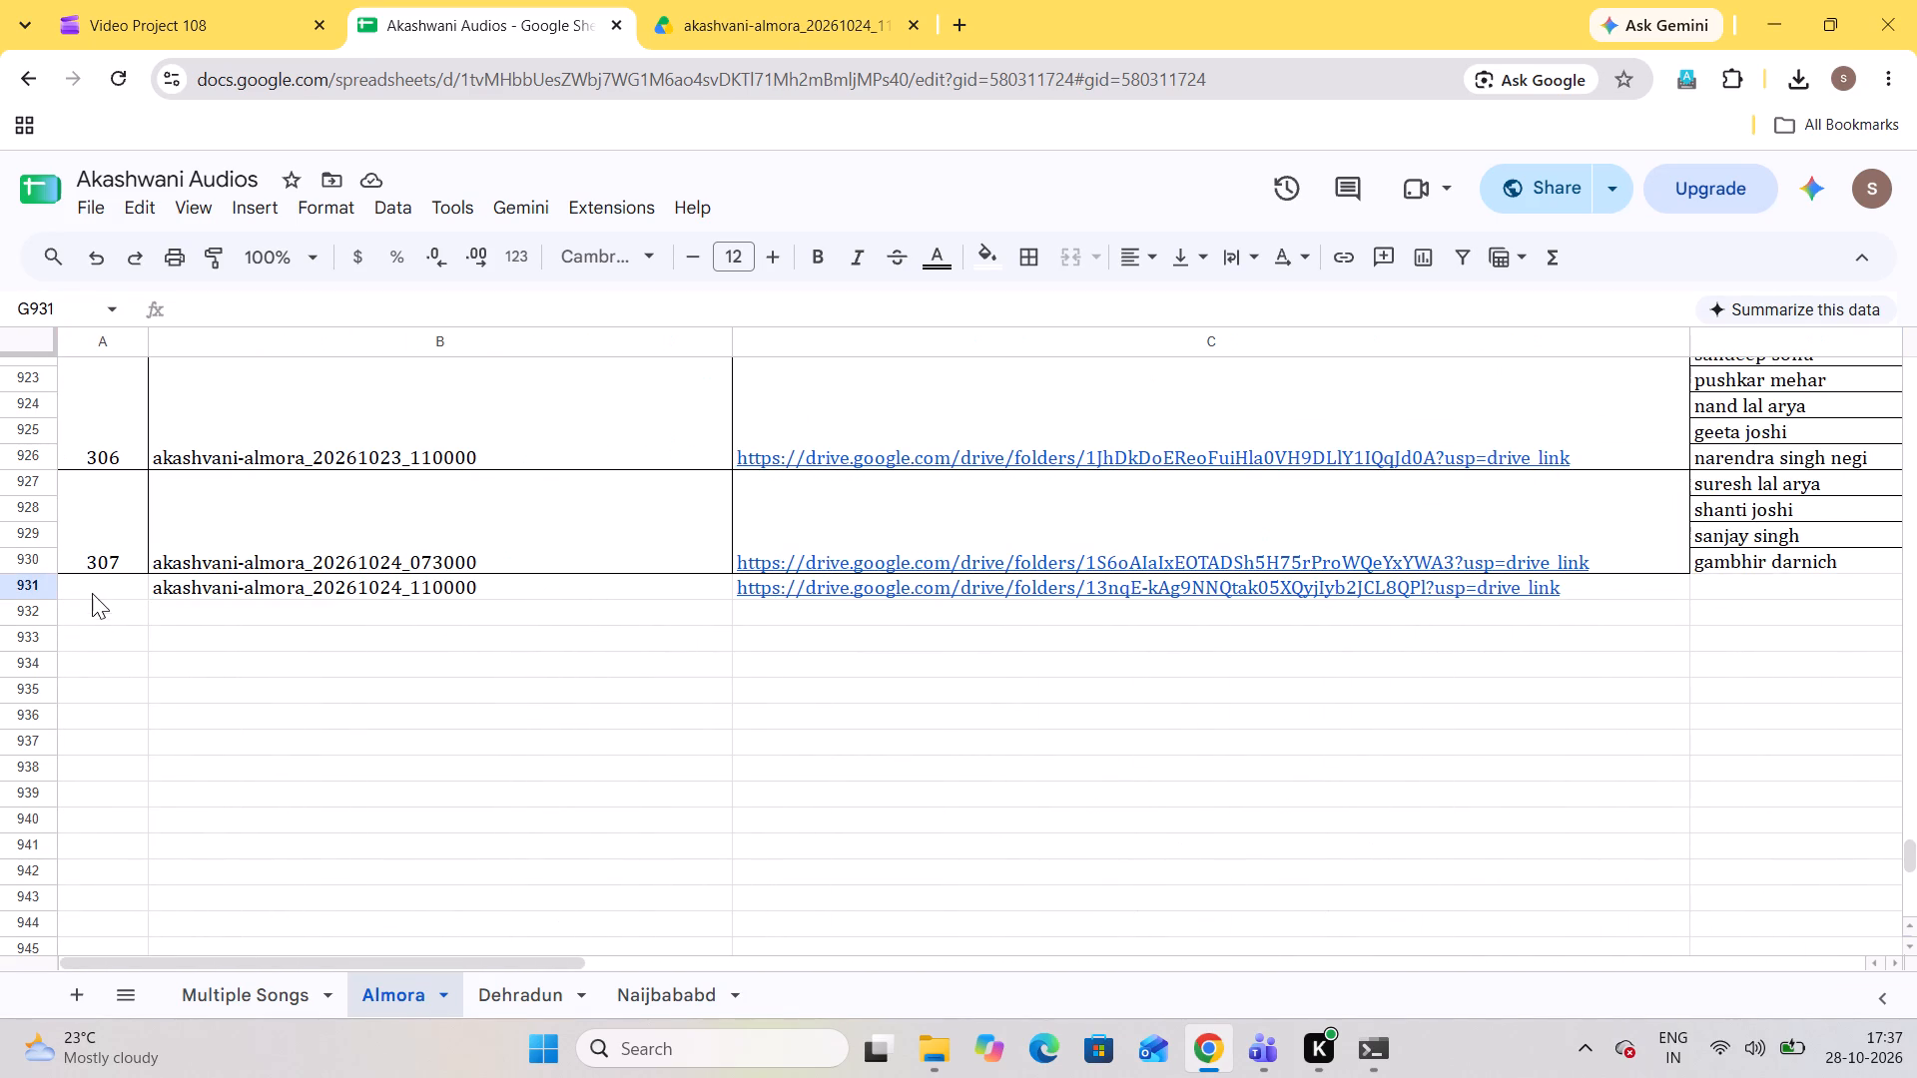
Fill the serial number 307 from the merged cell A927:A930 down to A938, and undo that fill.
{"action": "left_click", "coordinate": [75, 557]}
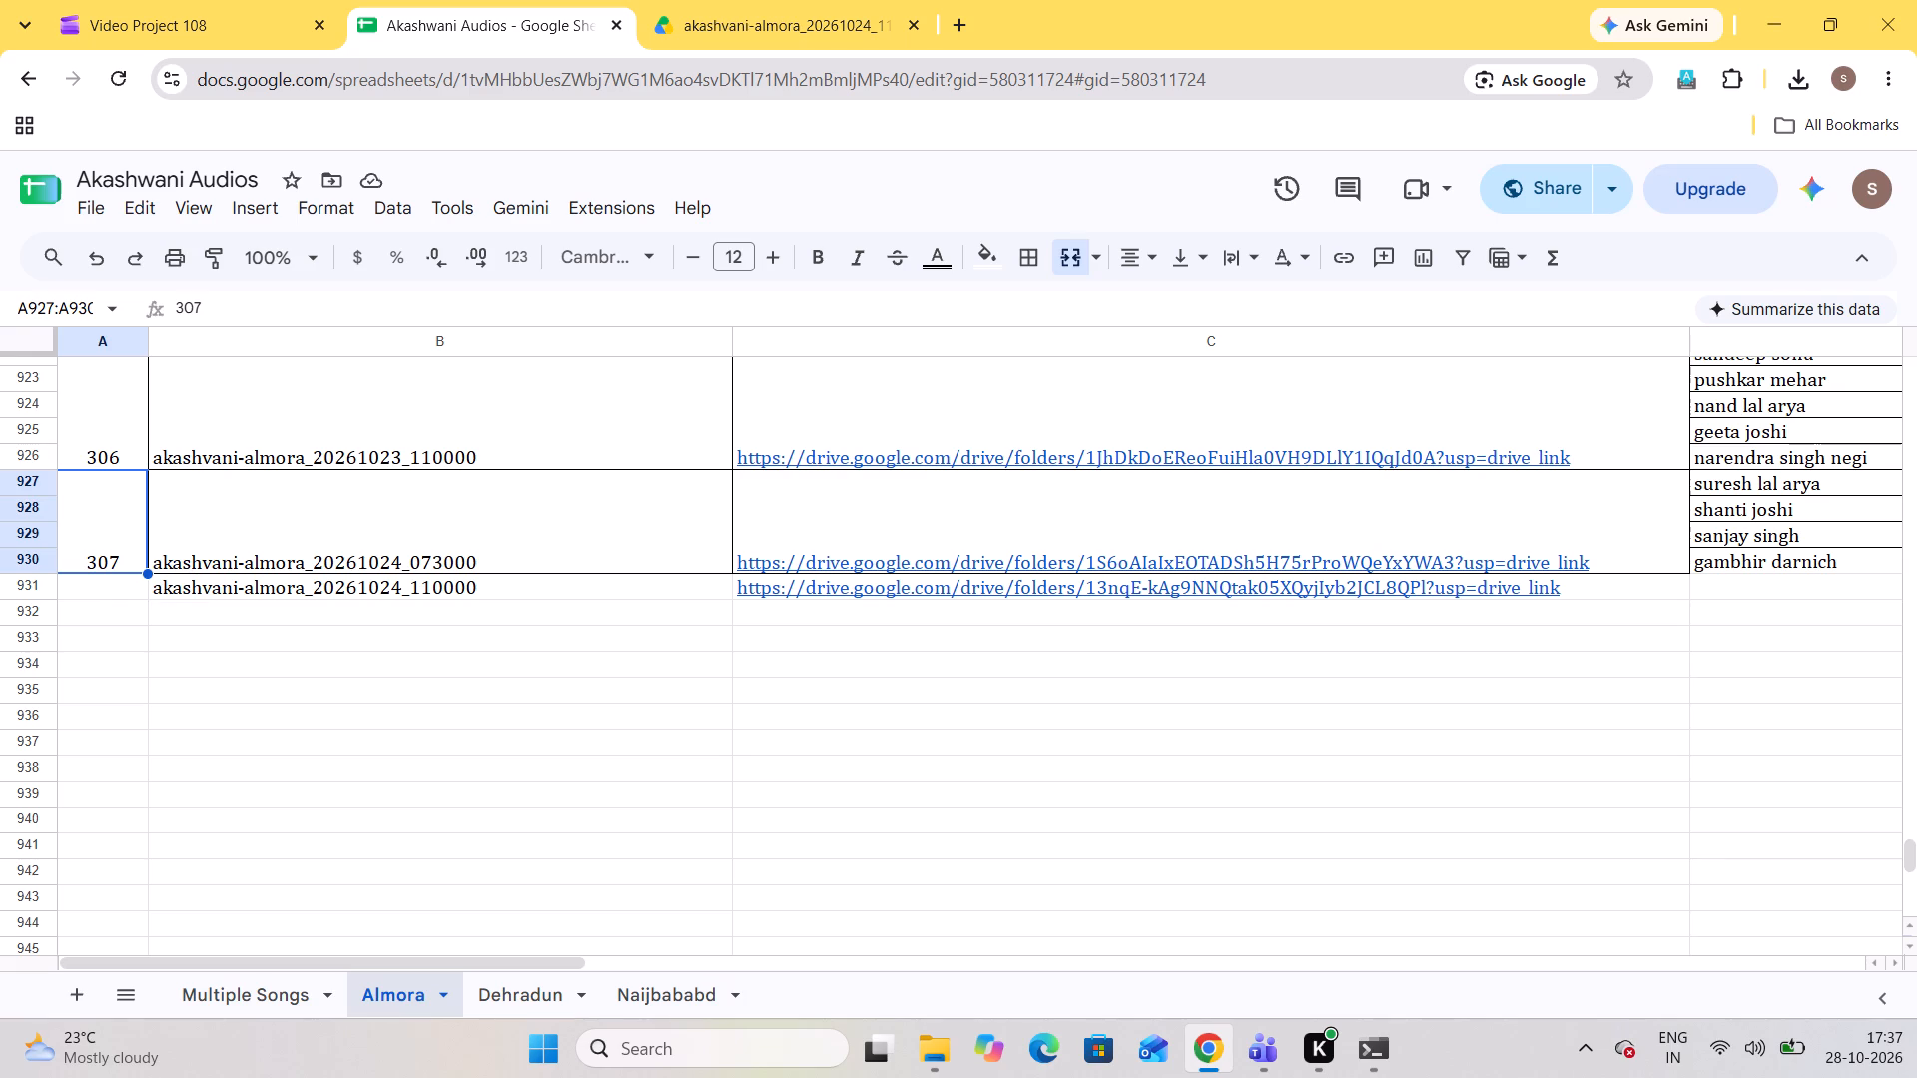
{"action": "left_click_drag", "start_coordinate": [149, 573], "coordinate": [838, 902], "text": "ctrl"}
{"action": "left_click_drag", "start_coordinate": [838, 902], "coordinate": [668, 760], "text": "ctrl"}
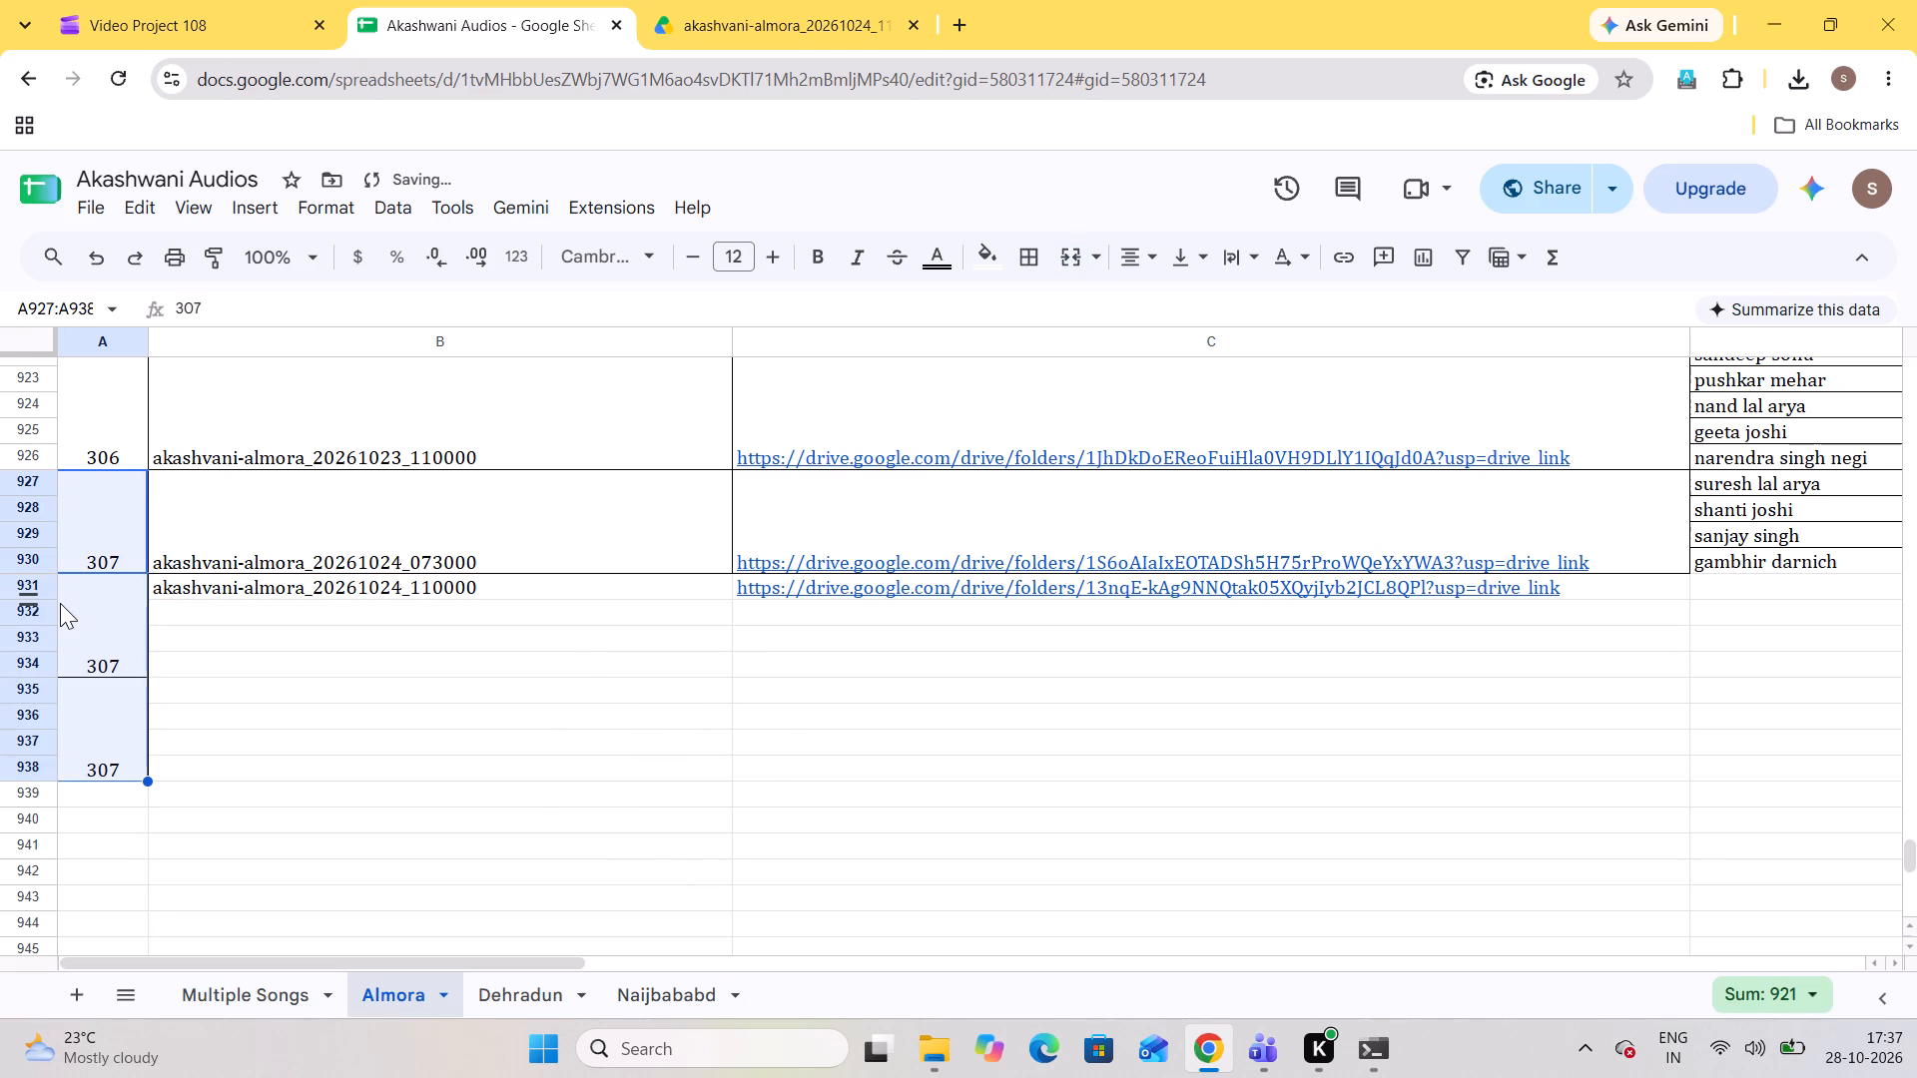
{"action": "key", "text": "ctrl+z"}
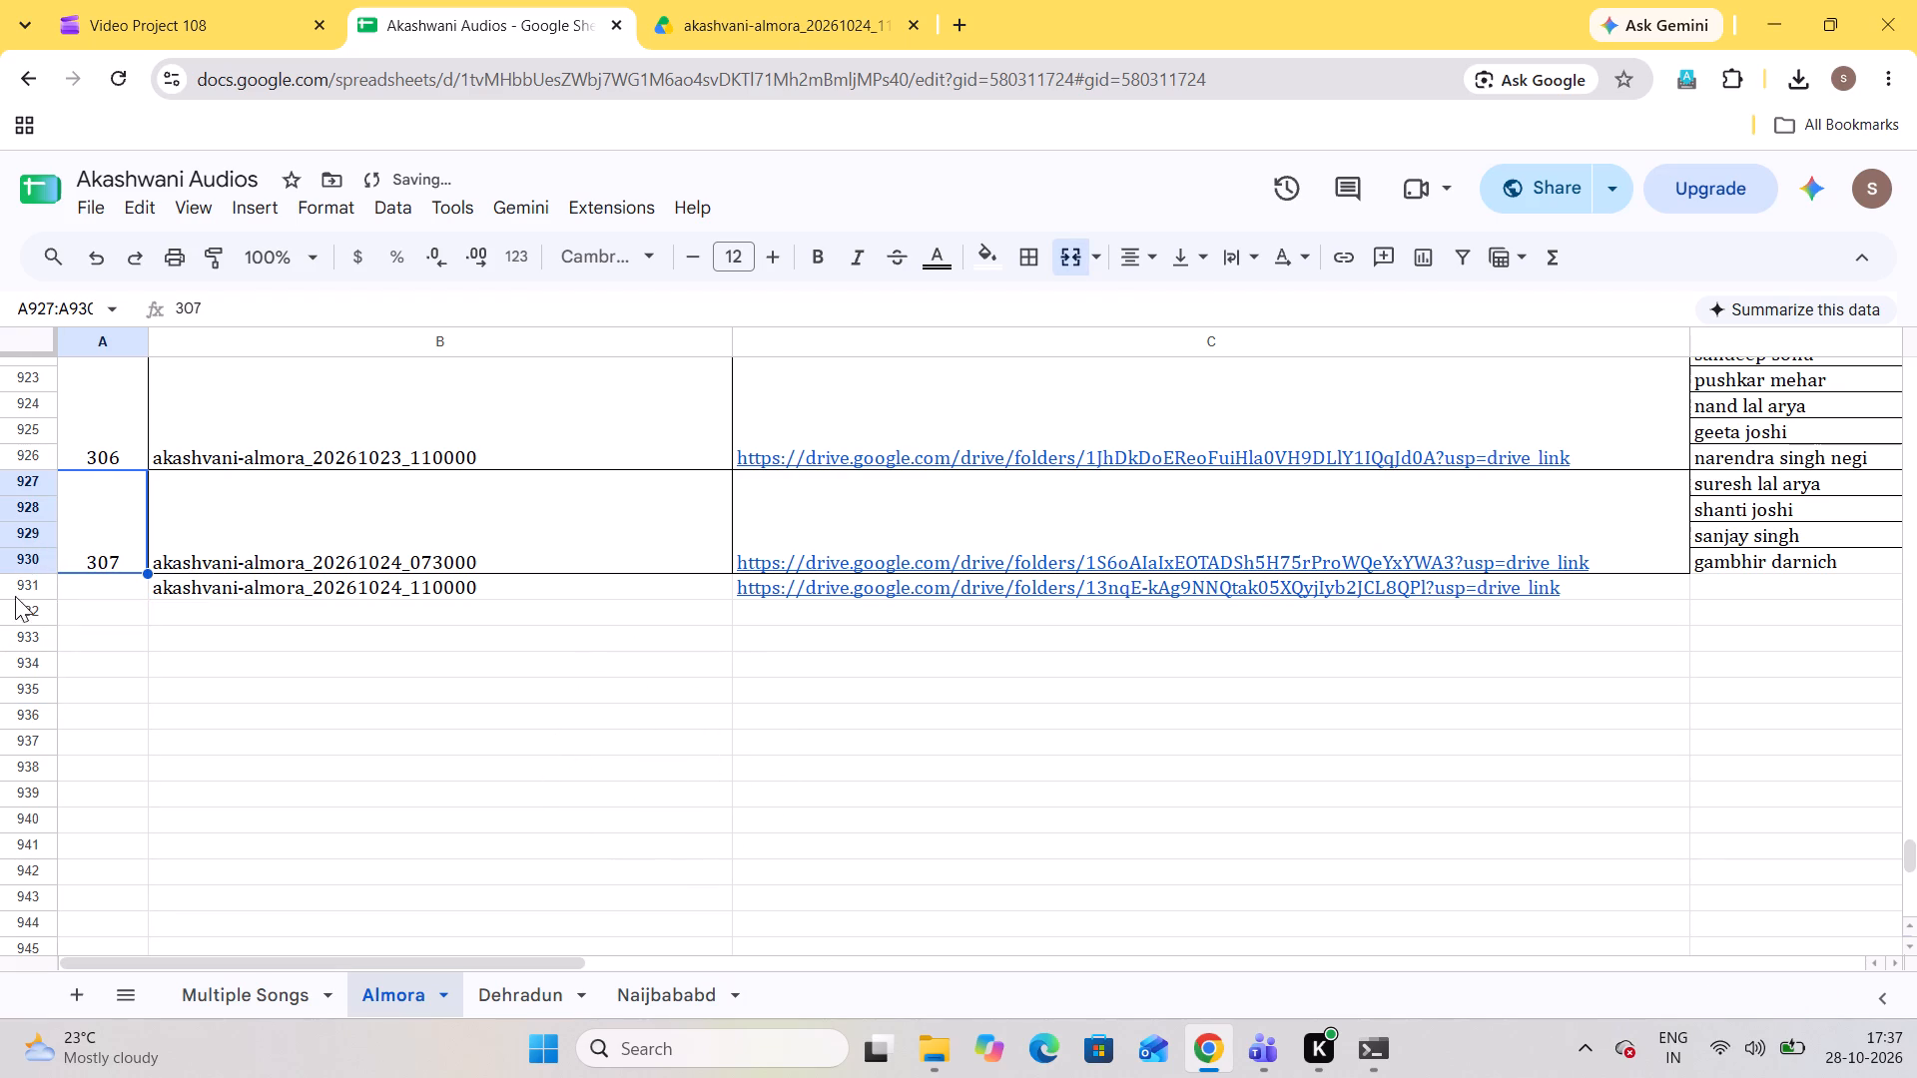
Apply all borders to row 931 of the Almora sheet.
{"action": "left_click", "coordinate": [19, 583]}
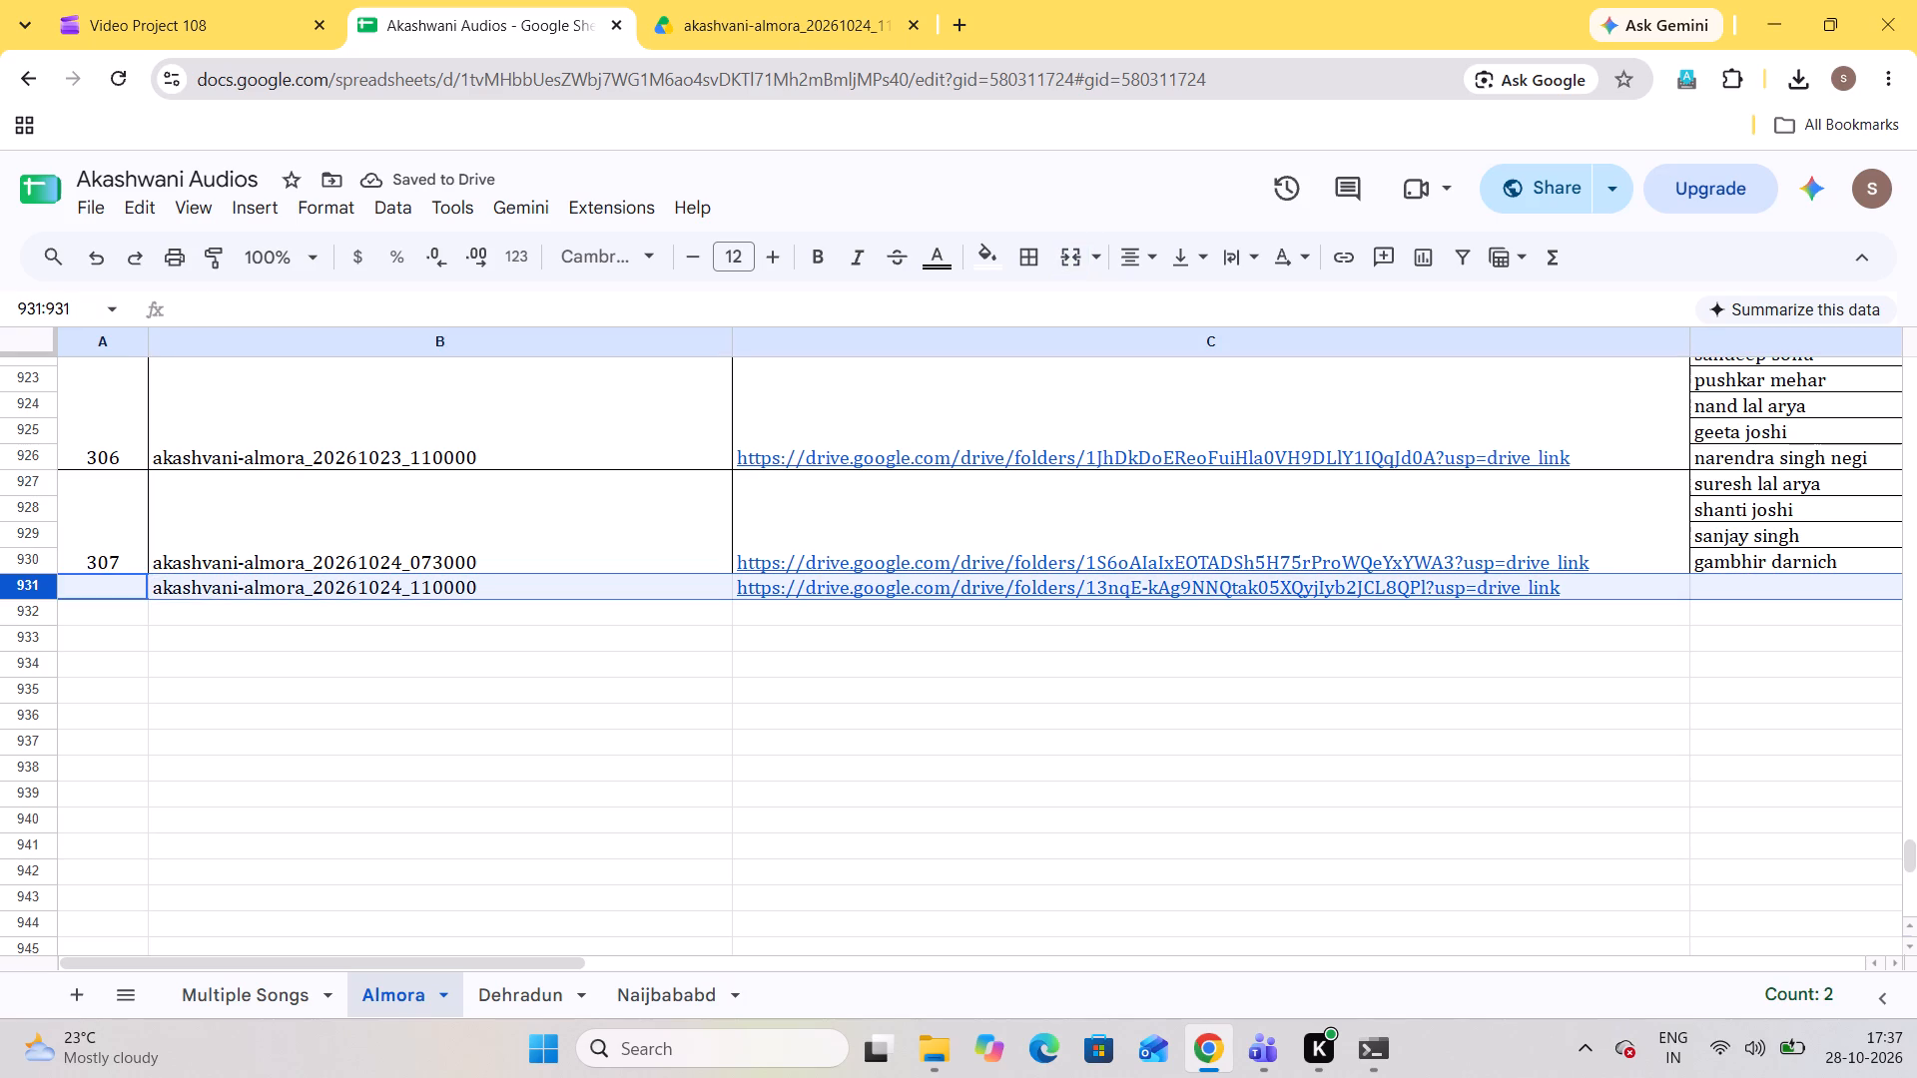
{"action": "left_click", "coordinate": [16, 587], "text": "ctrl"}
{"action": "scroll", "coordinate": [74, 596], "scroll_direction": "right", "scroll_amount": 1}
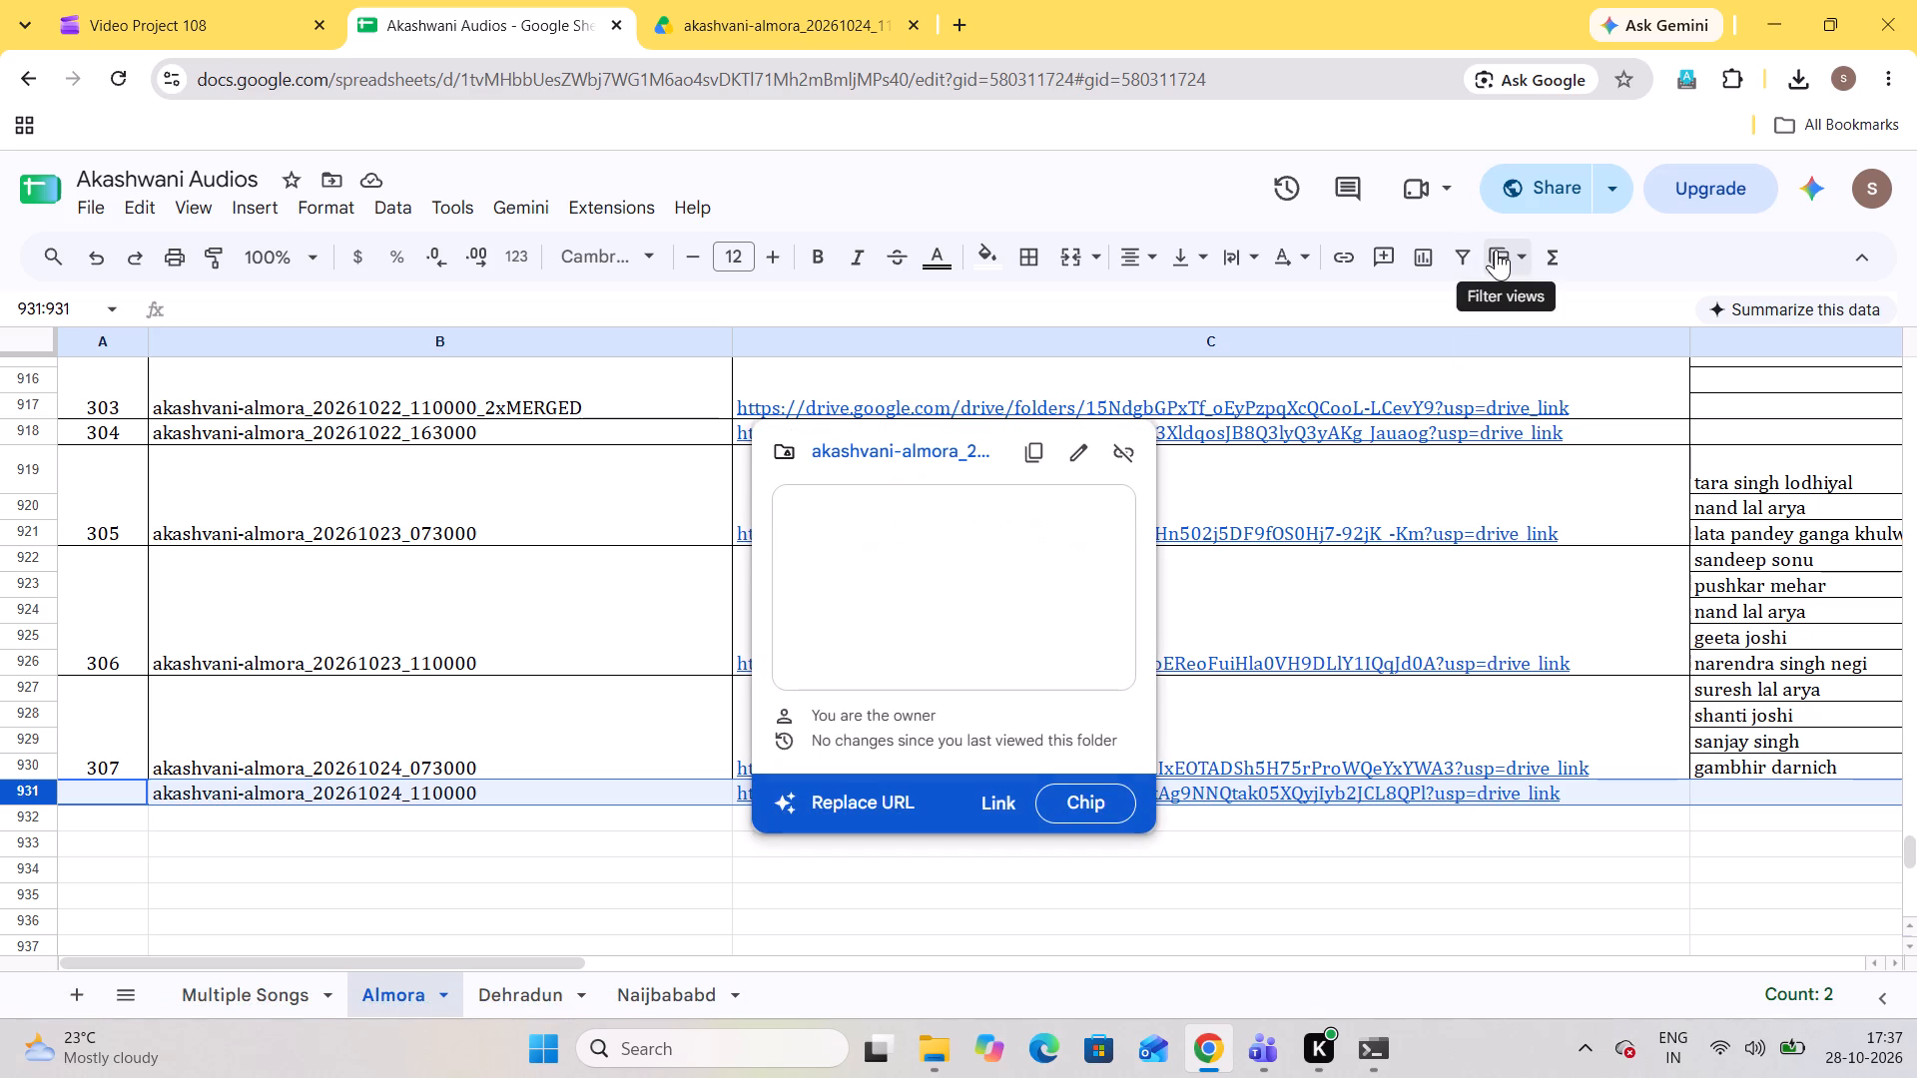
{"action": "left_click", "coordinate": [1027, 257]}
{"action": "left_click", "coordinate": [1045, 309]}
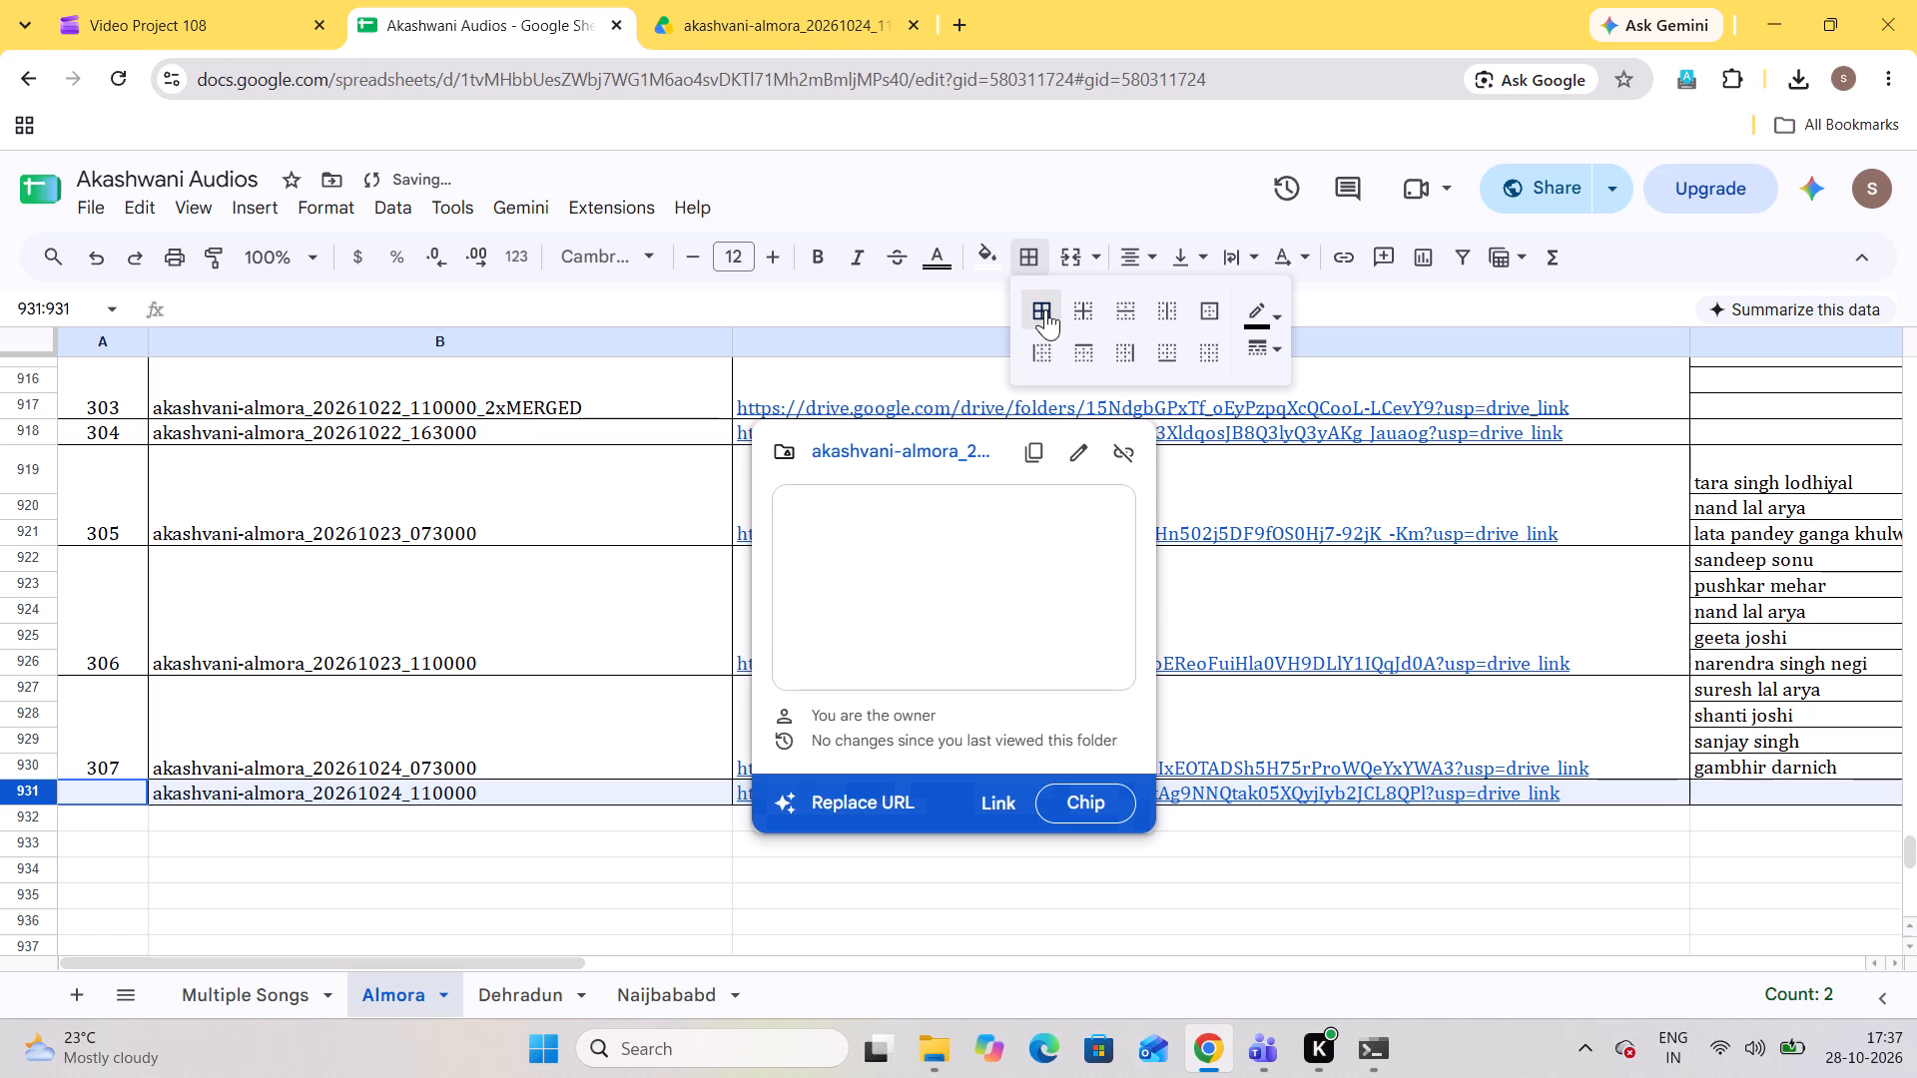
Apply all borders to every cell of the Almora sheet.
{"action": "left_click", "coordinate": [20, 338], "text": "ctrl"}
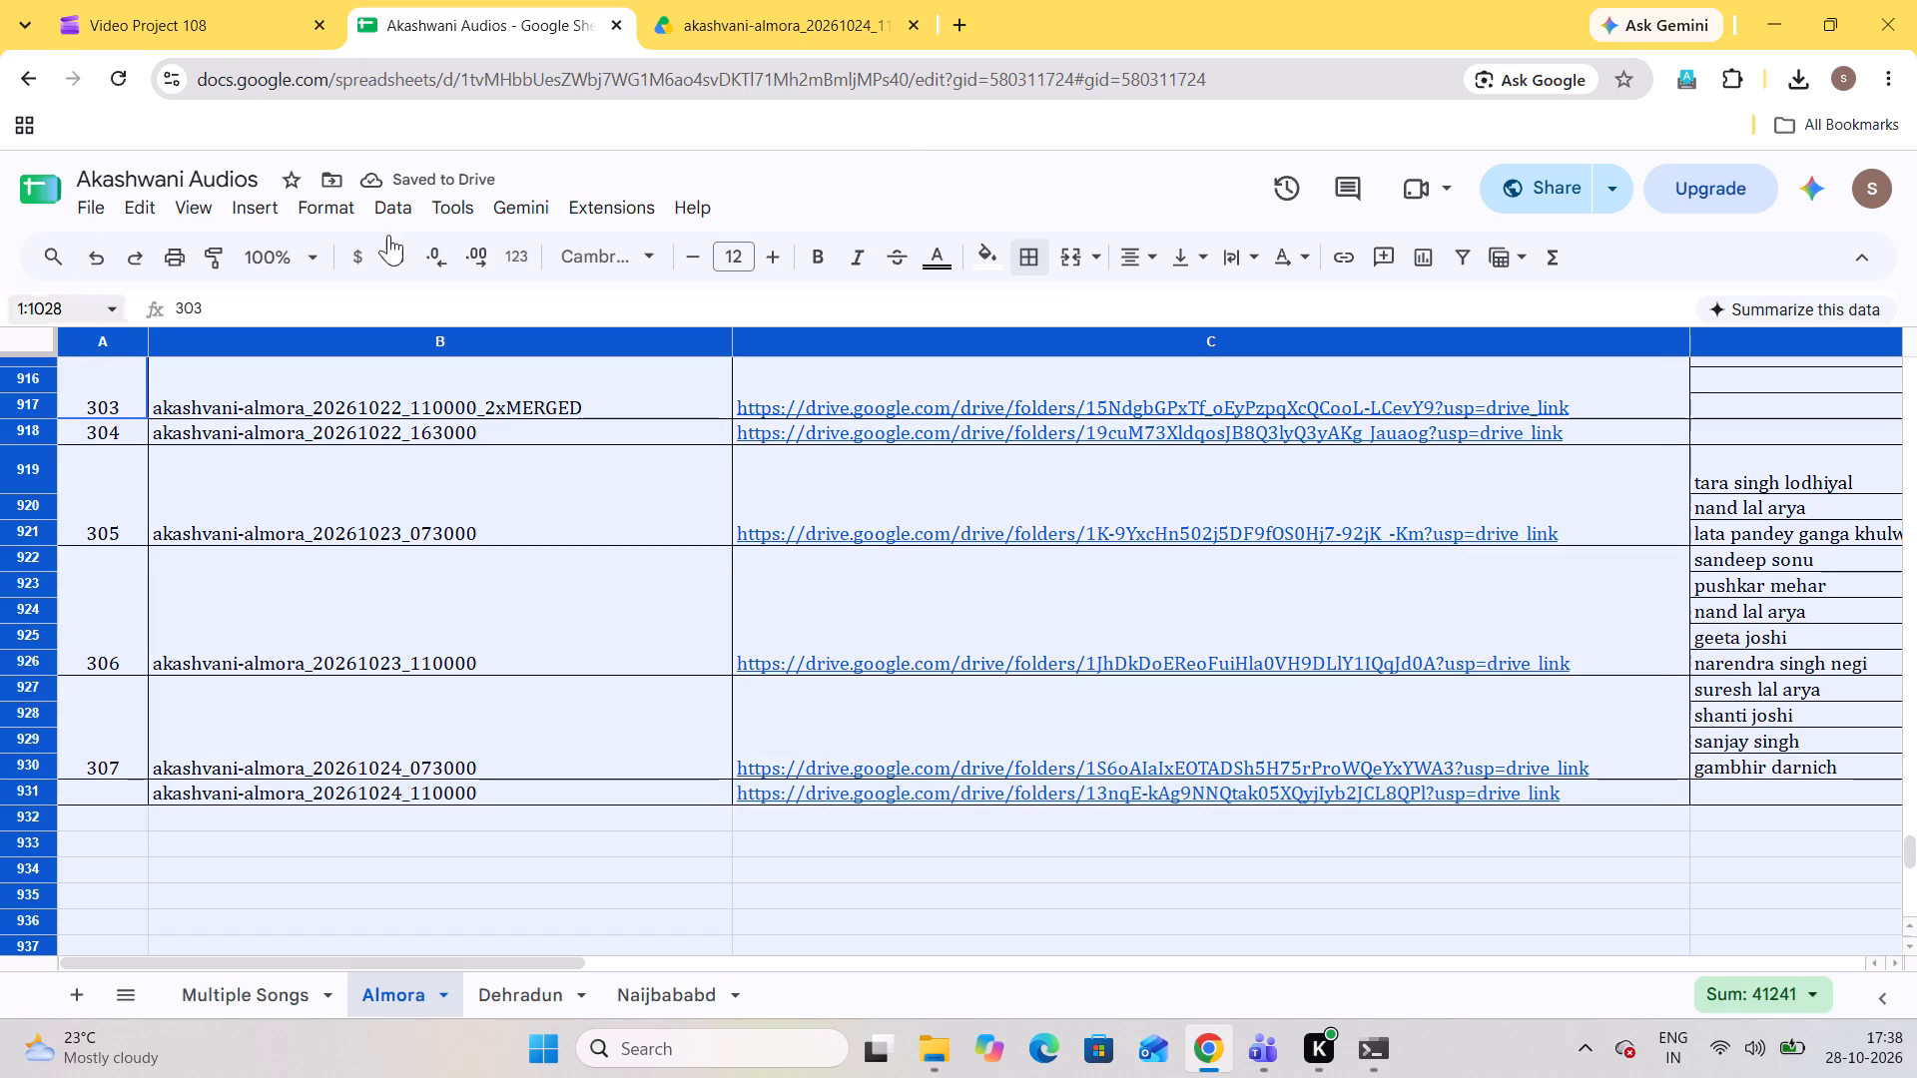
{"action": "left_click", "coordinate": [1028, 252]}
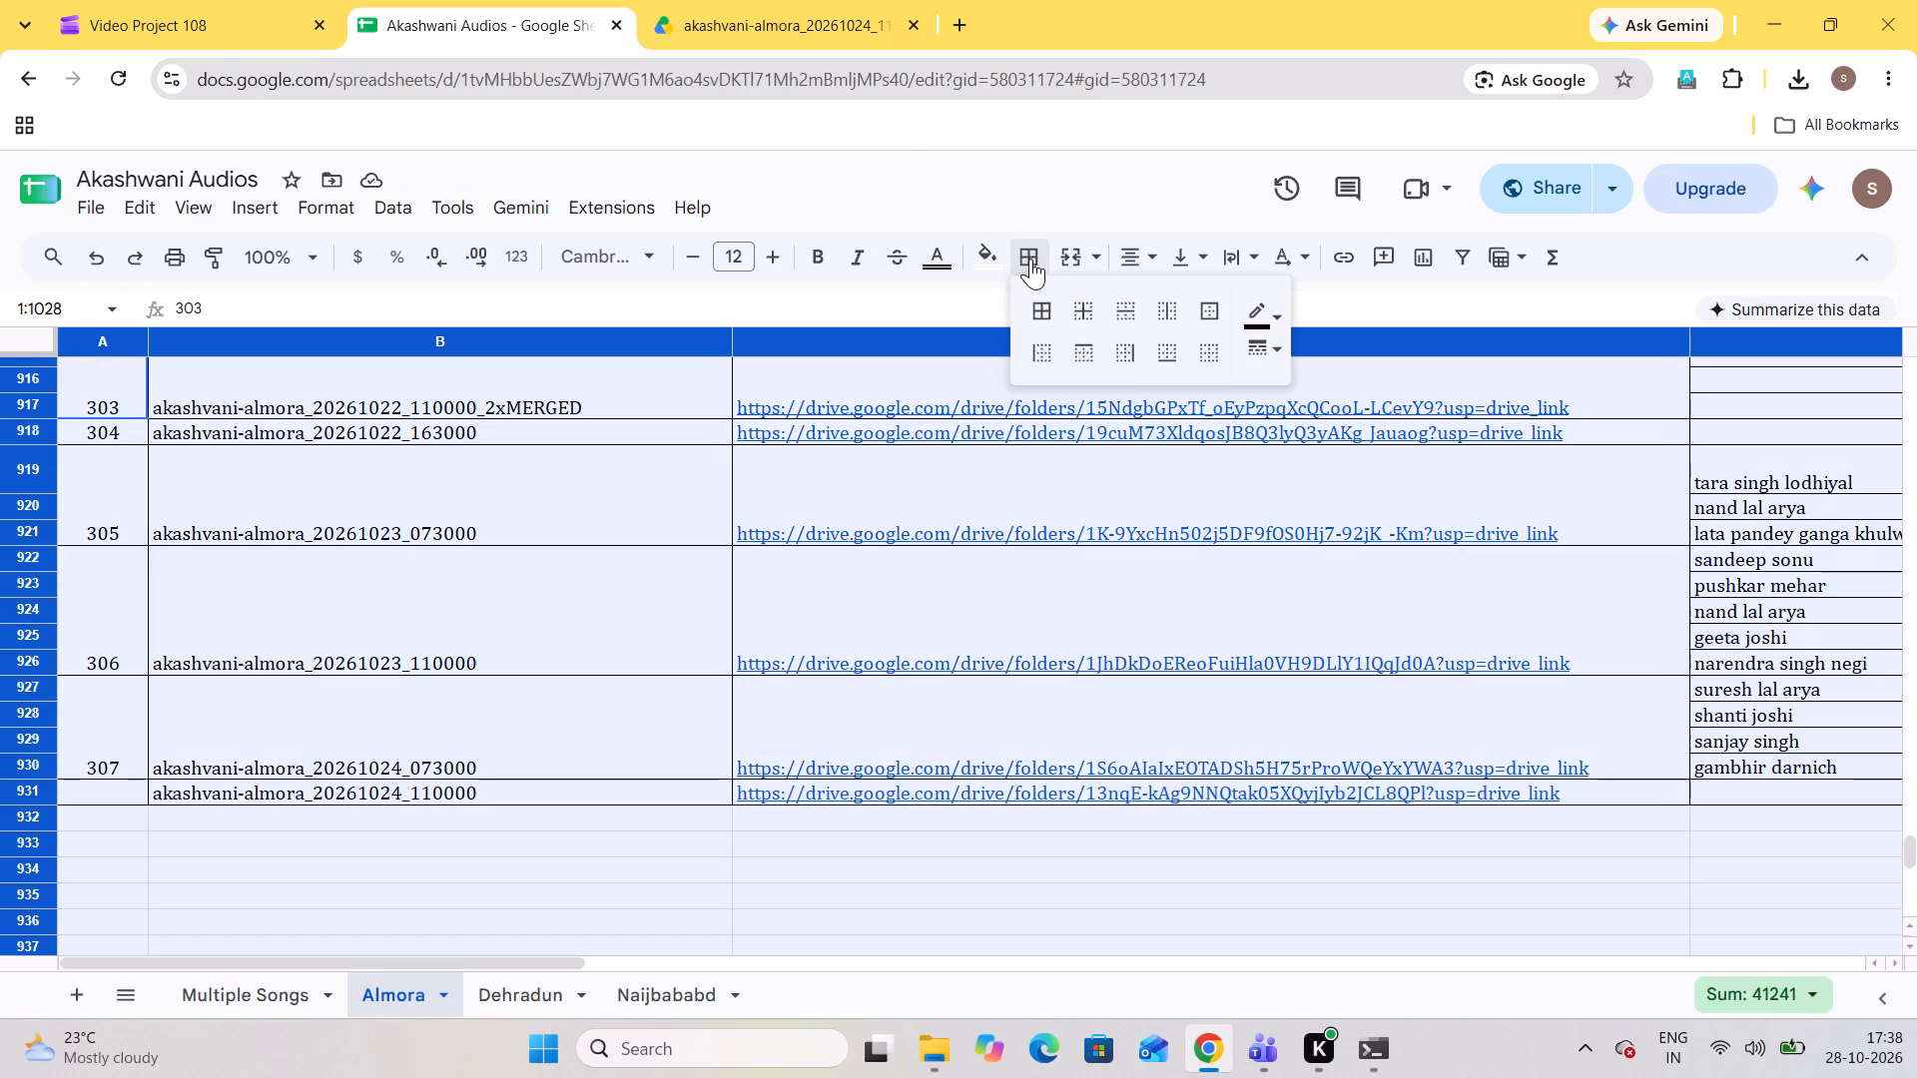
{"action": "left_click", "coordinate": [1035, 305]}
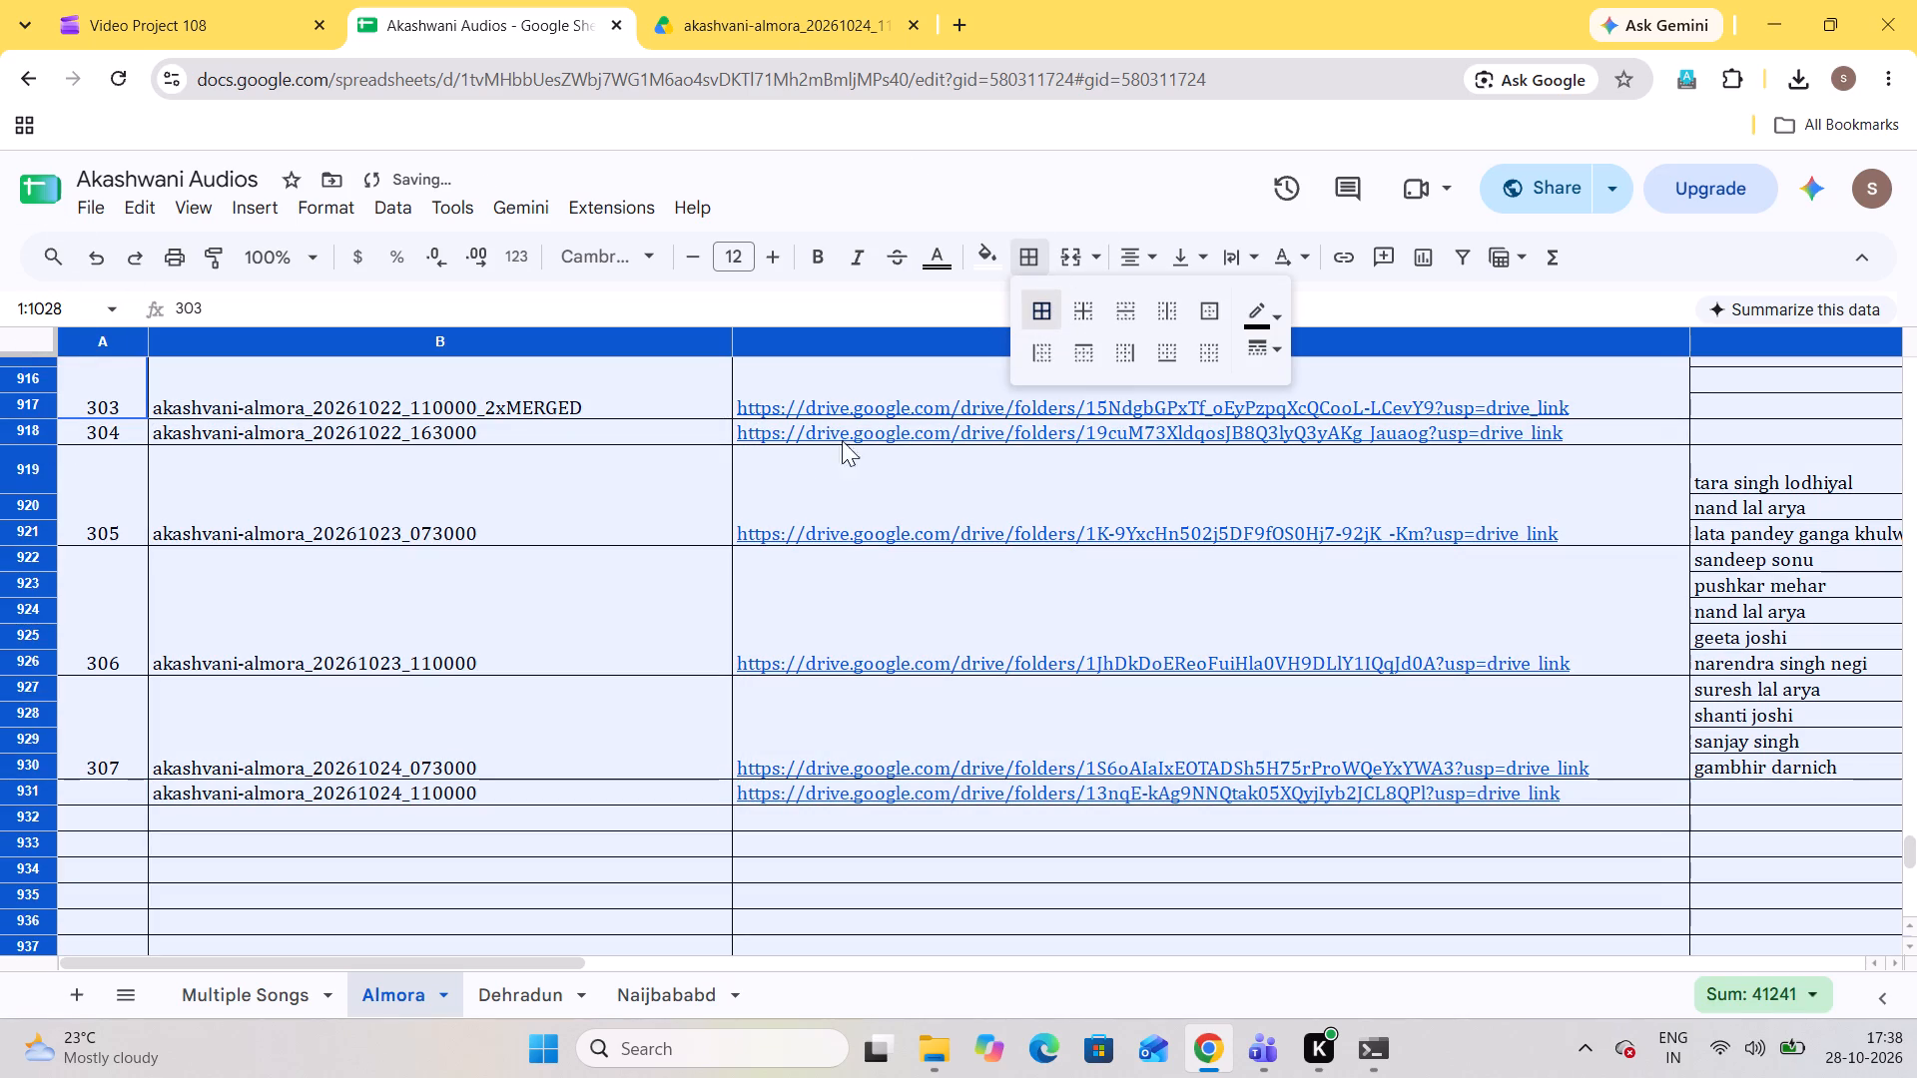
{"action": "scroll", "coordinate": [814, 499], "scroll_direction": "down", "scroll_amount": 4}
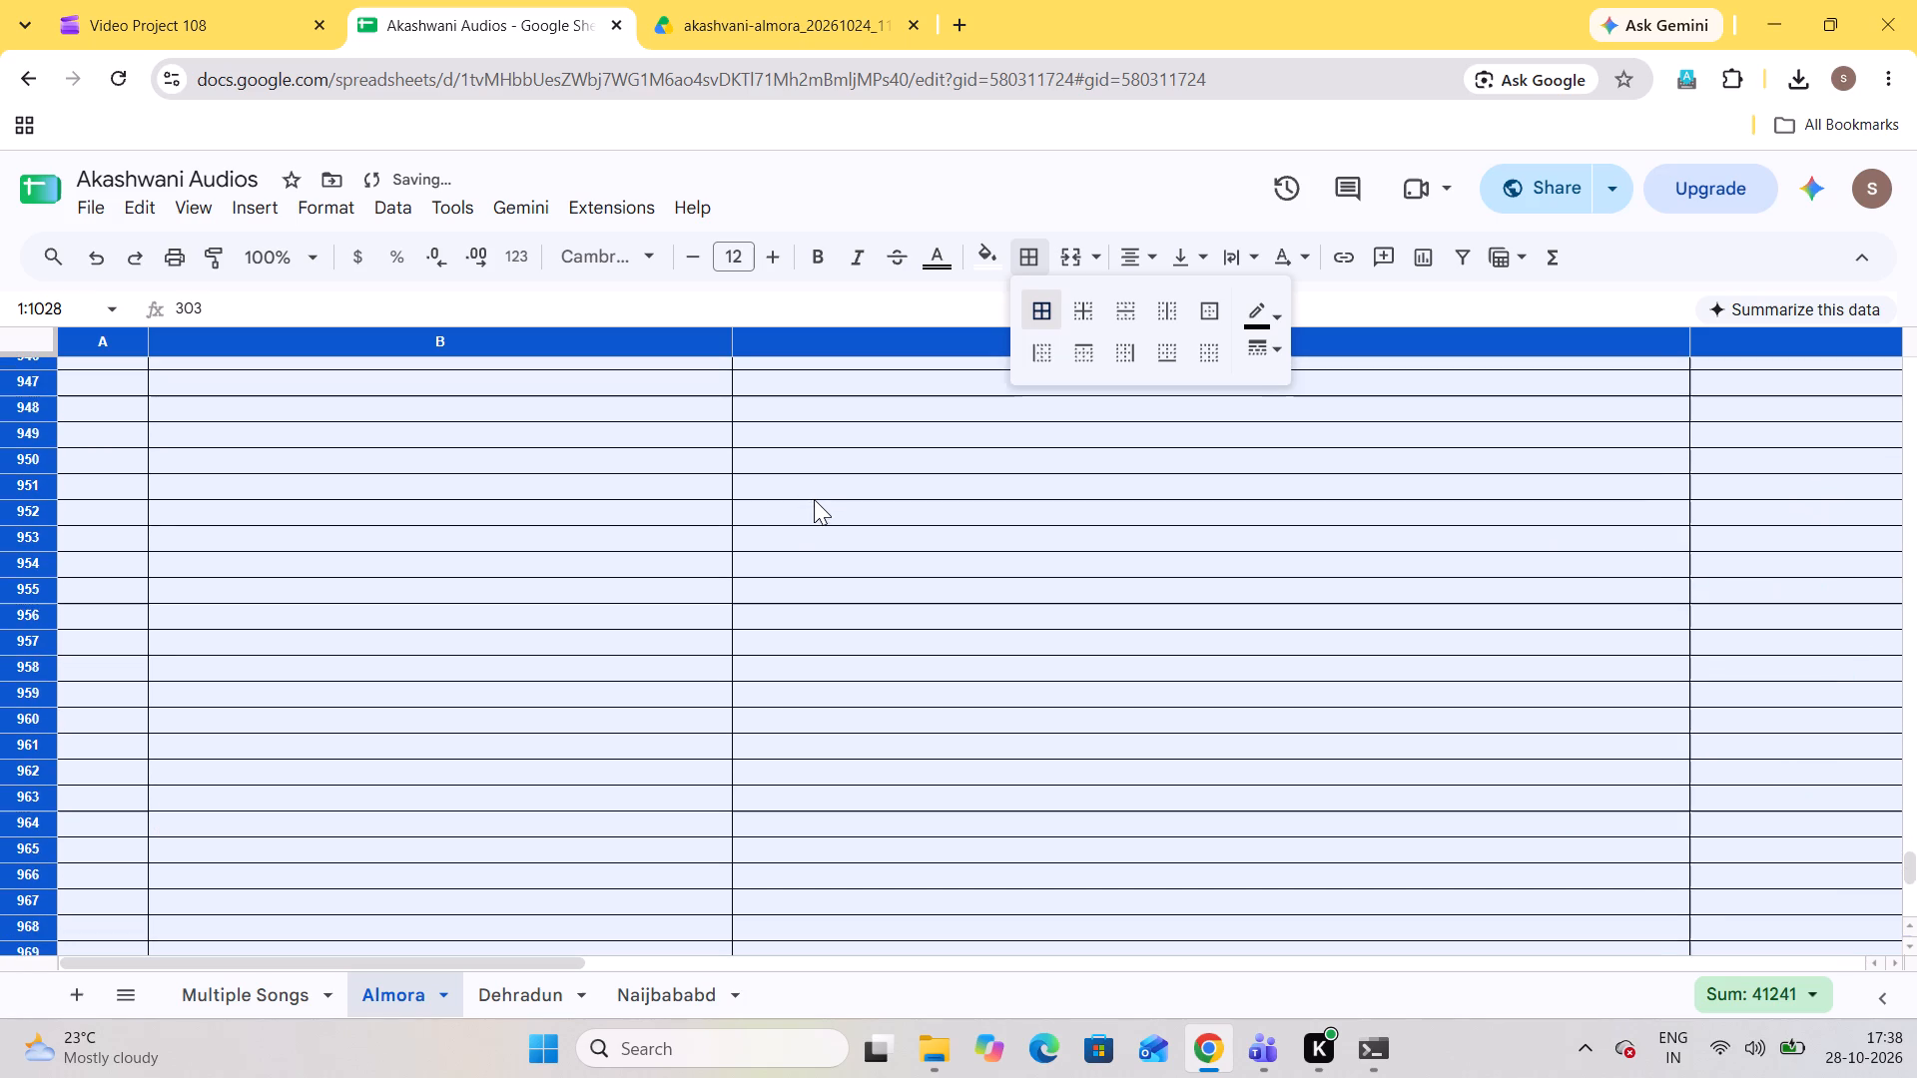
{"action": "left_click", "coordinate": [771, 389]}
{"action": "scroll", "coordinate": [771, 389], "scroll_direction": "up", "scroll_amount": 2}
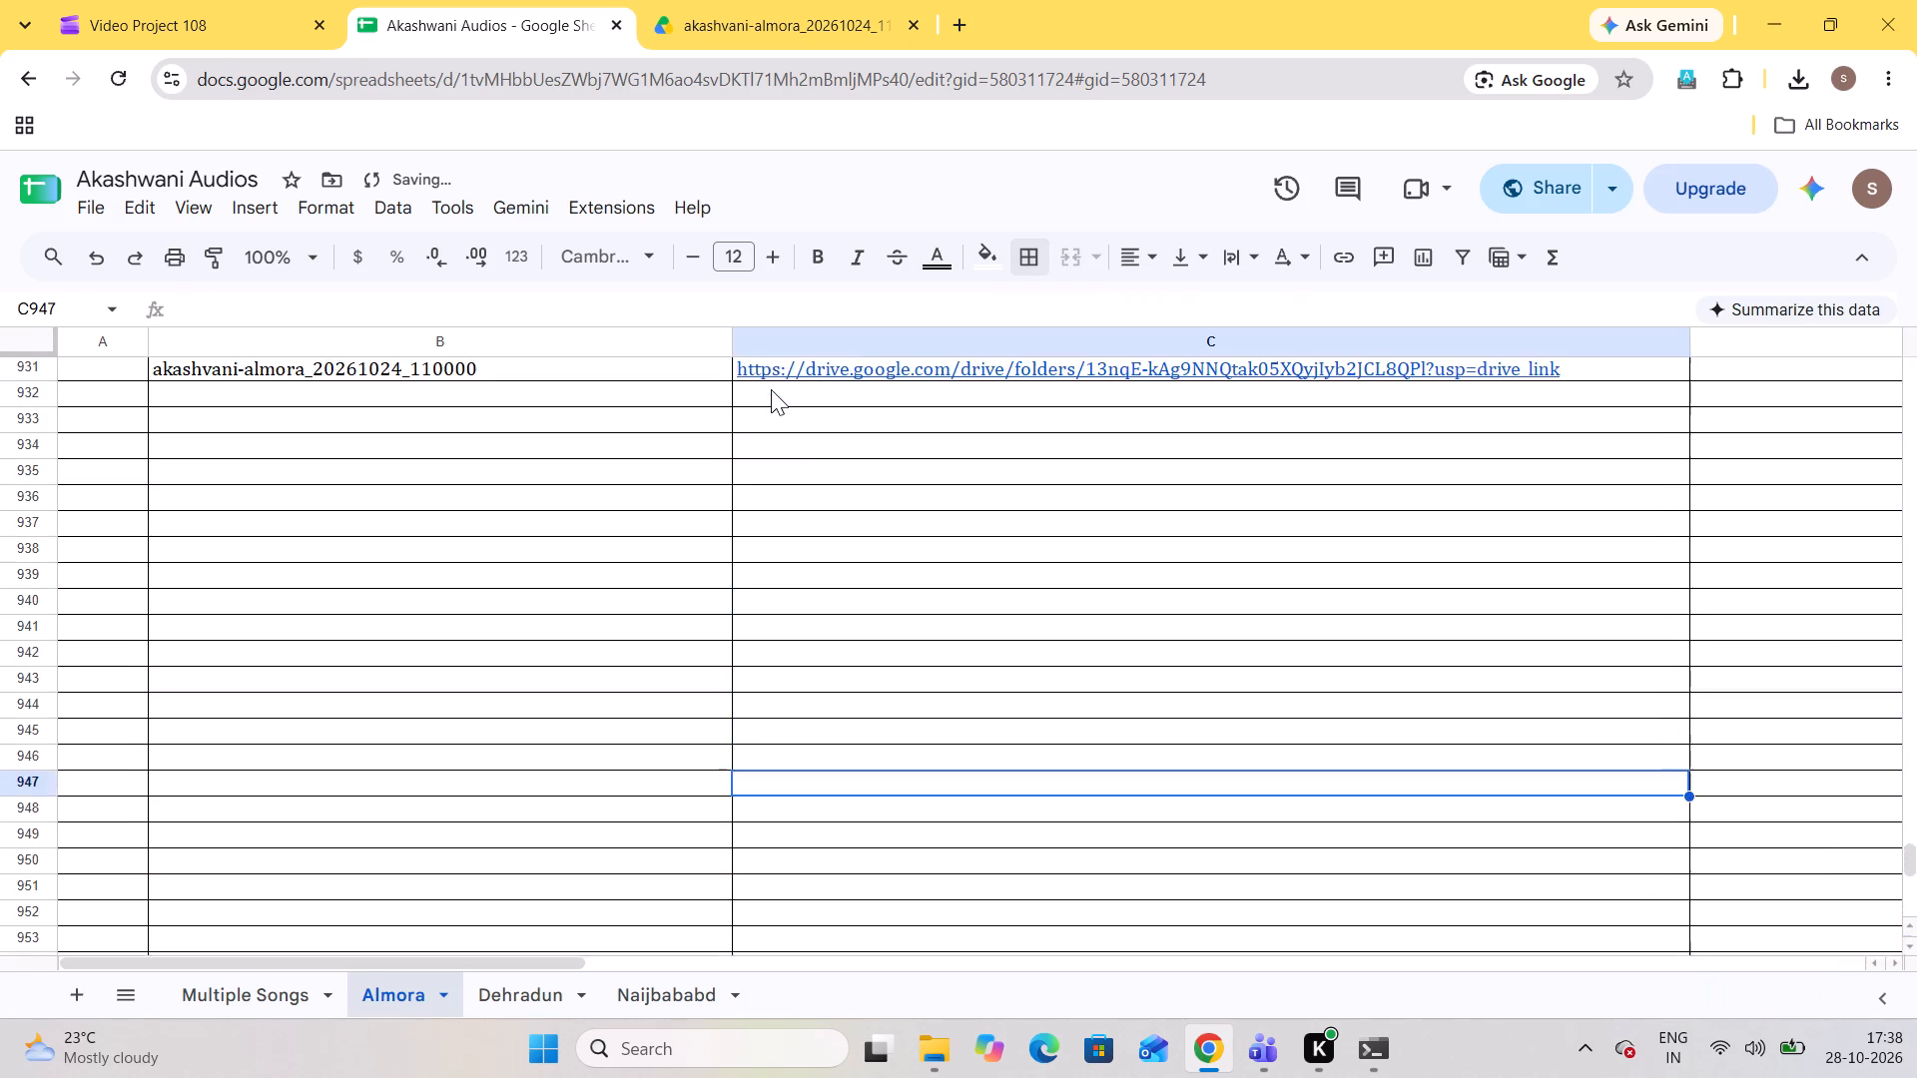
{"action": "scroll", "coordinate": [771, 389], "scroll_direction": "up", "scroll_amount": 3}
{"action": "scroll", "coordinate": [771, 389], "scroll_direction": "down", "scroll_amount": 3}
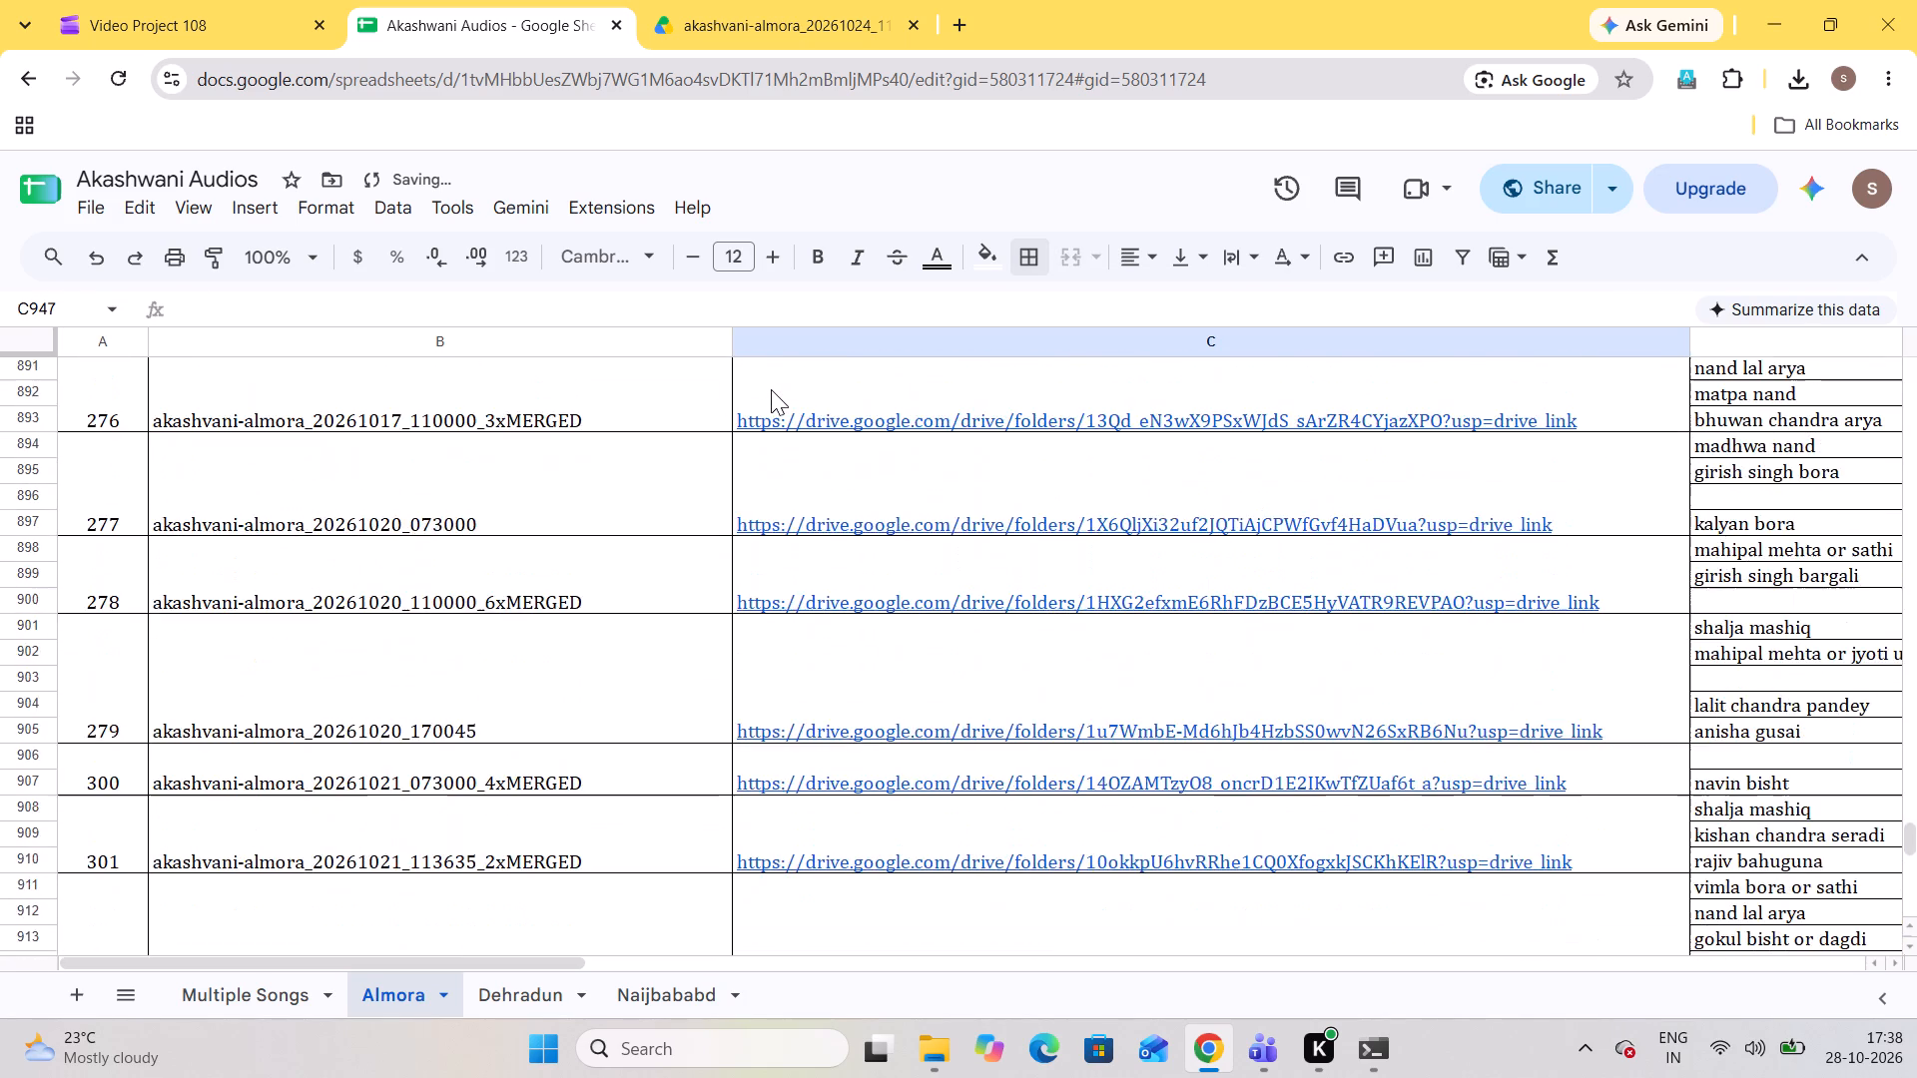
{"action": "scroll", "coordinate": [771, 389], "scroll_direction": "down", "scroll_amount": 2}
{"action": "scroll", "coordinate": [771, 389], "scroll_direction": "up", "scroll_amount": 2}
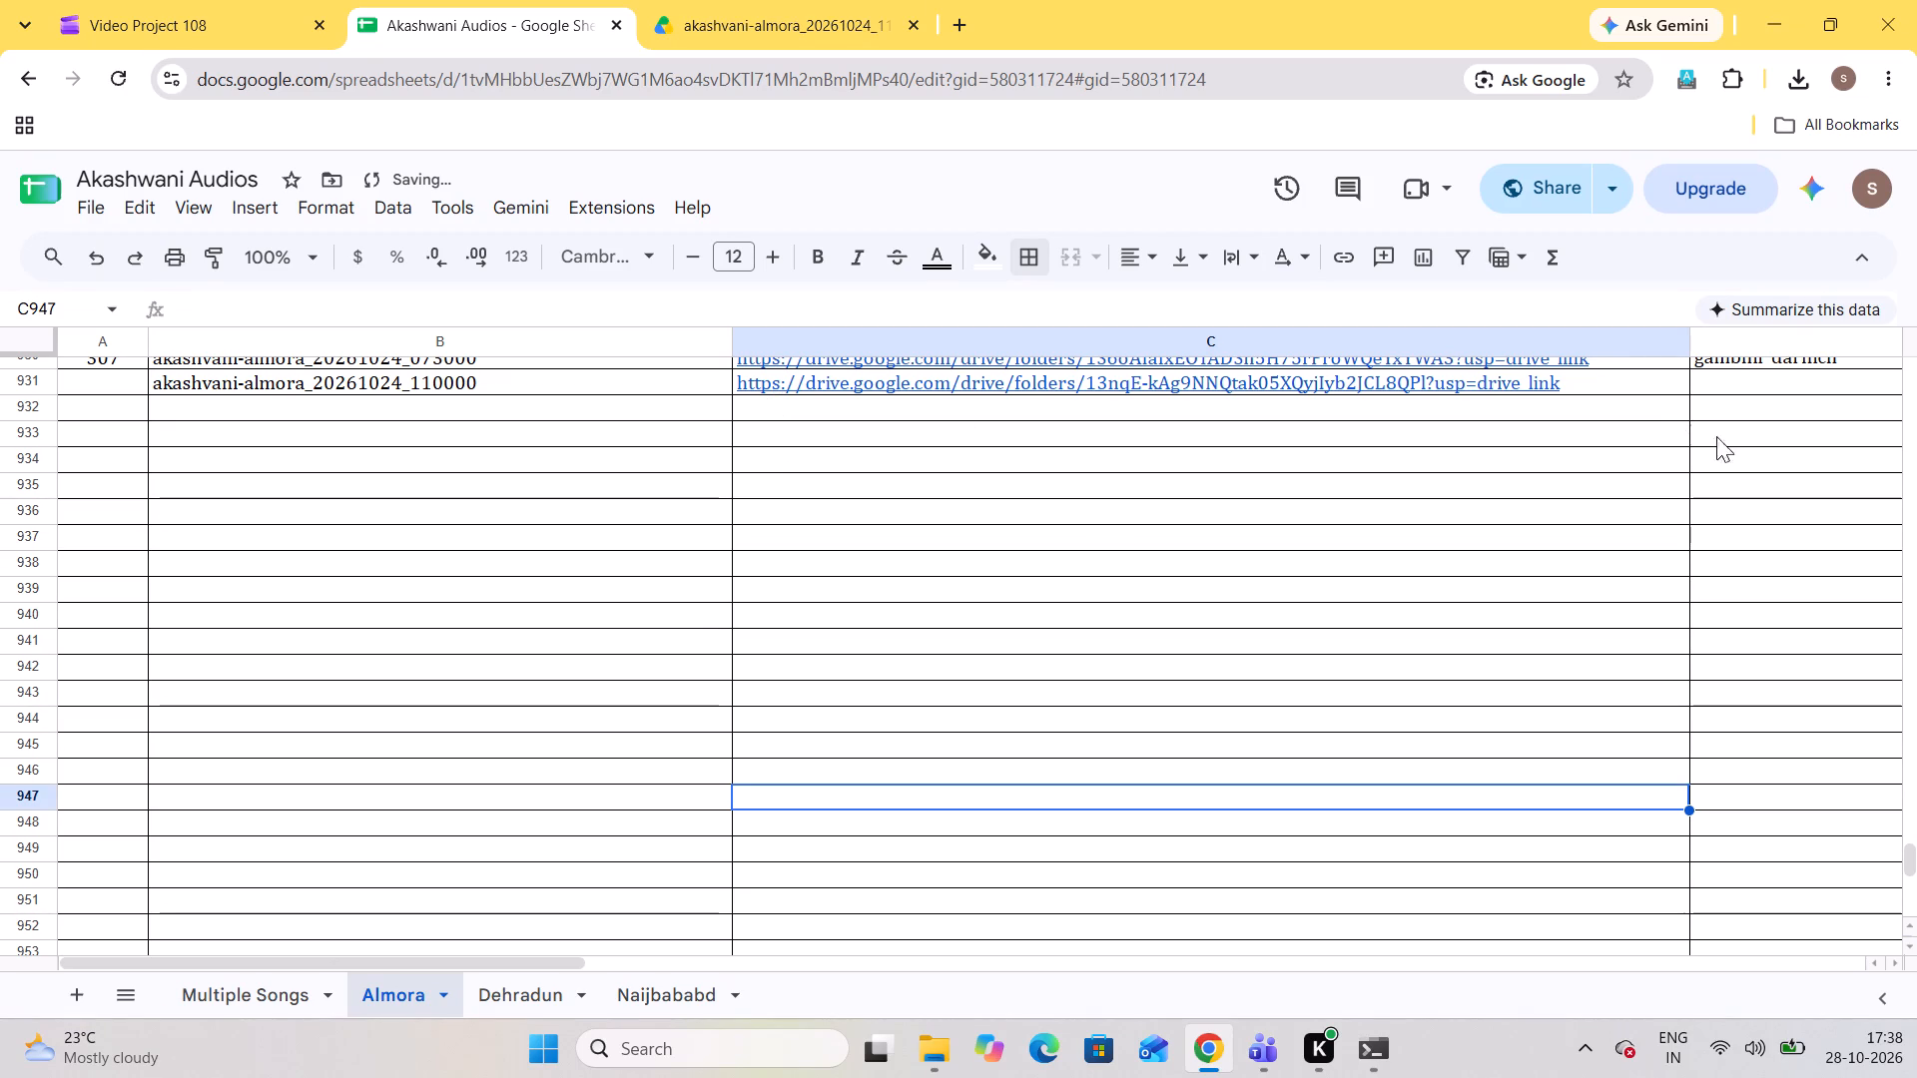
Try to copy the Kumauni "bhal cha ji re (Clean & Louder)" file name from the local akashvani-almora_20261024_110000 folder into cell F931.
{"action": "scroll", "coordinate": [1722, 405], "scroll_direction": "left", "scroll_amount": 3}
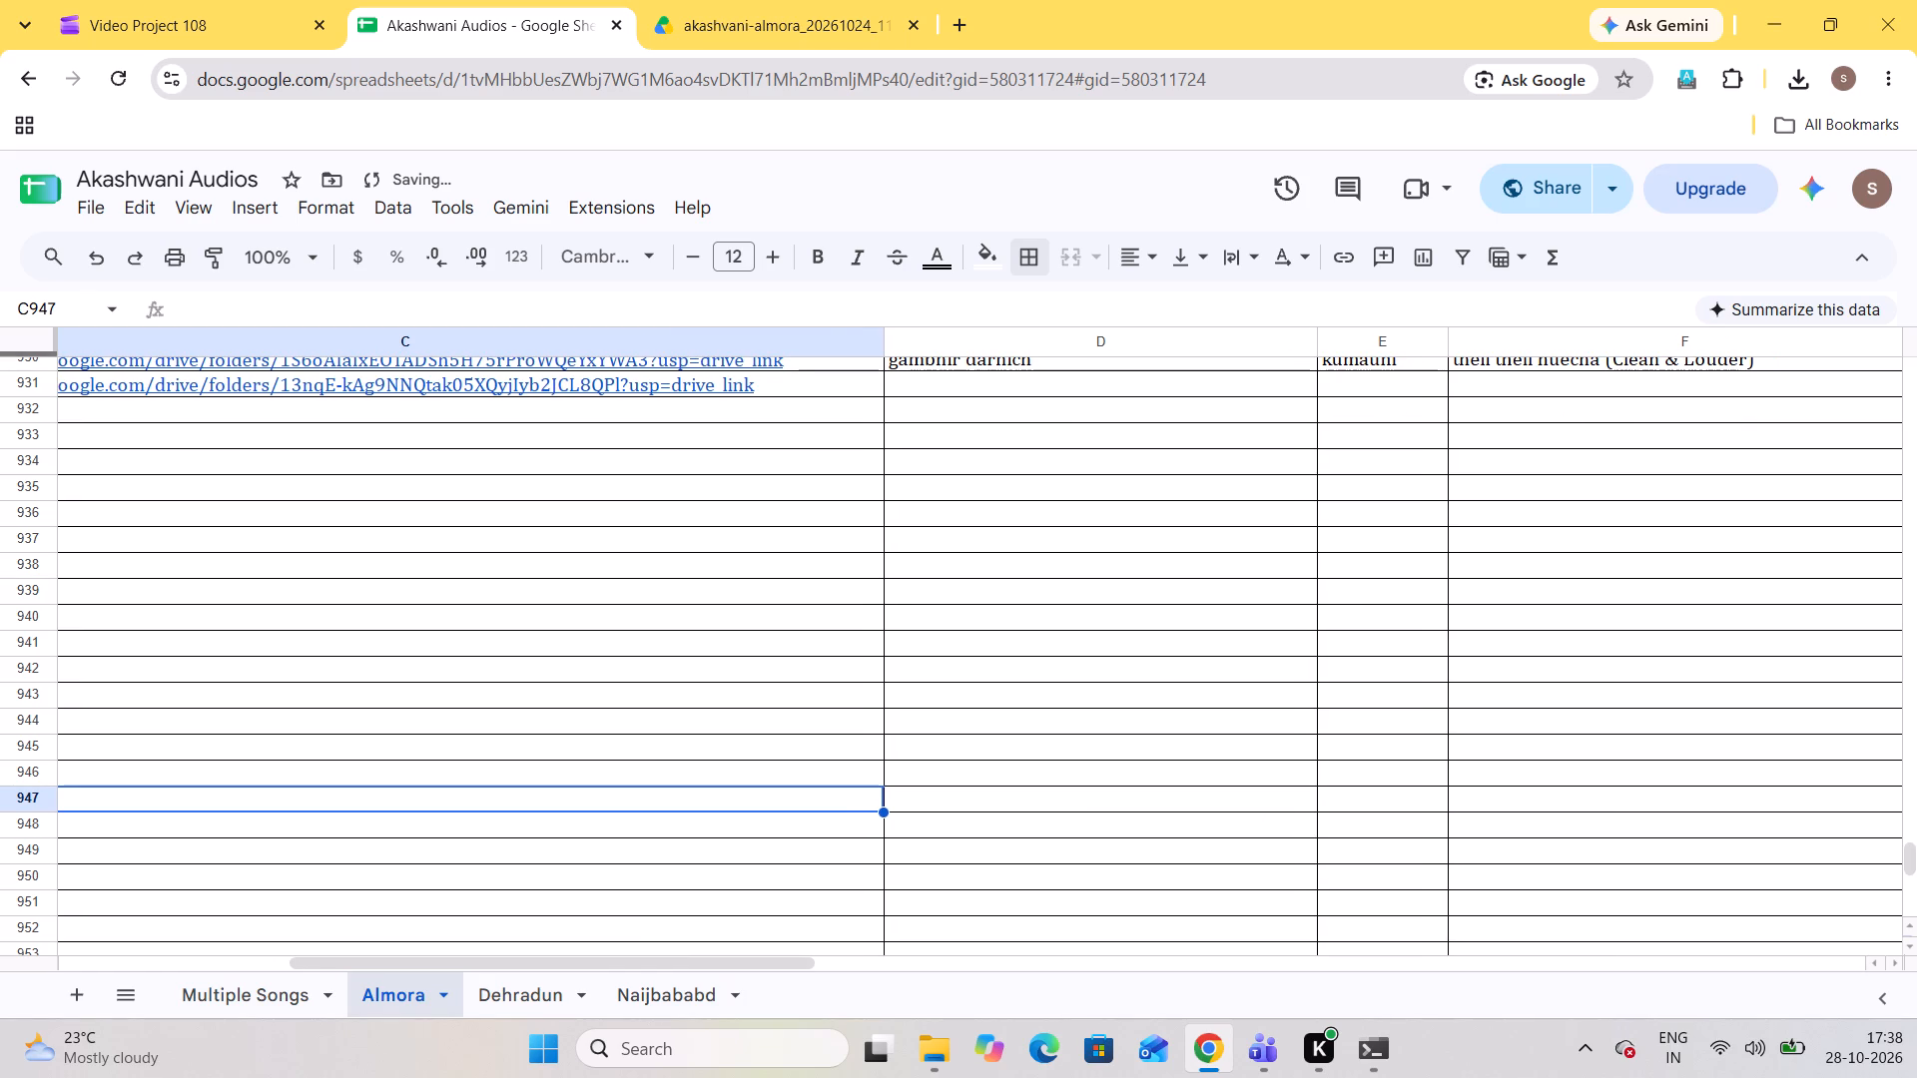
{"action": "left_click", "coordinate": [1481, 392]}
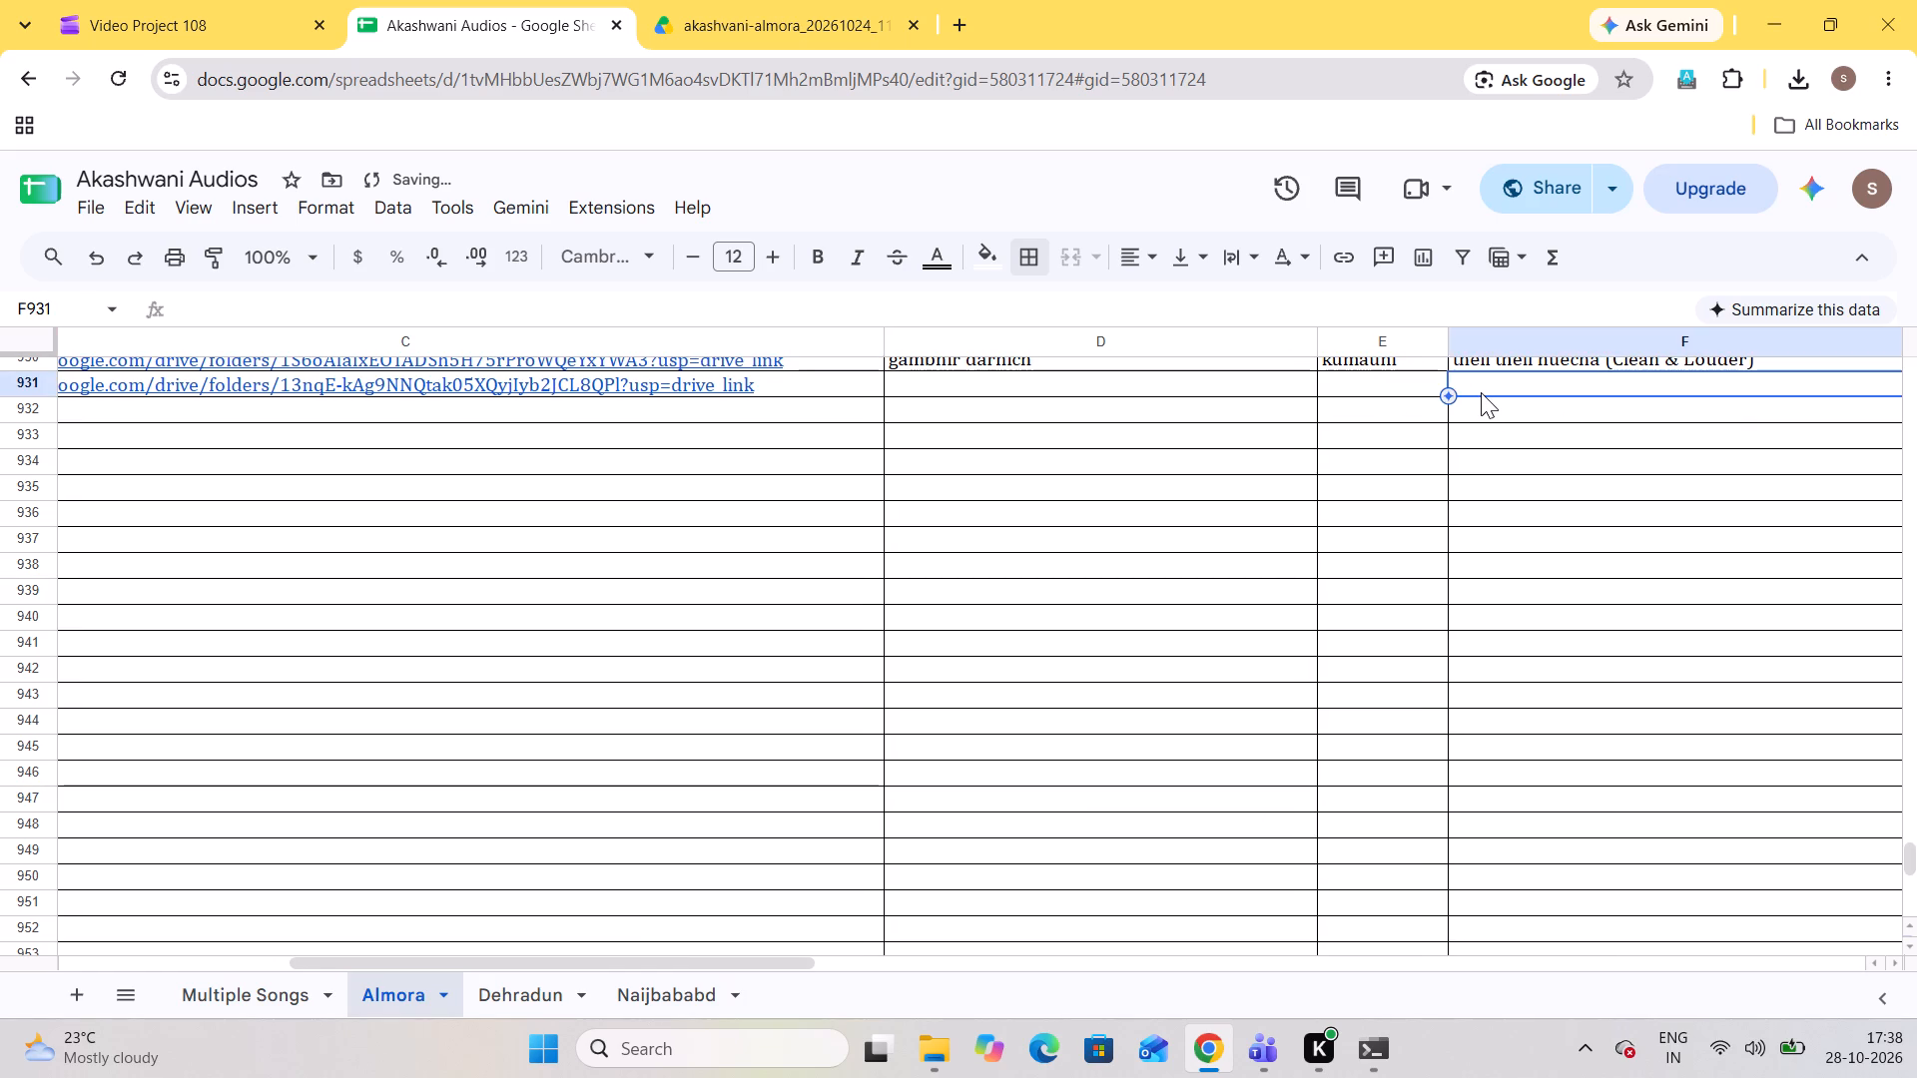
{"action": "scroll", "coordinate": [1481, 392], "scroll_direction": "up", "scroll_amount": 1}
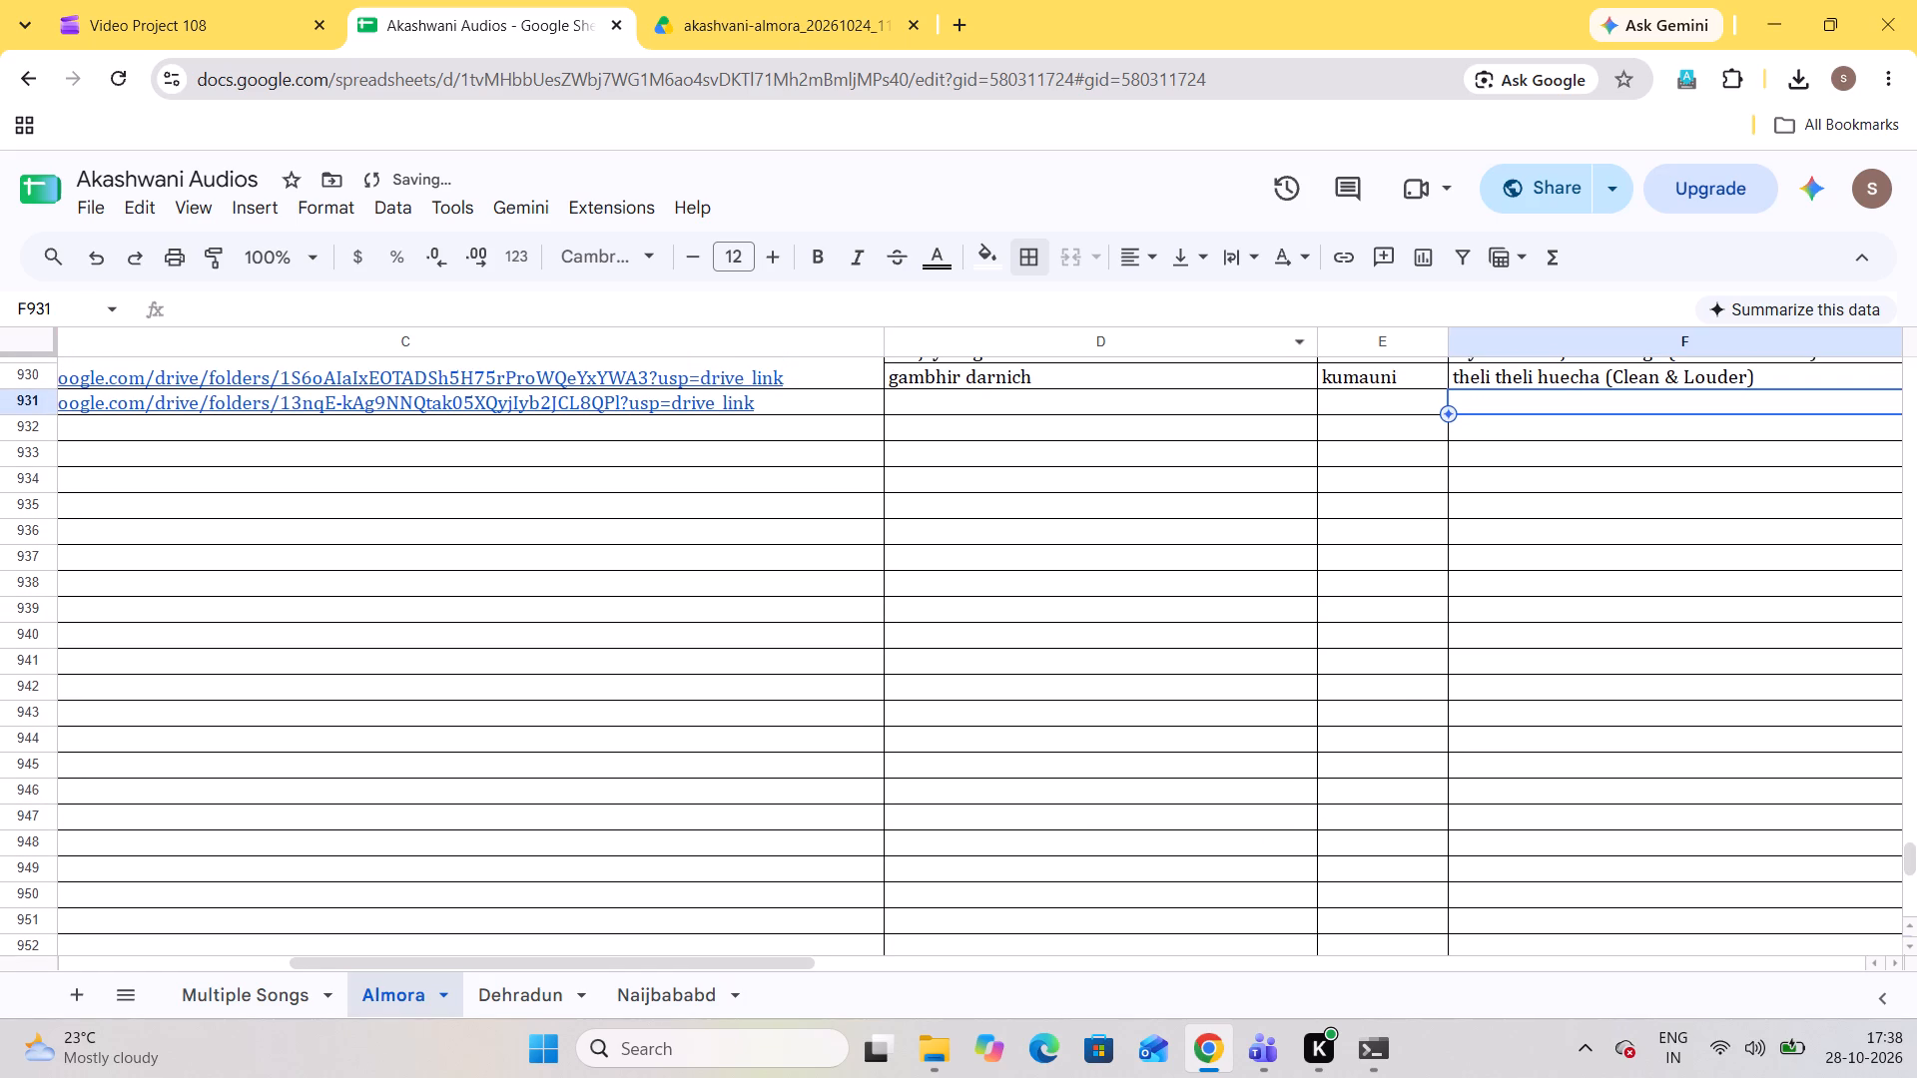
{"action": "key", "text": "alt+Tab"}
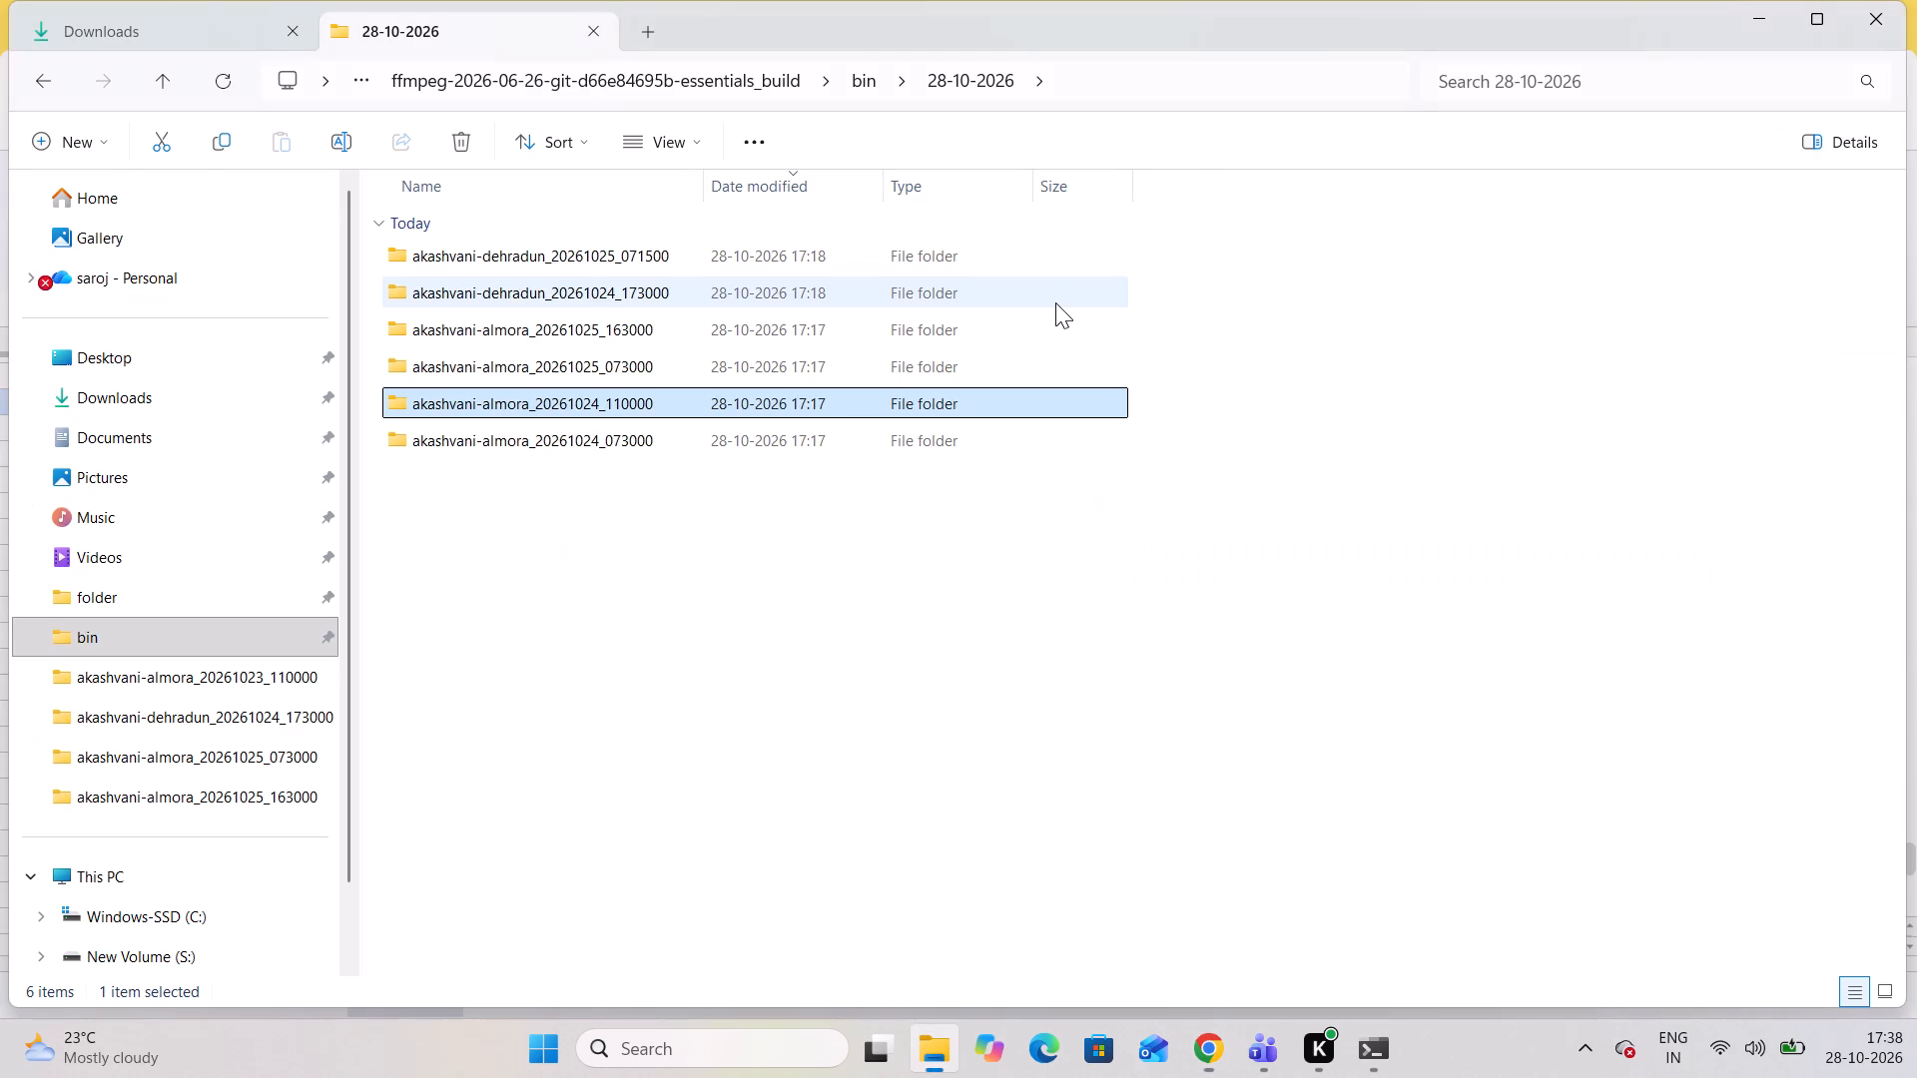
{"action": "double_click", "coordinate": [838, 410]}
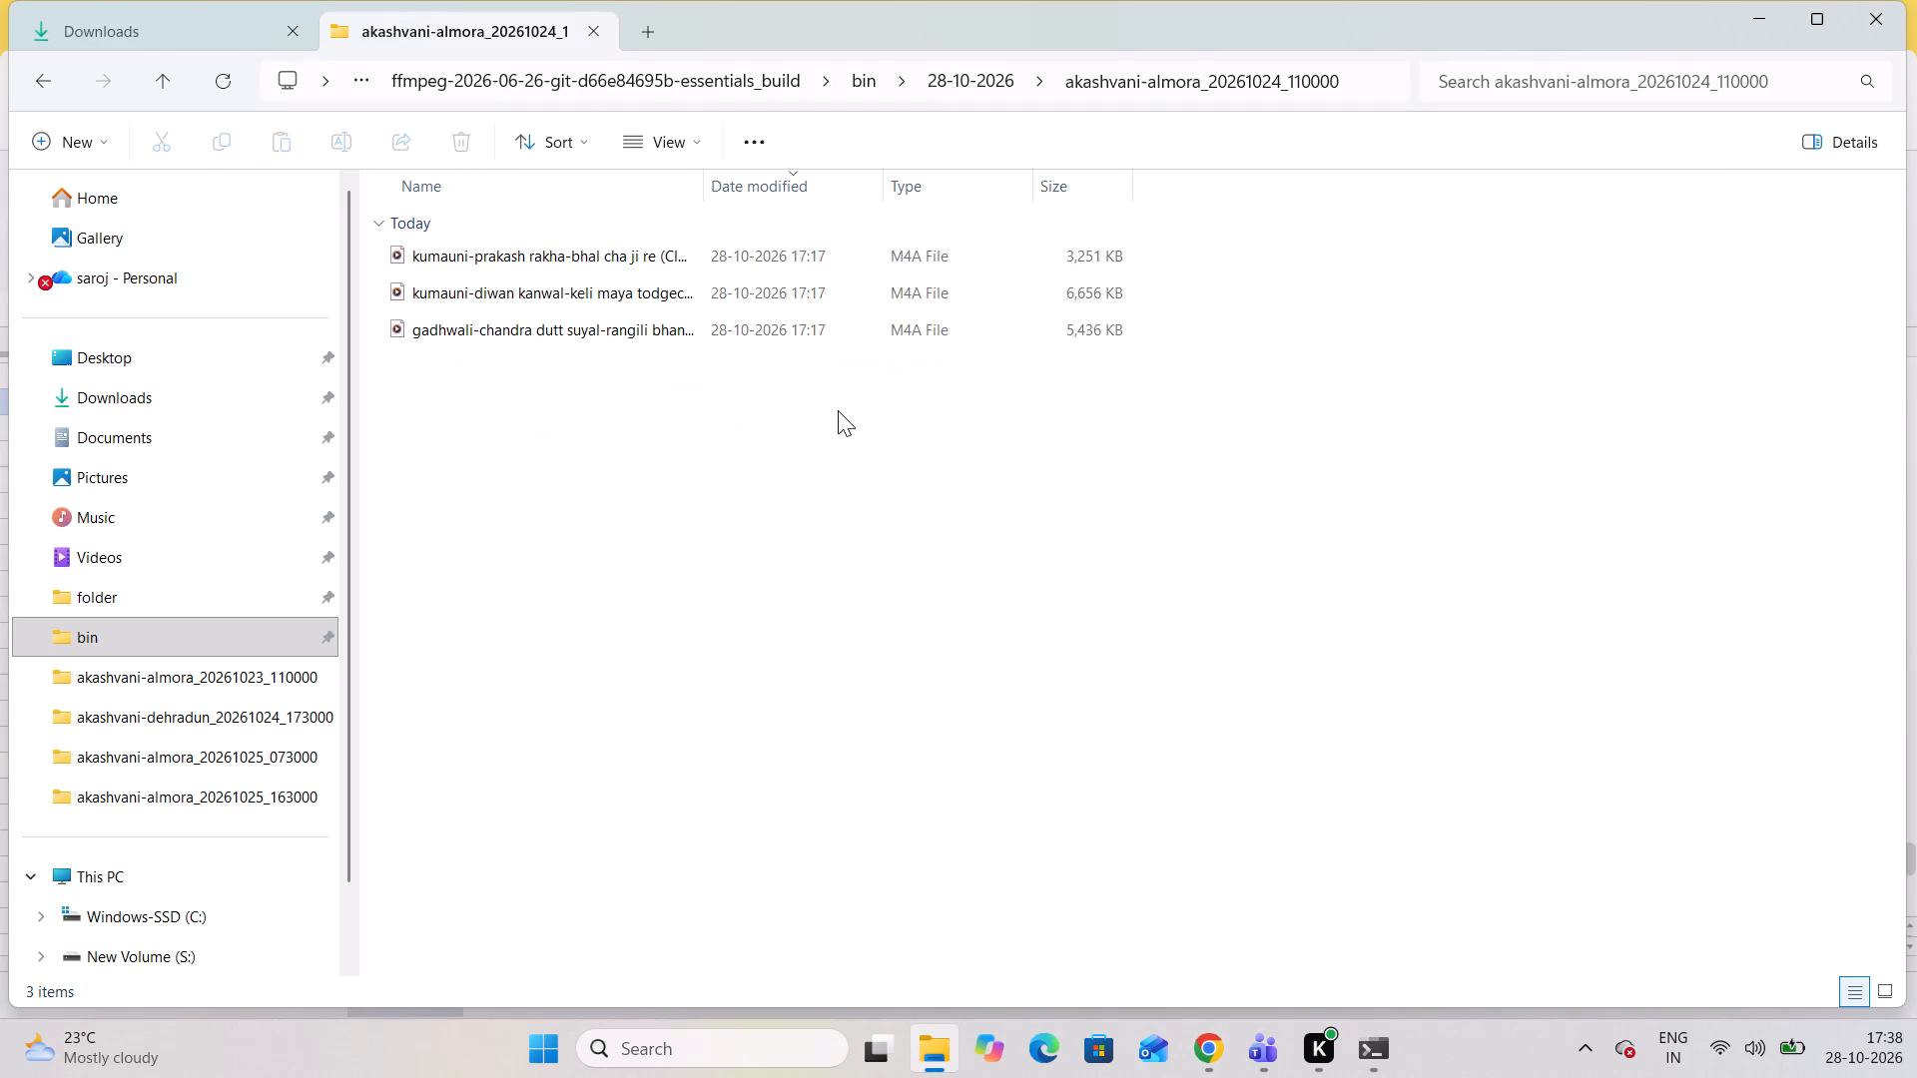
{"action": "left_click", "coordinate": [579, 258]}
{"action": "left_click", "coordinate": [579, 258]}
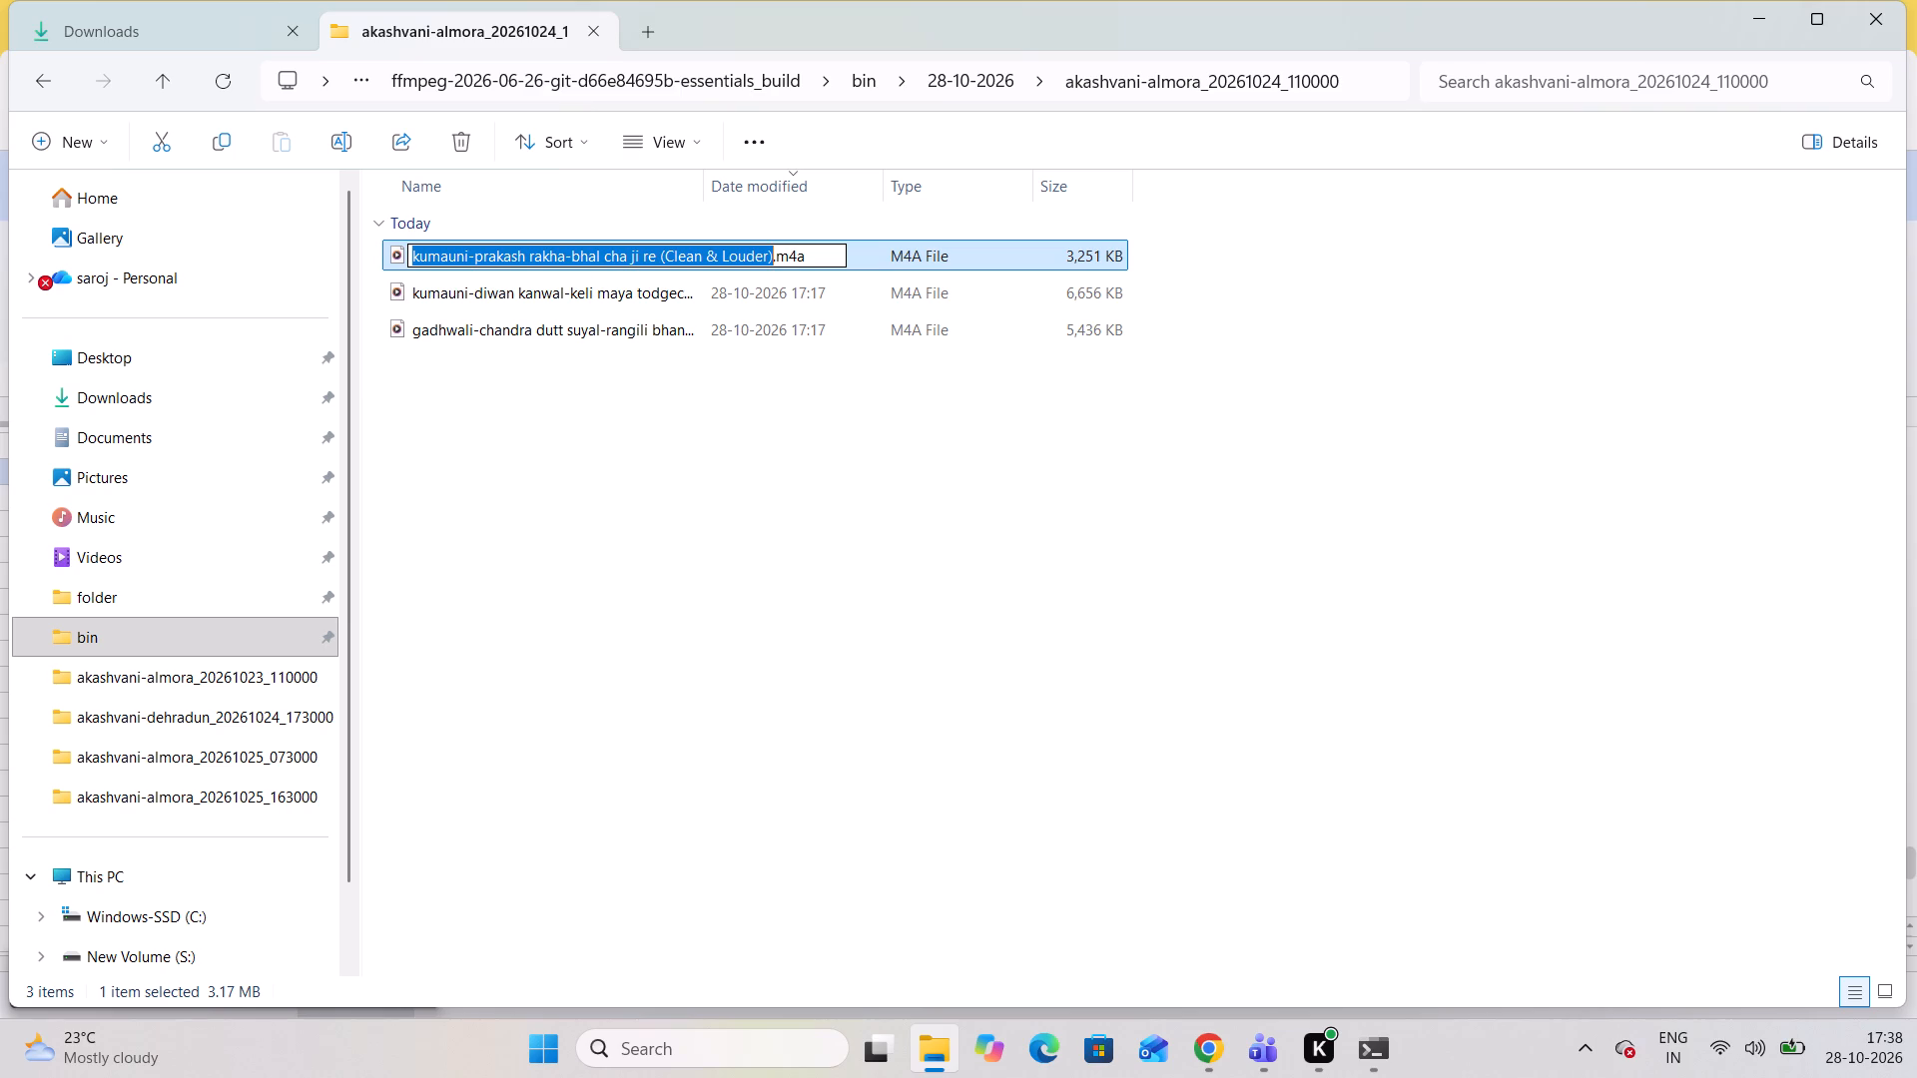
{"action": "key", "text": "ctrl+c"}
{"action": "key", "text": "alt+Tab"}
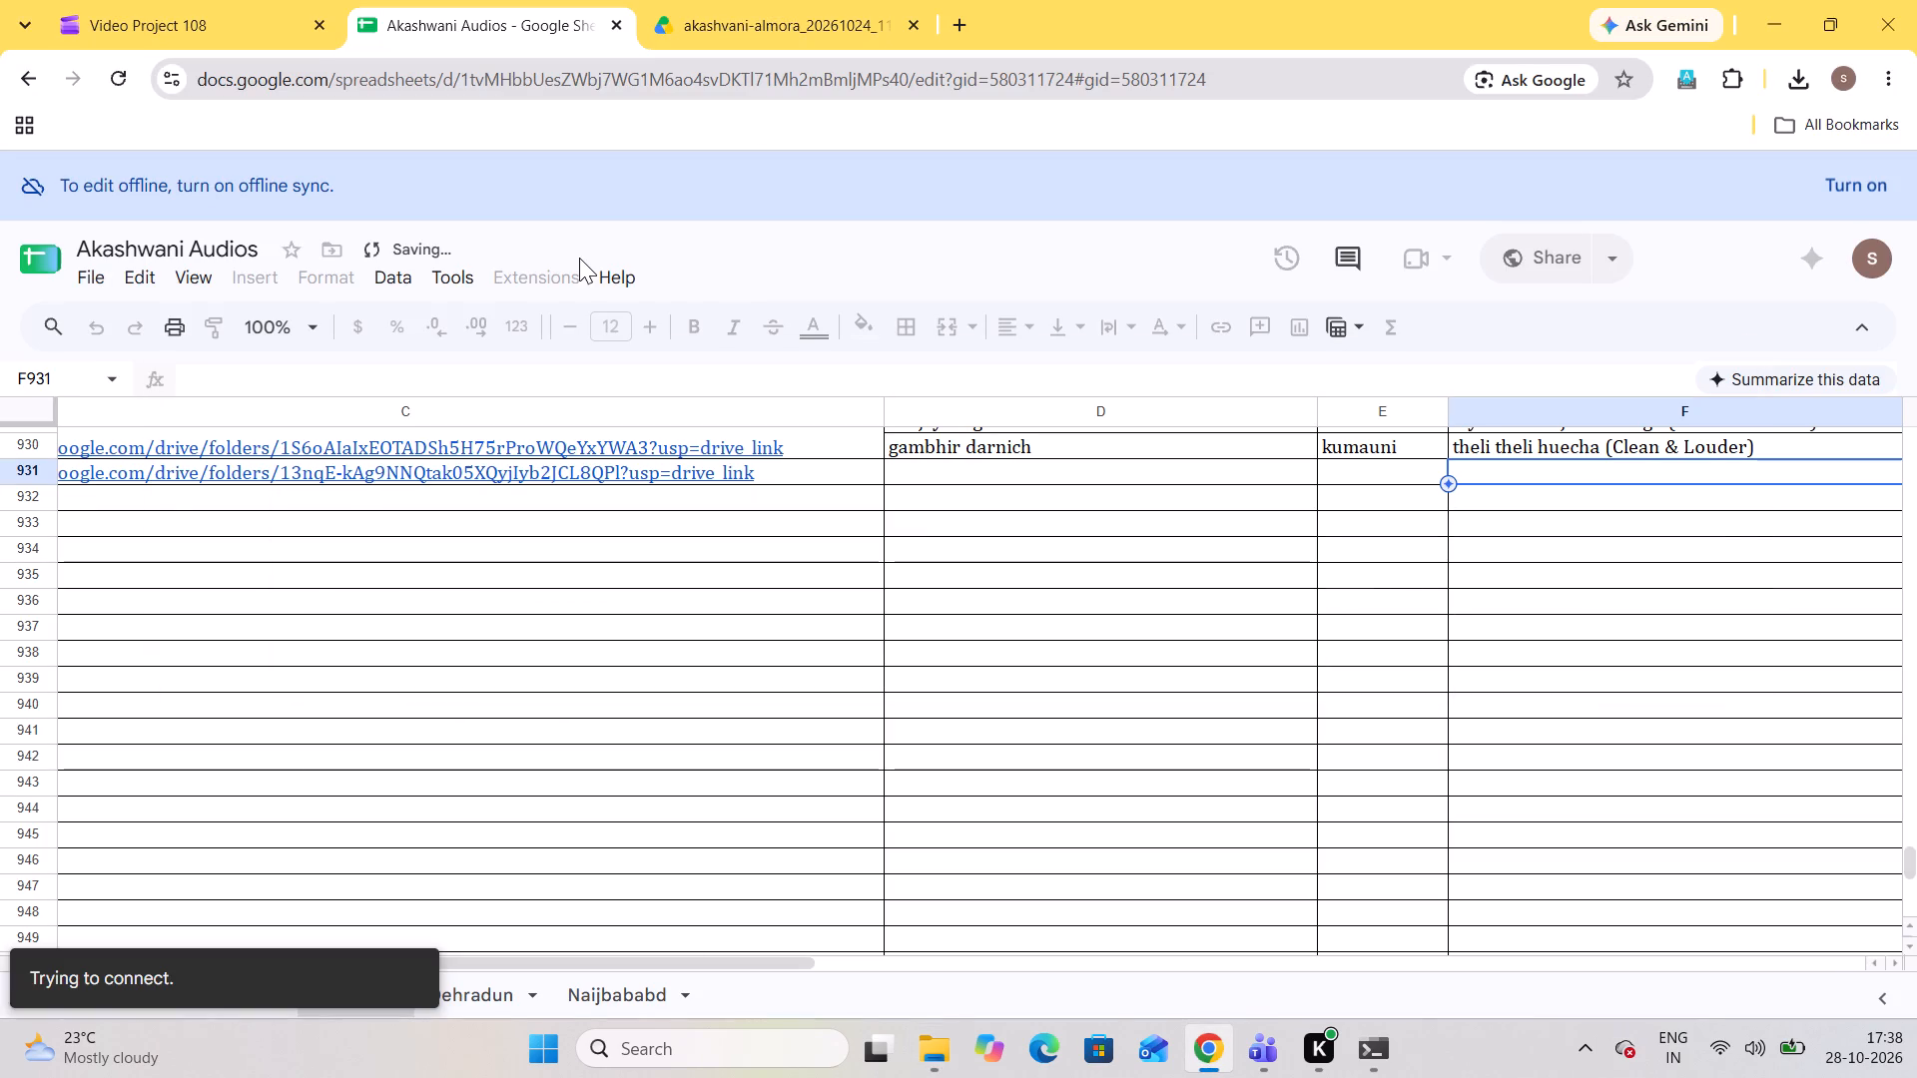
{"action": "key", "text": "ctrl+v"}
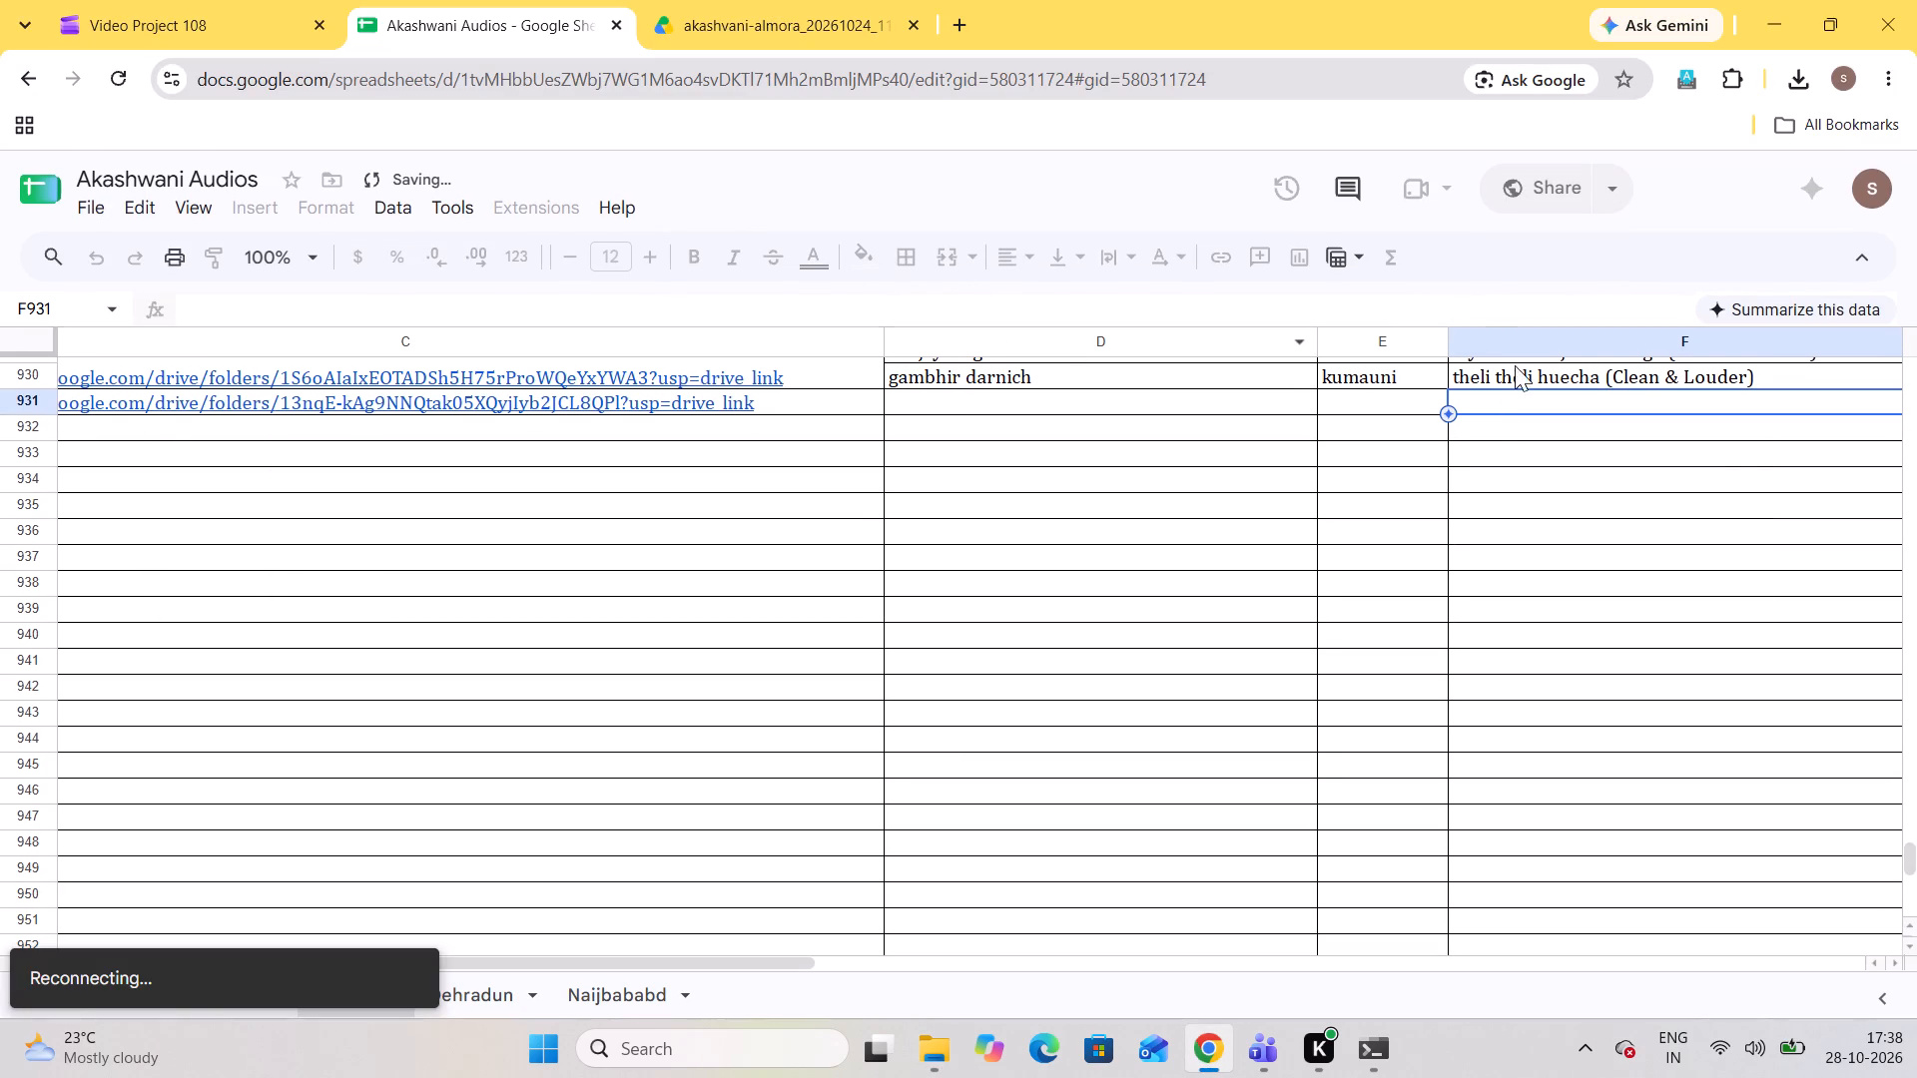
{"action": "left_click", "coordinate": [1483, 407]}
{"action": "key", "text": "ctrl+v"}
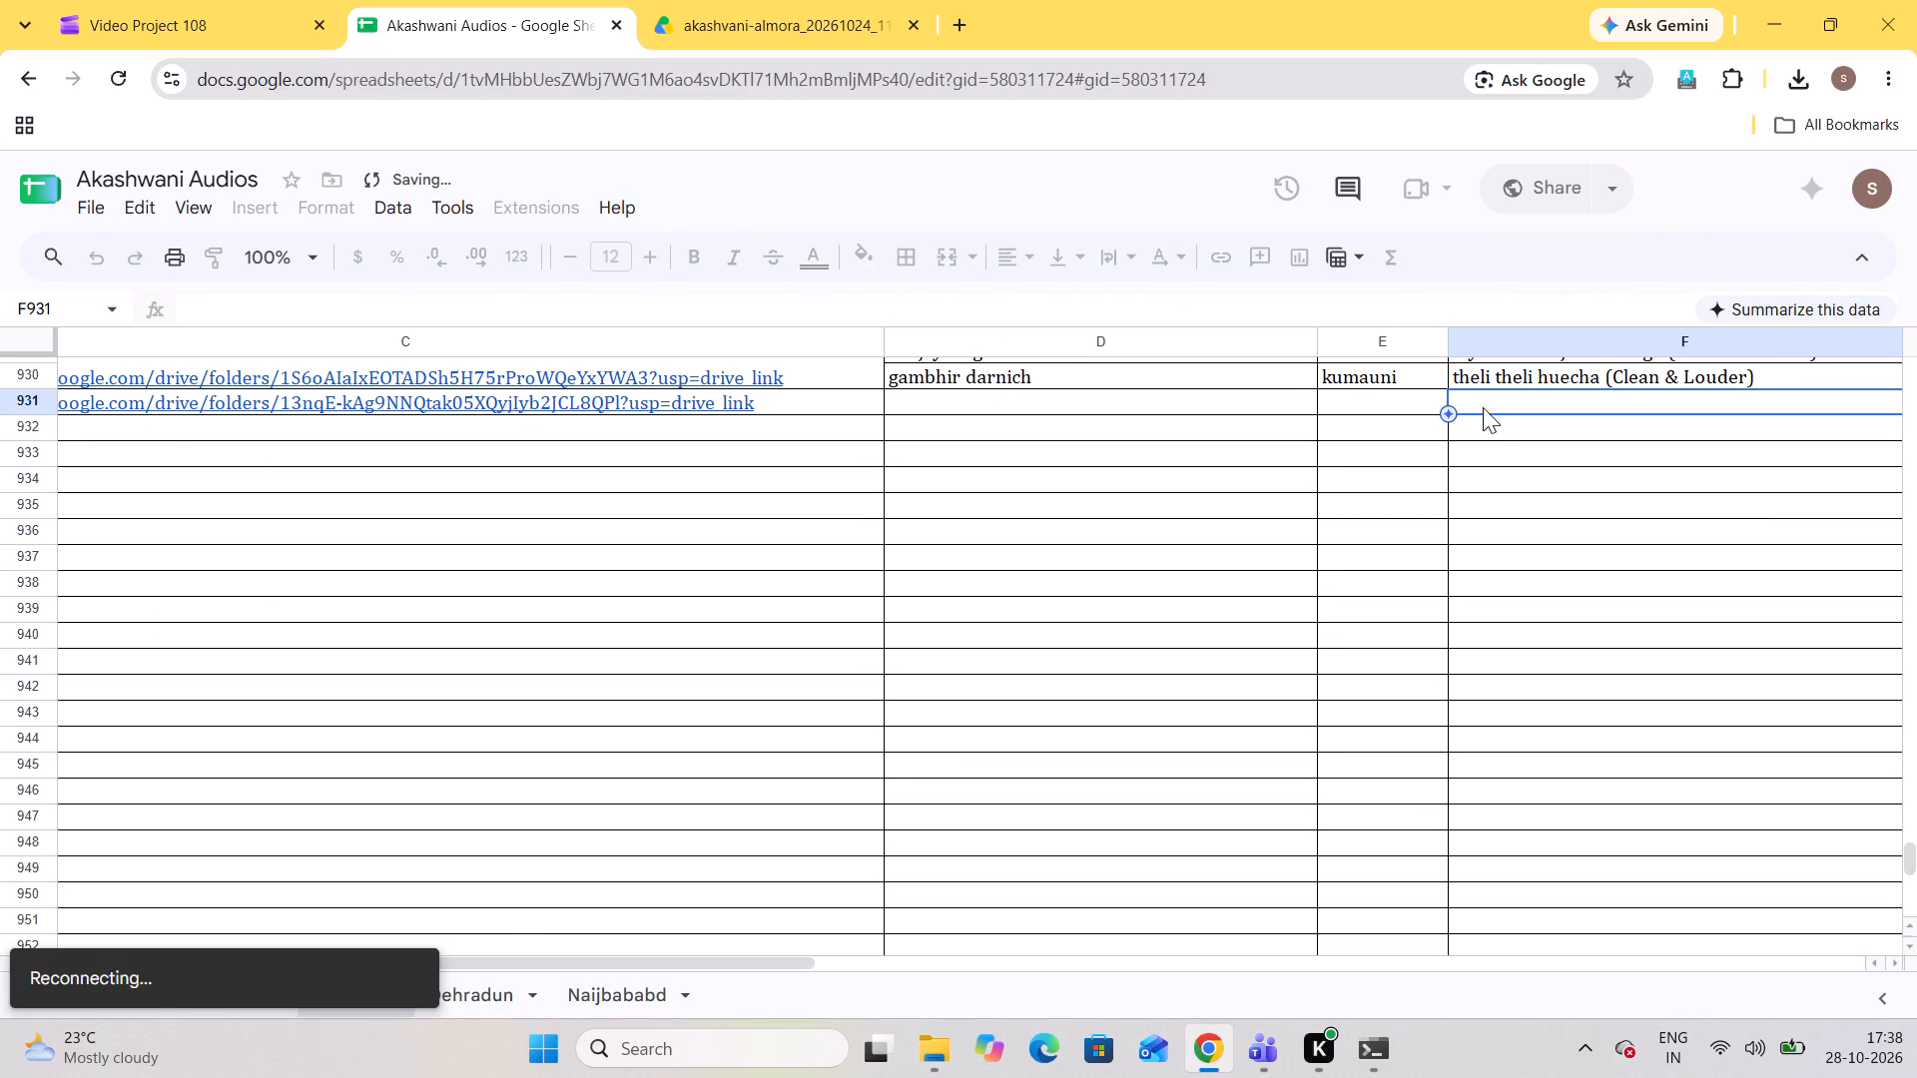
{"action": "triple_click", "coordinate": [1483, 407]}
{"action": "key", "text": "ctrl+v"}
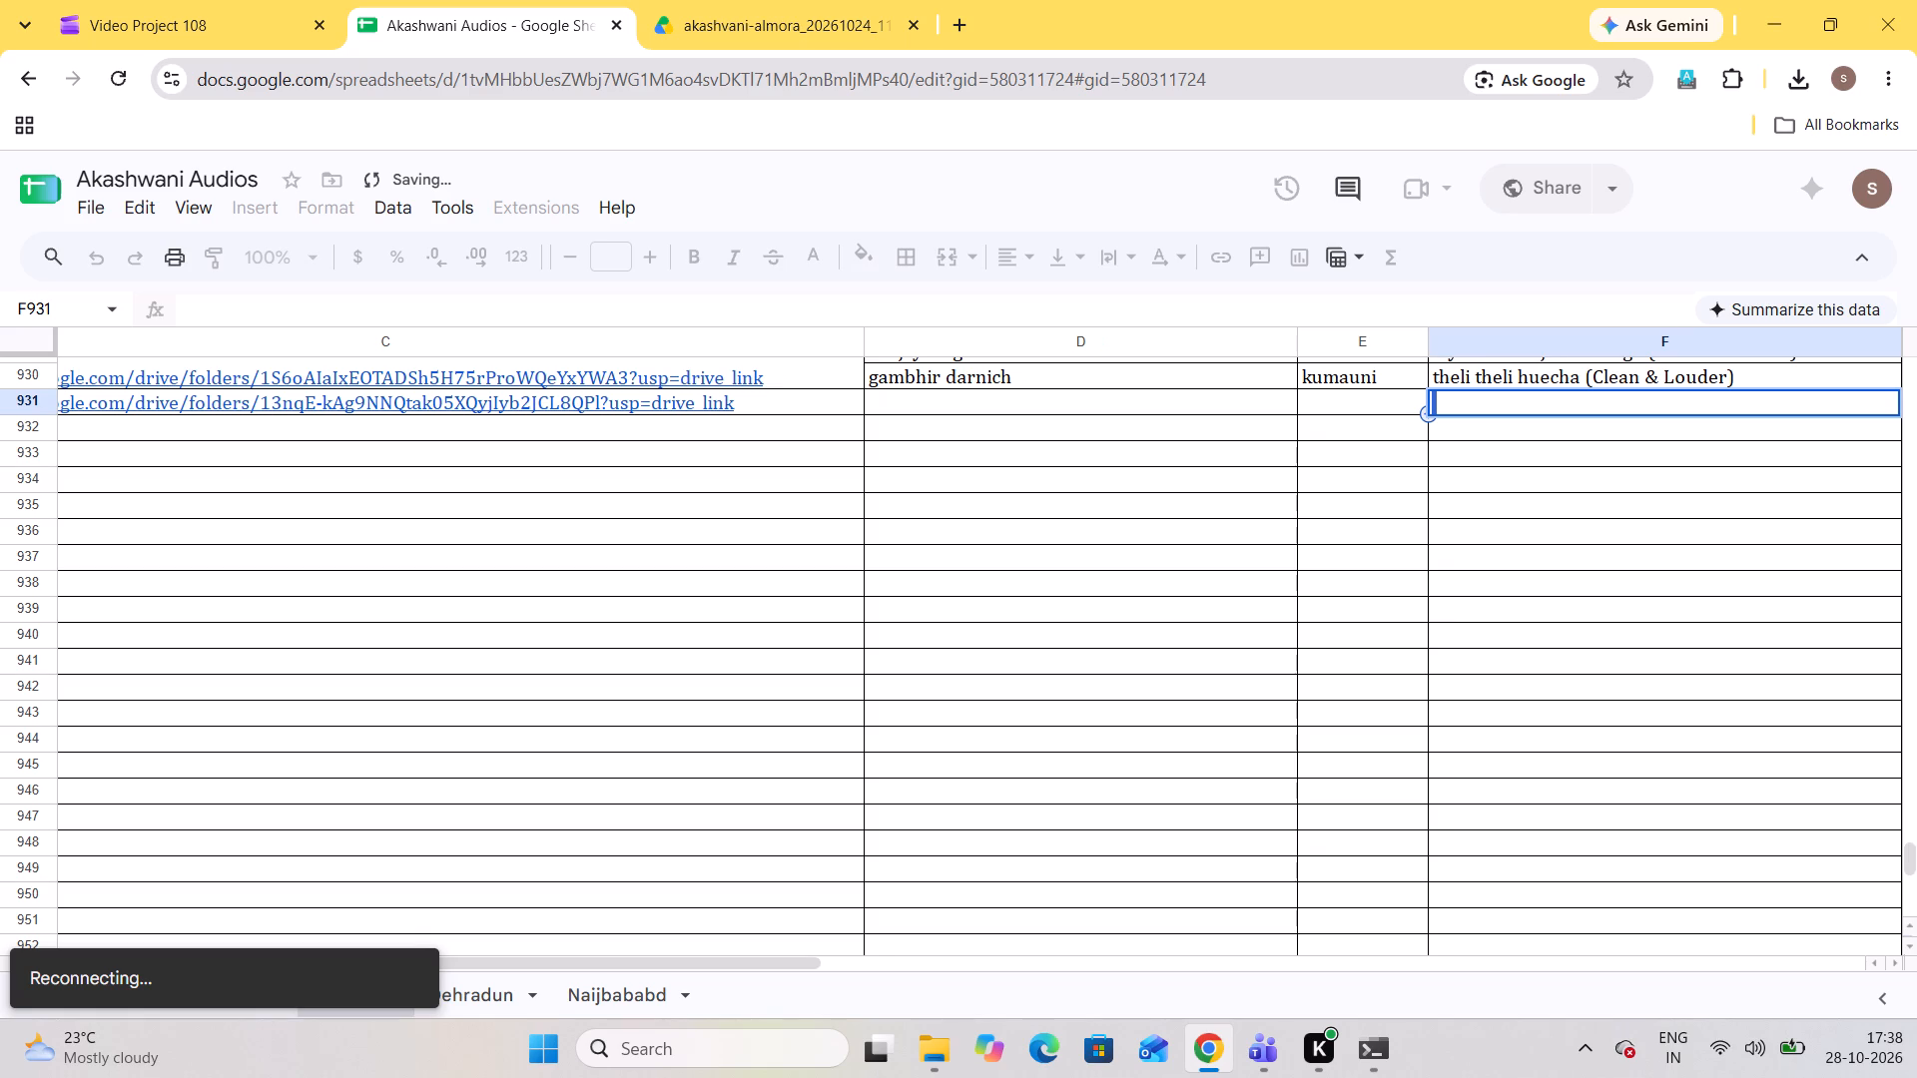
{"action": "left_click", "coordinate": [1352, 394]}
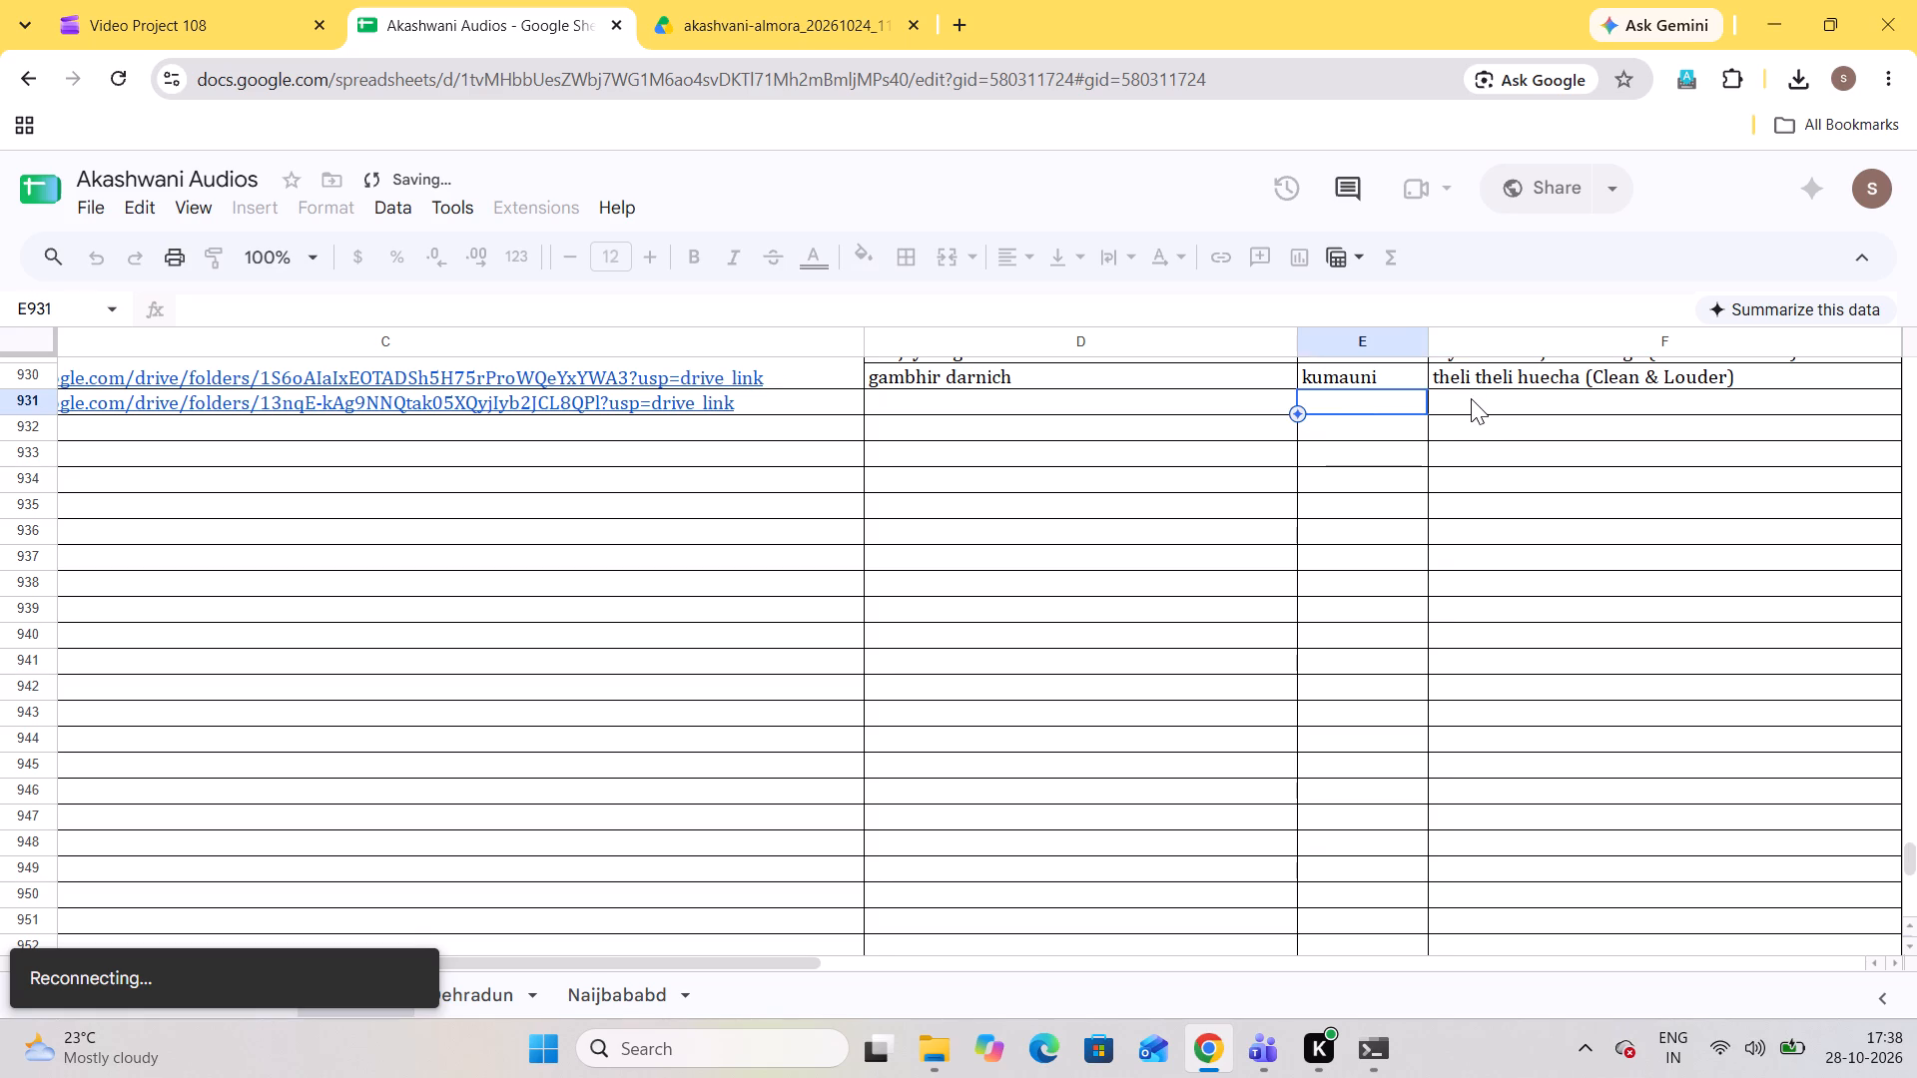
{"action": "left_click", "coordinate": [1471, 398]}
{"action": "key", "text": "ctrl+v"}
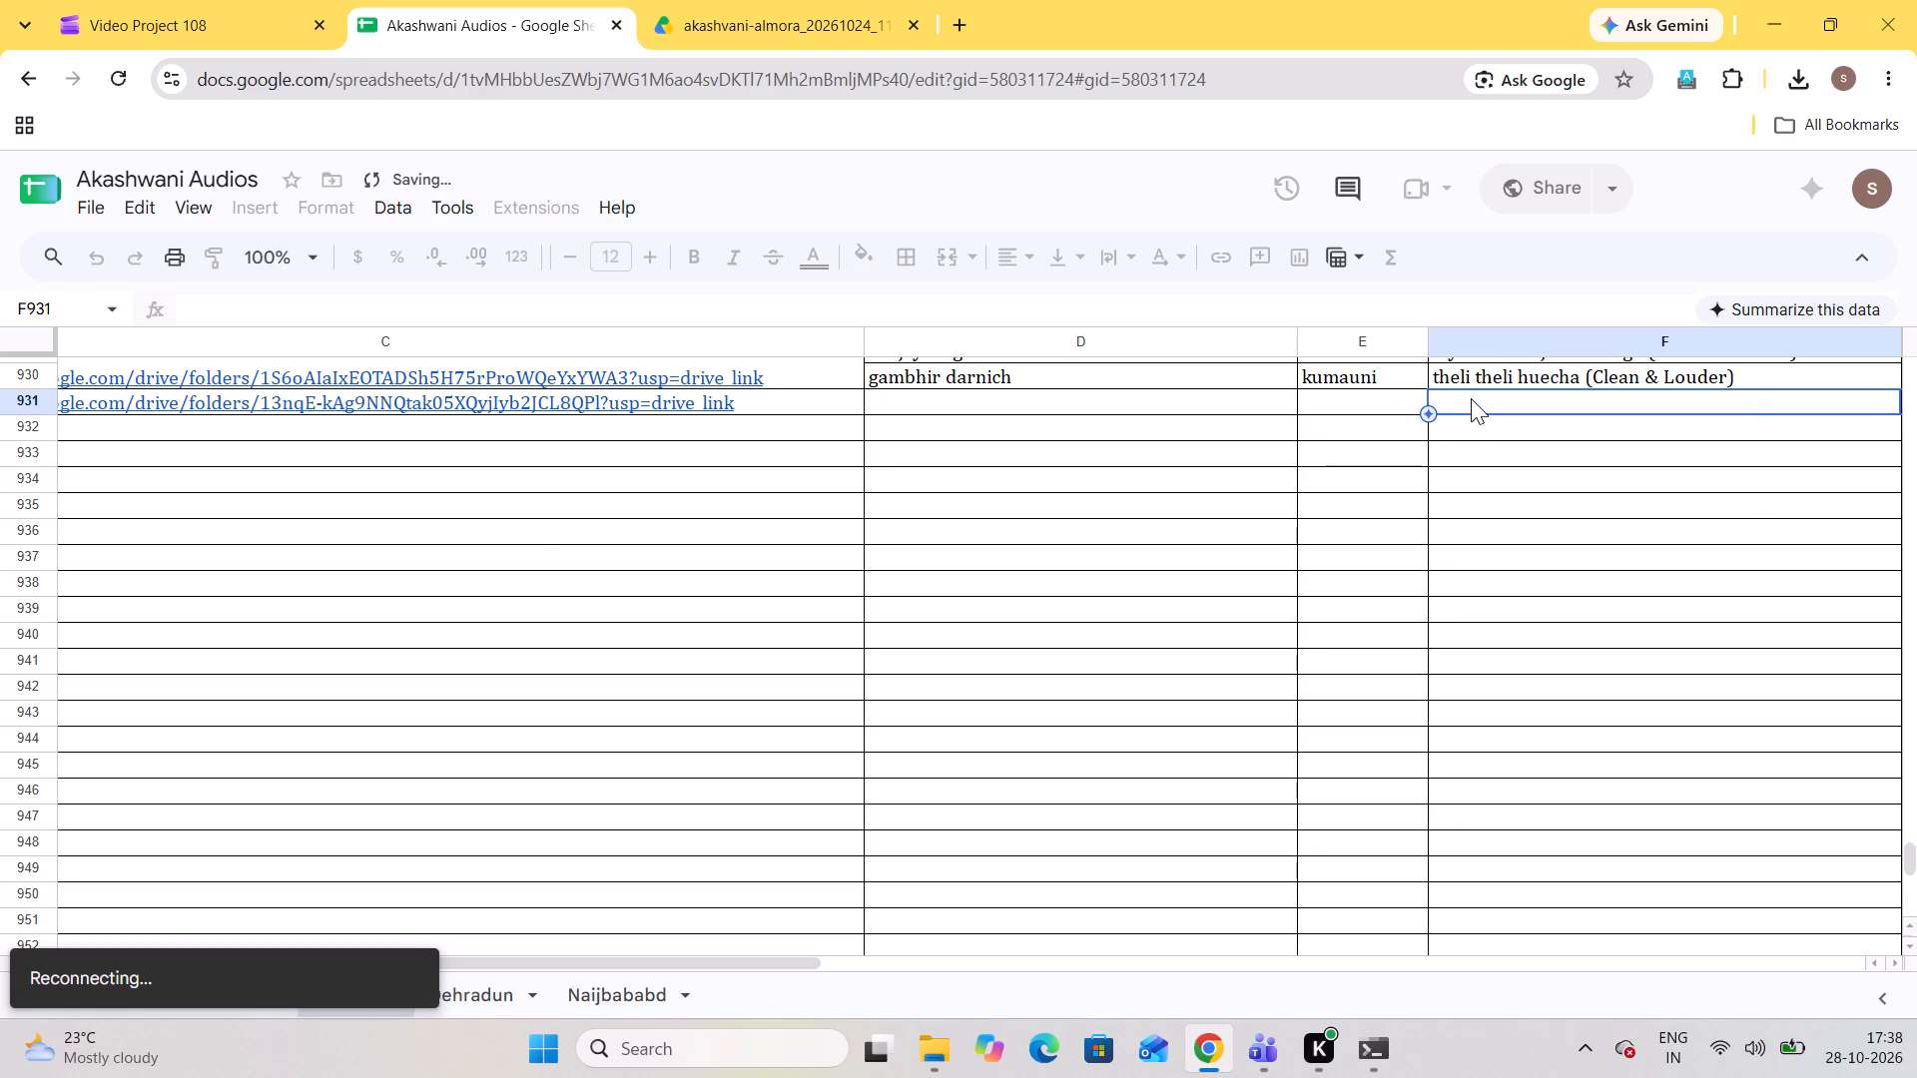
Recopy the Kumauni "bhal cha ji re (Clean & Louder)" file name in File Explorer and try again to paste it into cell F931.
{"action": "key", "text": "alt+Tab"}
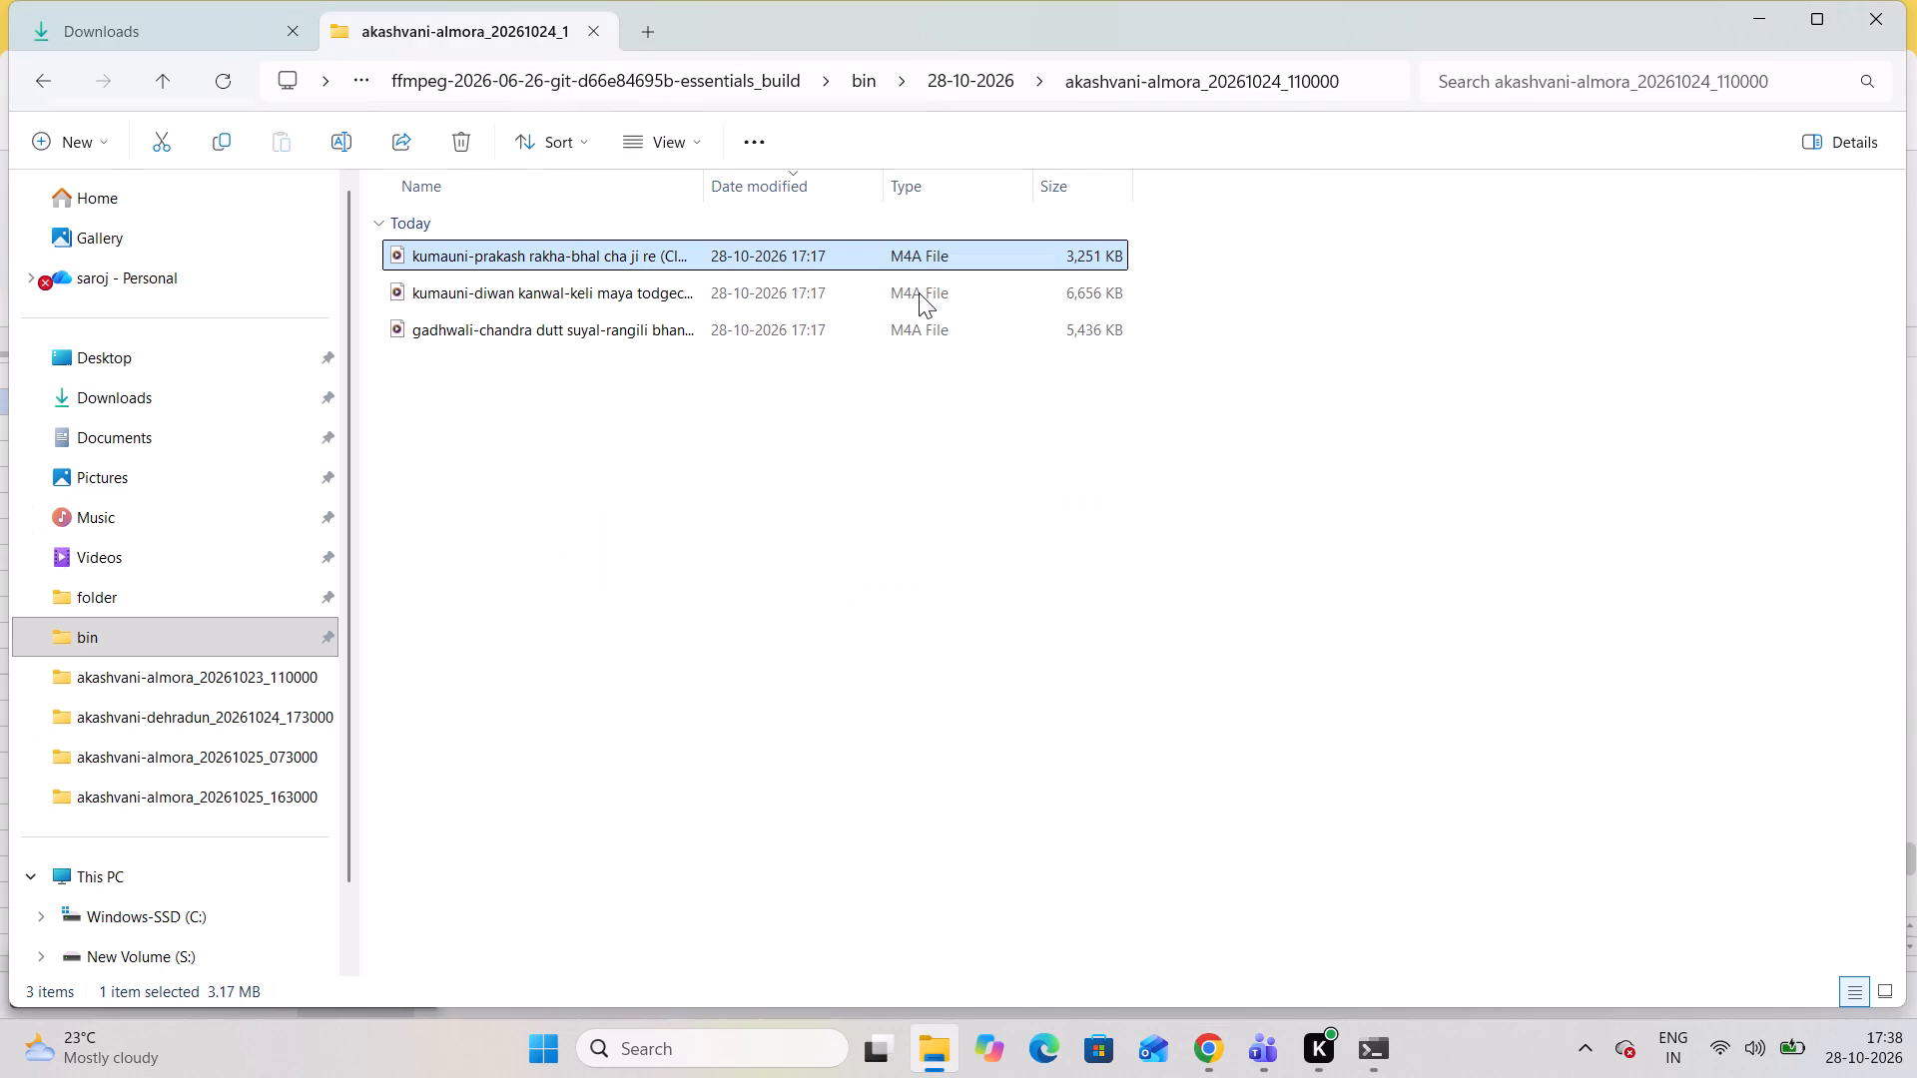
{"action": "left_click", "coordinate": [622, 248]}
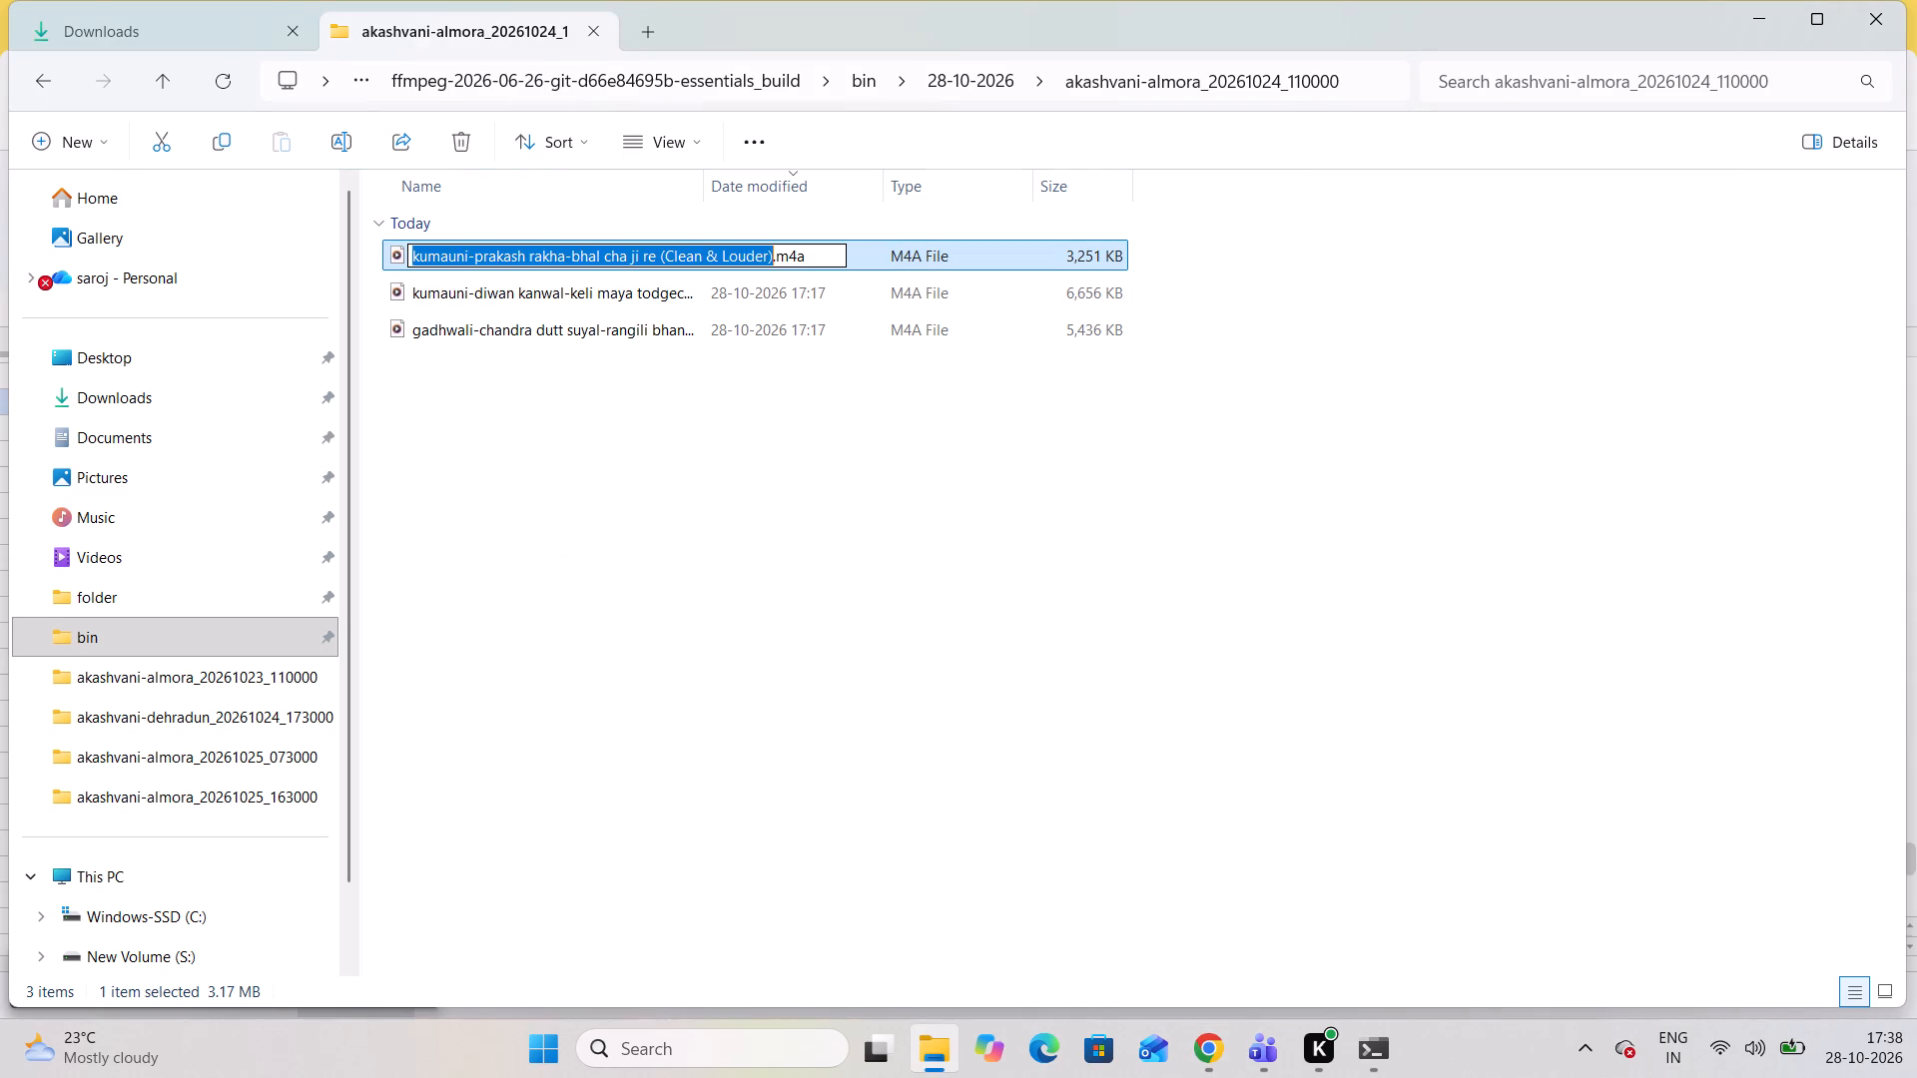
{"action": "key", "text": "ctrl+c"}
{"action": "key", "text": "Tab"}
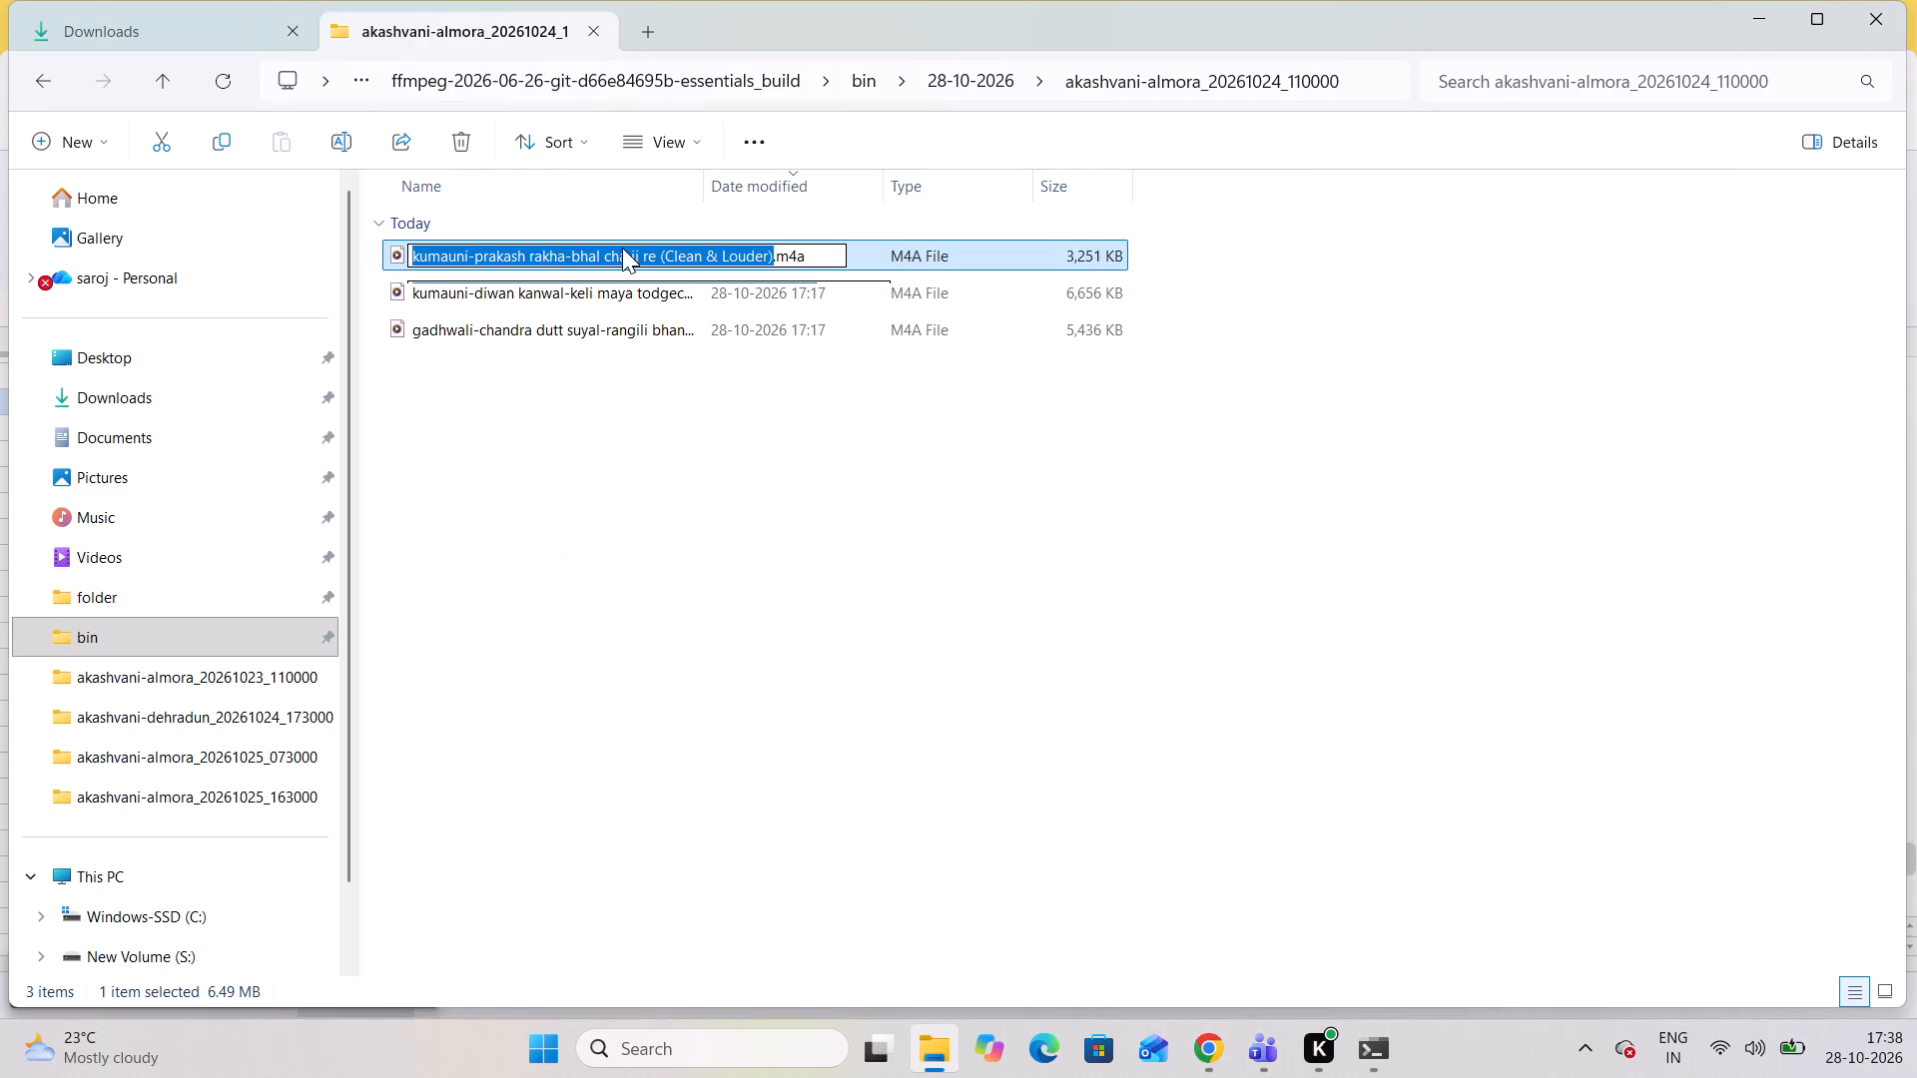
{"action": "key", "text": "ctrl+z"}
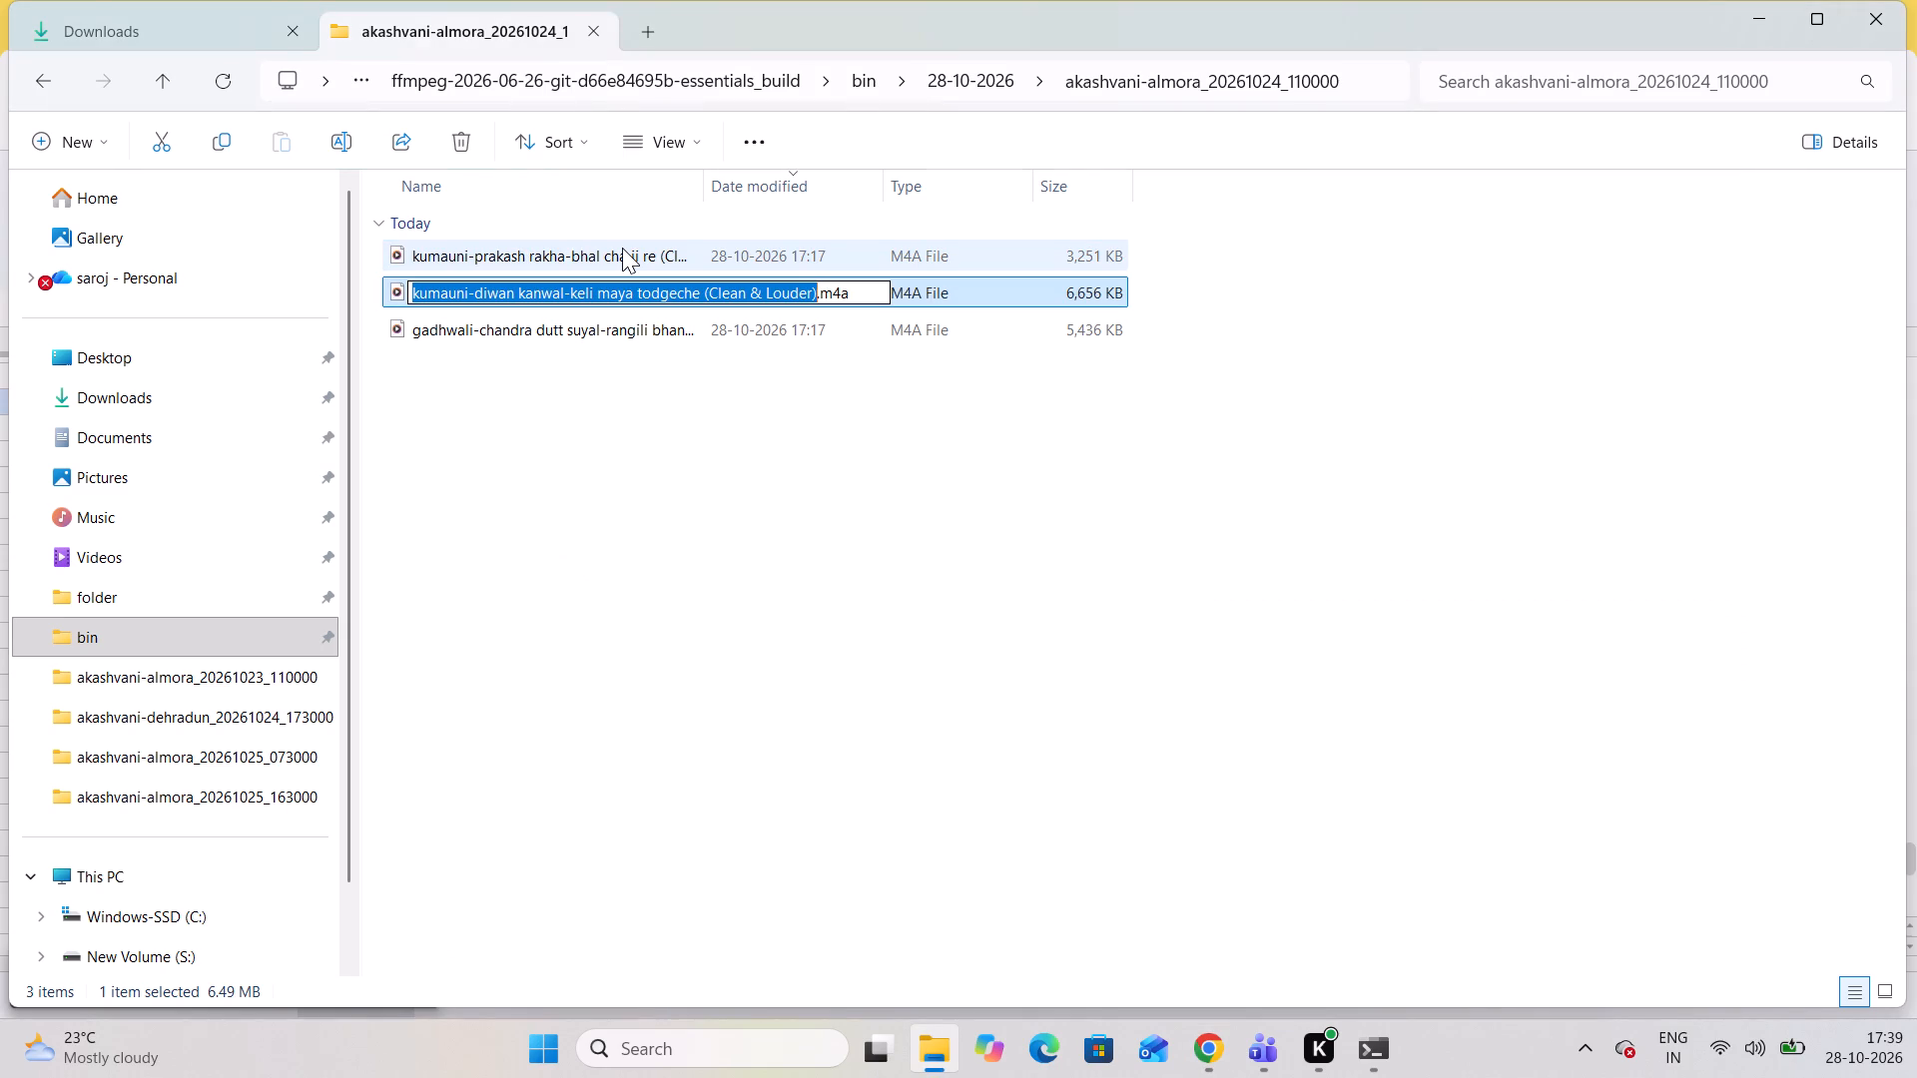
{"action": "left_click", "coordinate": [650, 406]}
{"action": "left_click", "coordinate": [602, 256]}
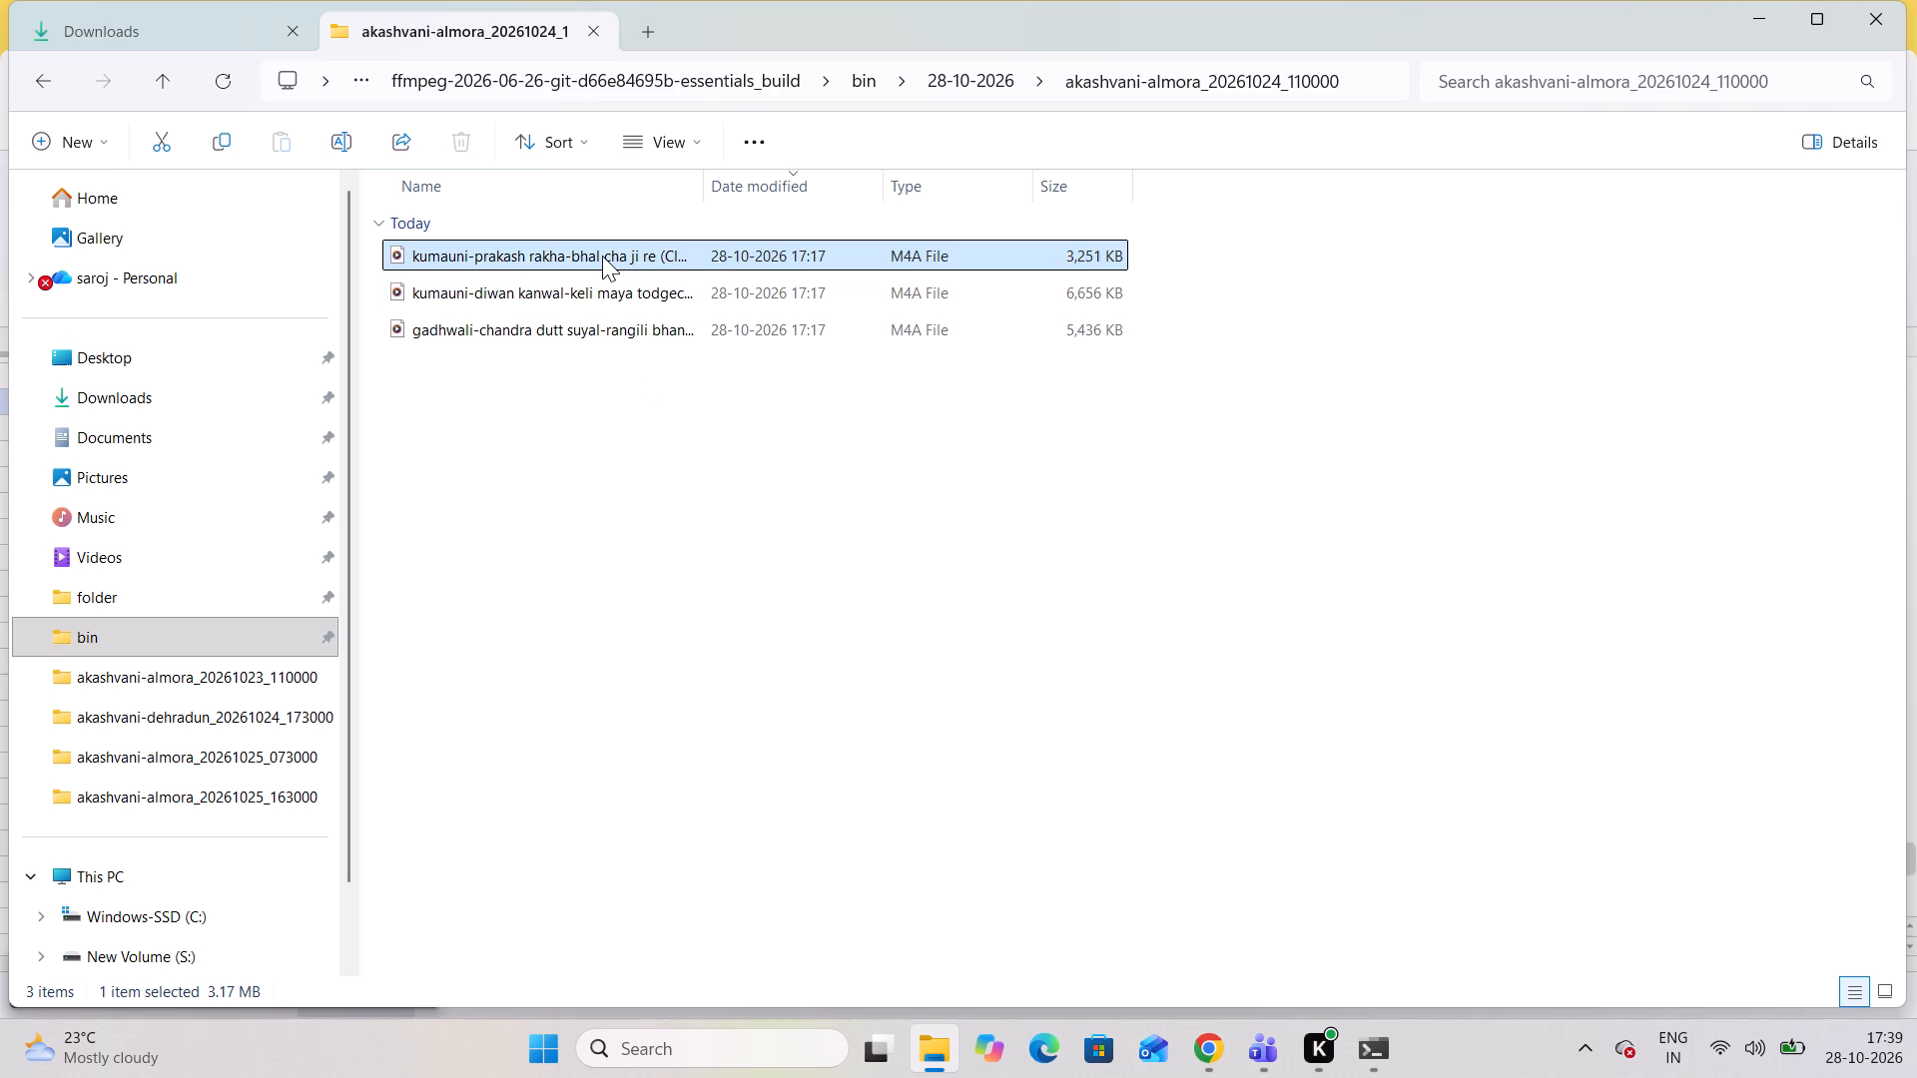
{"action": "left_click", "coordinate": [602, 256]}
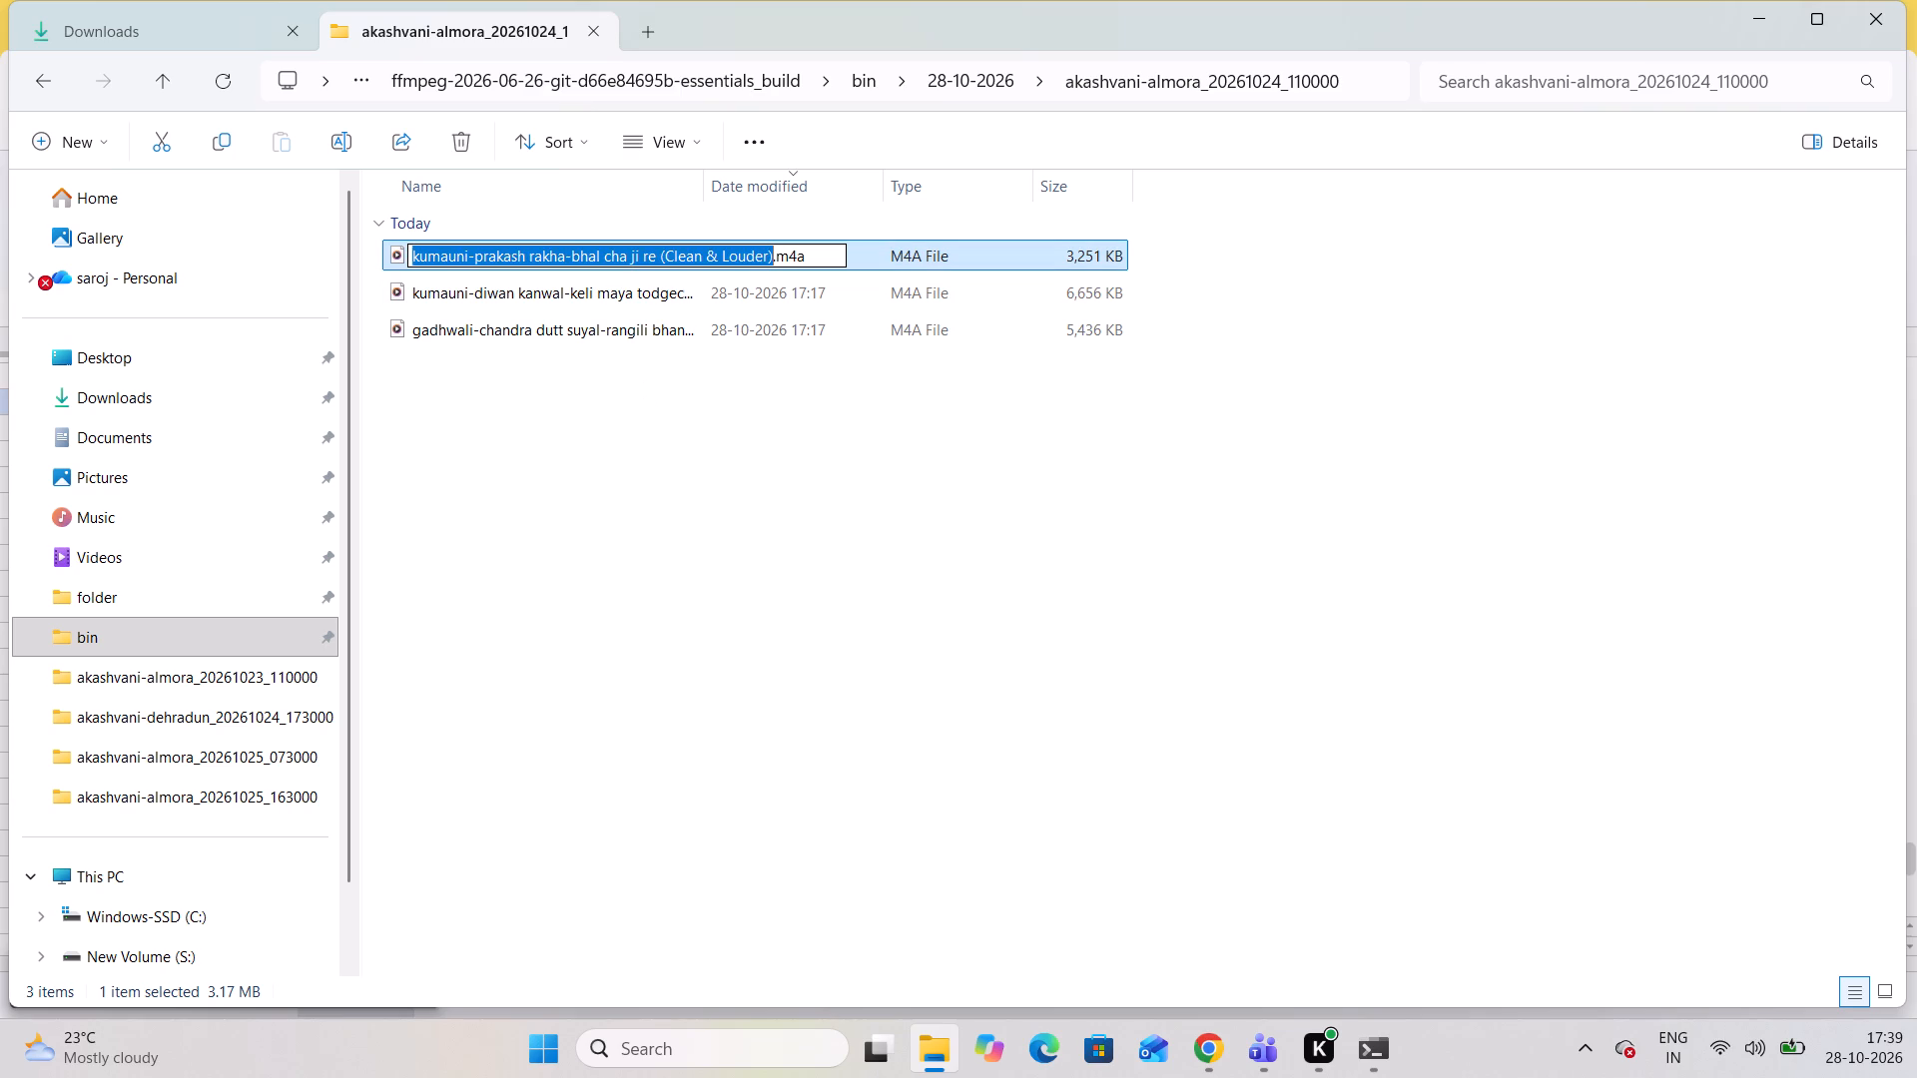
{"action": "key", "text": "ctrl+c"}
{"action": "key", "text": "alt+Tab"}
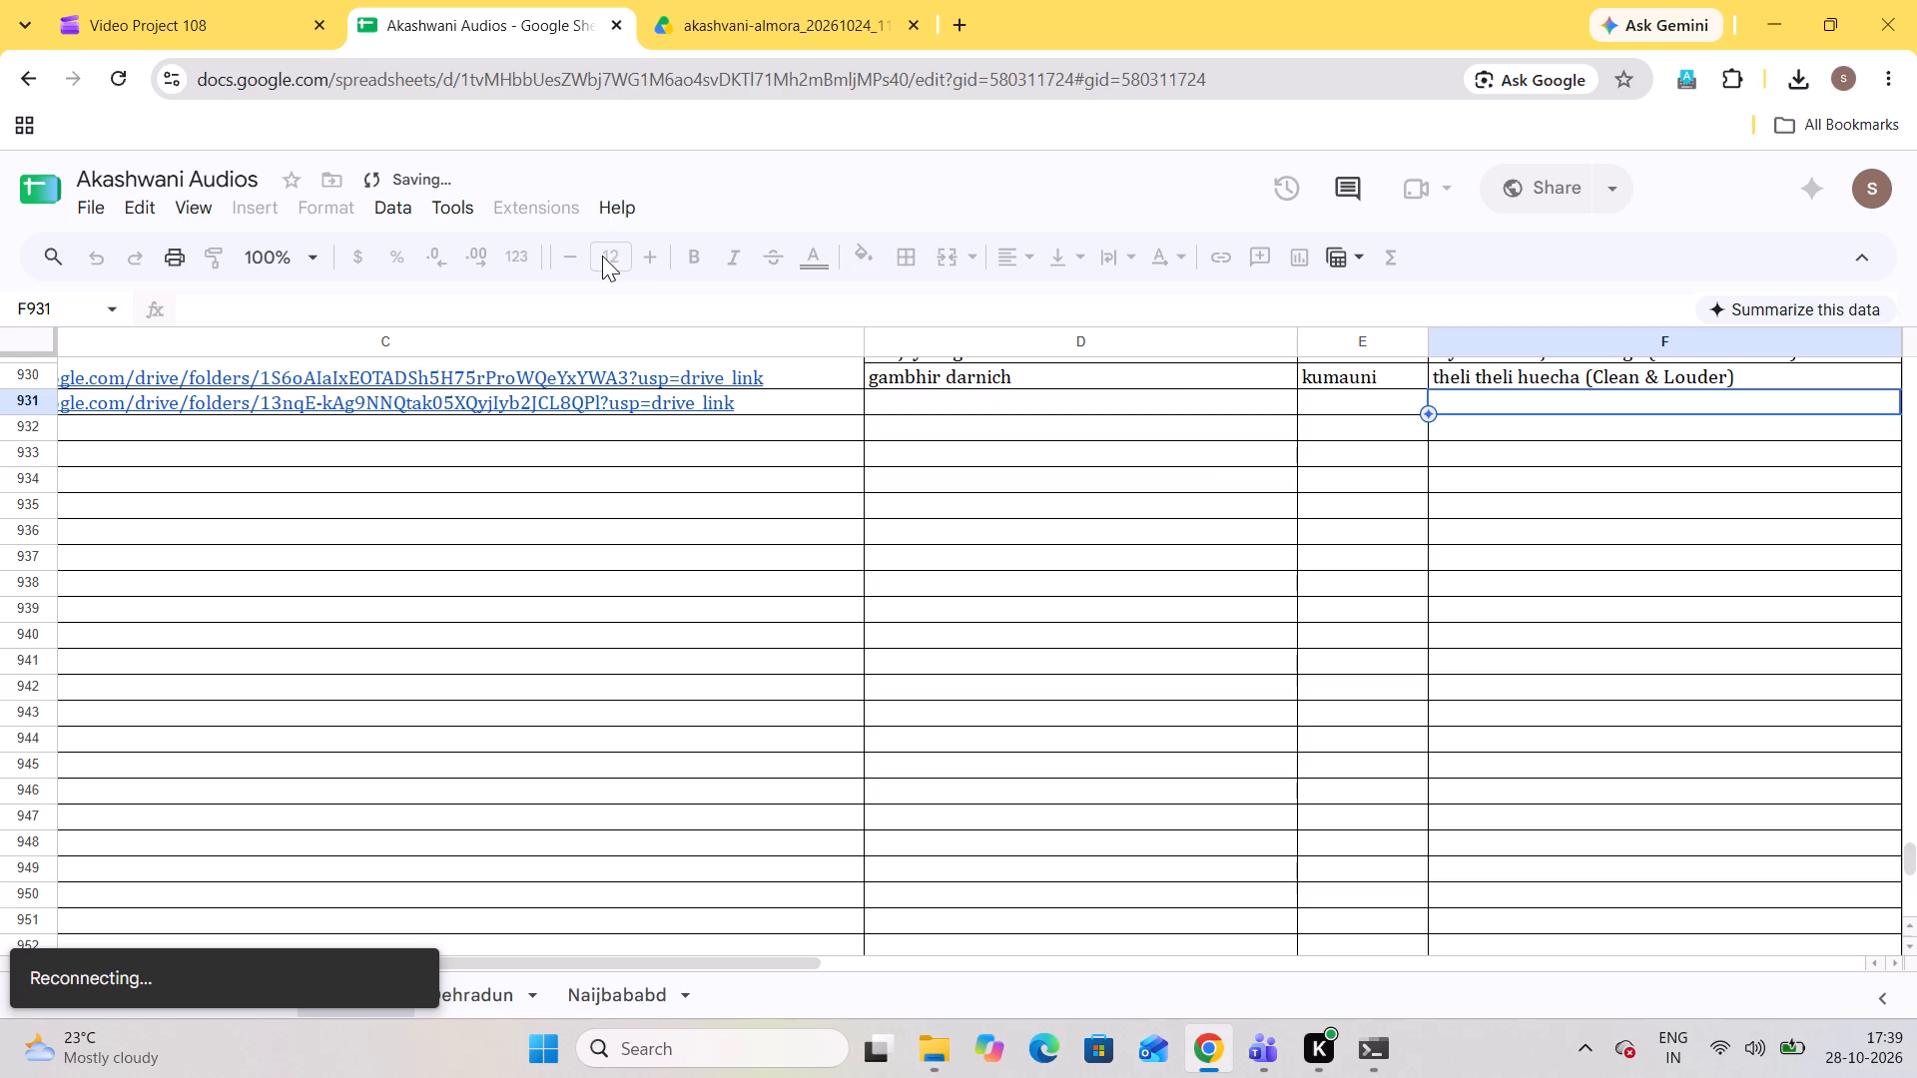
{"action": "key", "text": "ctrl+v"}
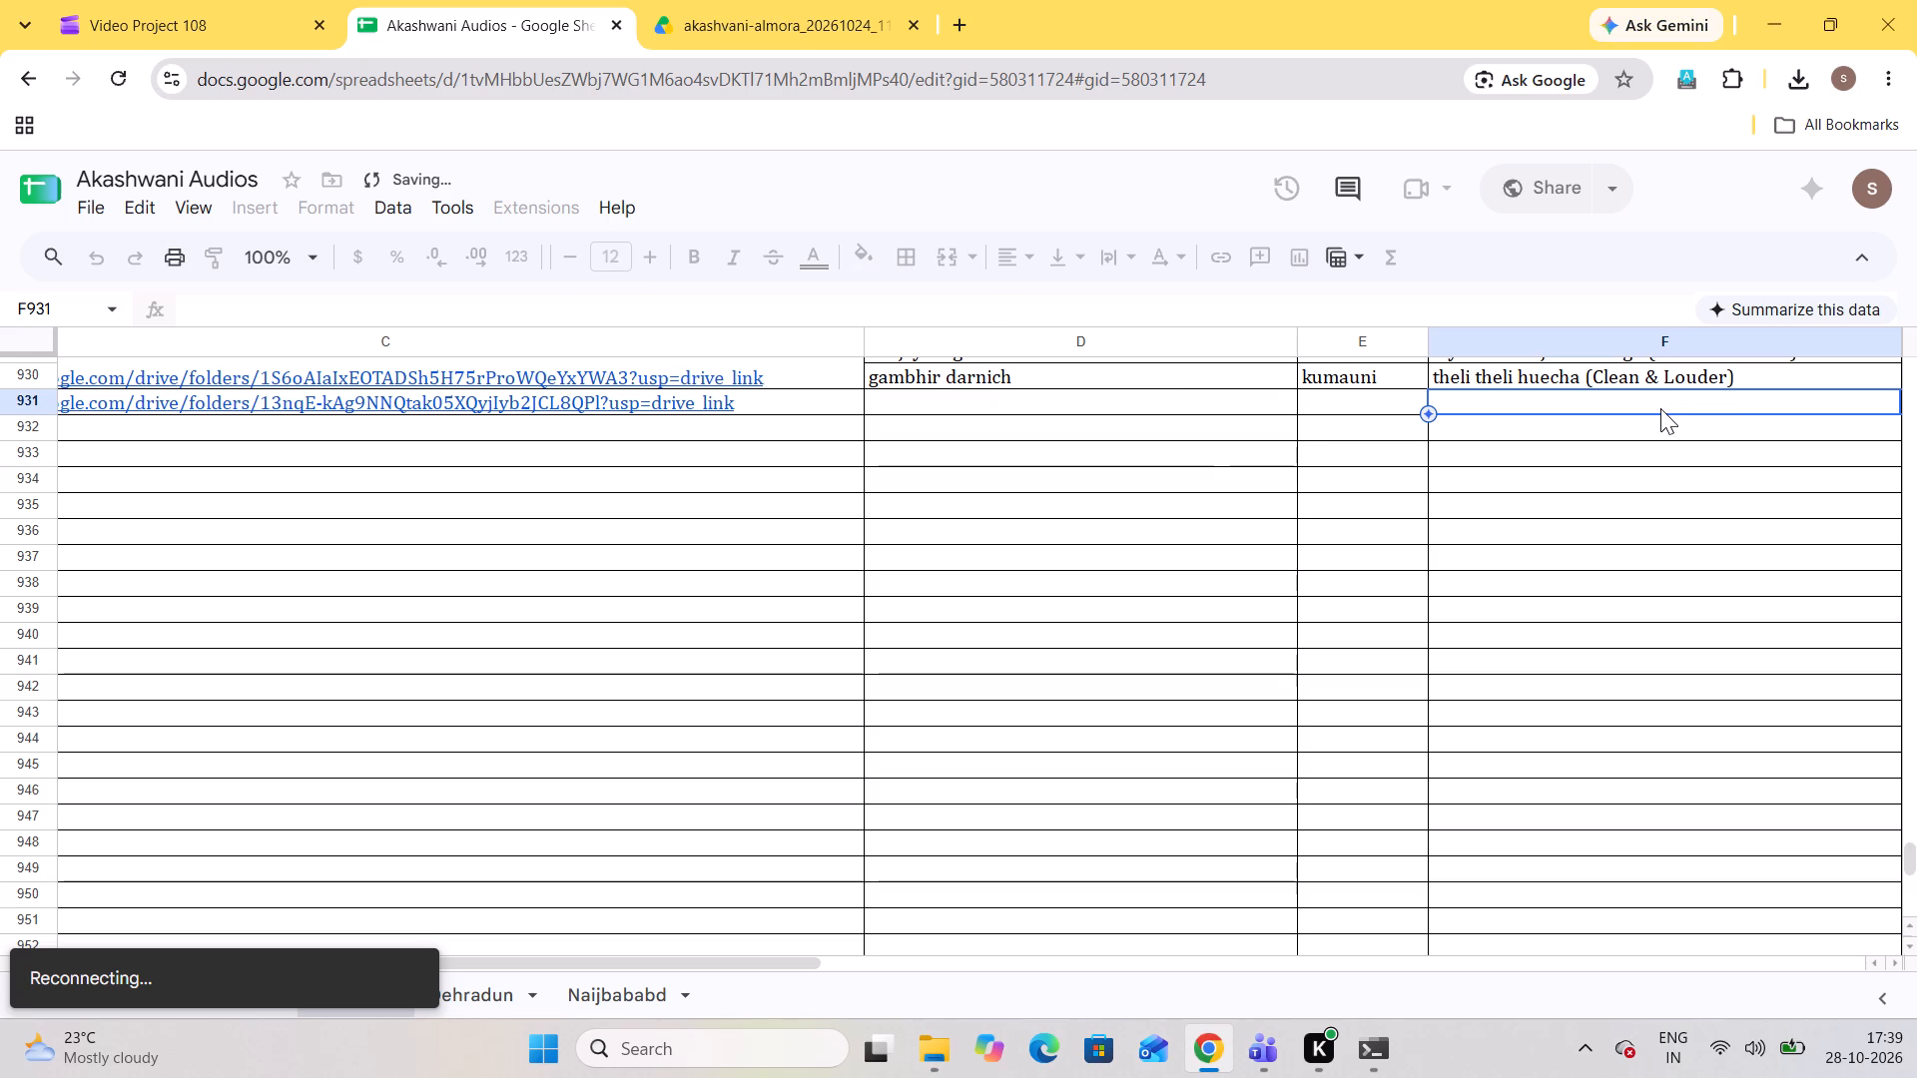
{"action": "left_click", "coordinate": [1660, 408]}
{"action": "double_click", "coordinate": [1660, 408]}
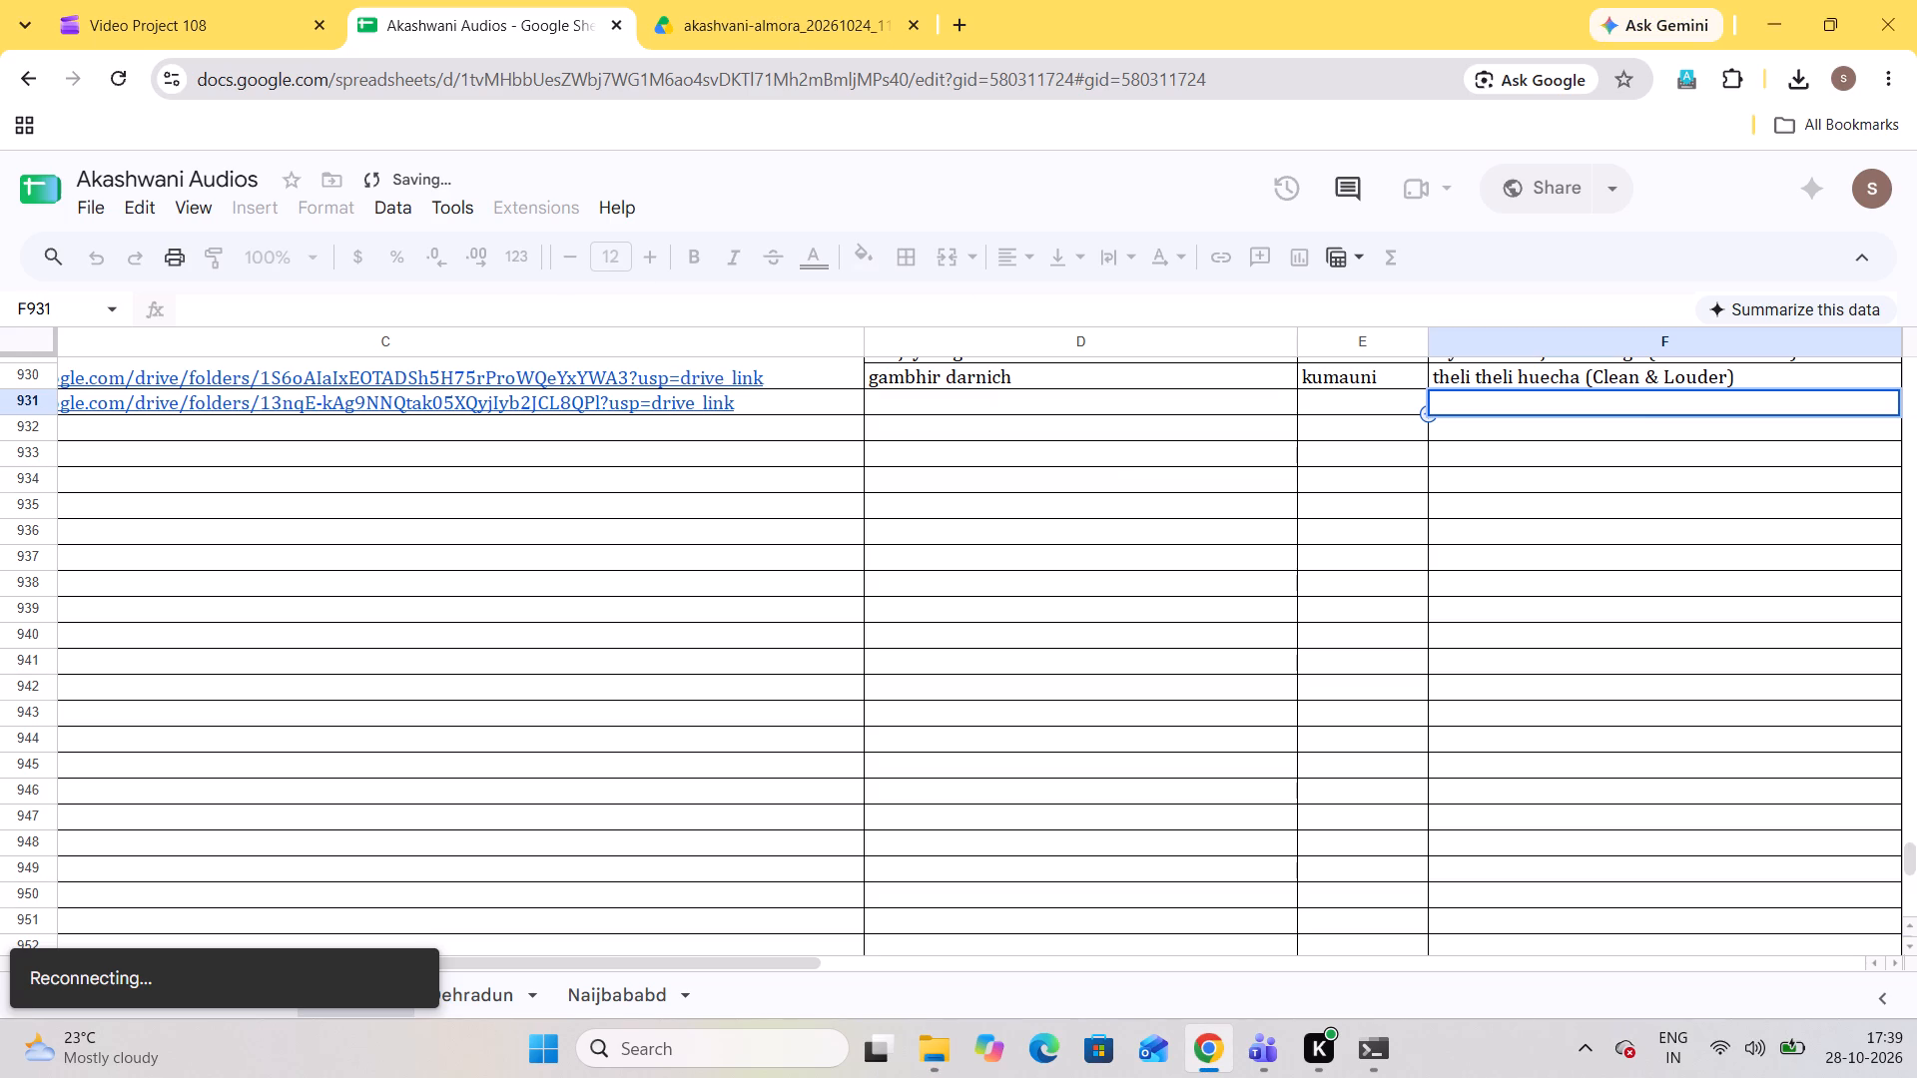
Reload the Akashwani Audios spreadsheet despite its unsaved changes.
{"action": "left_click", "coordinate": [123, 80]}
{"action": "left_click", "coordinate": [1069, 252]}
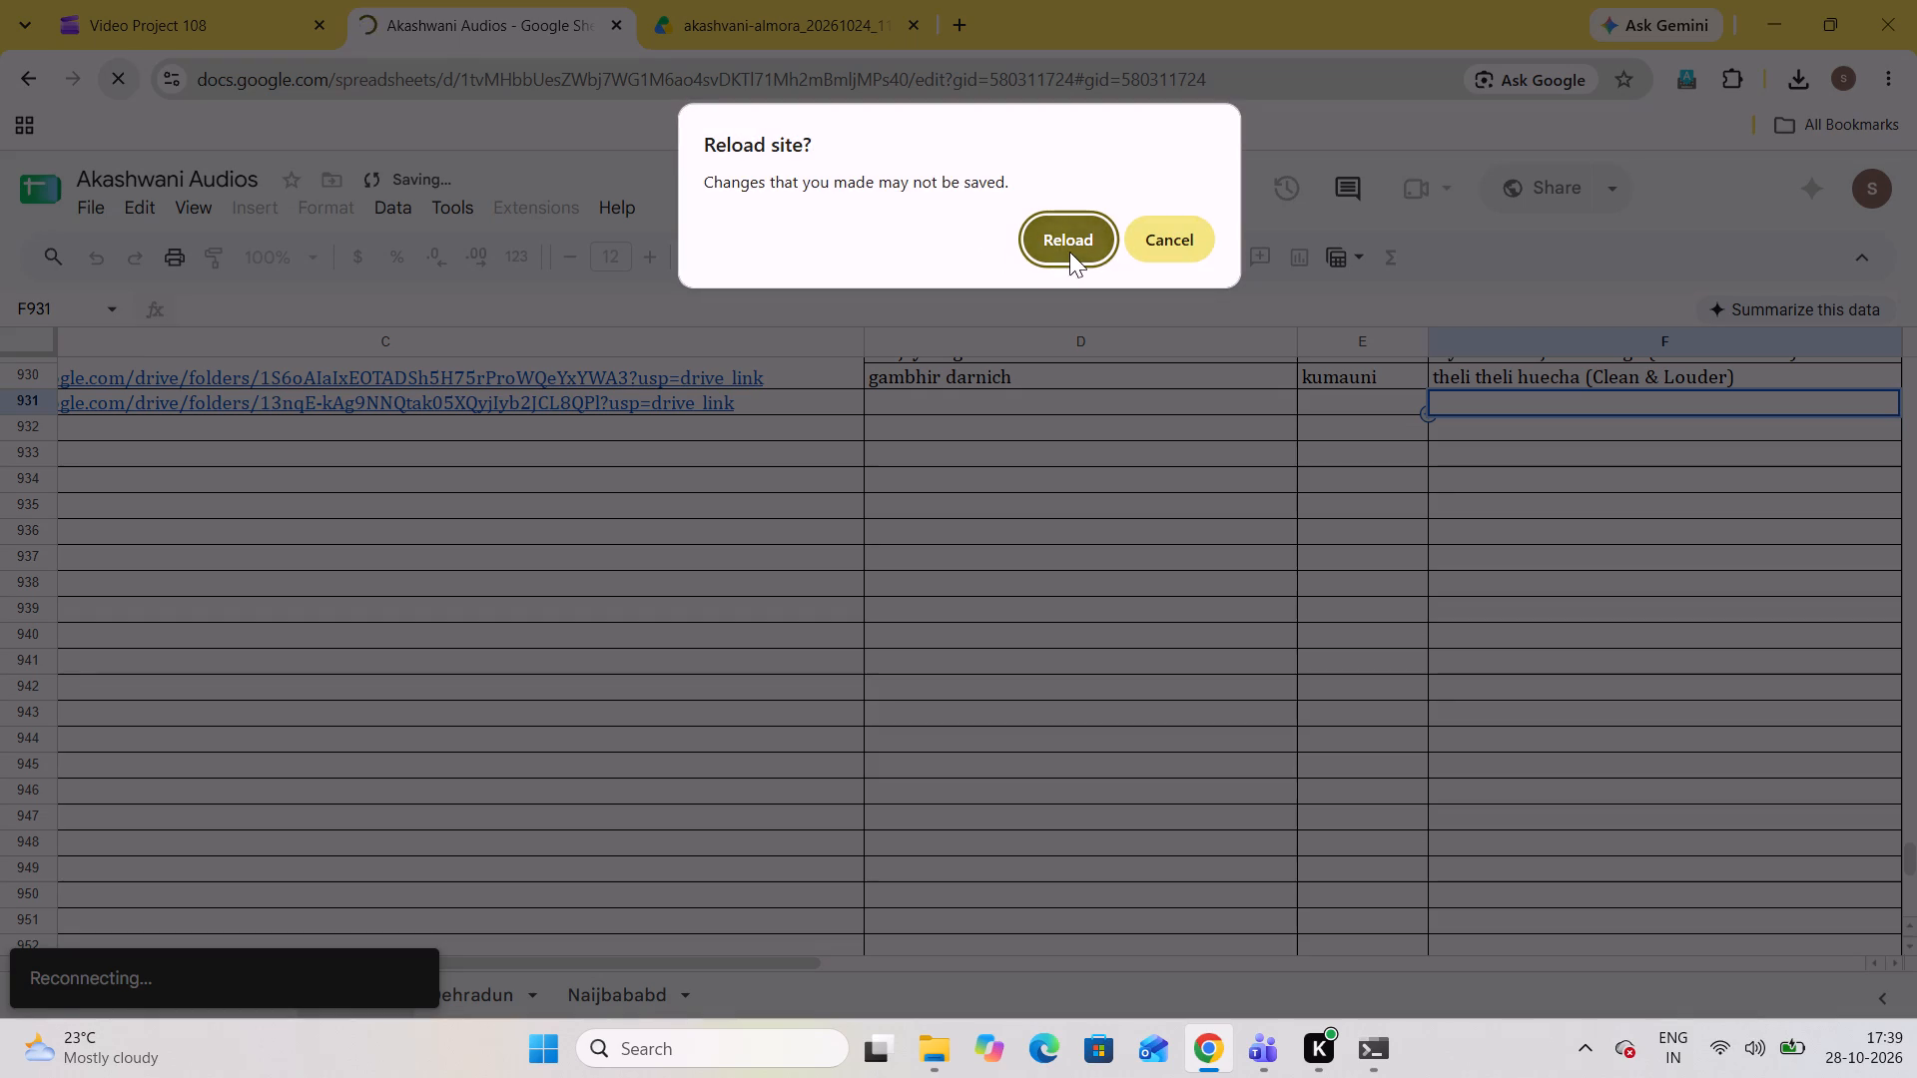
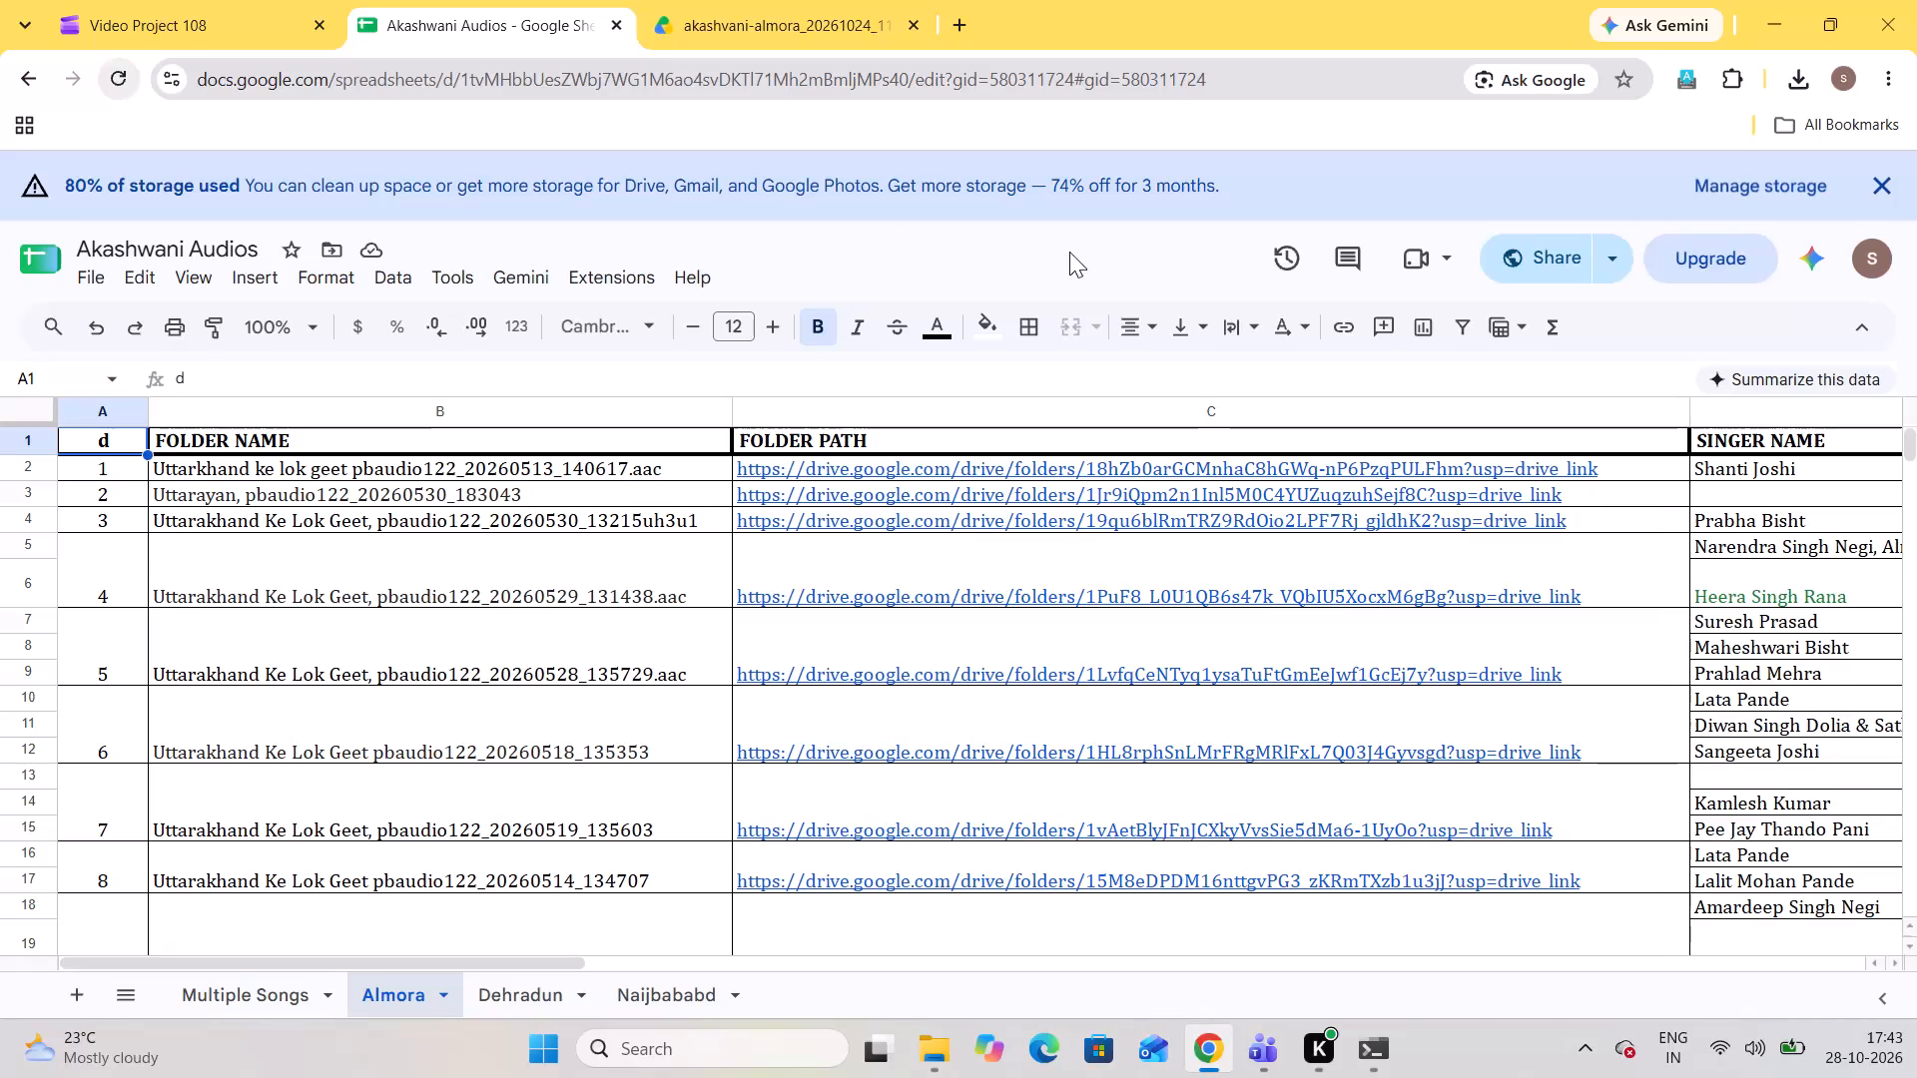
Apply all borders to every cell of the Almora sheet again.
{"action": "scroll", "coordinate": [980, 499], "scroll_direction": "down", "scroll_amount": 18}
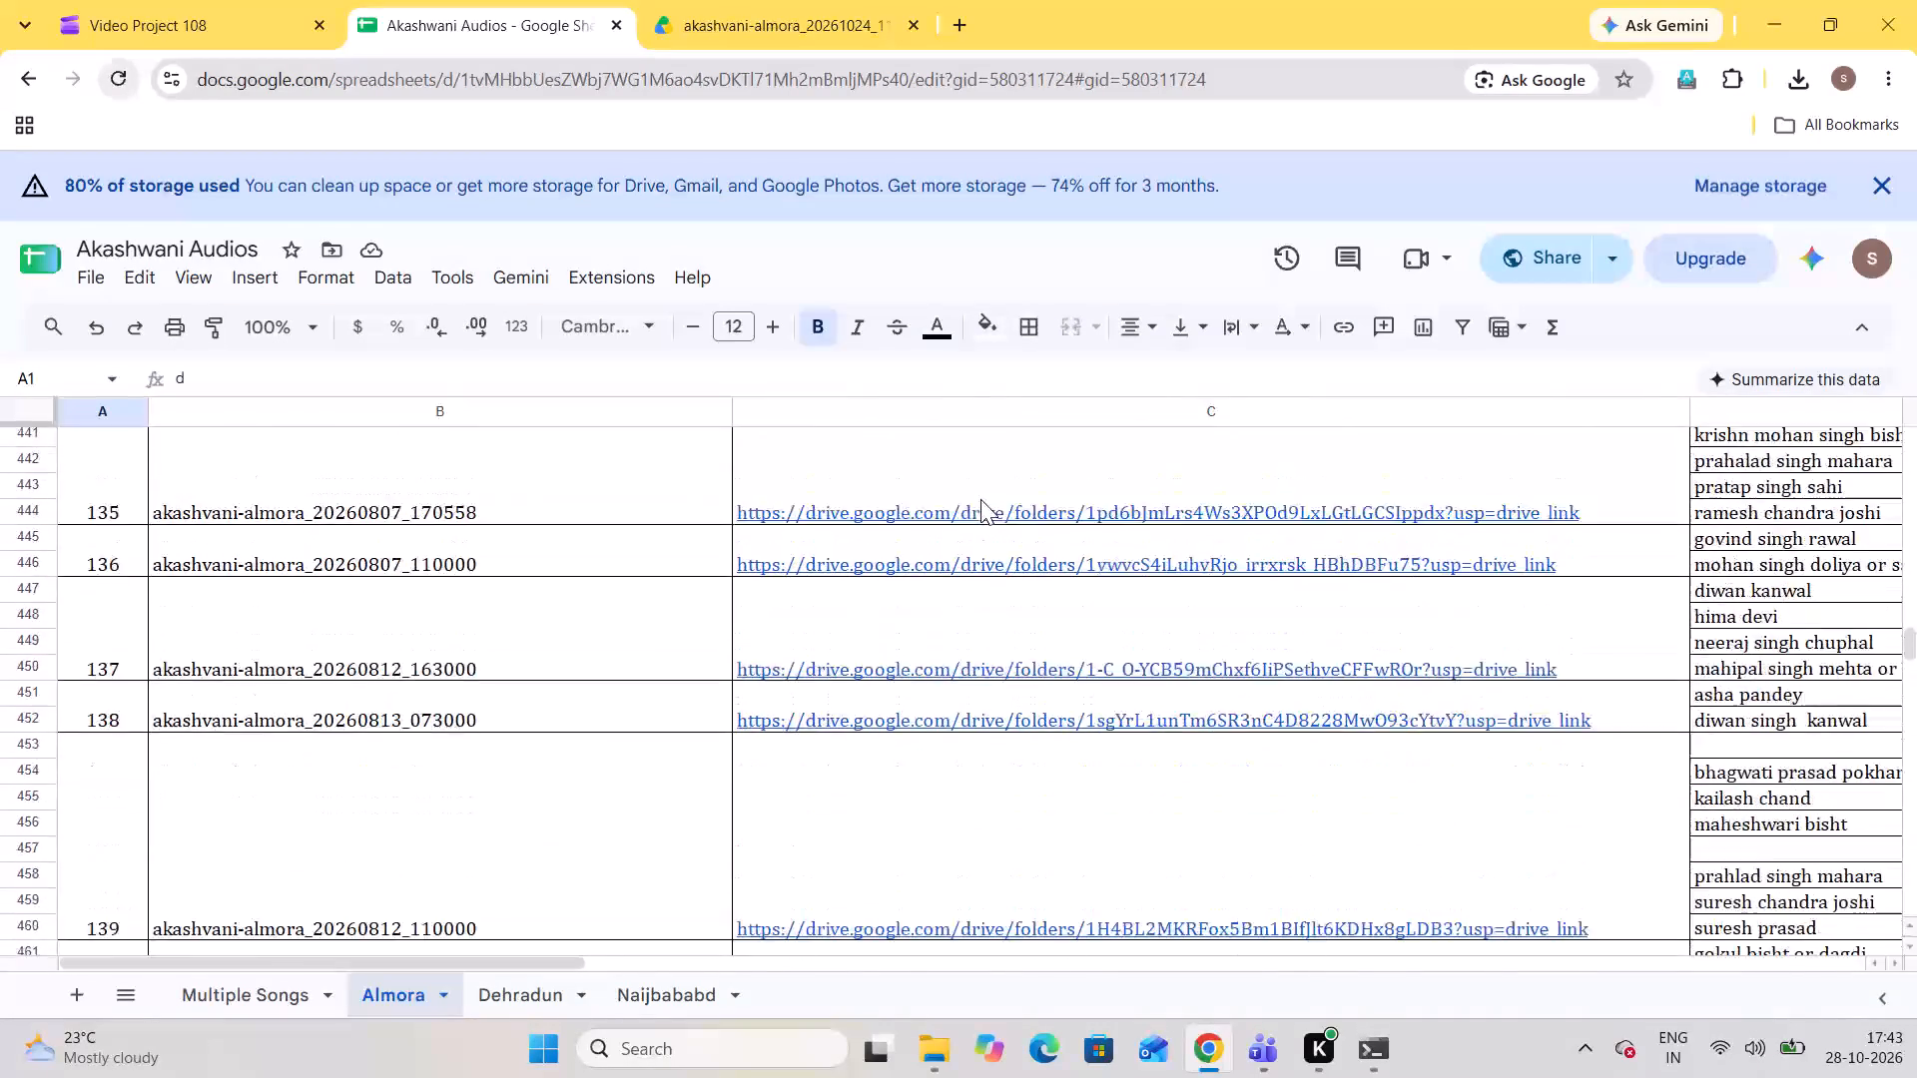
{"action": "scroll", "coordinate": [980, 499], "scroll_direction": "down", "scroll_amount": 13}
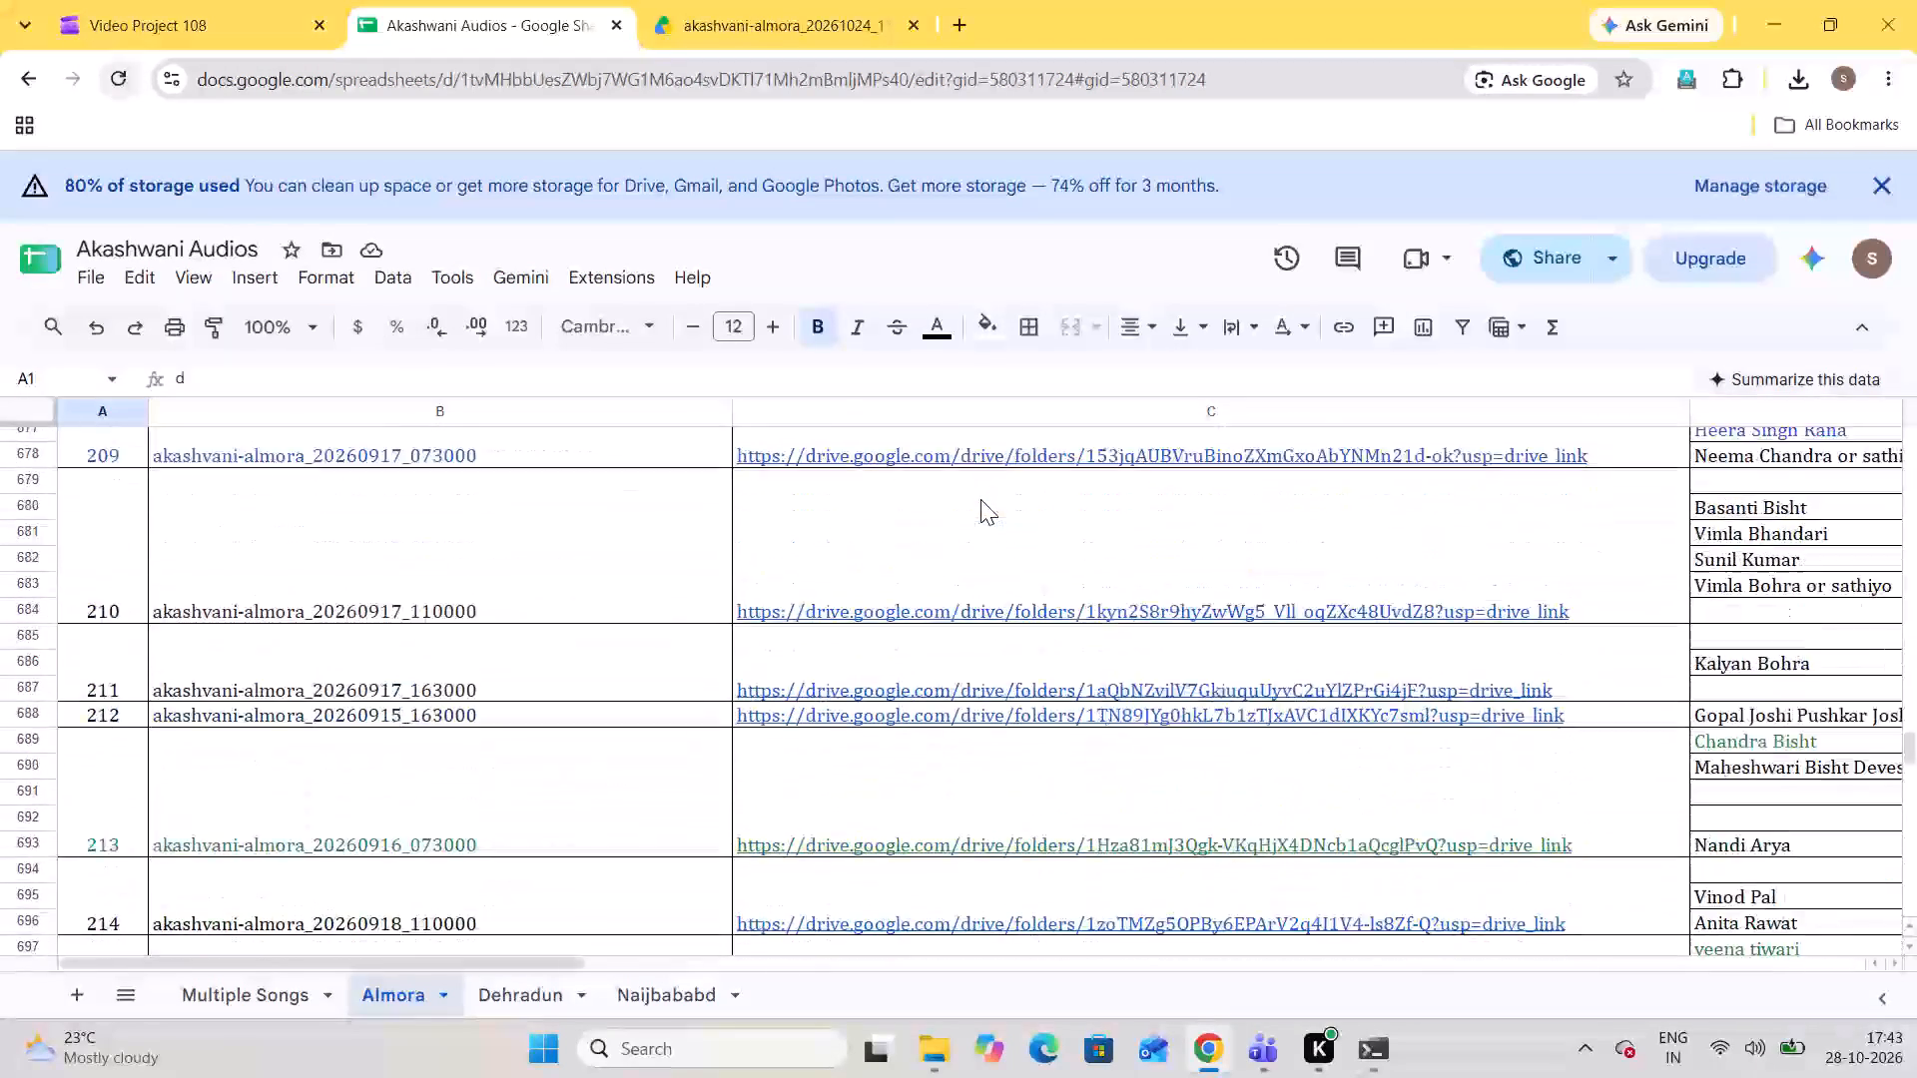
{"action": "scroll", "coordinate": [980, 499], "scroll_direction": "down", "scroll_amount": 11}
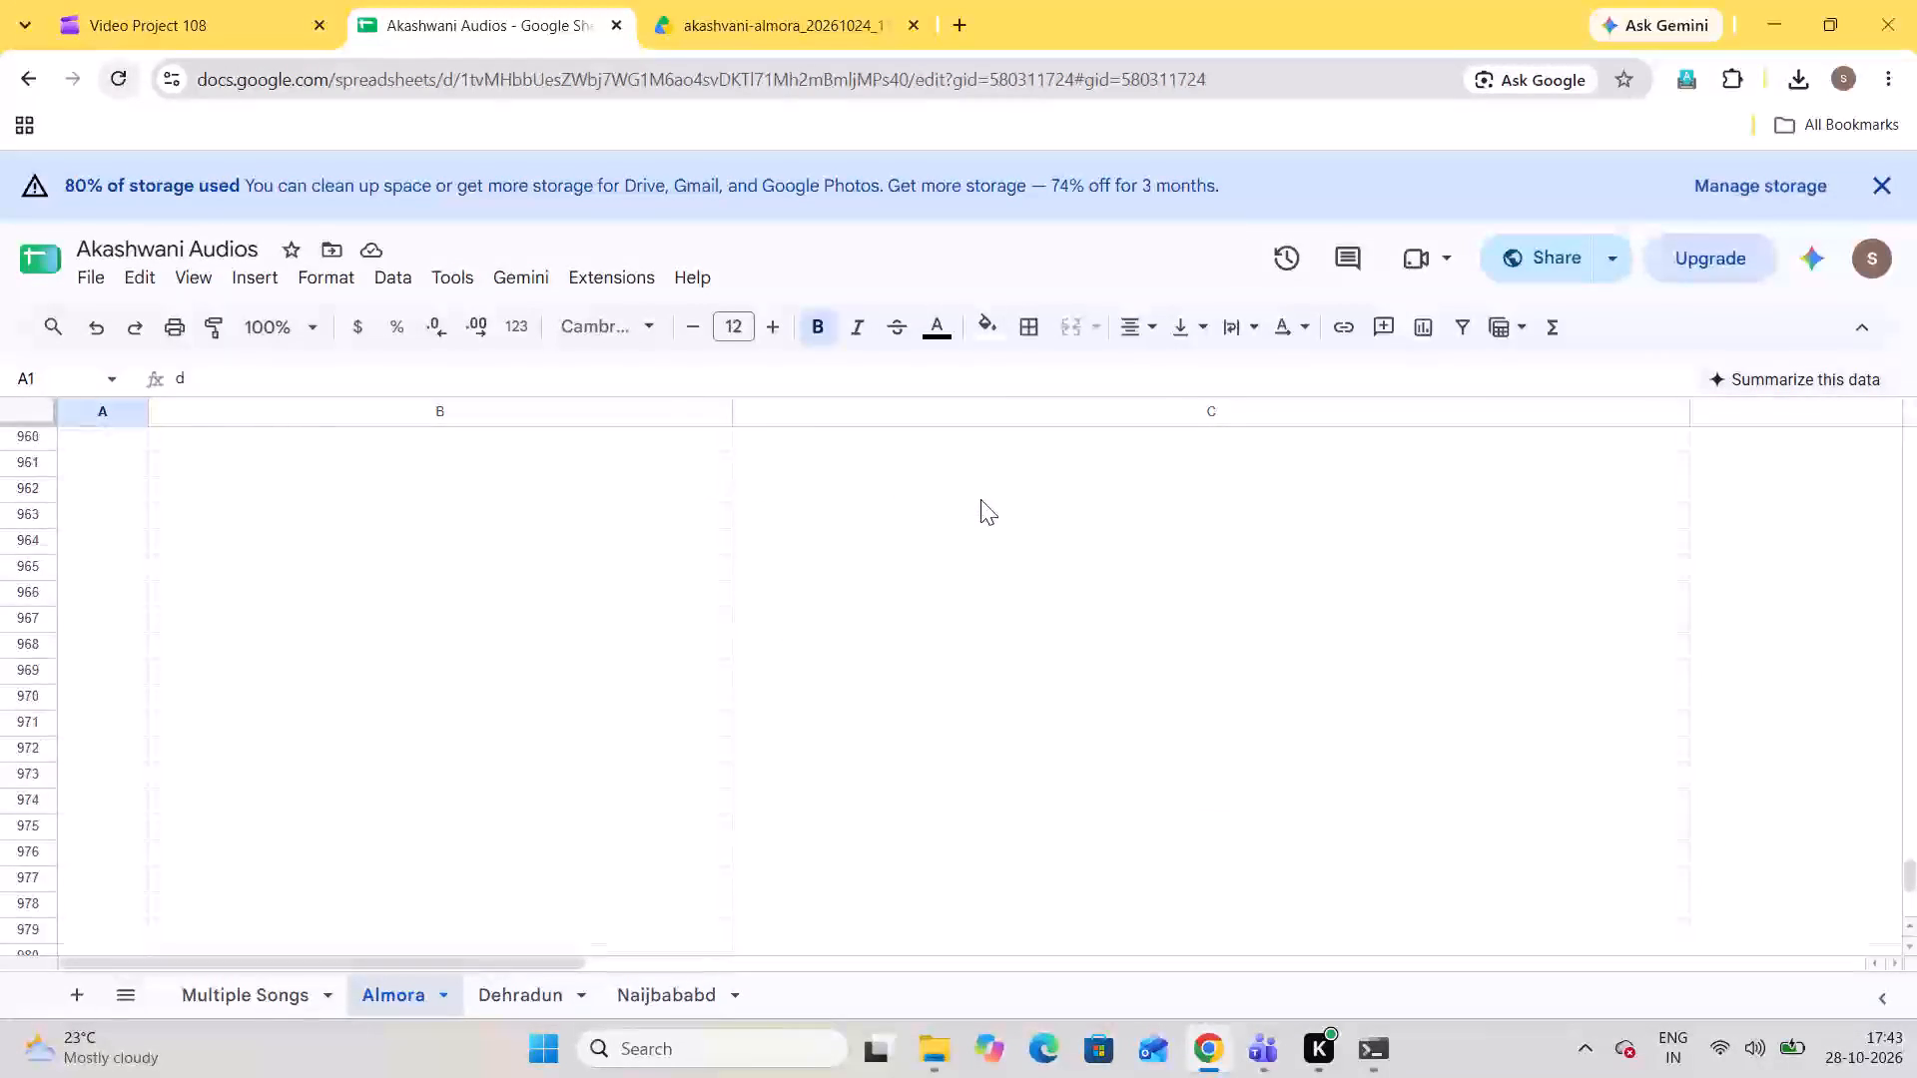
{"action": "scroll", "coordinate": [980, 499], "scroll_direction": "up", "scroll_amount": 5}
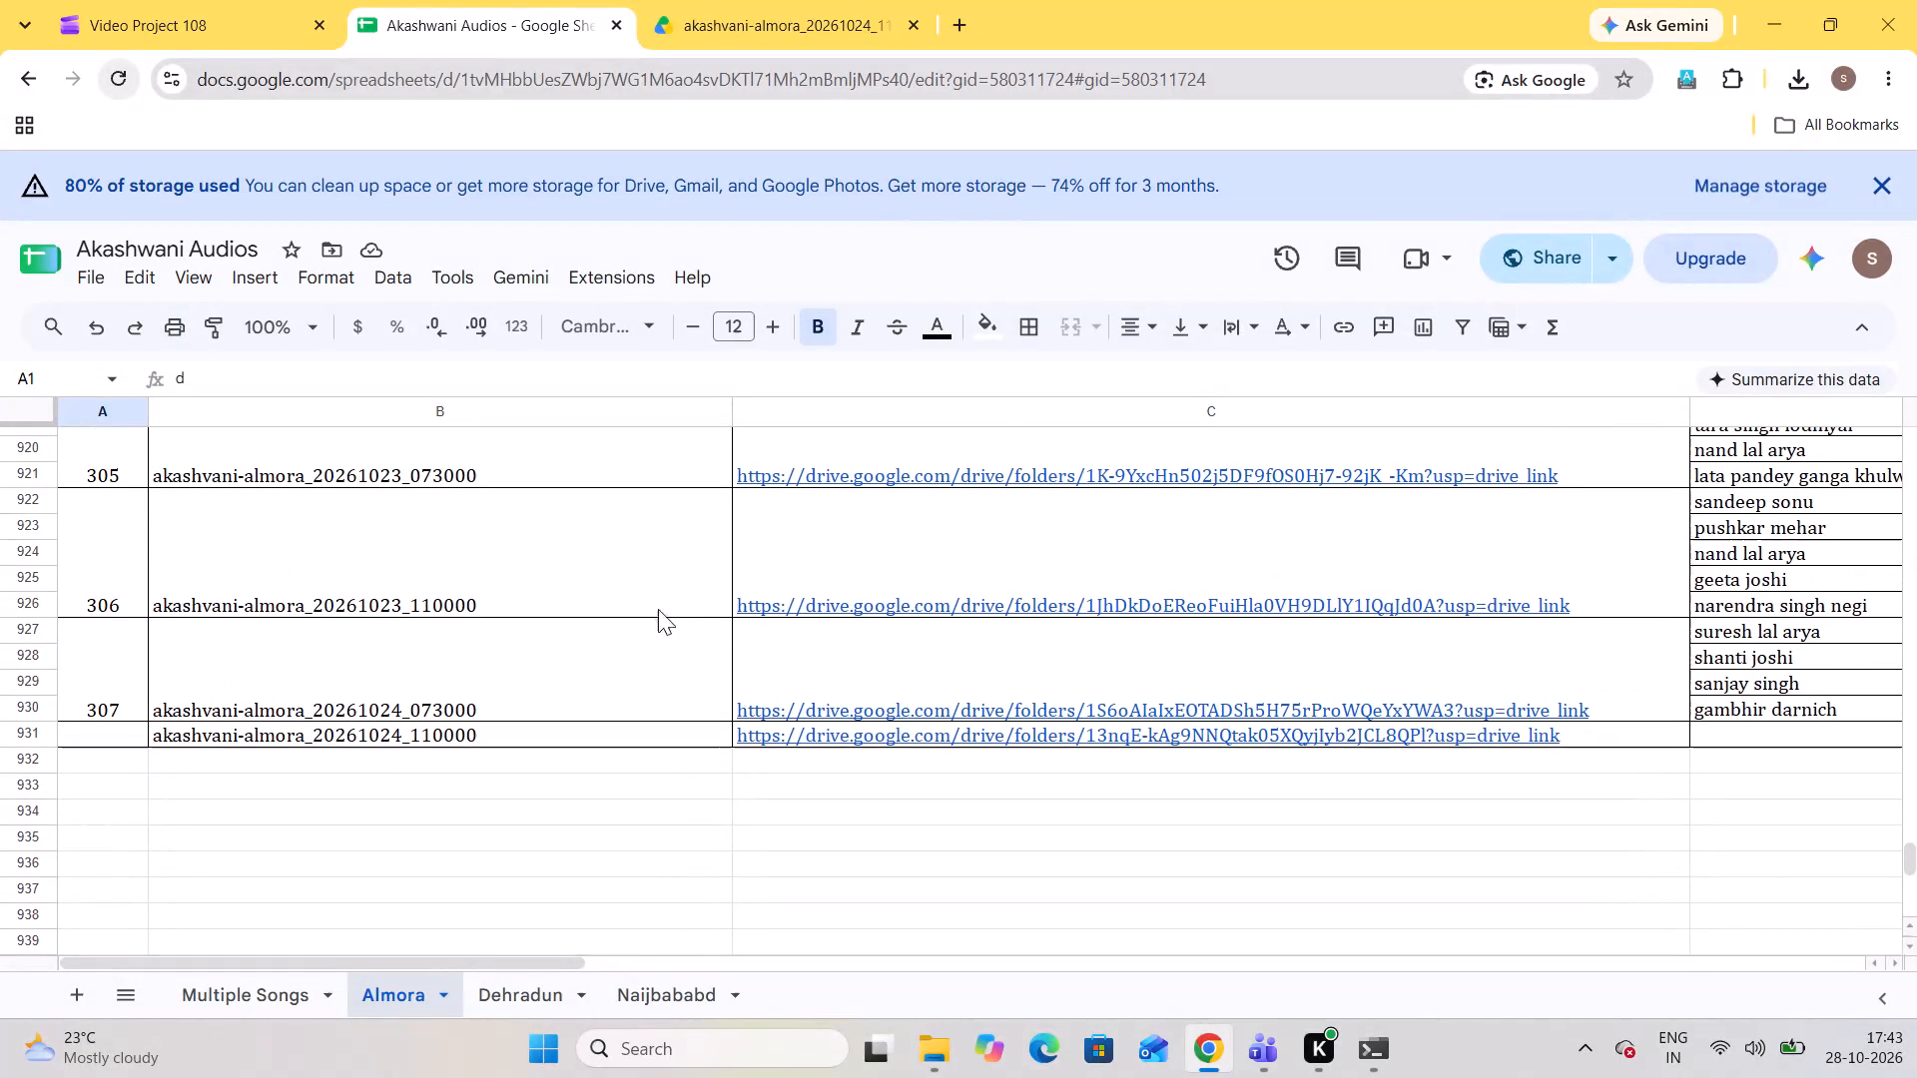
{"action": "scroll", "coordinate": [911, 759], "scroll_direction": "left", "scroll_amount": 5}
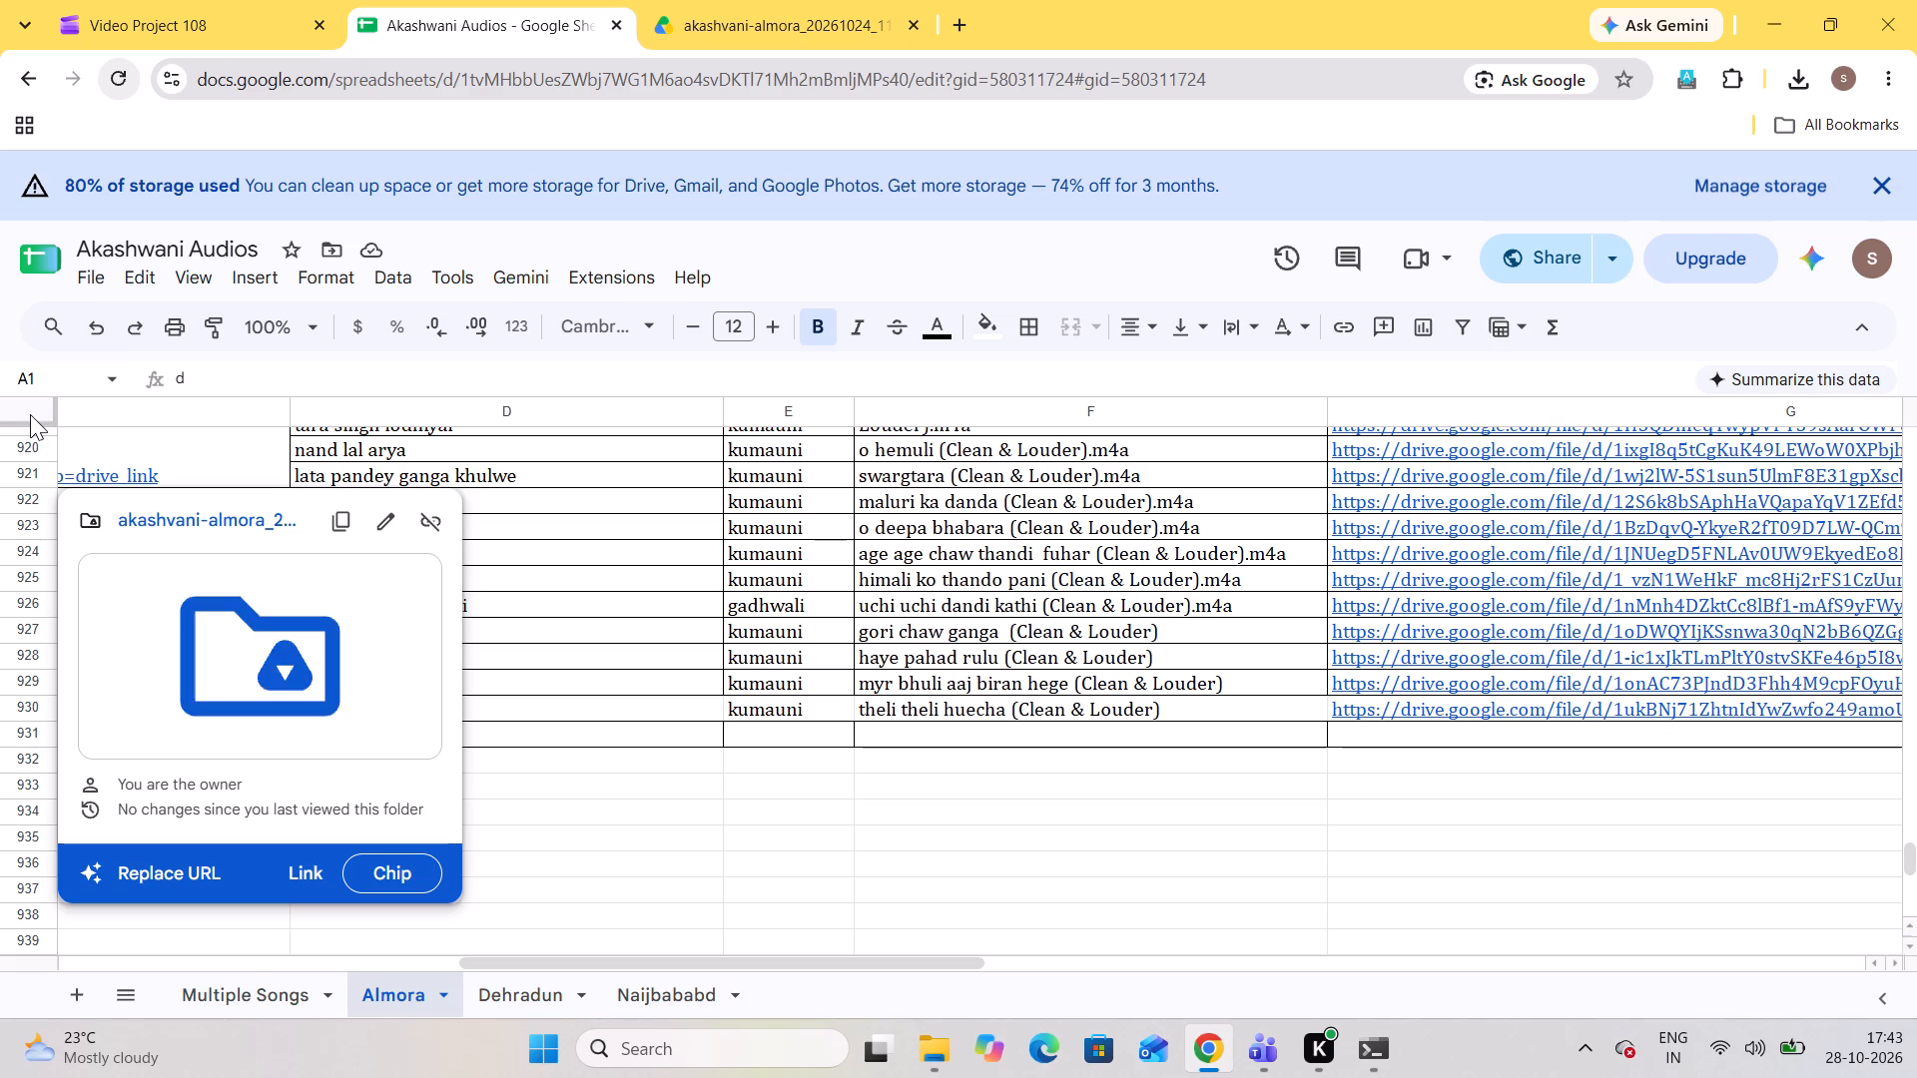
{"action": "left_click", "coordinate": [30, 414], "text": "ctrl"}
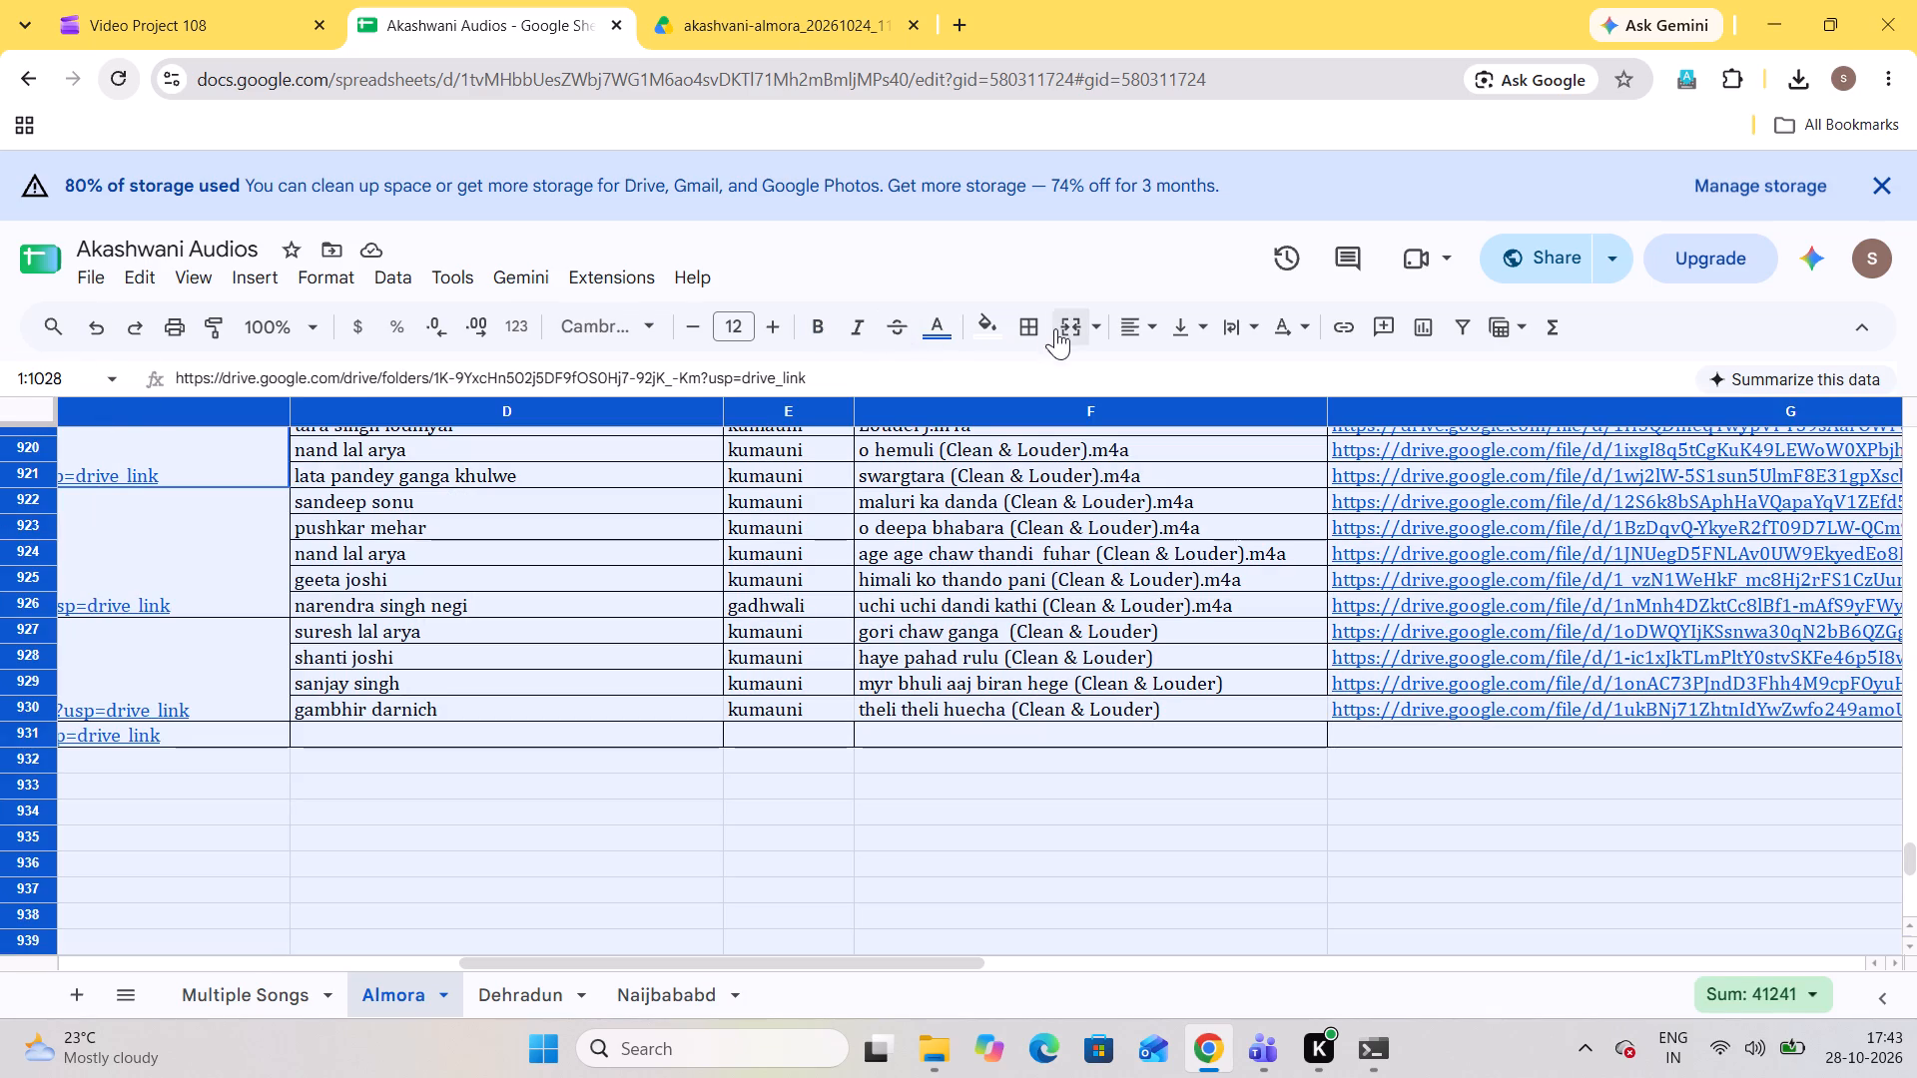
{"action": "left_click", "coordinate": [1034, 322]}
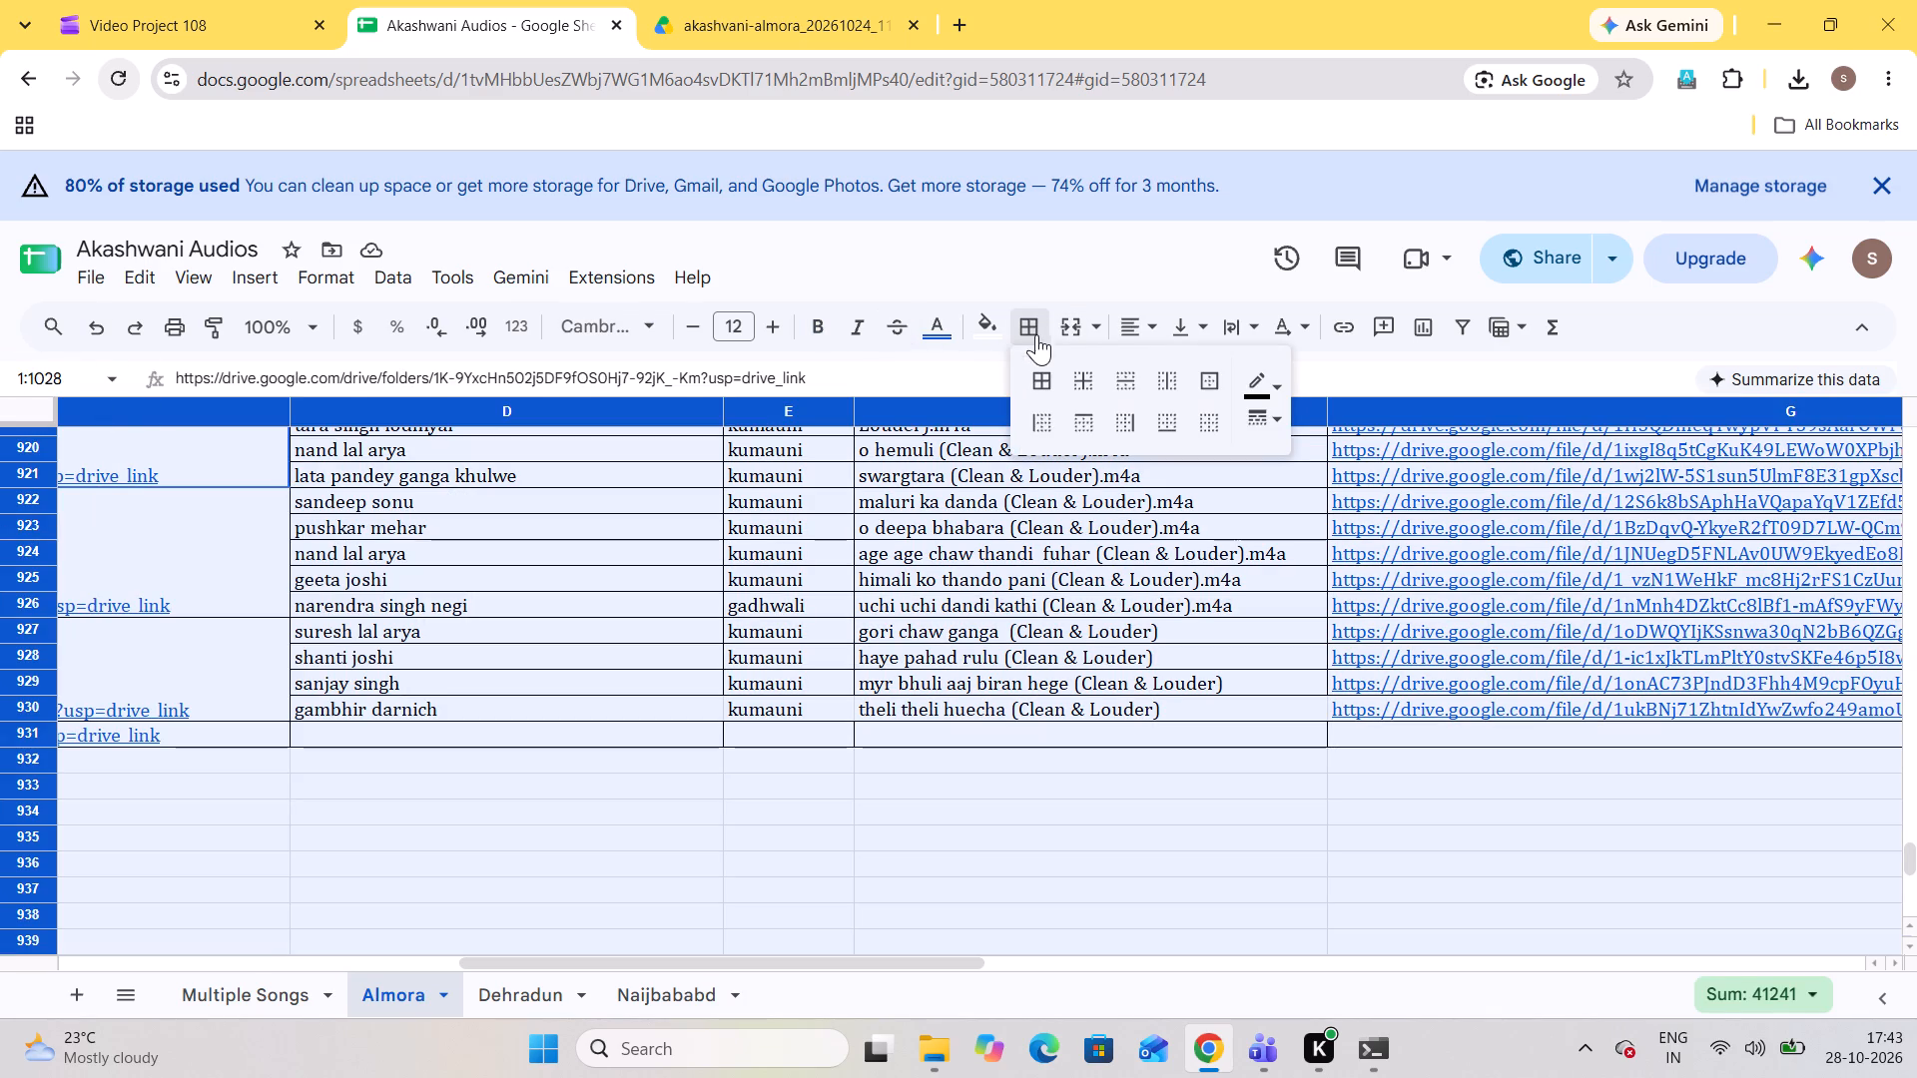
{"action": "left_click", "coordinate": [1041, 372]}
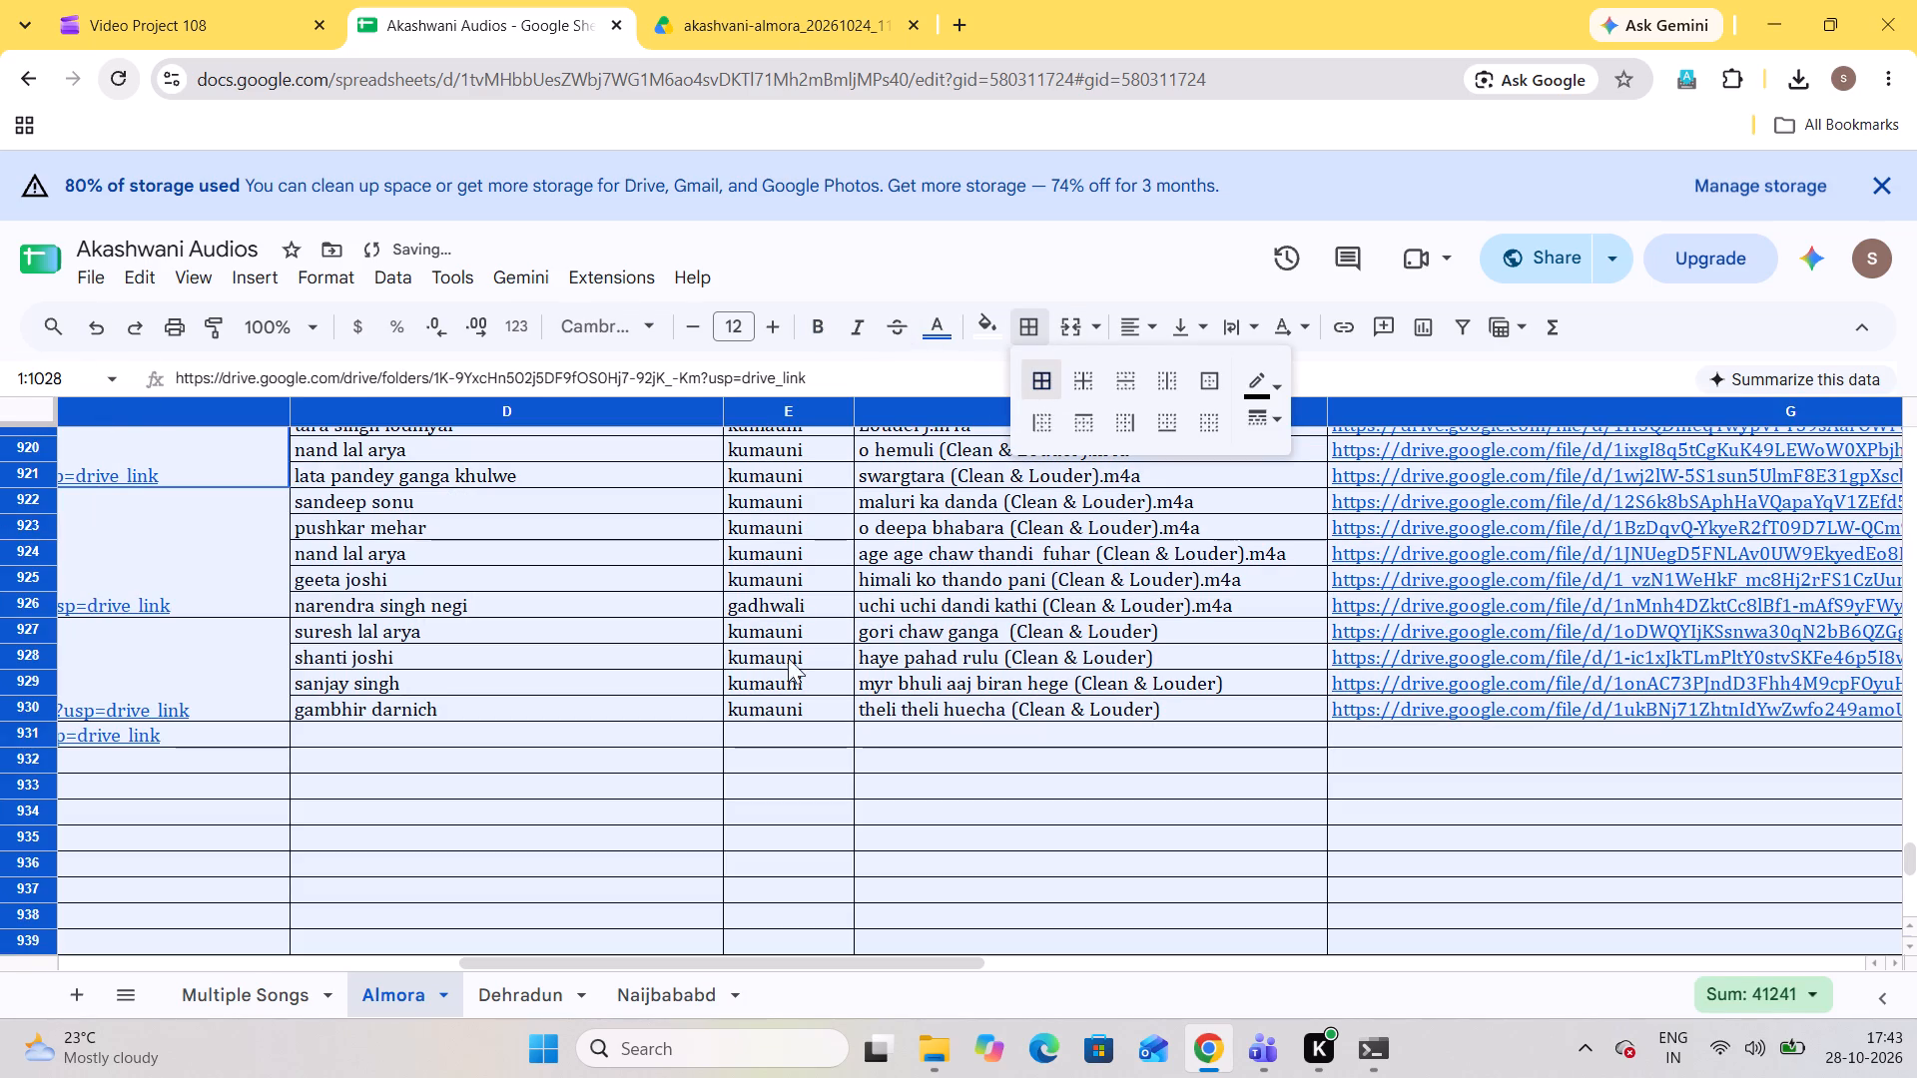
Copy the Kumauni "bhal cha ji re (Clean & Louder)" file name from File Explorer, without its extension, into cell F931.
{"action": "left_click", "coordinate": [722, 730]}
{"action": "scroll", "coordinate": [722, 730], "scroll_direction": "right", "scroll_amount": 2}
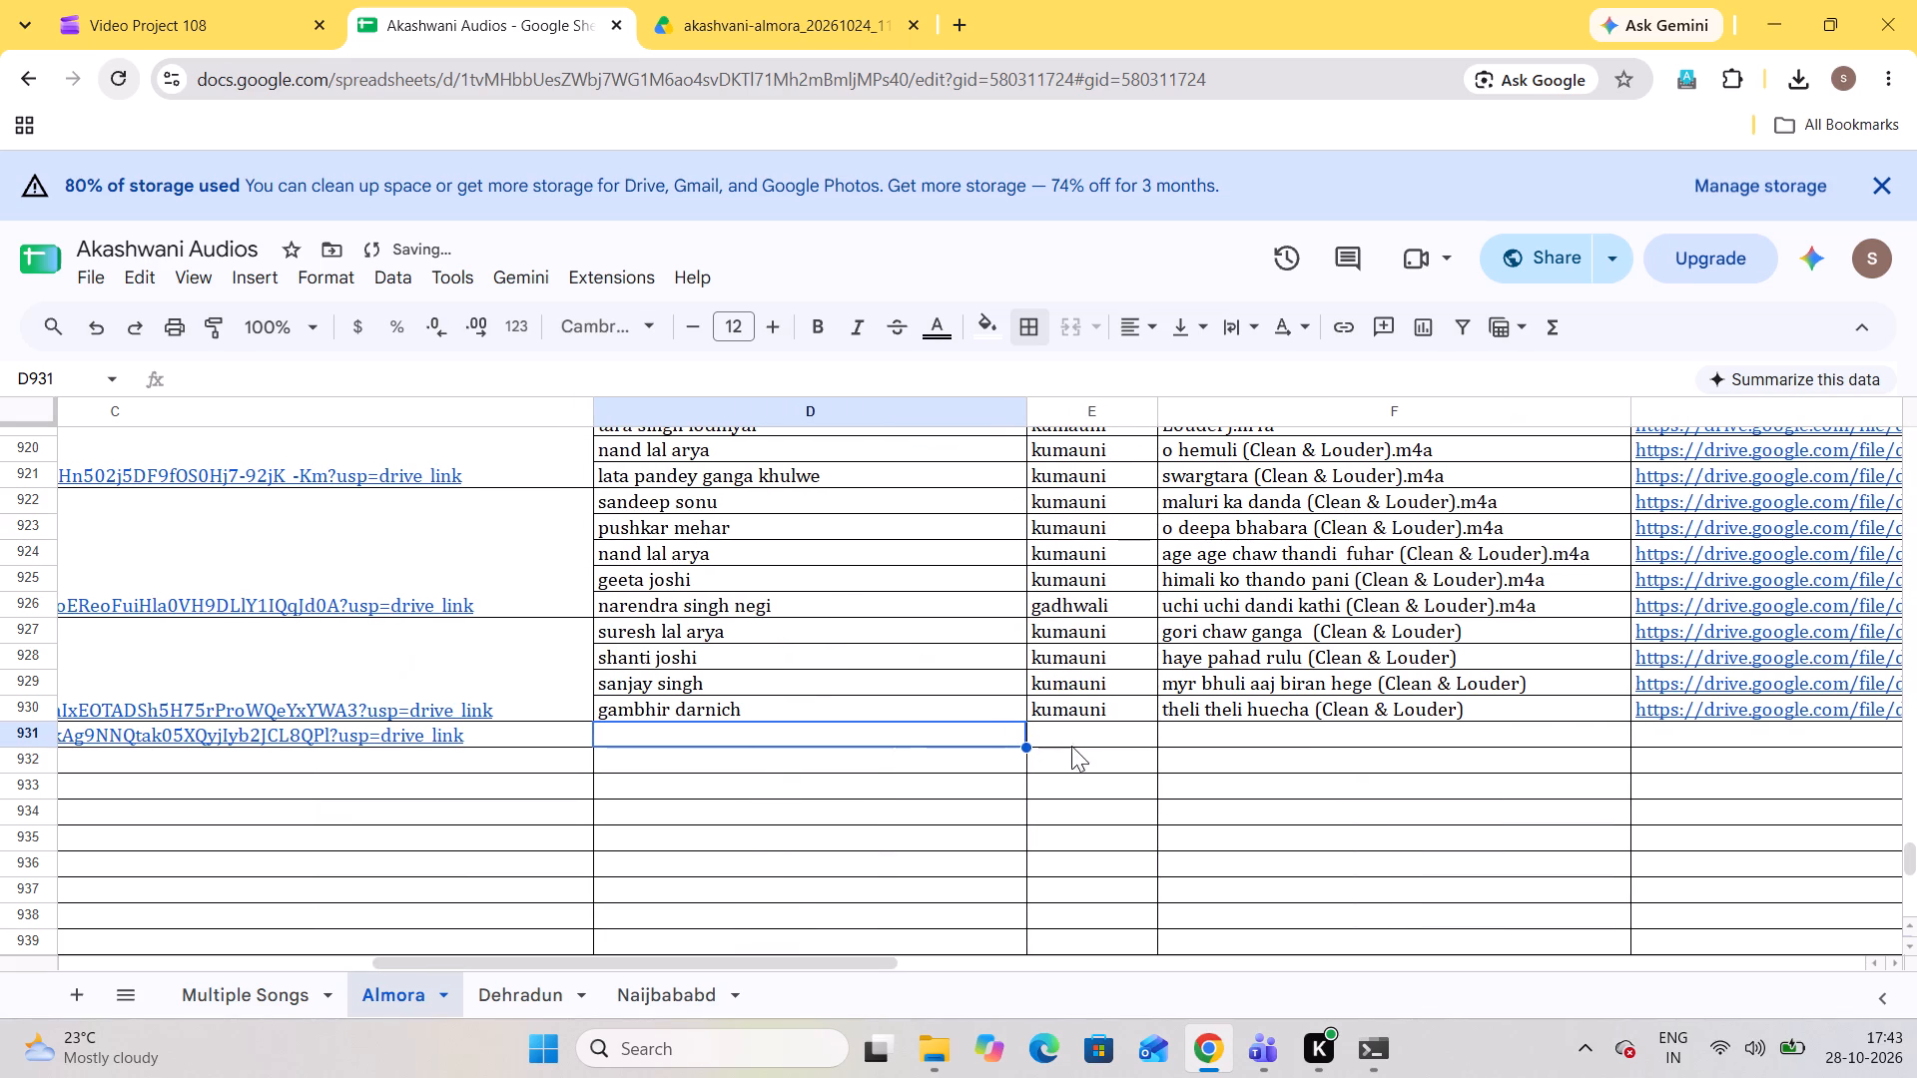
{"action": "left_click", "coordinate": [1172, 740]}
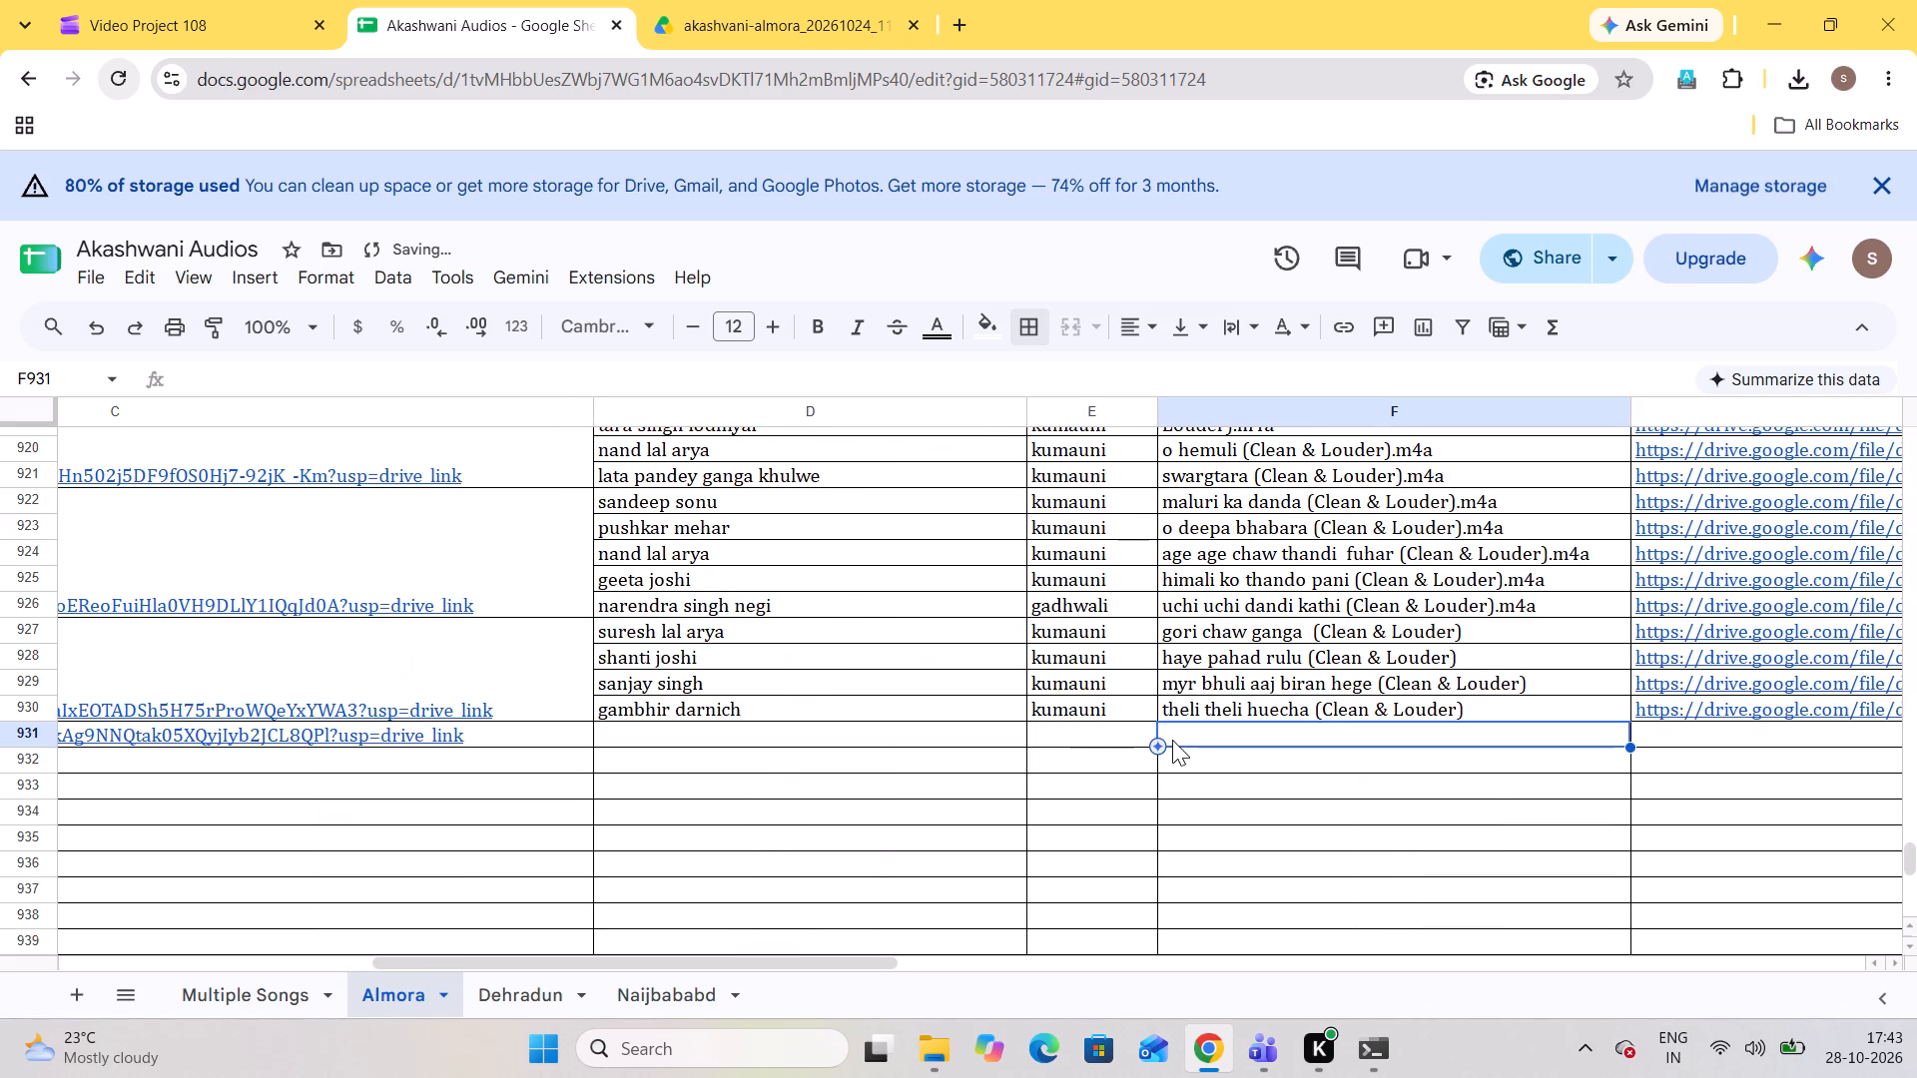
{"action": "scroll", "coordinate": [1172, 740], "scroll_direction": "right", "scroll_amount": 1}
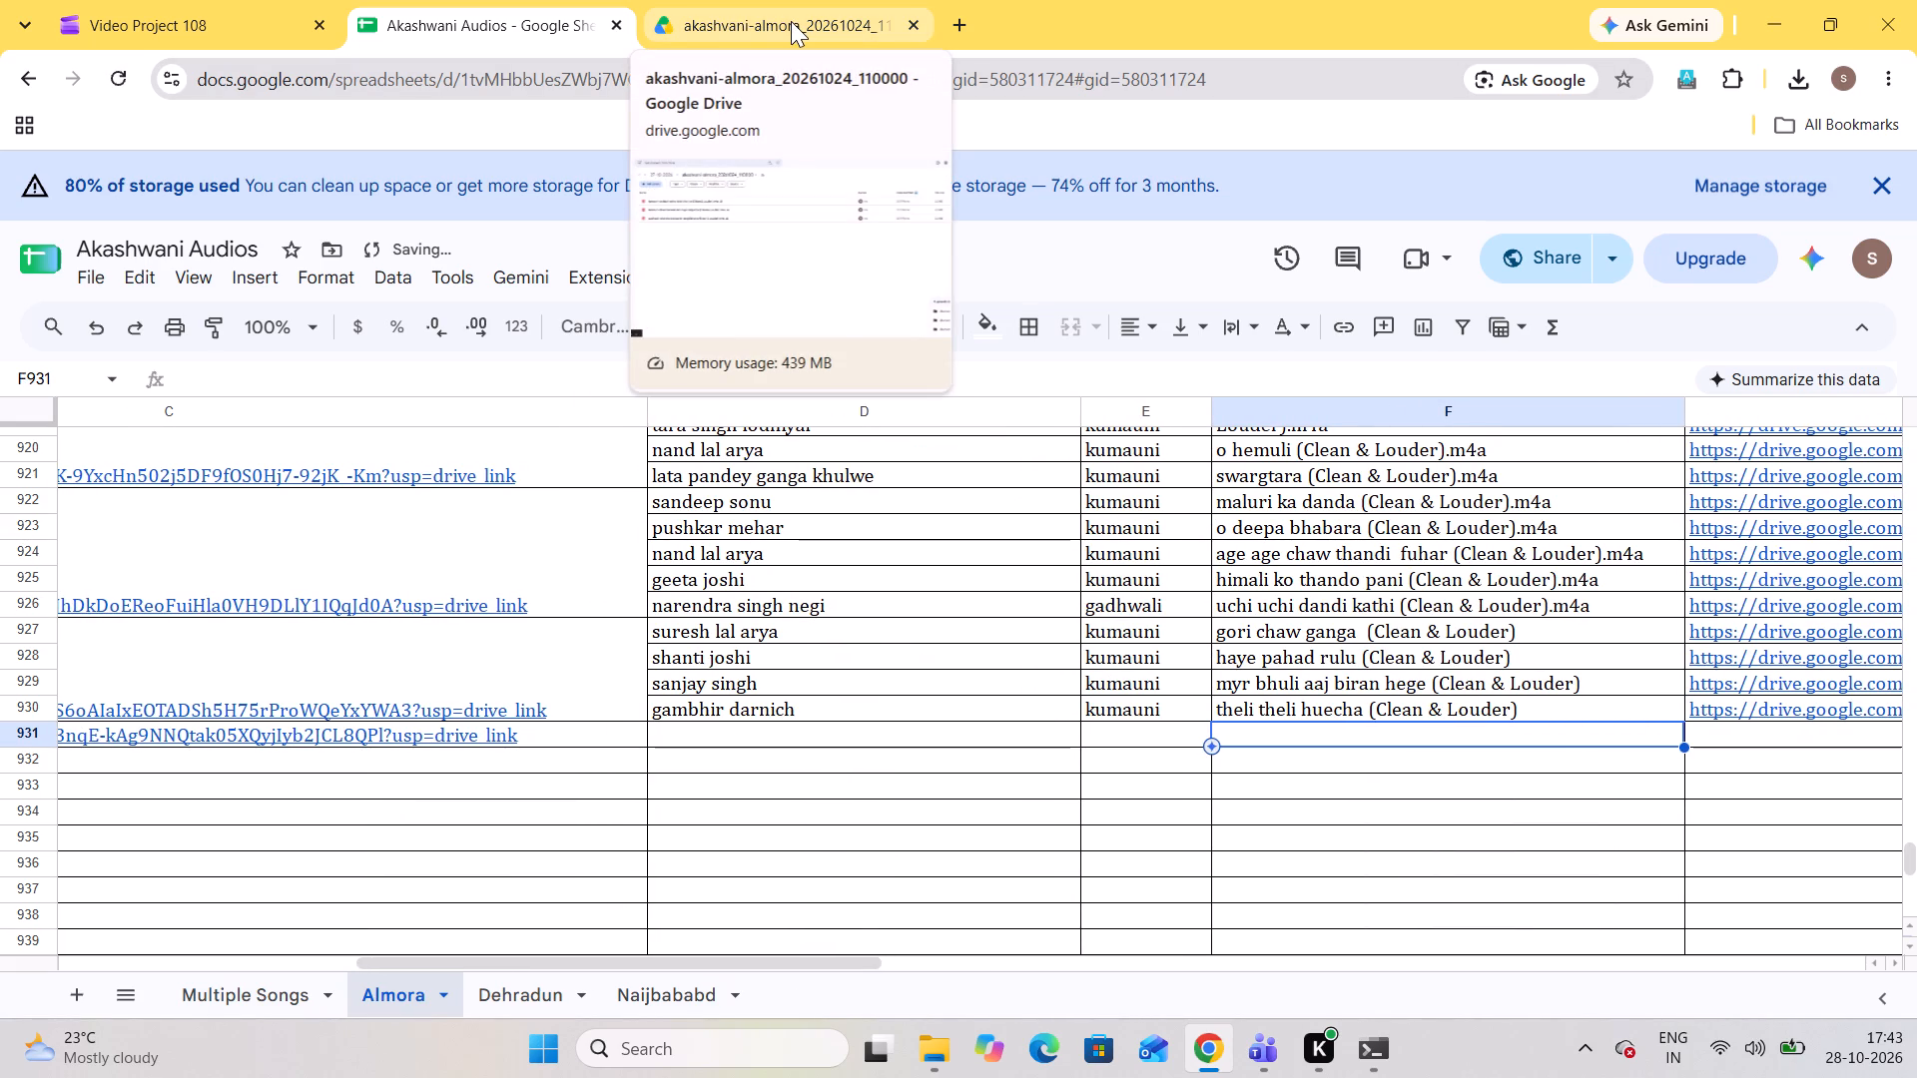
{"action": "key", "text": "alt+Tab"}
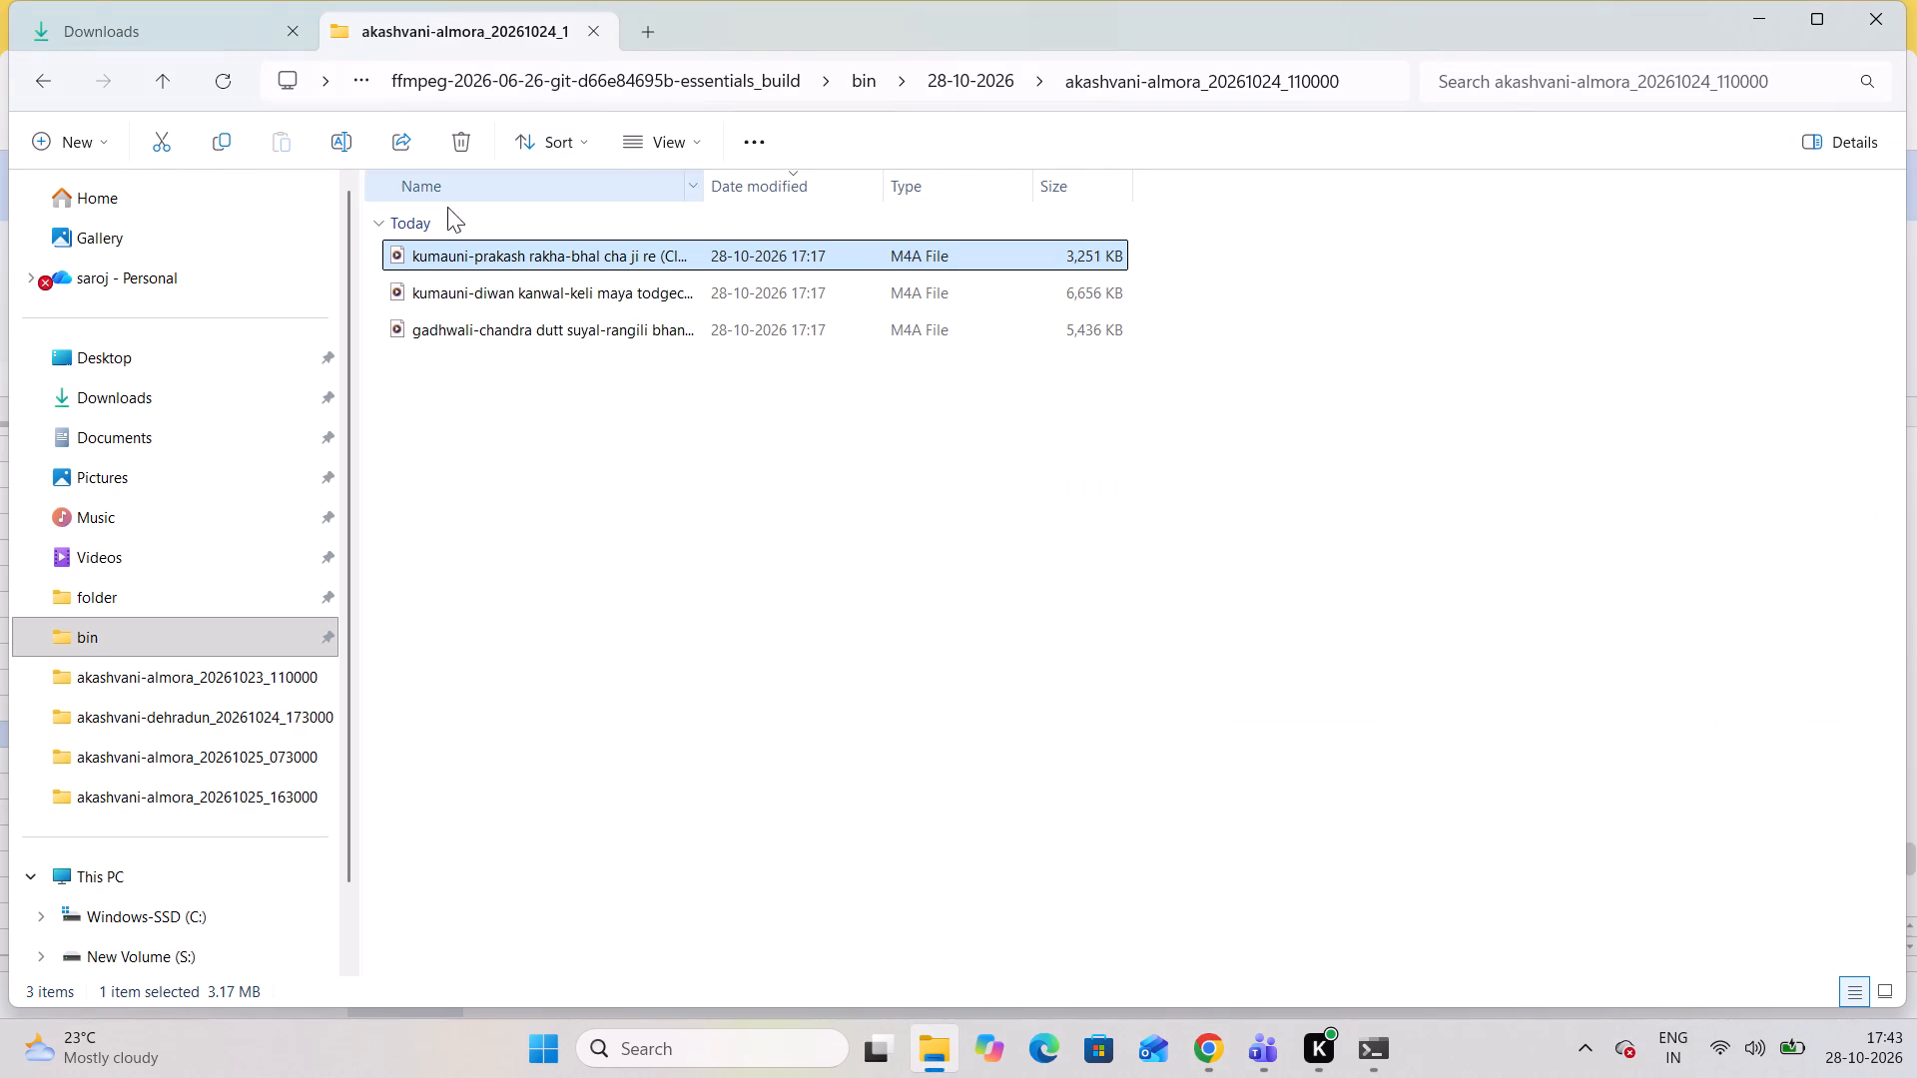
{"action": "left_click", "coordinate": [464, 258]}
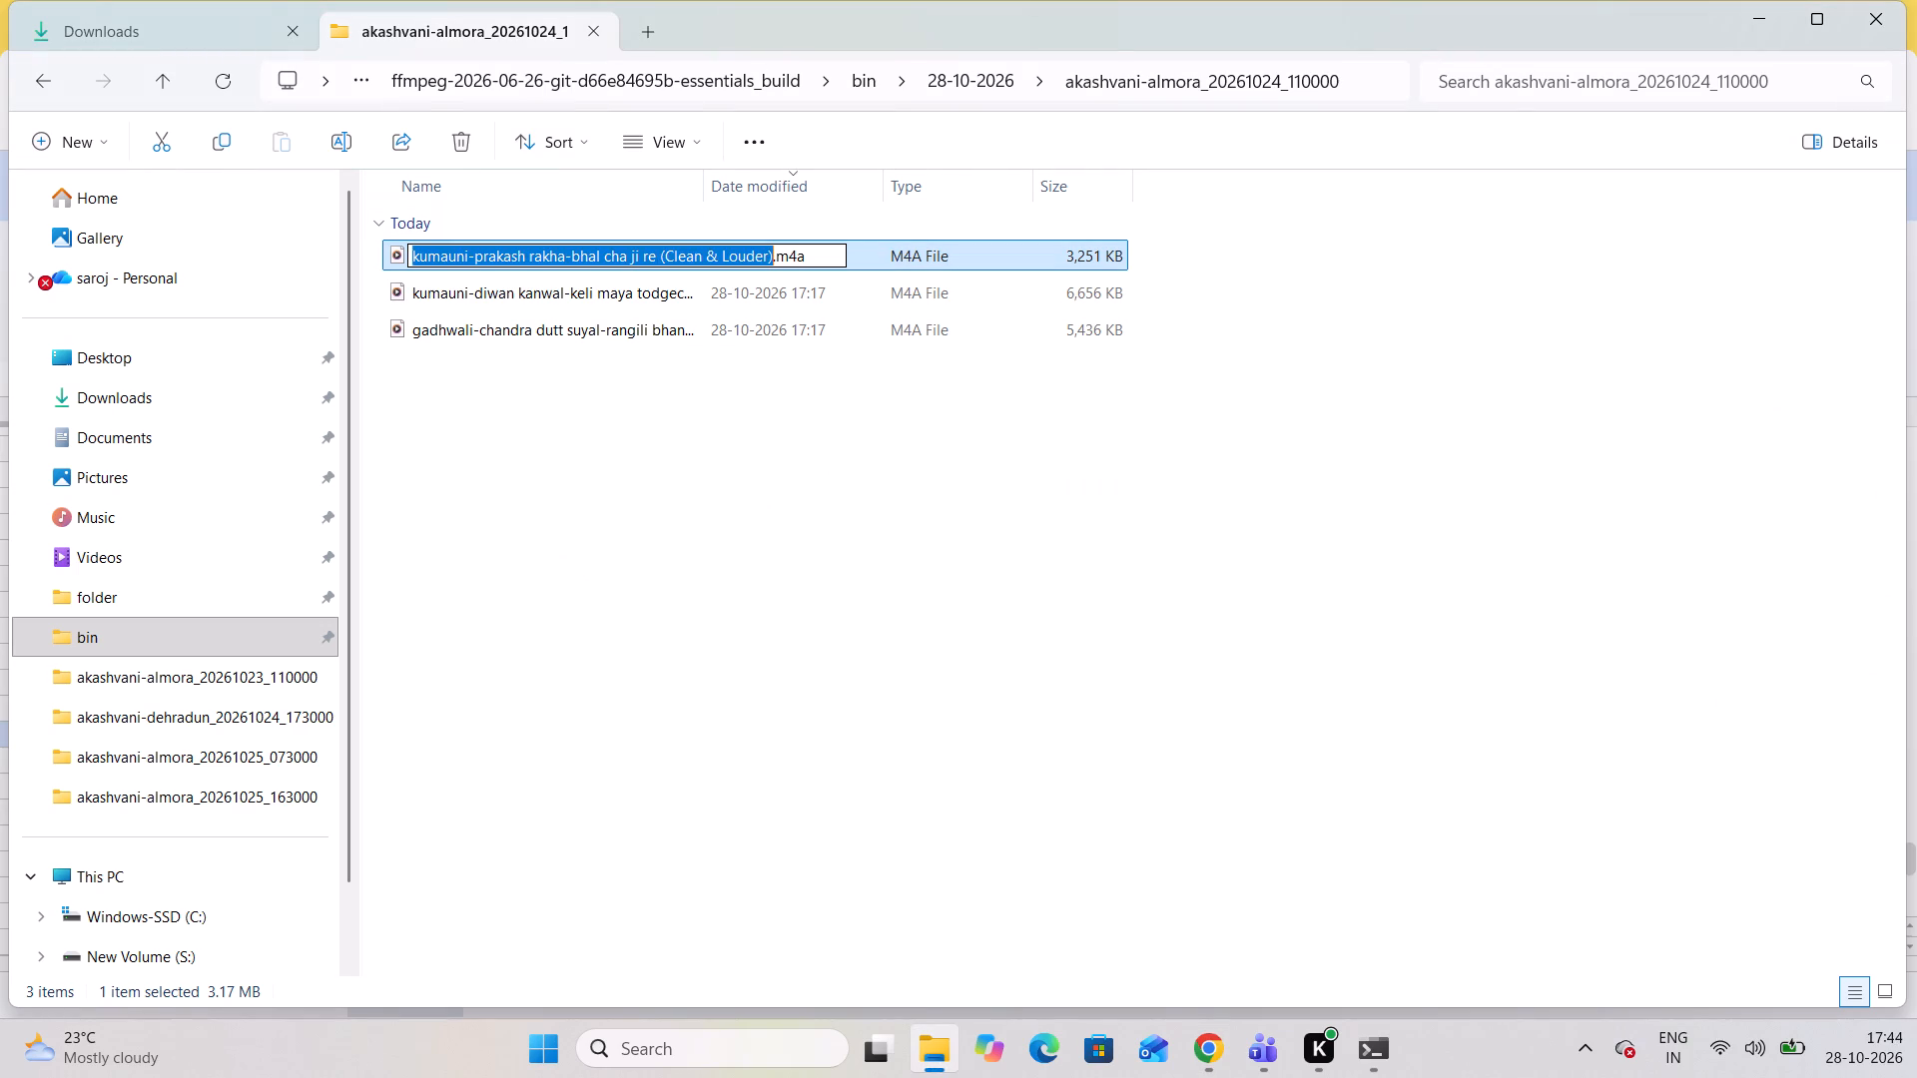
{"action": "key", "text": "ctrl+c"}
{"action": "key", "text": "alt+Tab"}
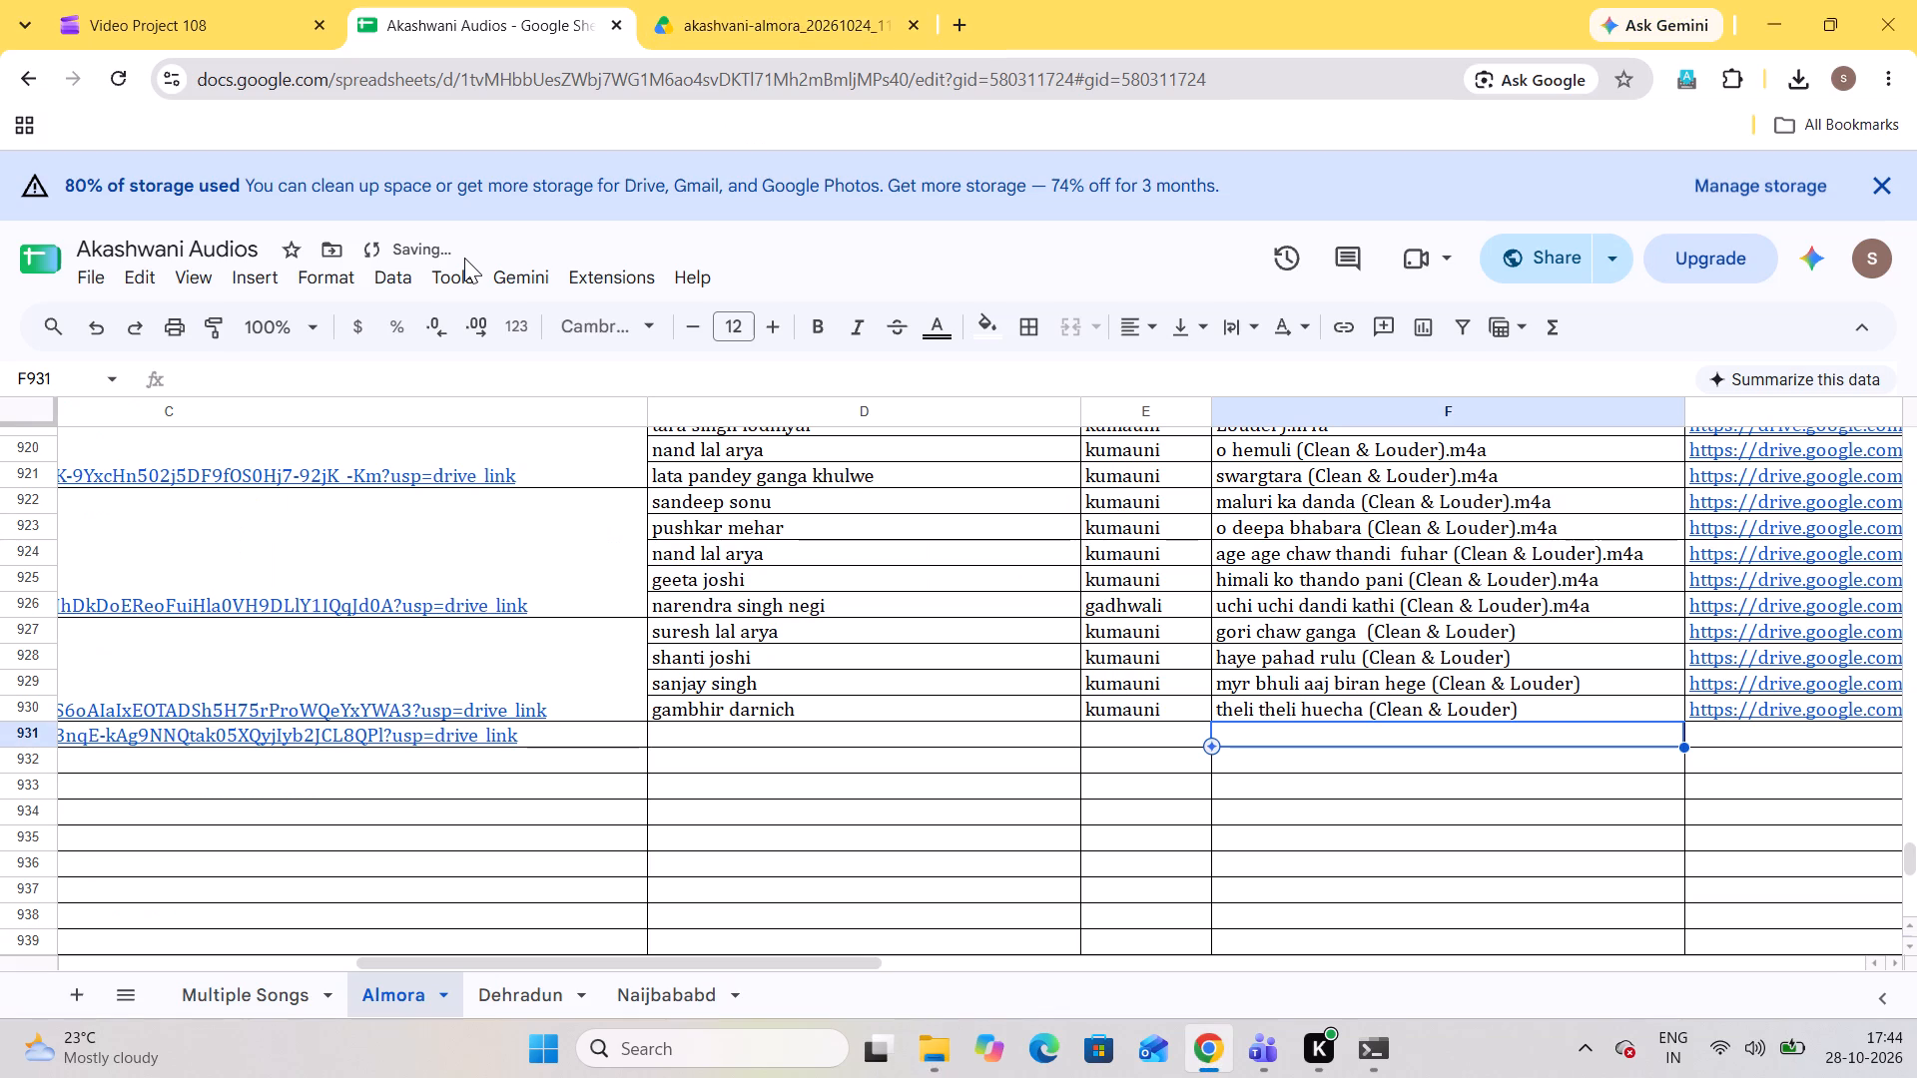
{"action": "key", "text": "ctrl+v"}
Copy the Kumauni "keli maya todgeche (Clean & Louder)" file name from File Explorer, without its extension, into cell F932.
{"action": "left_click", "coordinate": [1258, 784]}
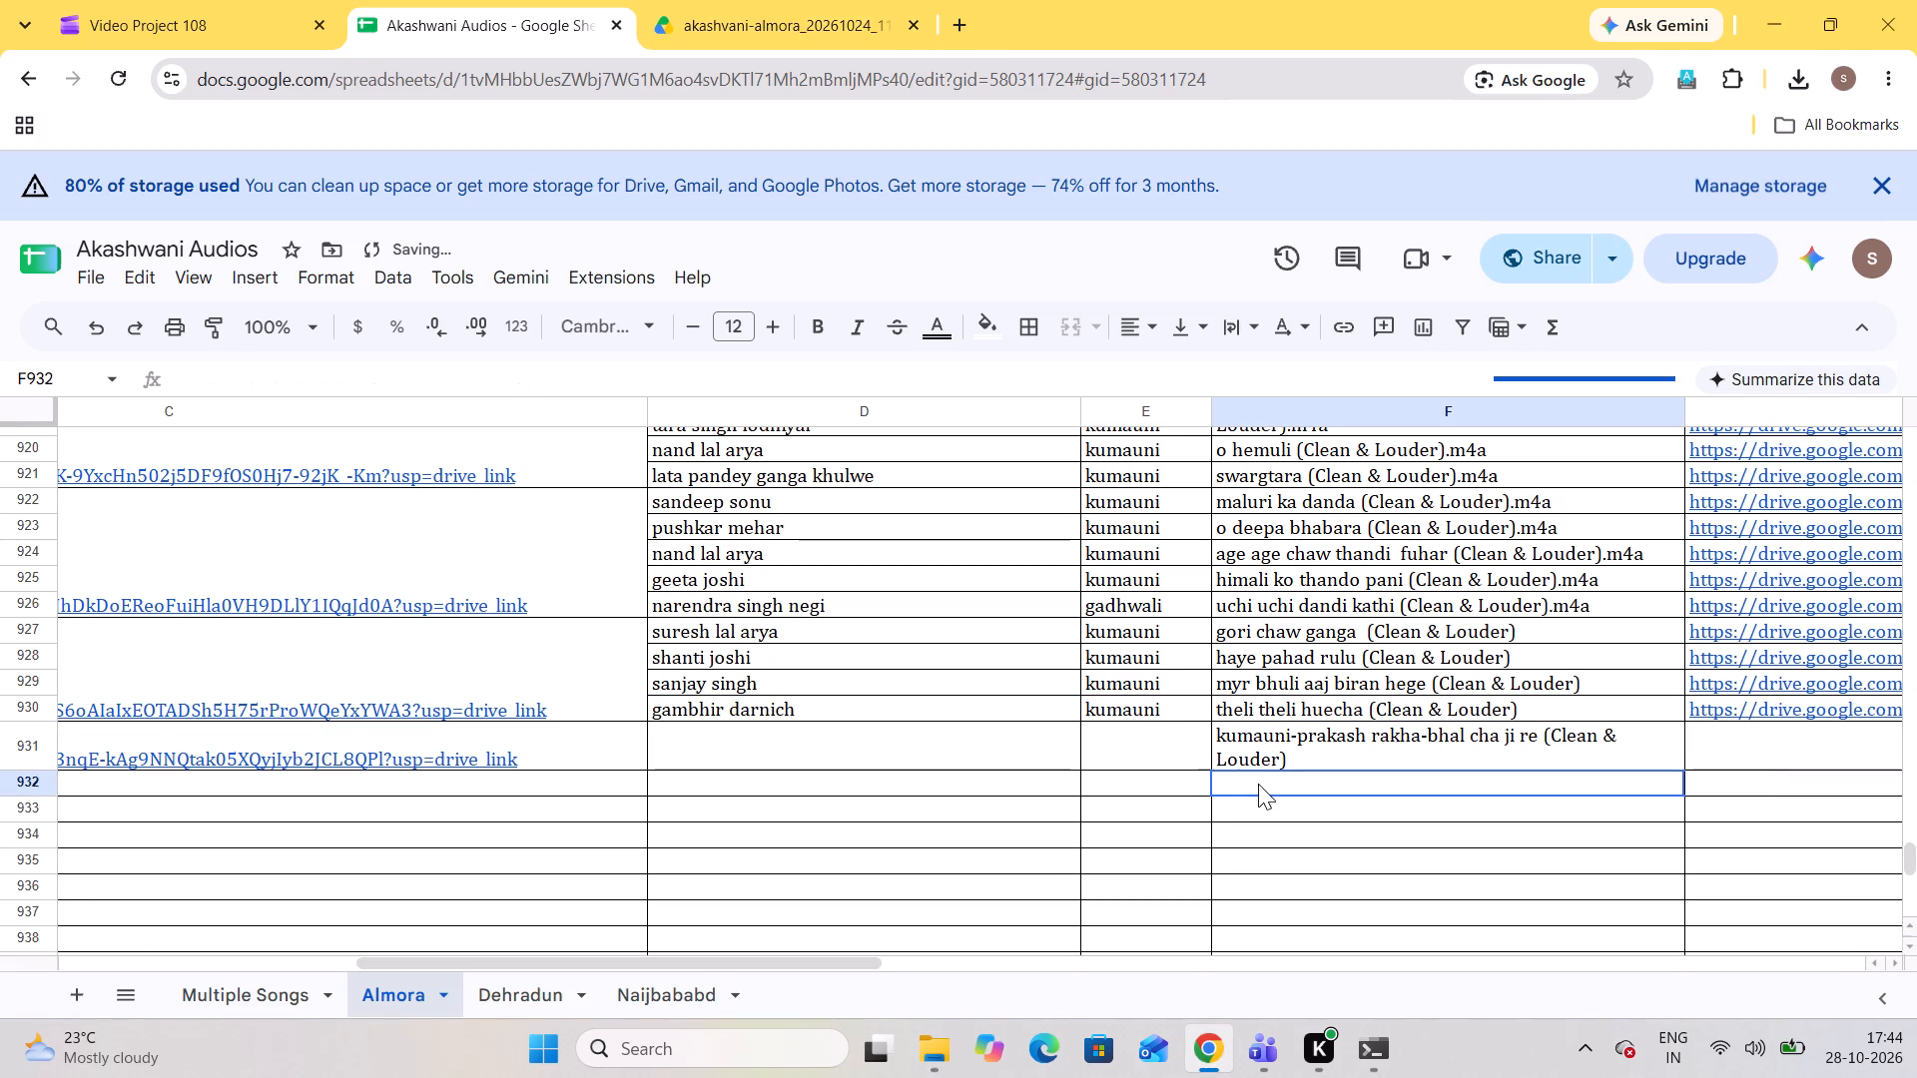
{"action": "key", "text": "alt+Tab"}
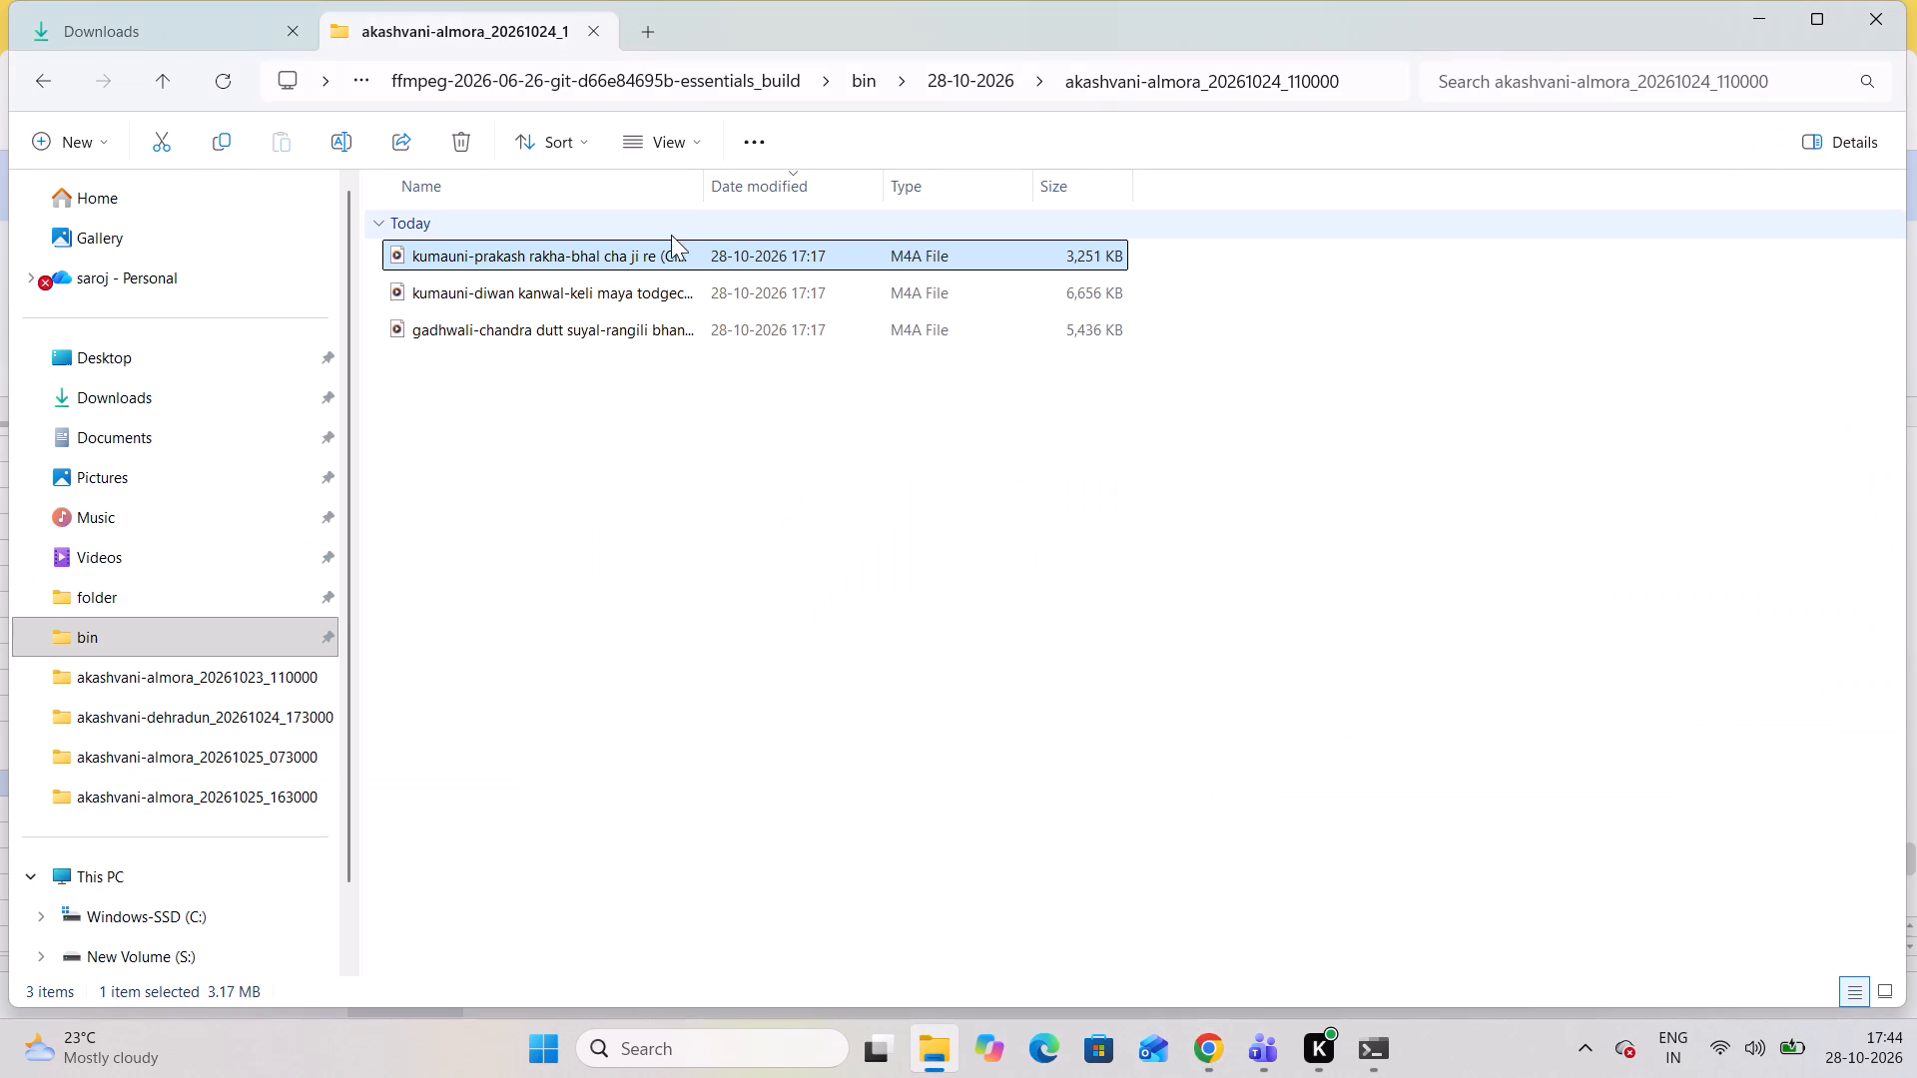
{"action": "left_click", "coordinate": [605, 291]}
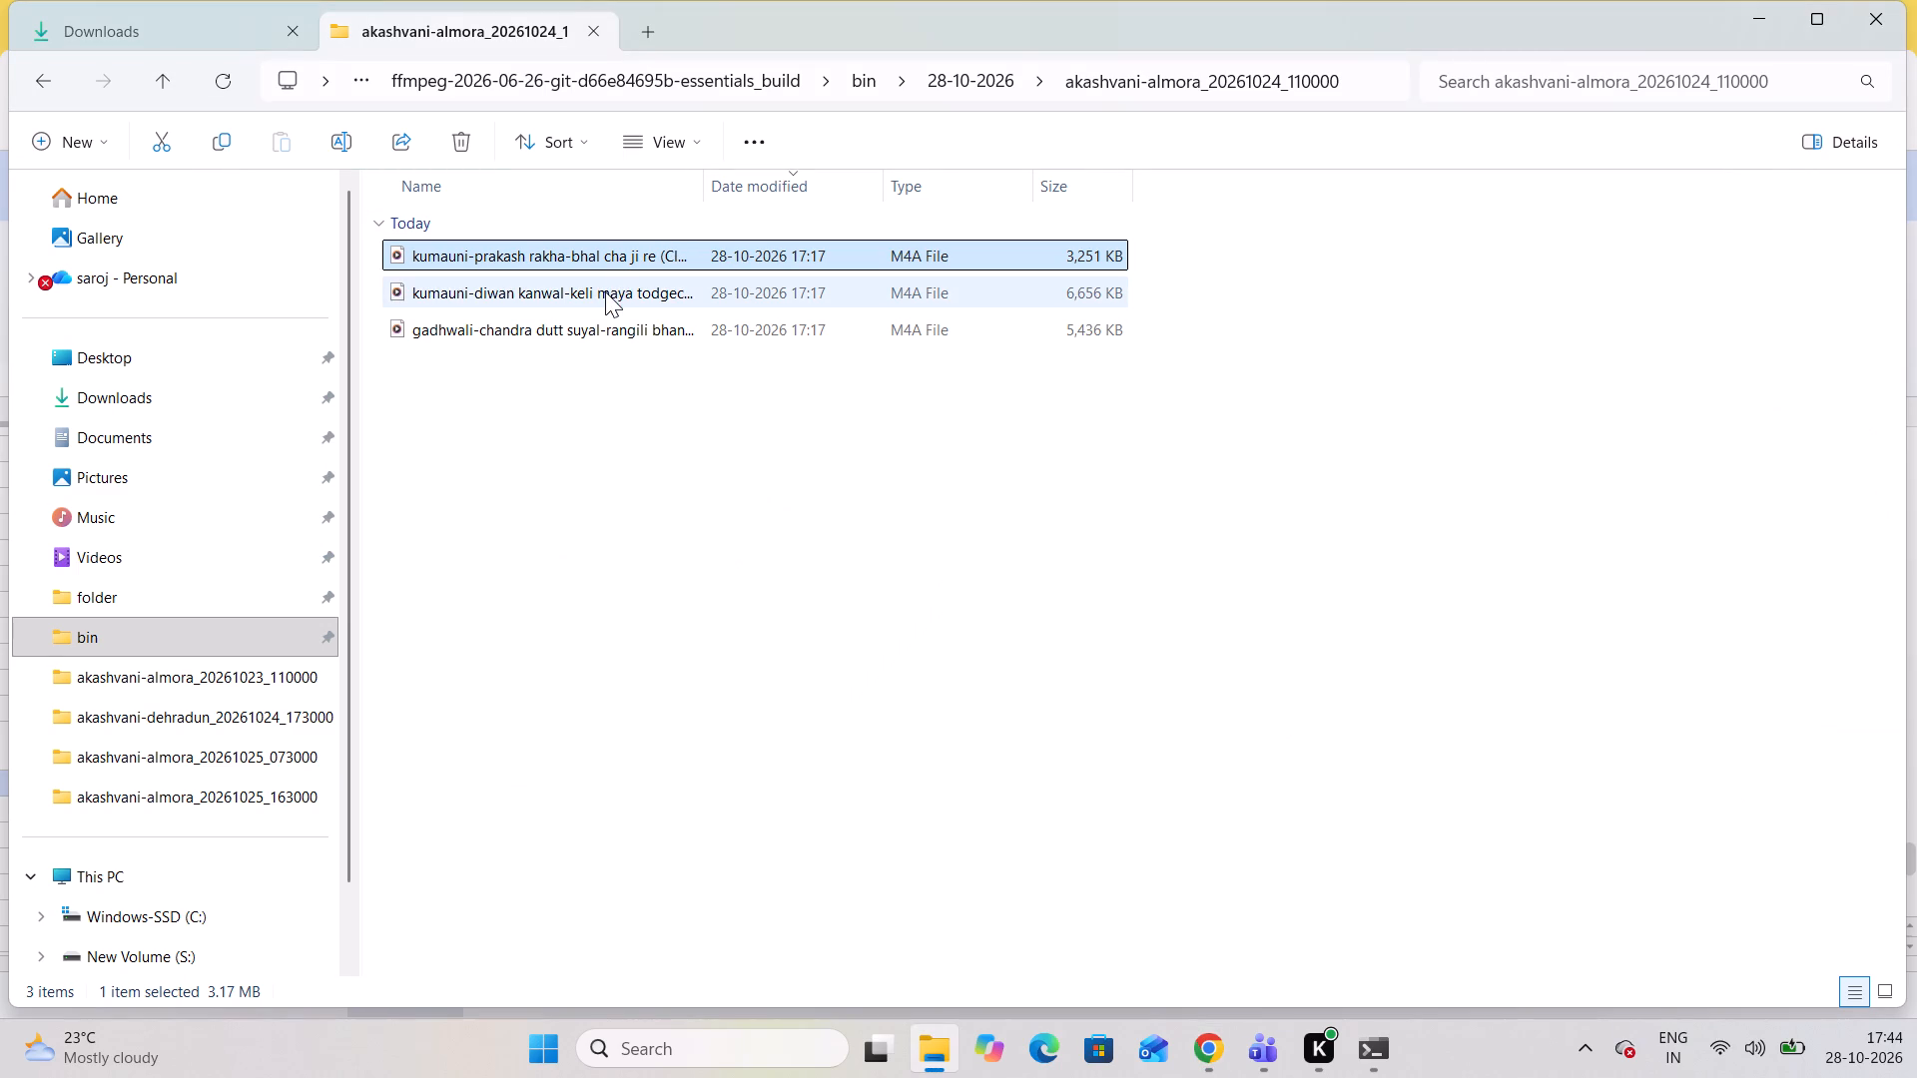
{"action": "left_click", "coordinate": [605, 291]}
{"action": "key", "text": "ctrl+c"}
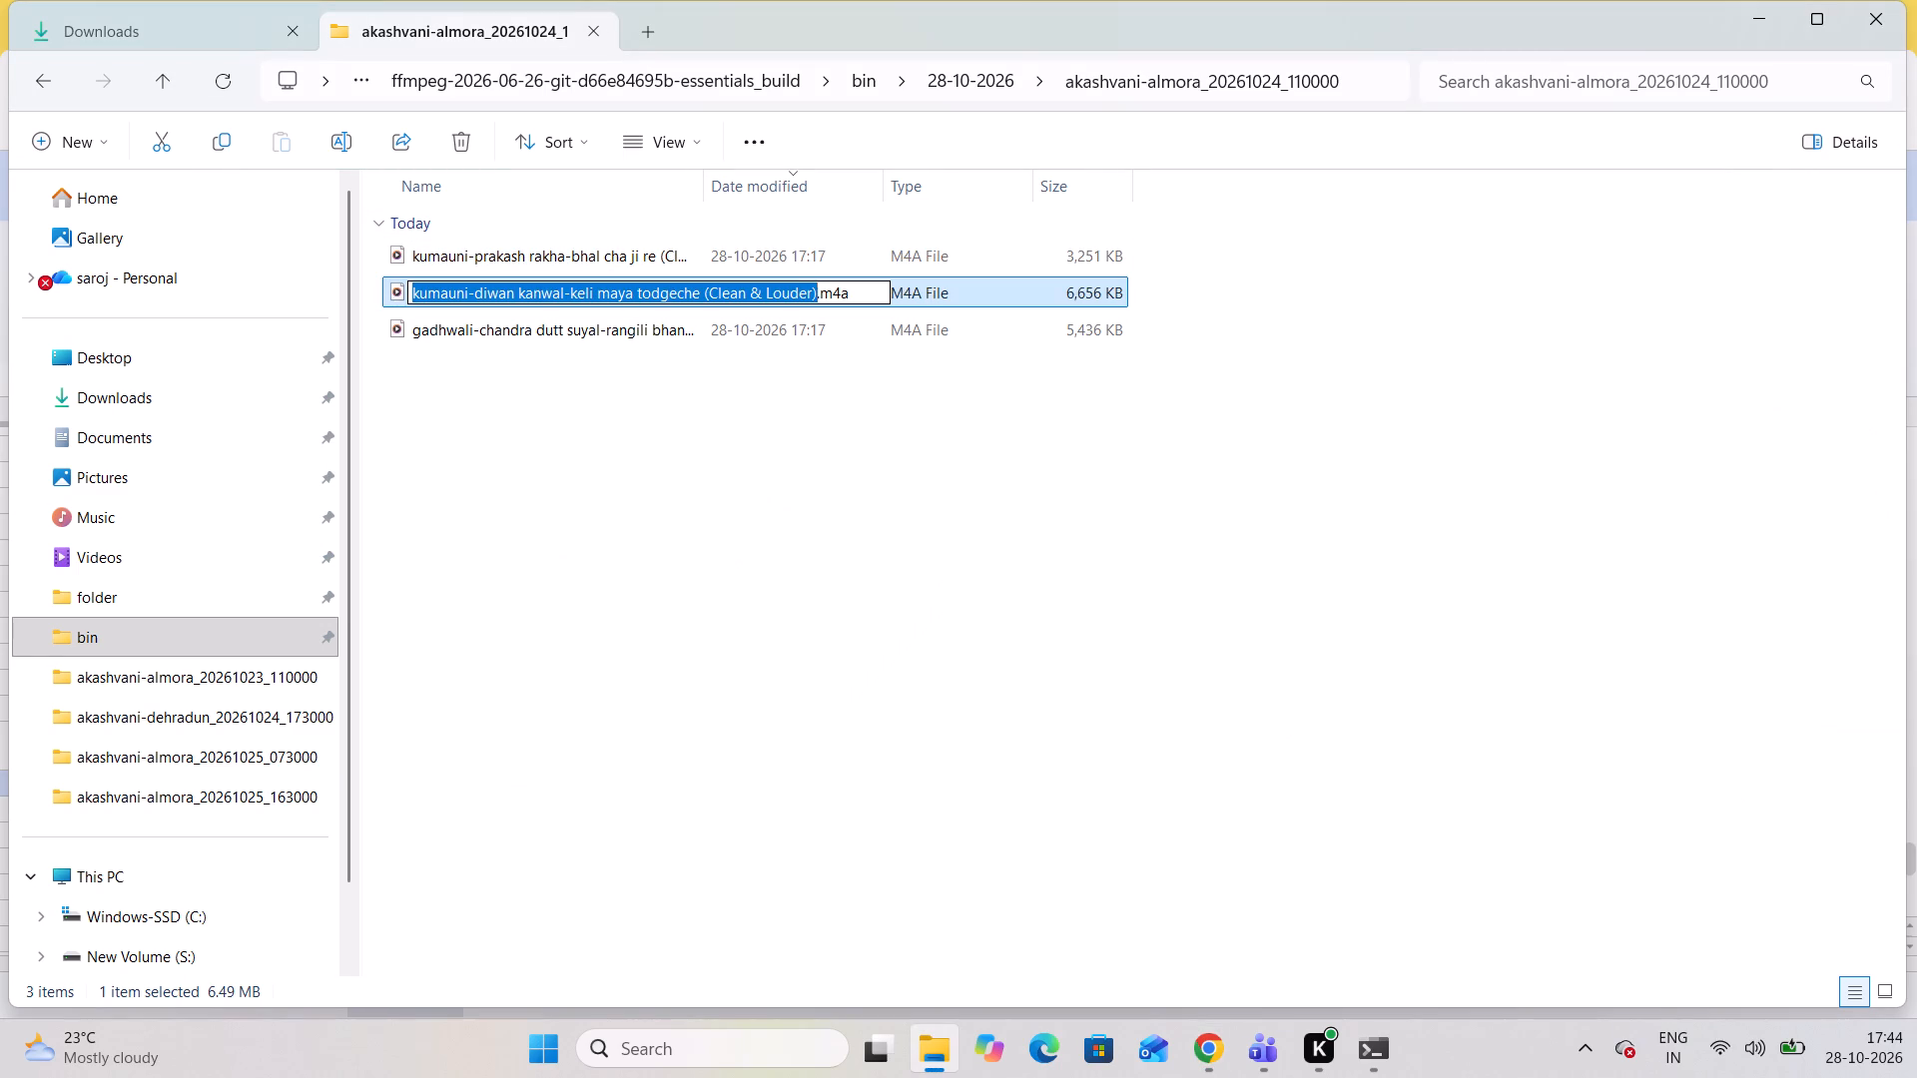
{"action": "key", "text": "alt+Tab"}
{"action": "key", "text": "ctrl+v"}
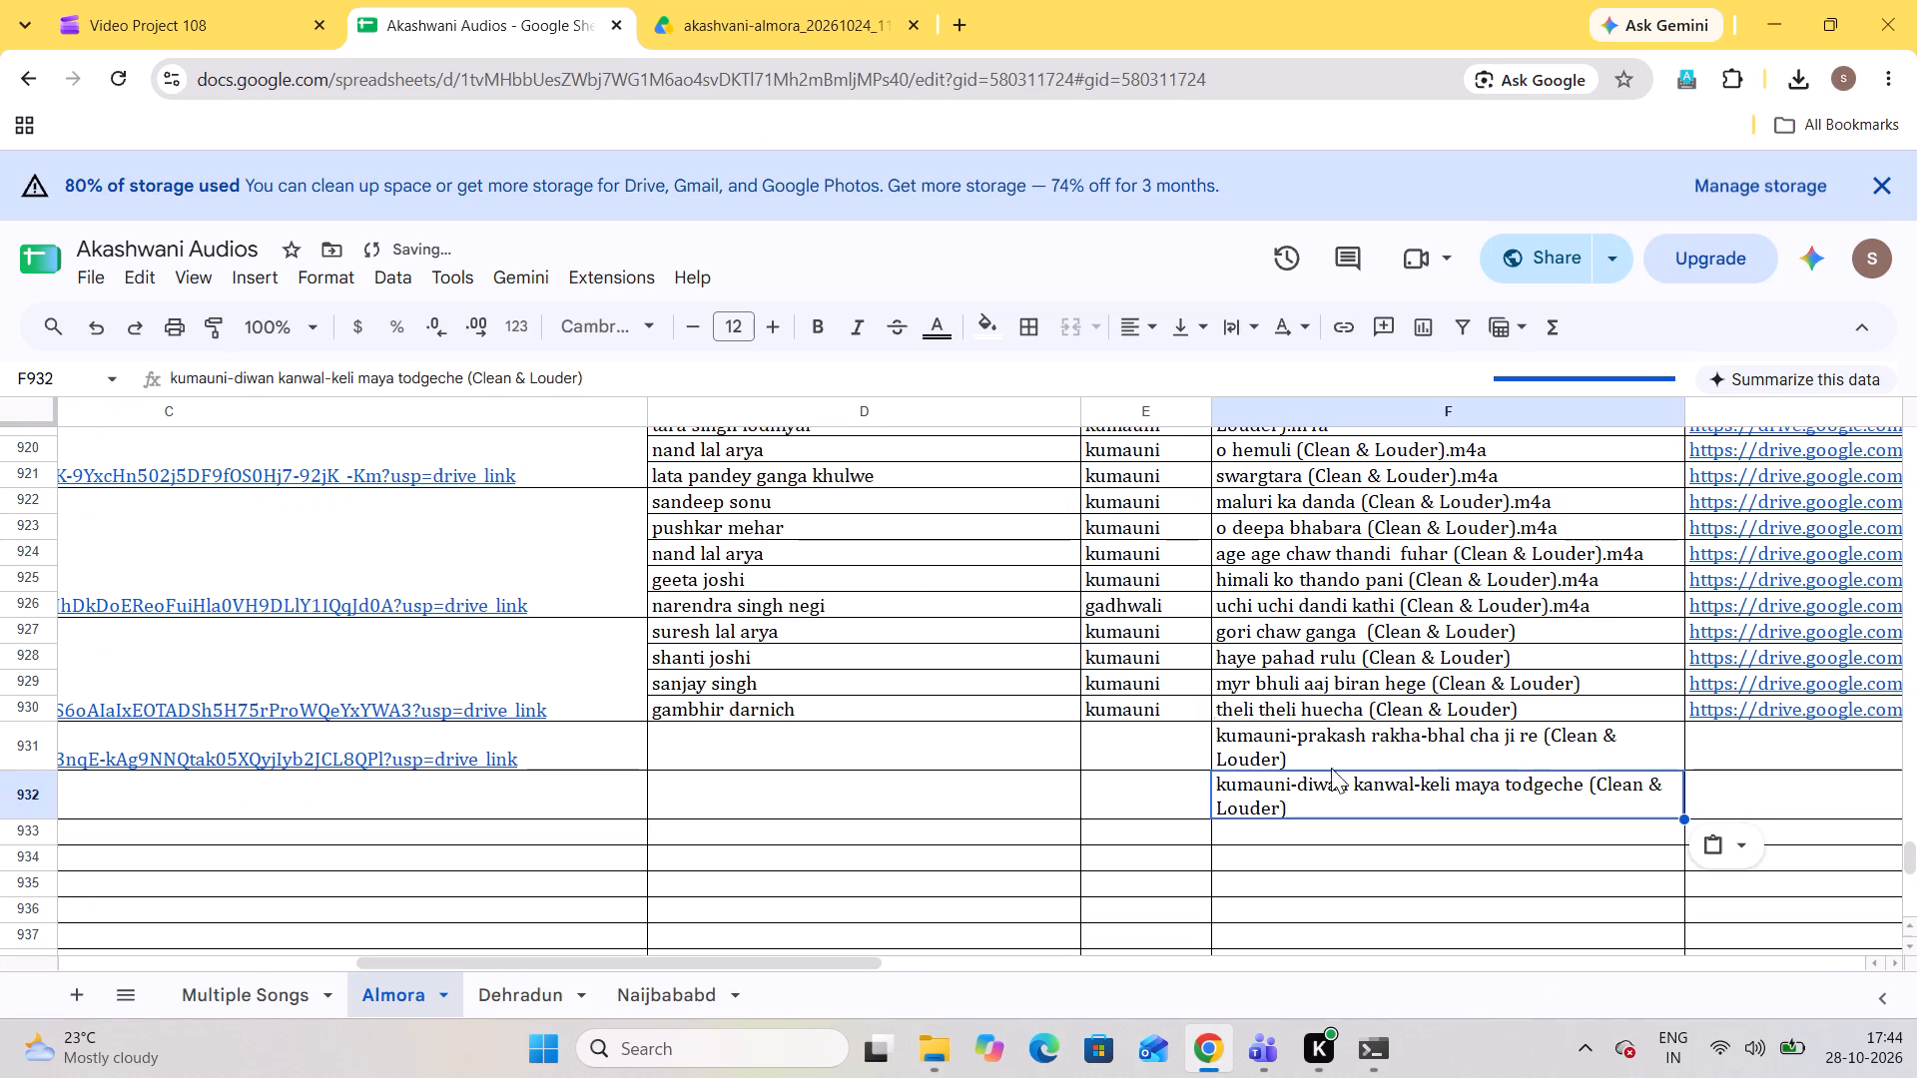
Copy the Gadhwali "rangili bhana (Clean & Louder)" file name from File Explorer, without its extension, into cell F933.
{"action": "left_click", "coordinate": [1410, 834]}
{"action": "key", "text": "alt+Tab"}
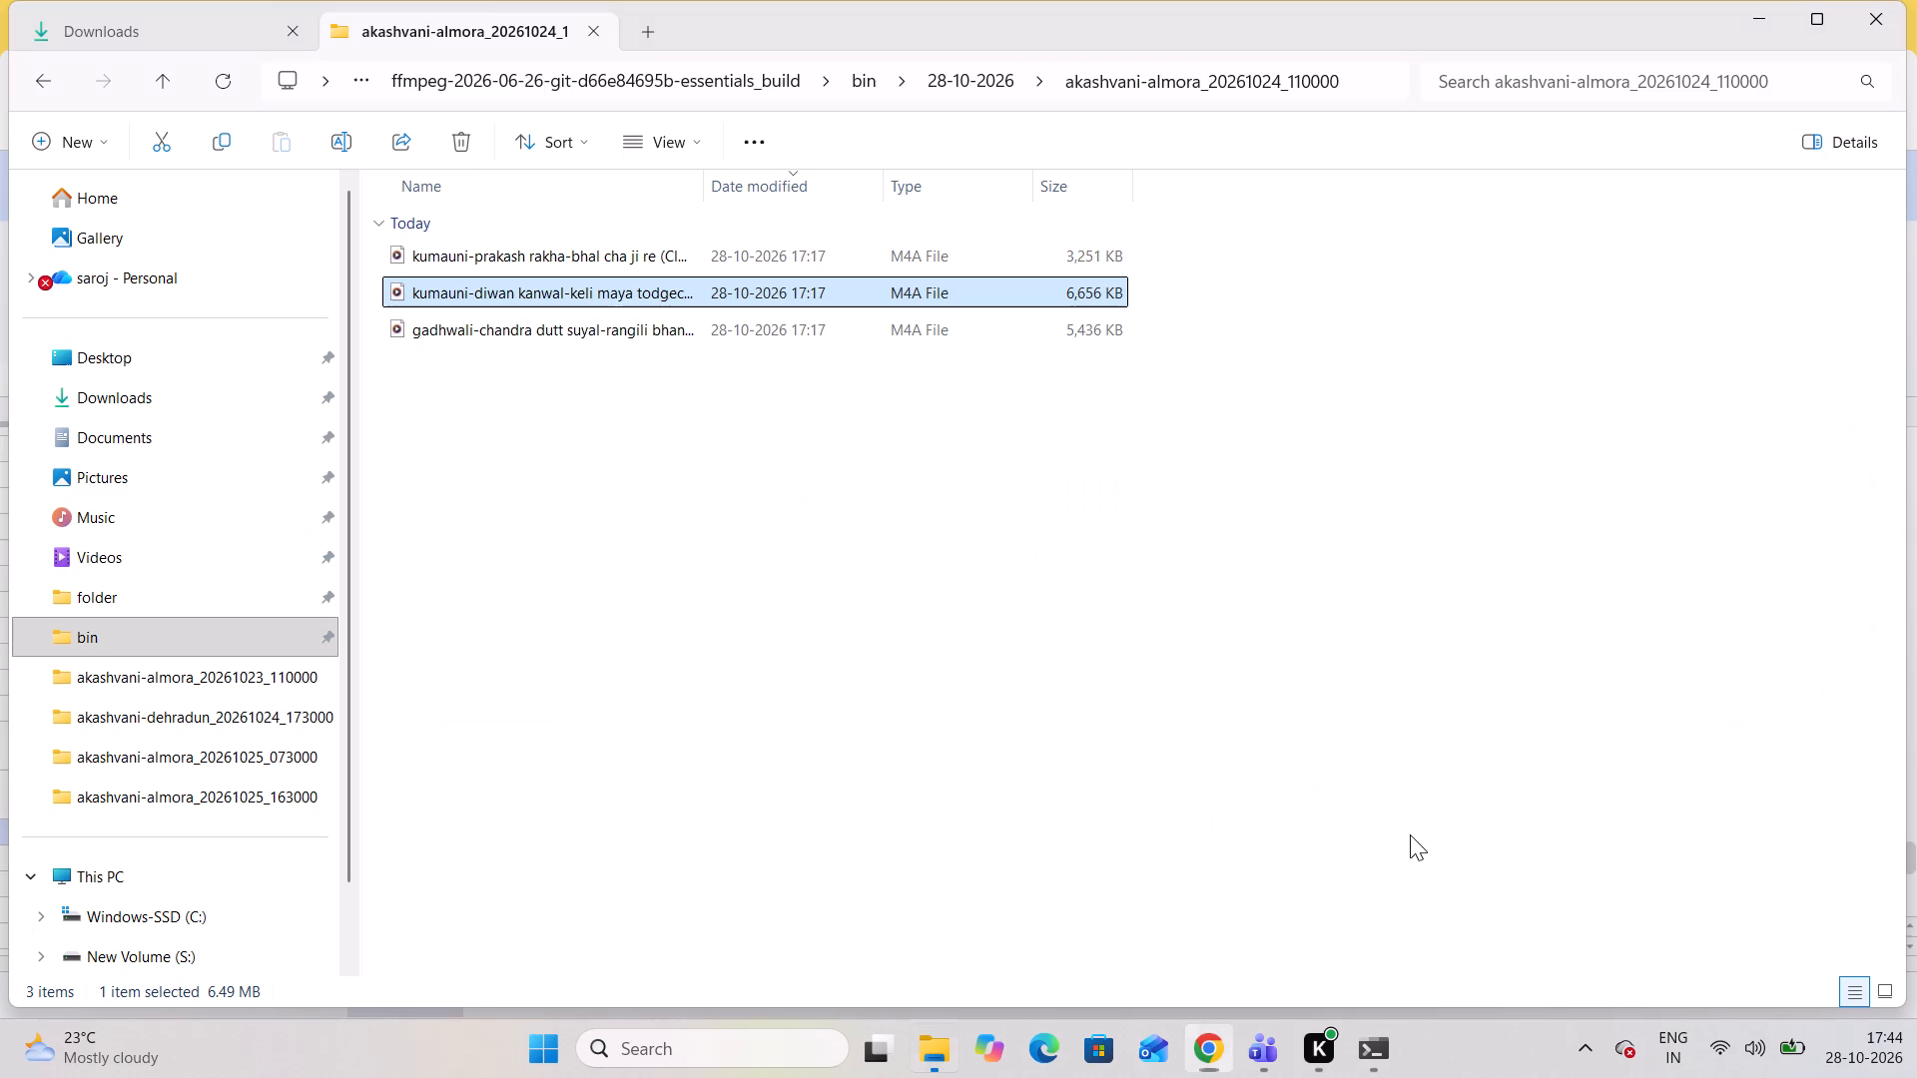
{"action": "left_click", "coordinate": [631, 330]}
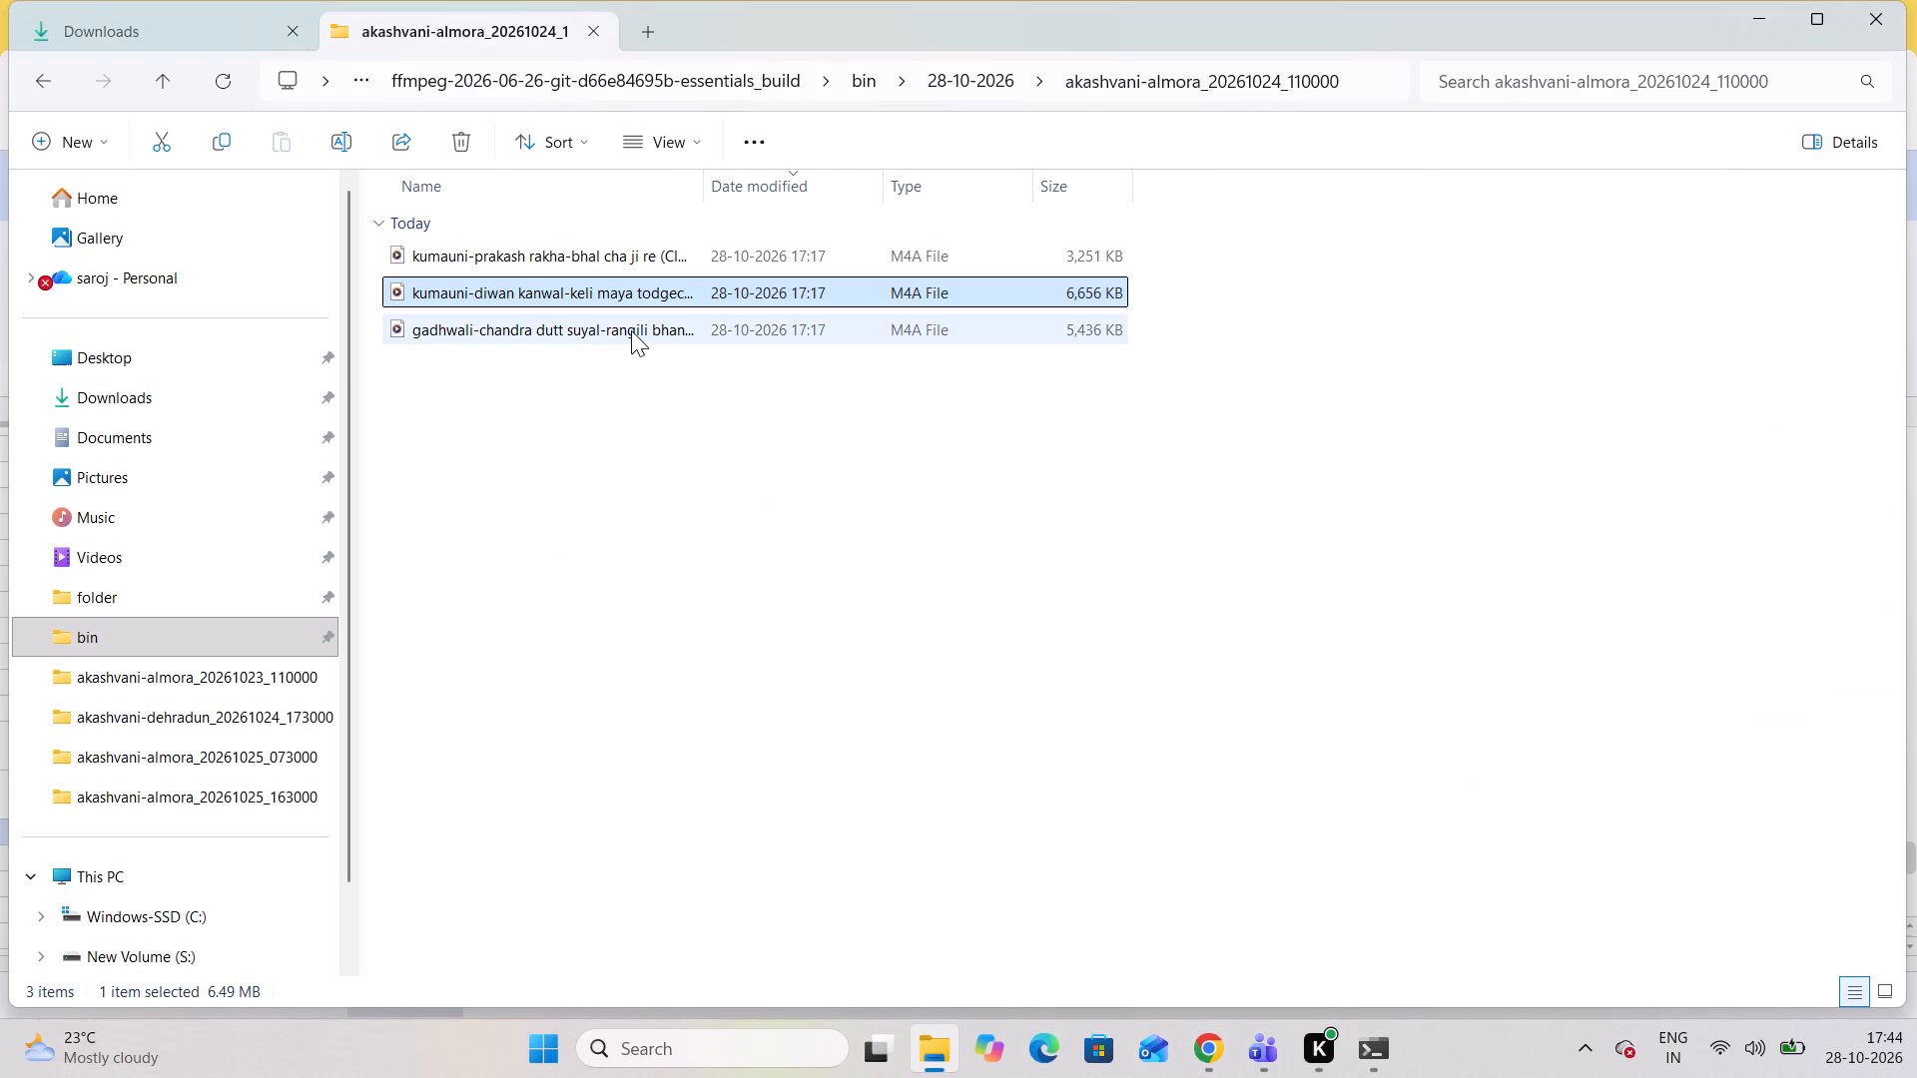
{"action": "left_click", "coordinate": [631, 330]}
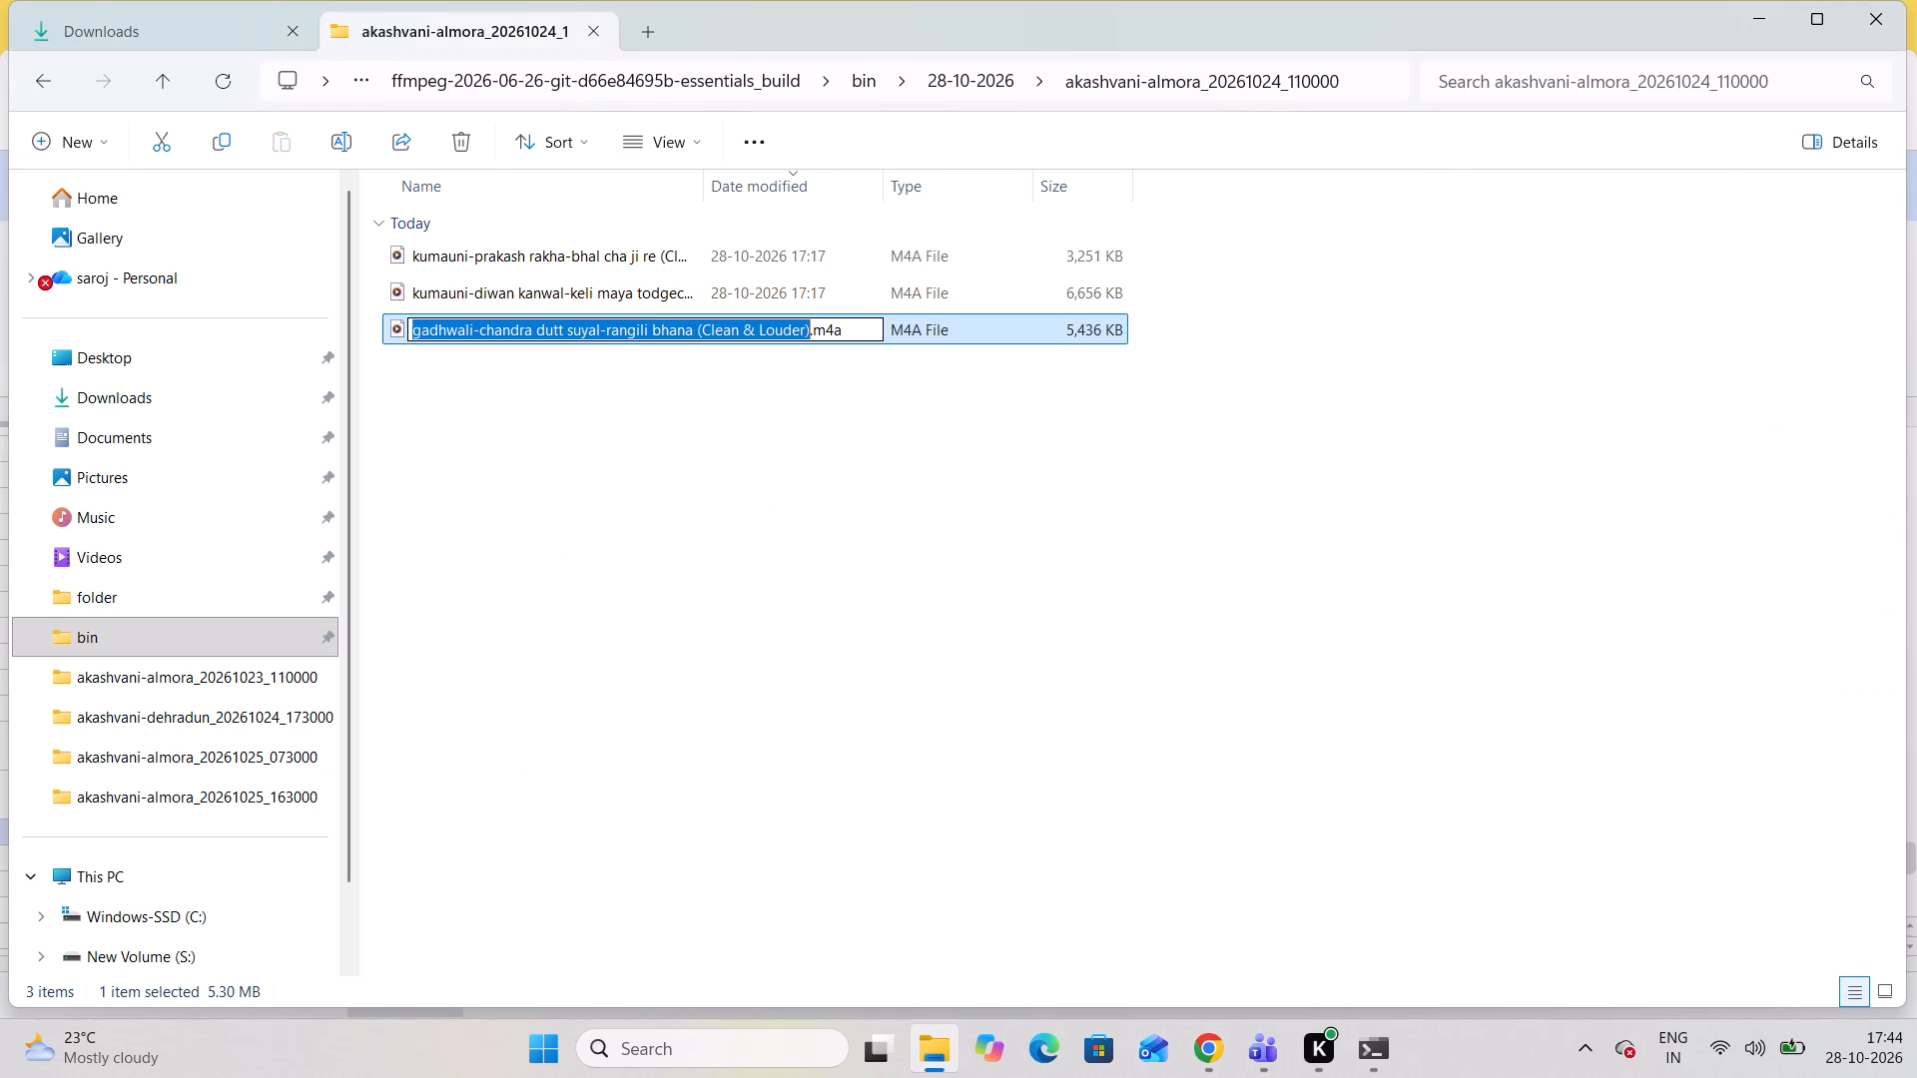
{"action": "key", "text": "ctrl+c"}
{"action": "key", "text": "alt+Tab"}
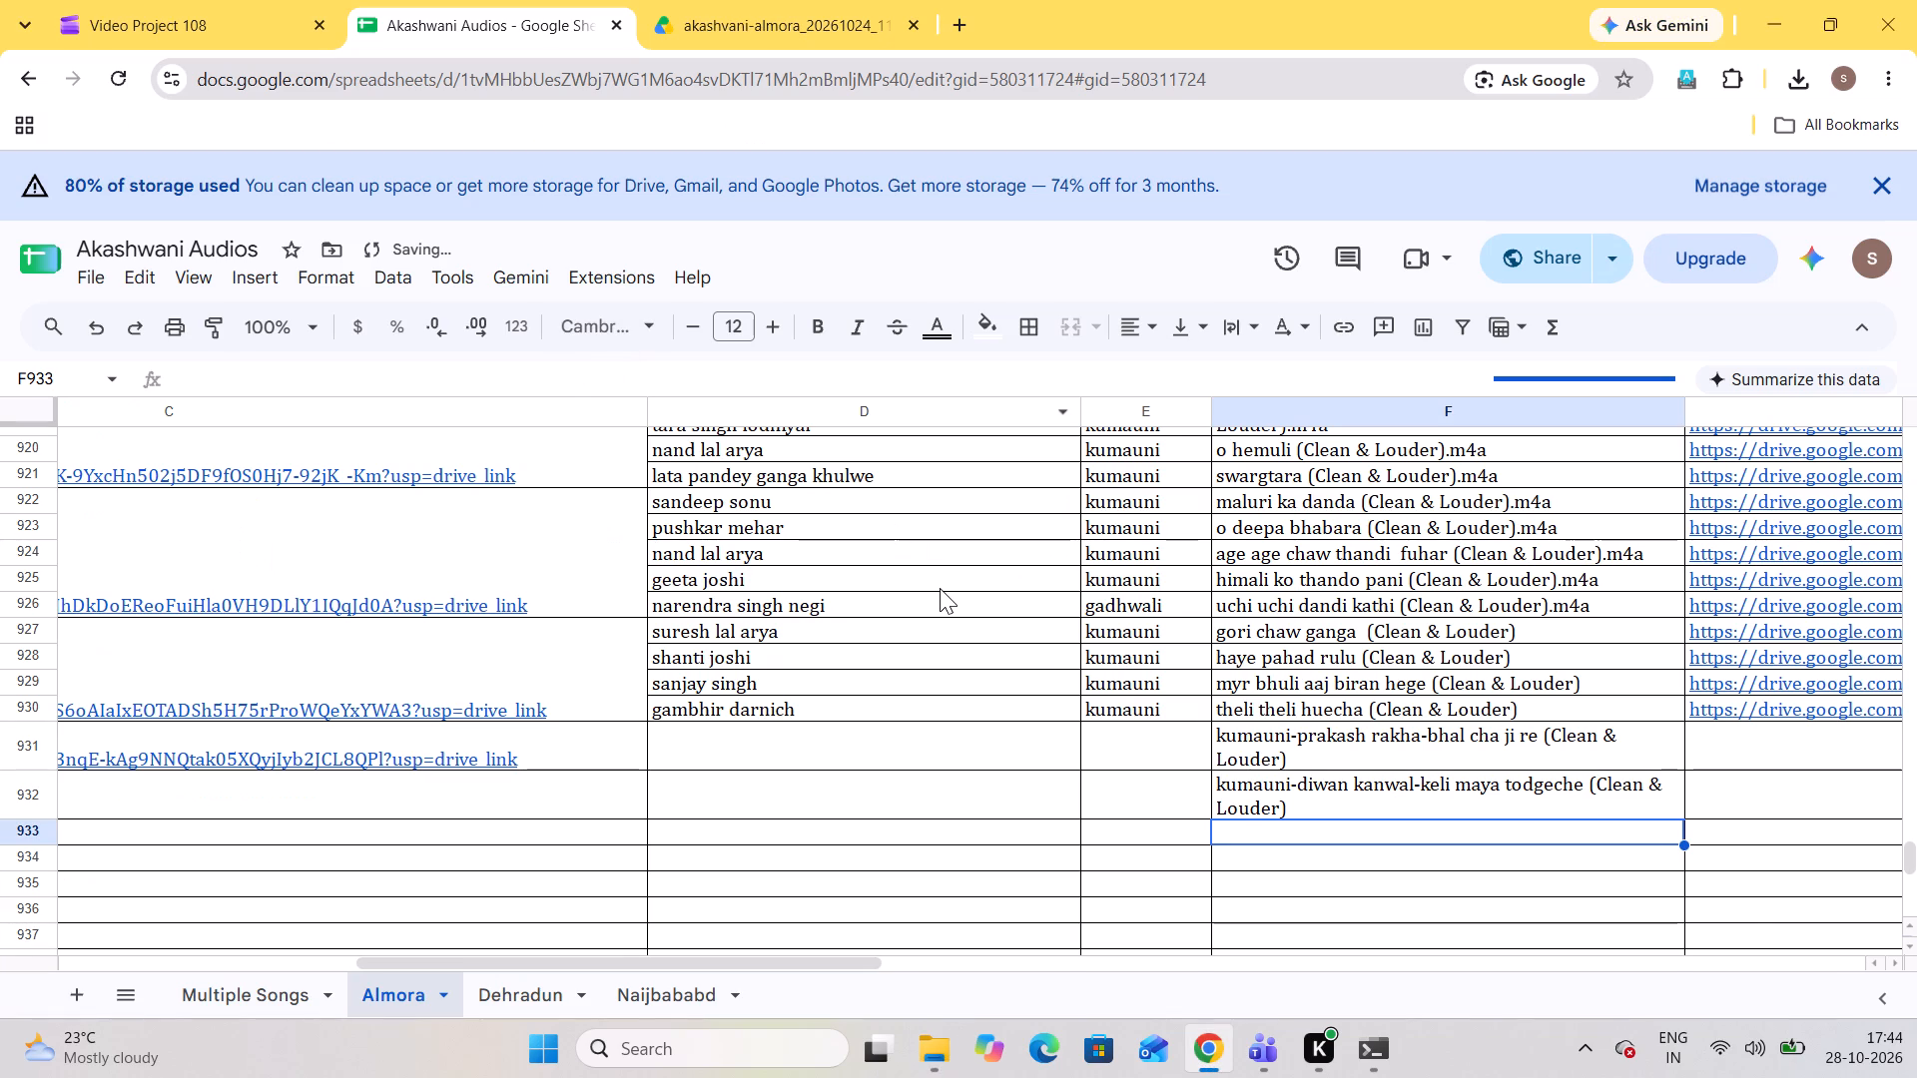
{"action": "key", "text": "ctrl+v"}
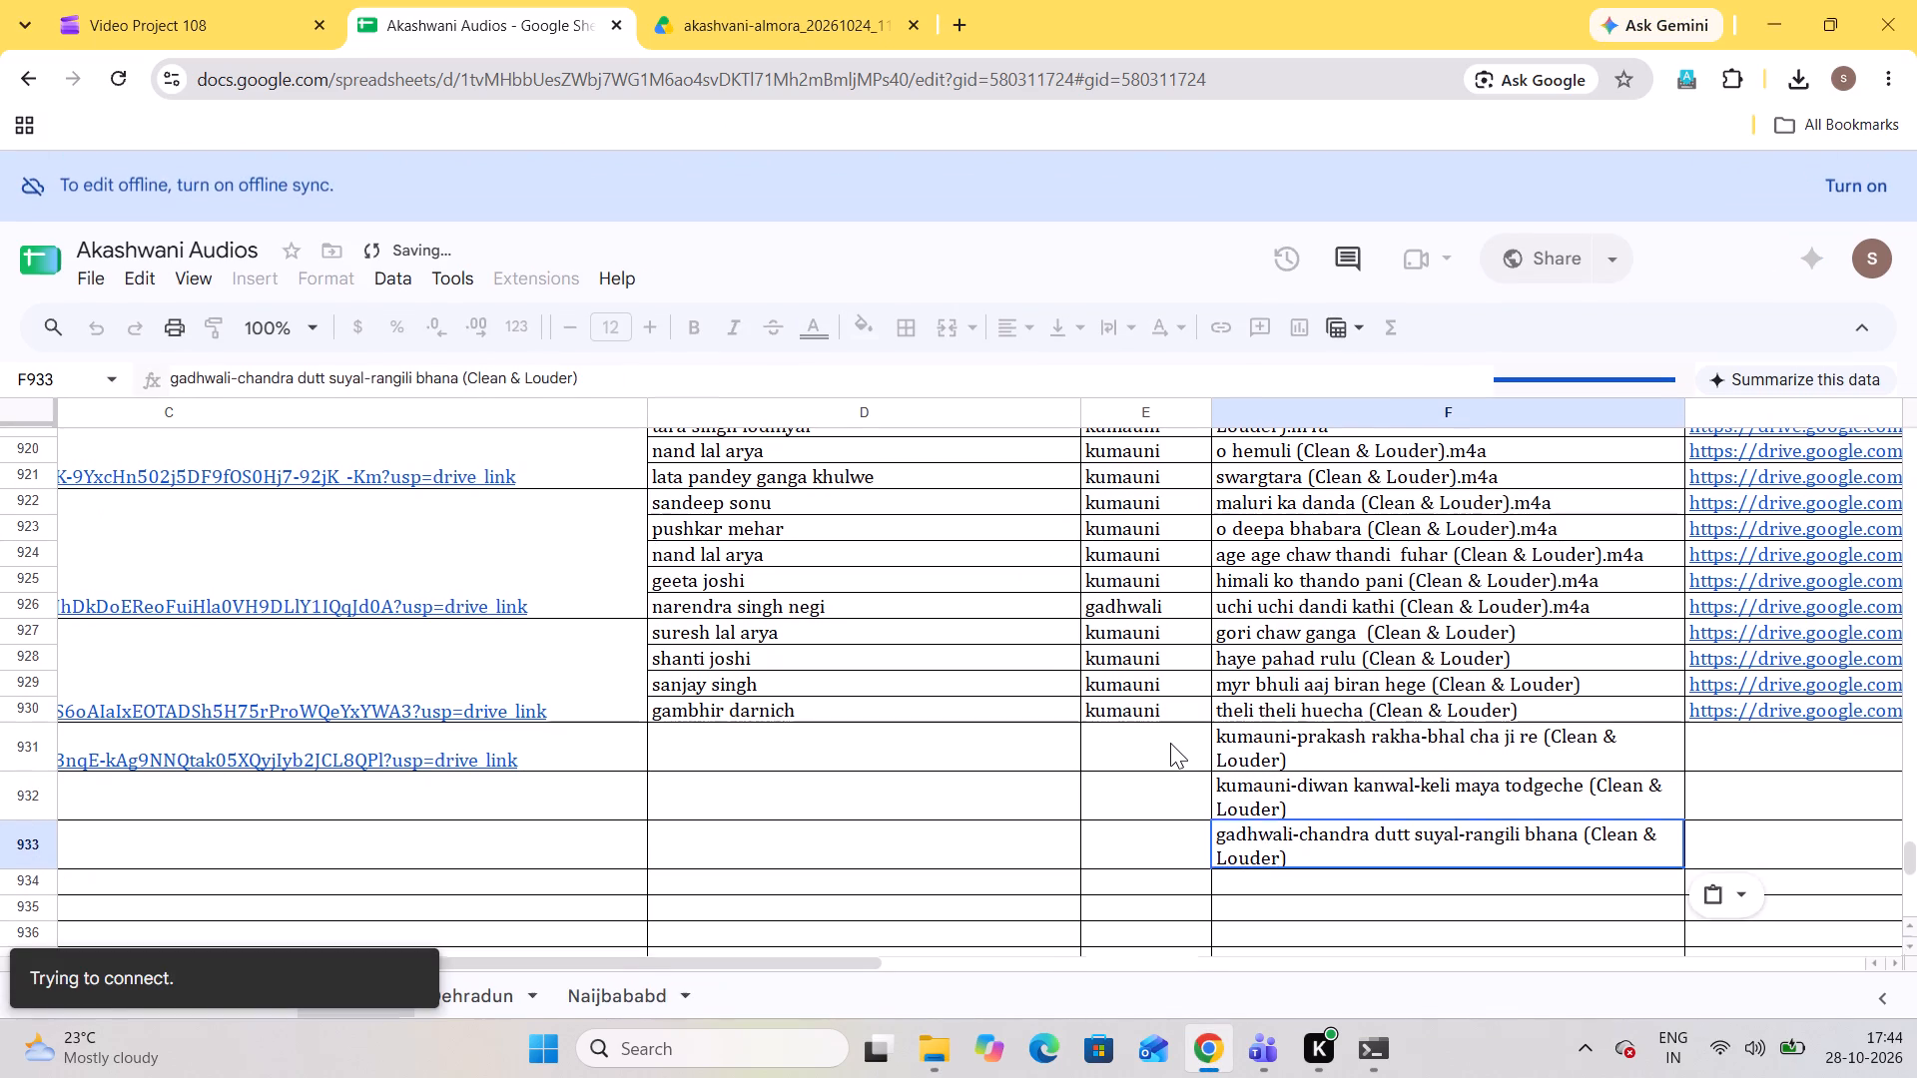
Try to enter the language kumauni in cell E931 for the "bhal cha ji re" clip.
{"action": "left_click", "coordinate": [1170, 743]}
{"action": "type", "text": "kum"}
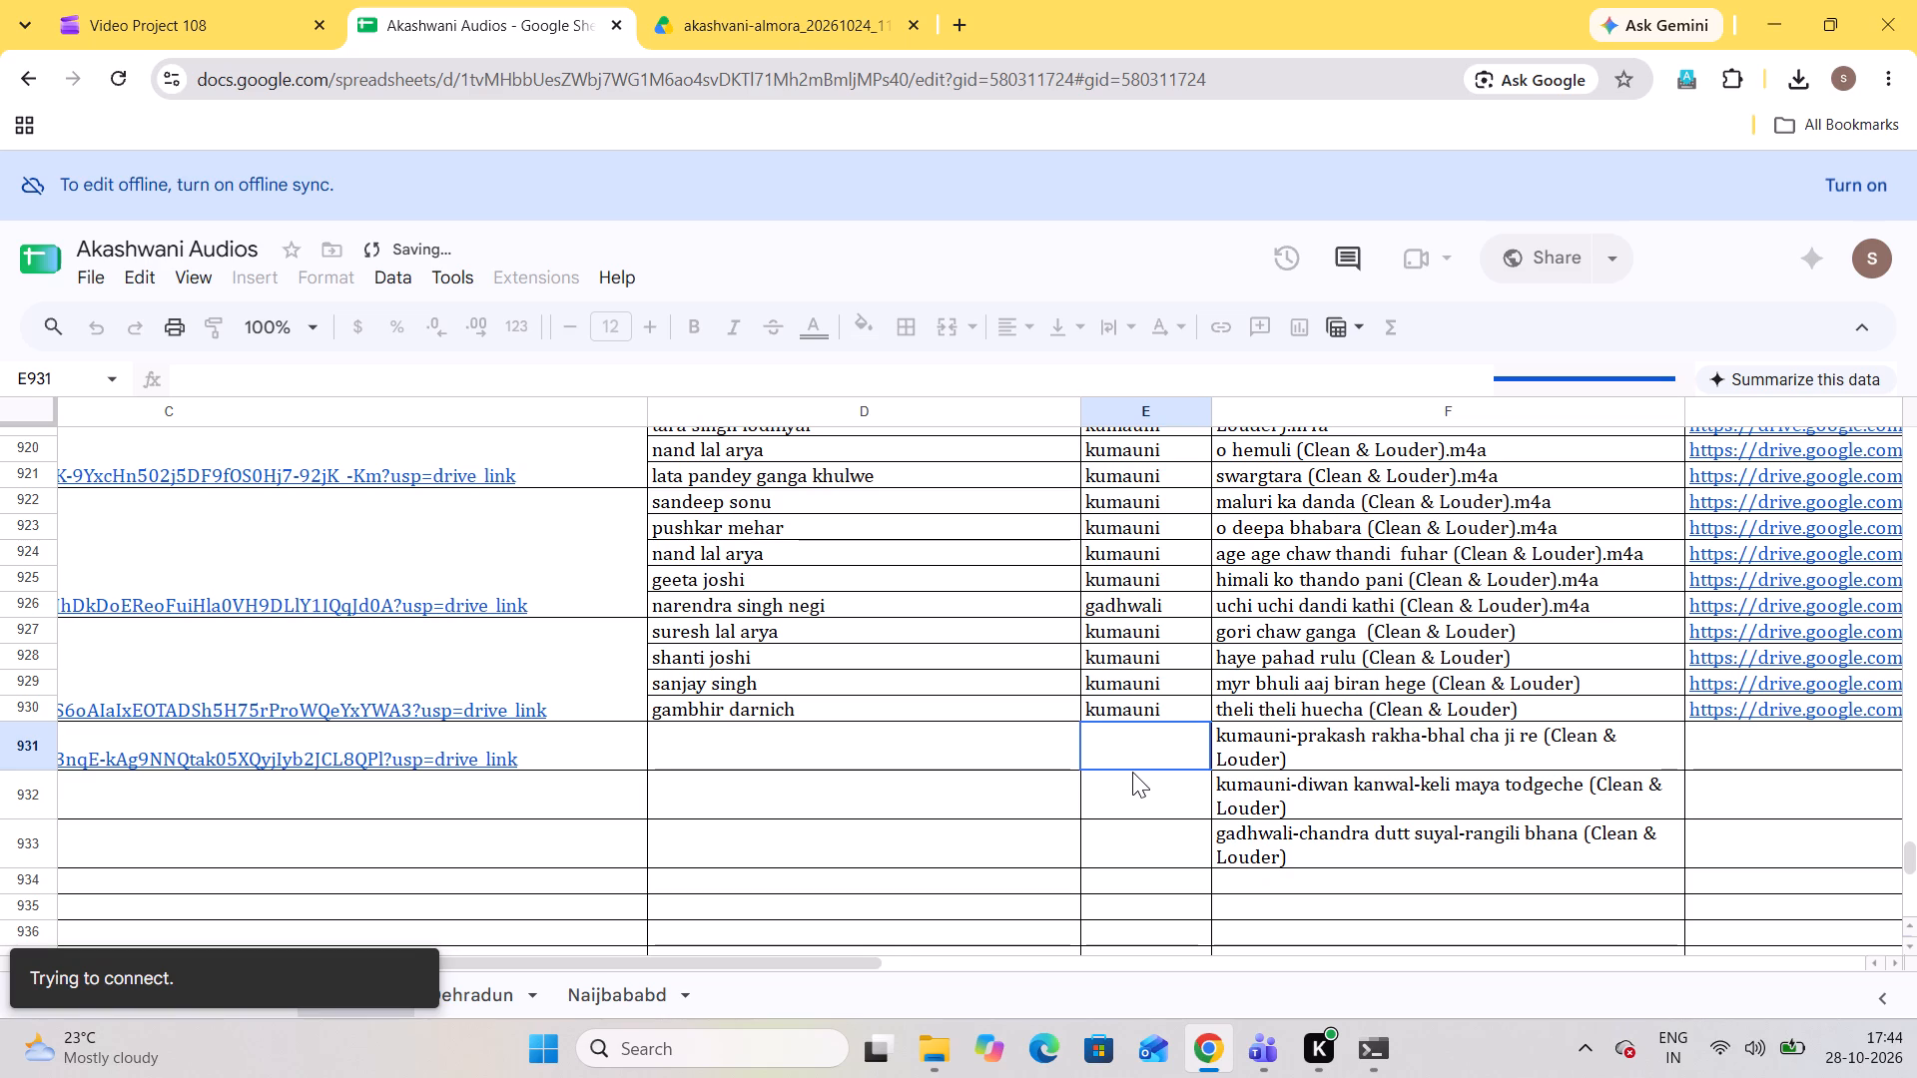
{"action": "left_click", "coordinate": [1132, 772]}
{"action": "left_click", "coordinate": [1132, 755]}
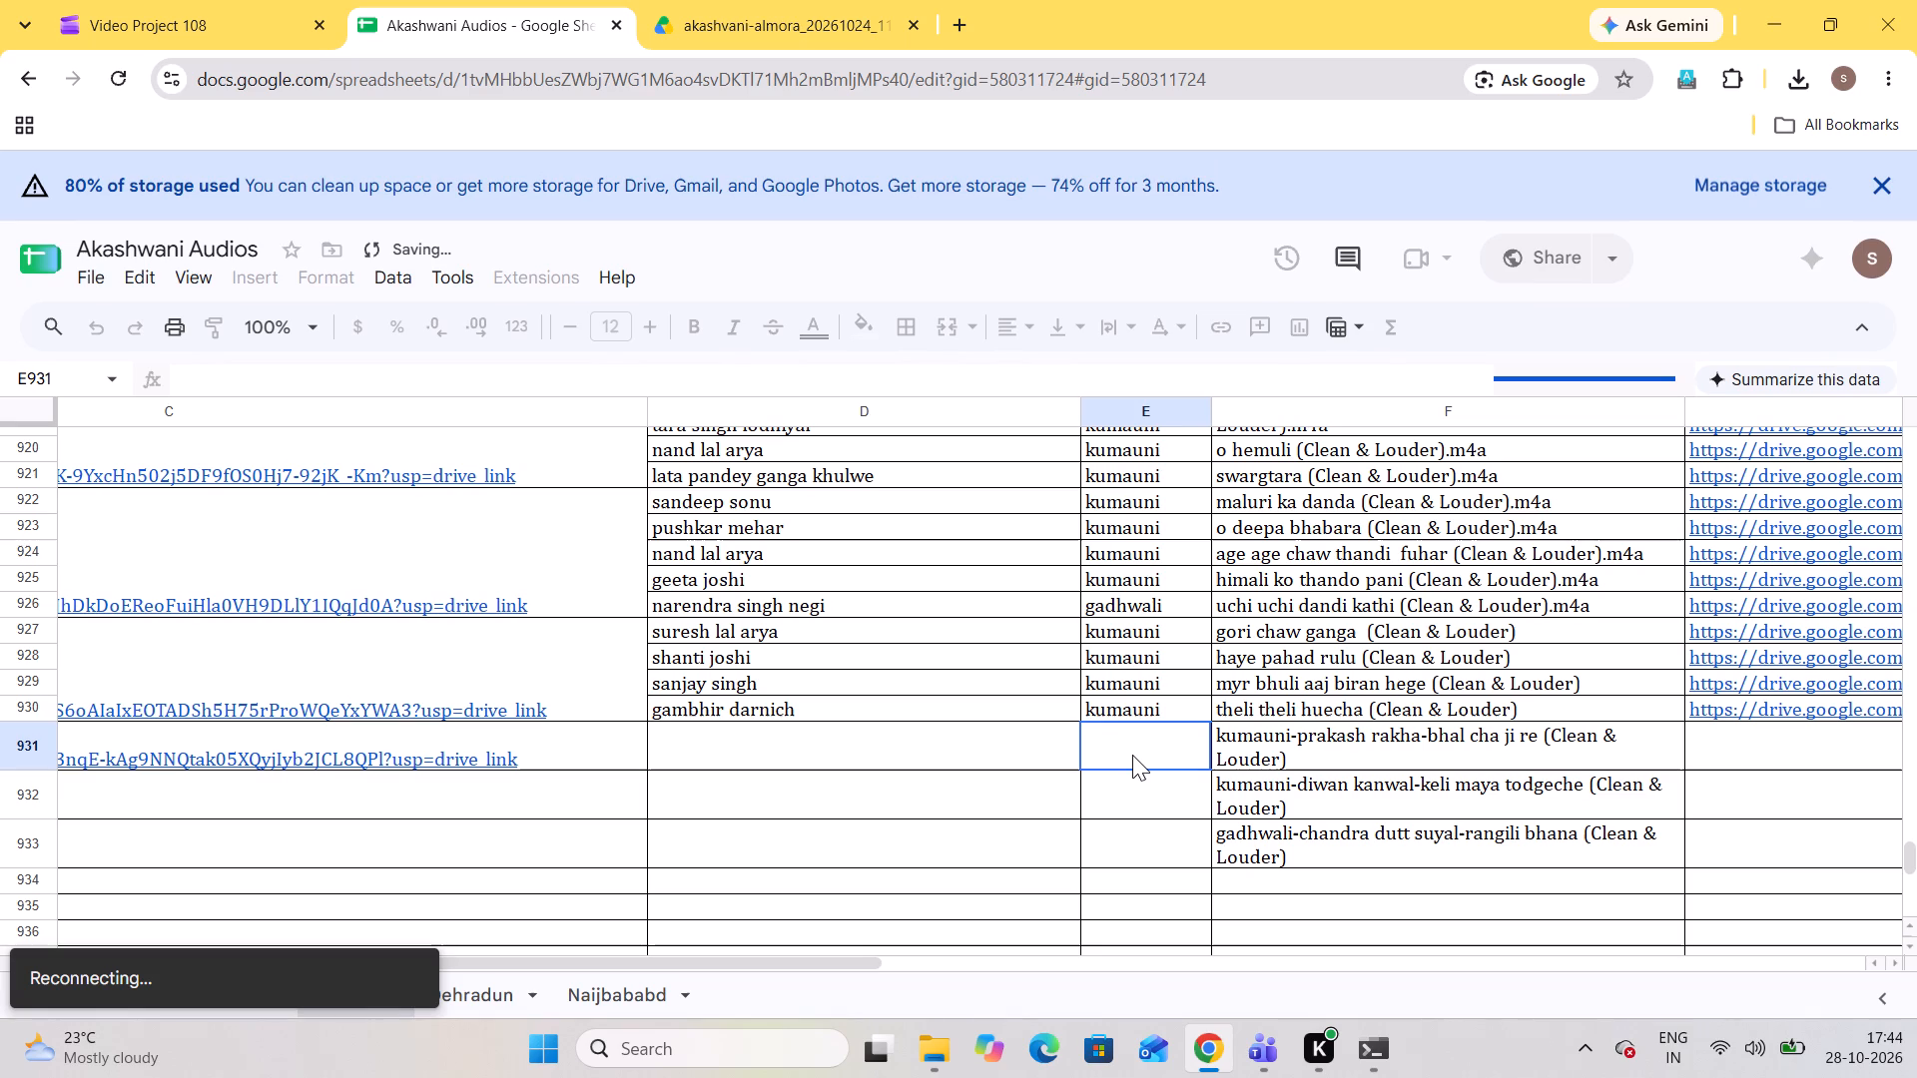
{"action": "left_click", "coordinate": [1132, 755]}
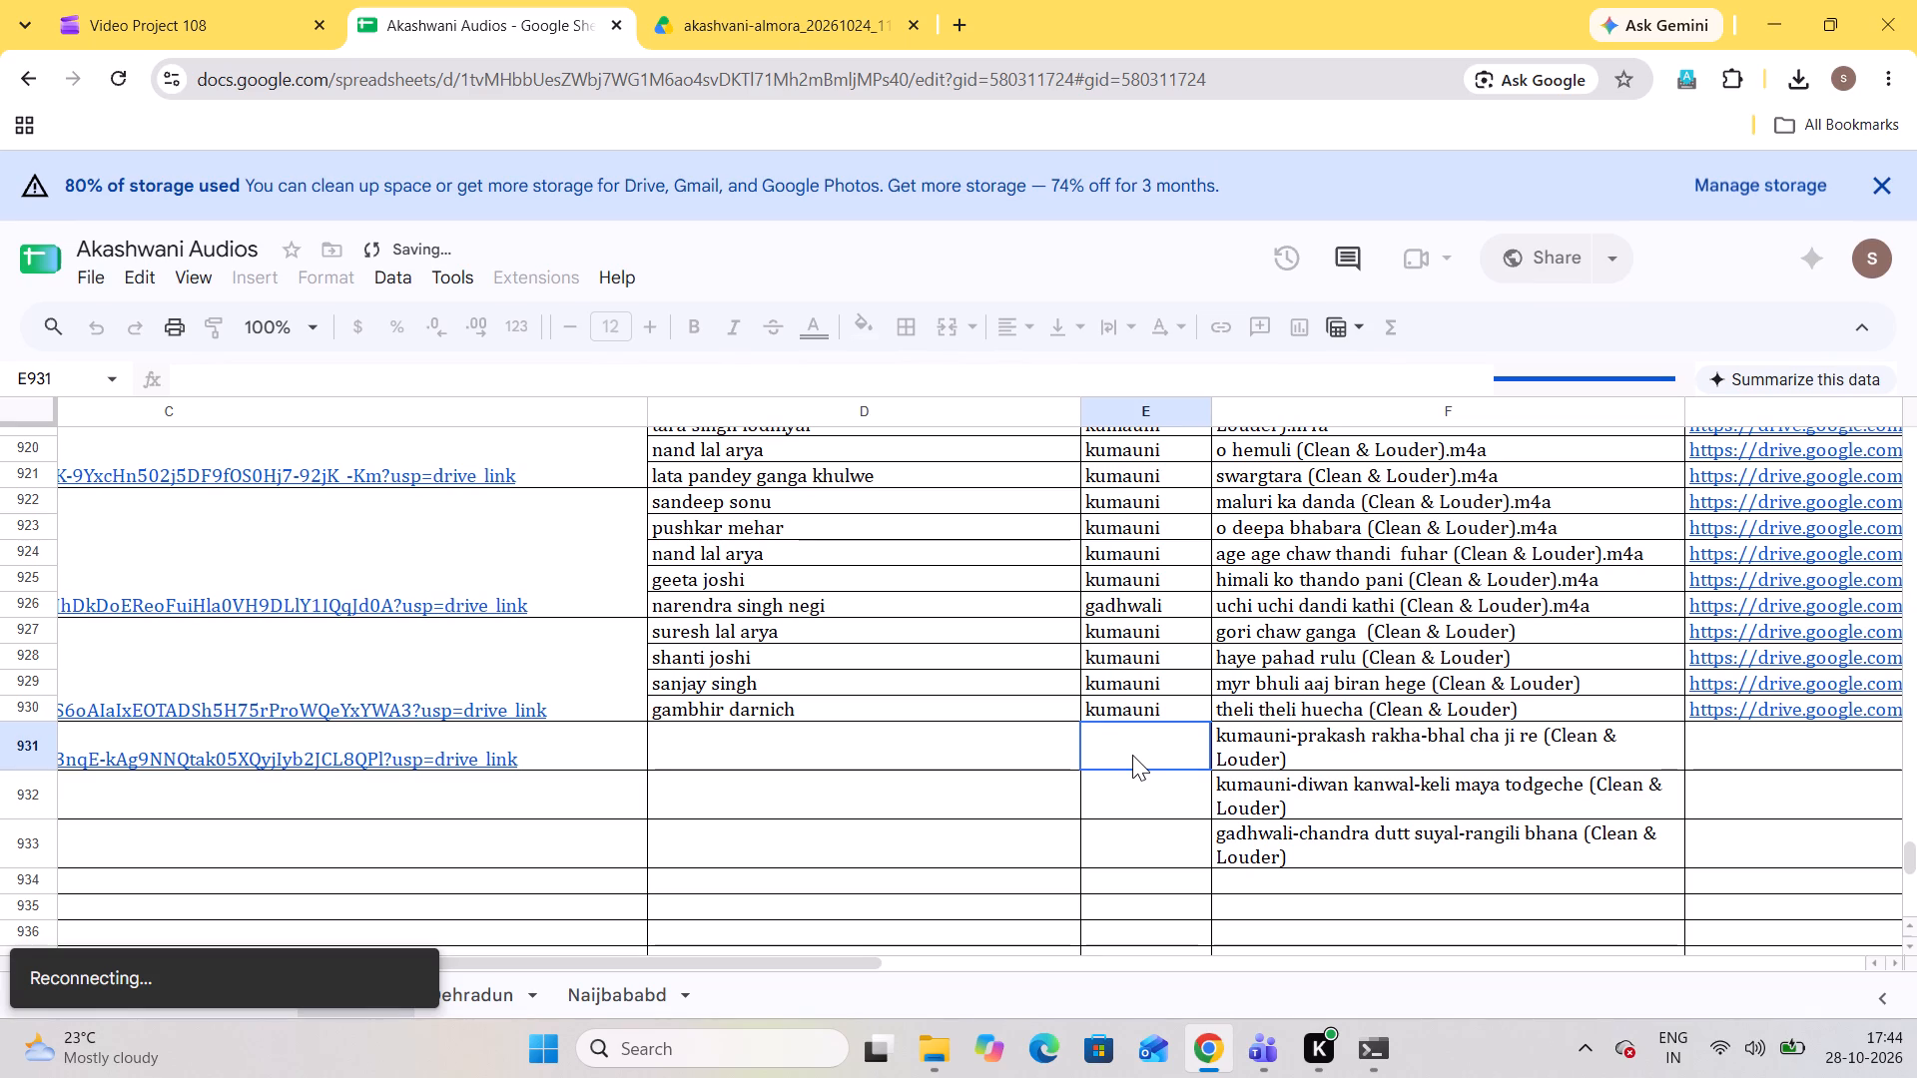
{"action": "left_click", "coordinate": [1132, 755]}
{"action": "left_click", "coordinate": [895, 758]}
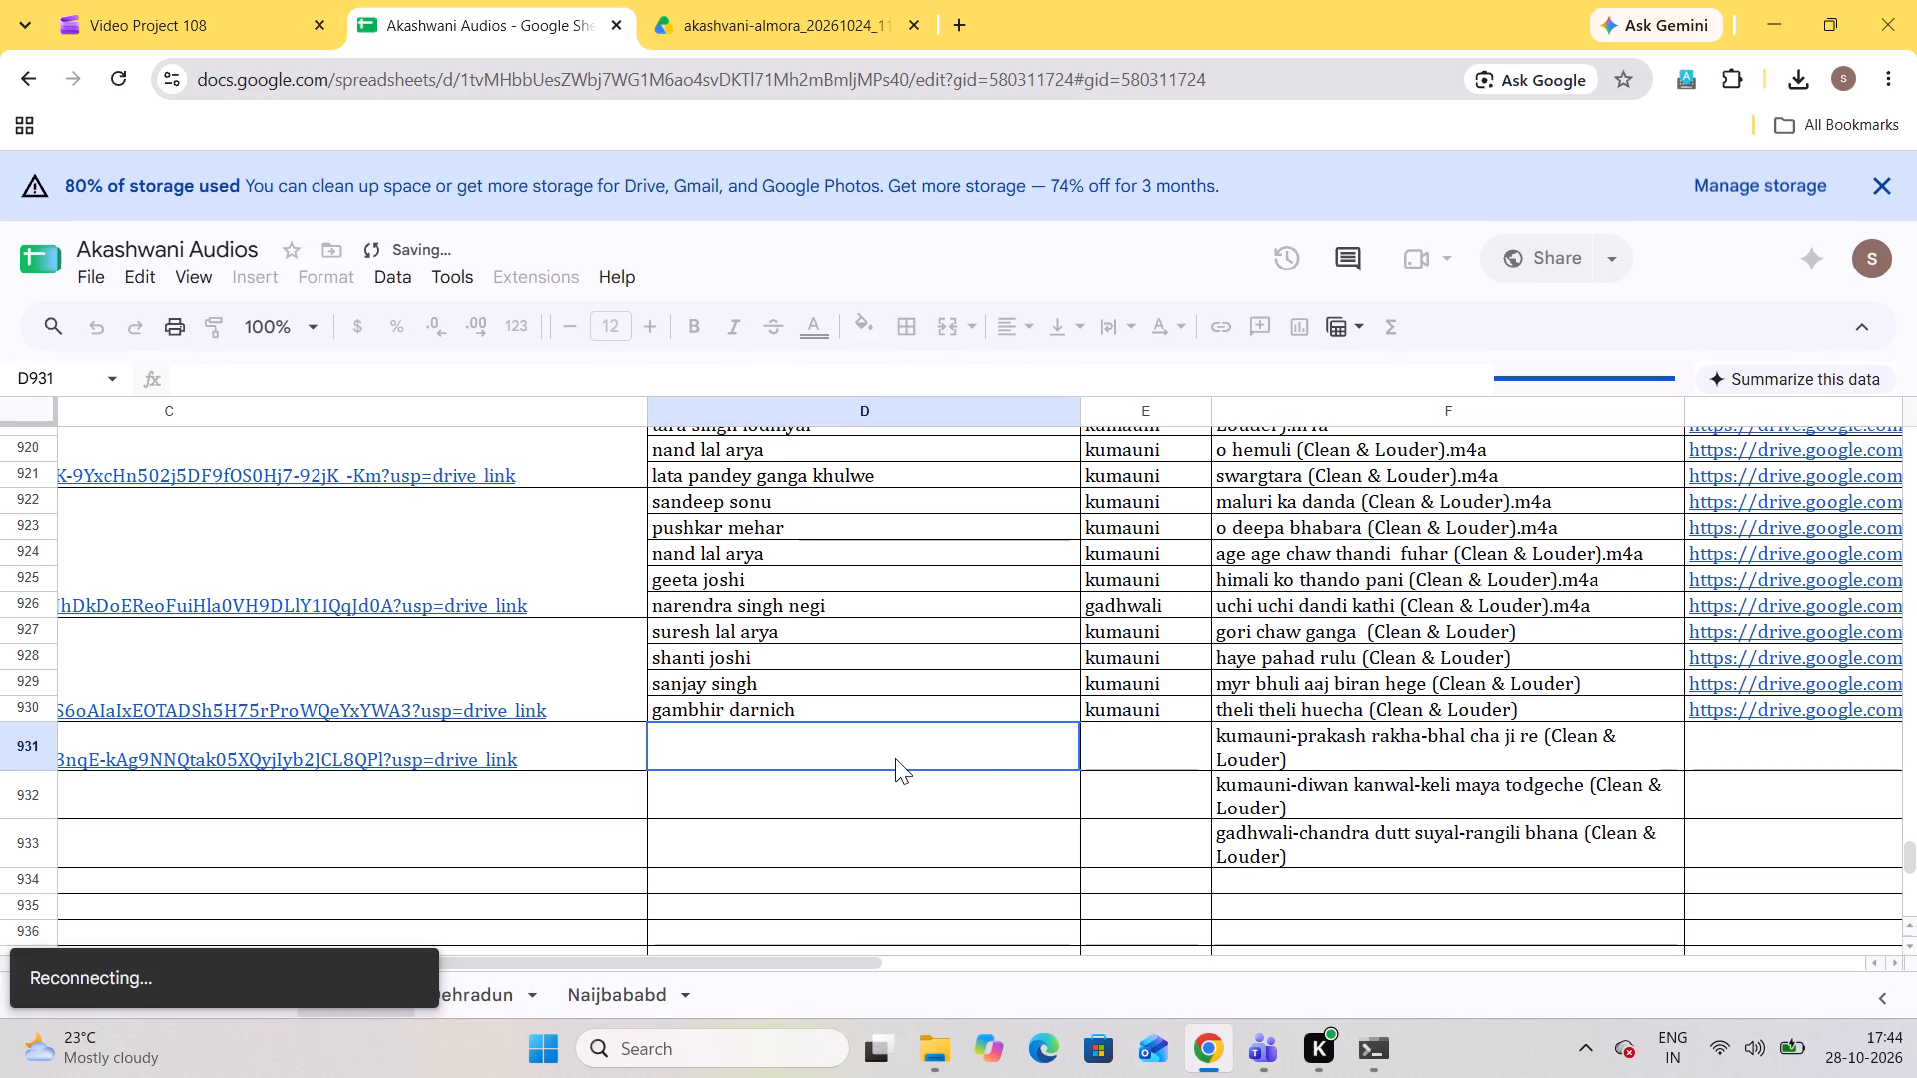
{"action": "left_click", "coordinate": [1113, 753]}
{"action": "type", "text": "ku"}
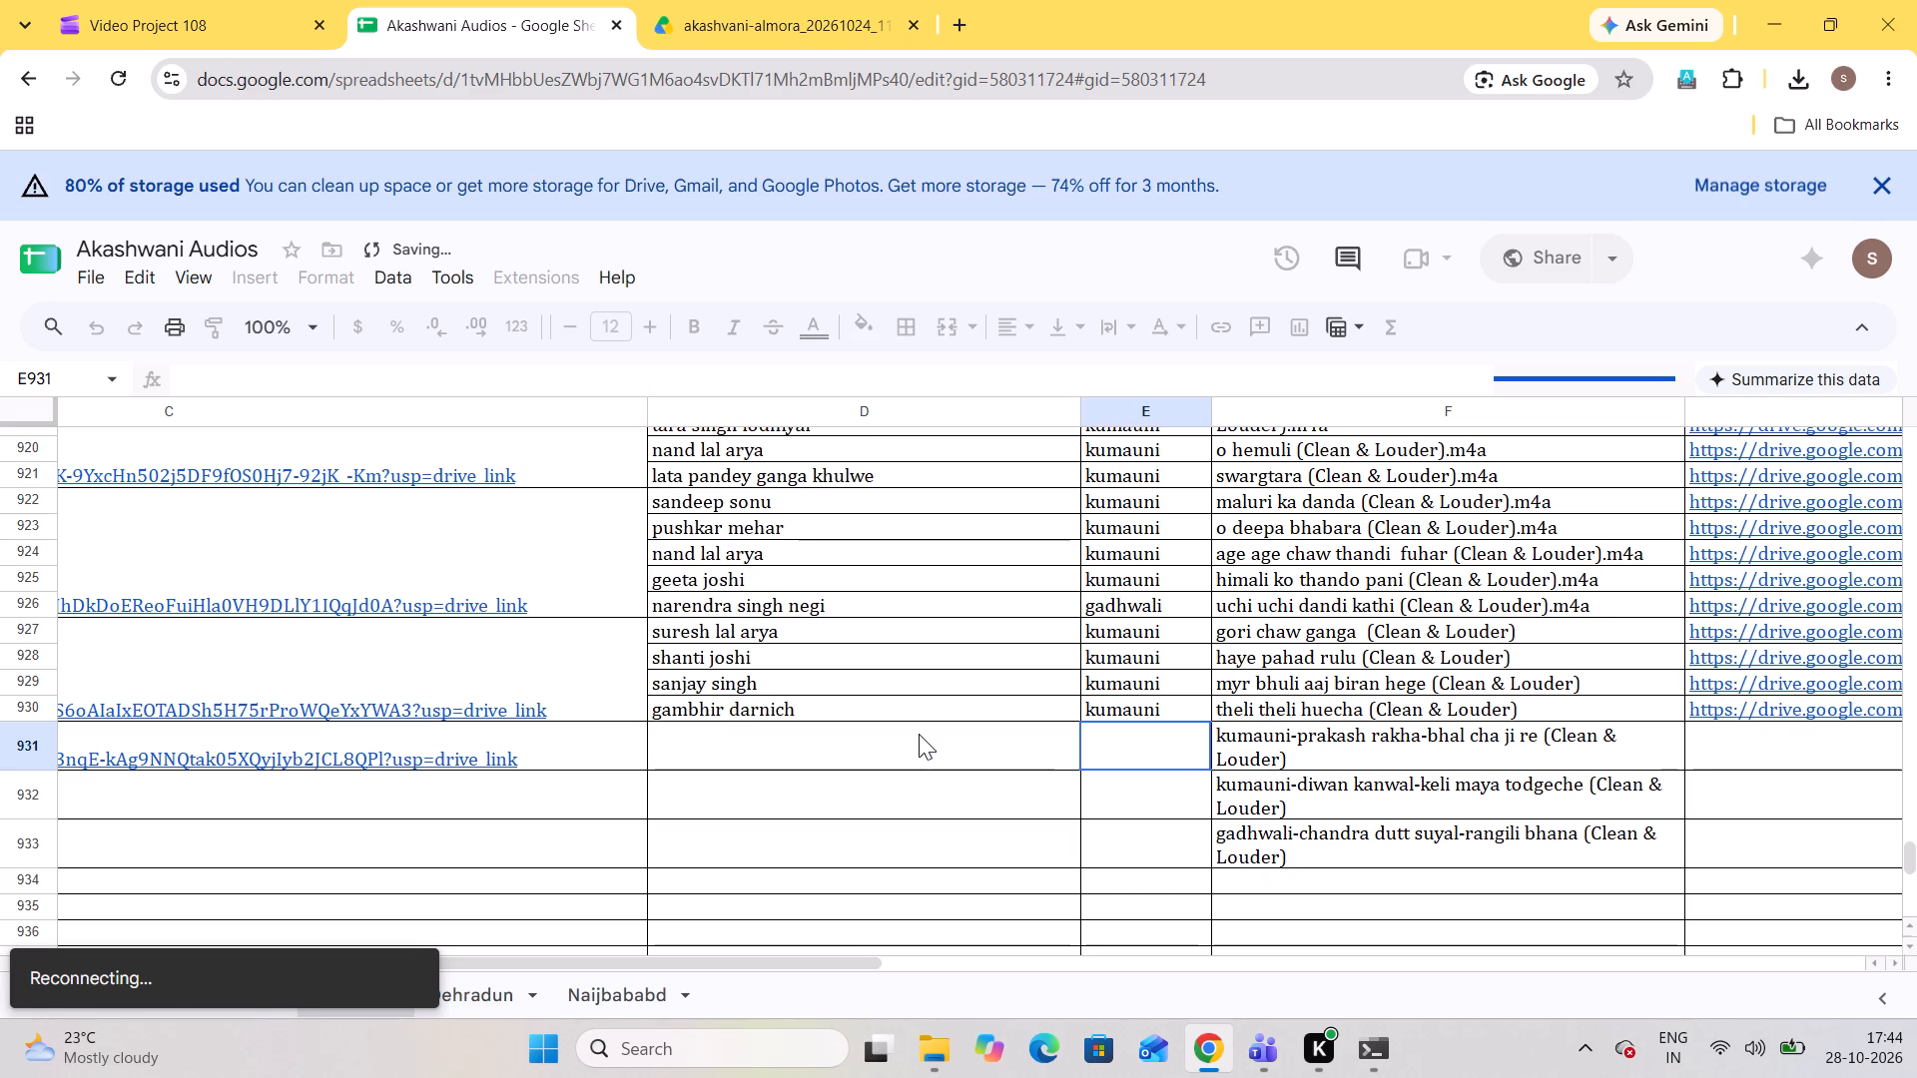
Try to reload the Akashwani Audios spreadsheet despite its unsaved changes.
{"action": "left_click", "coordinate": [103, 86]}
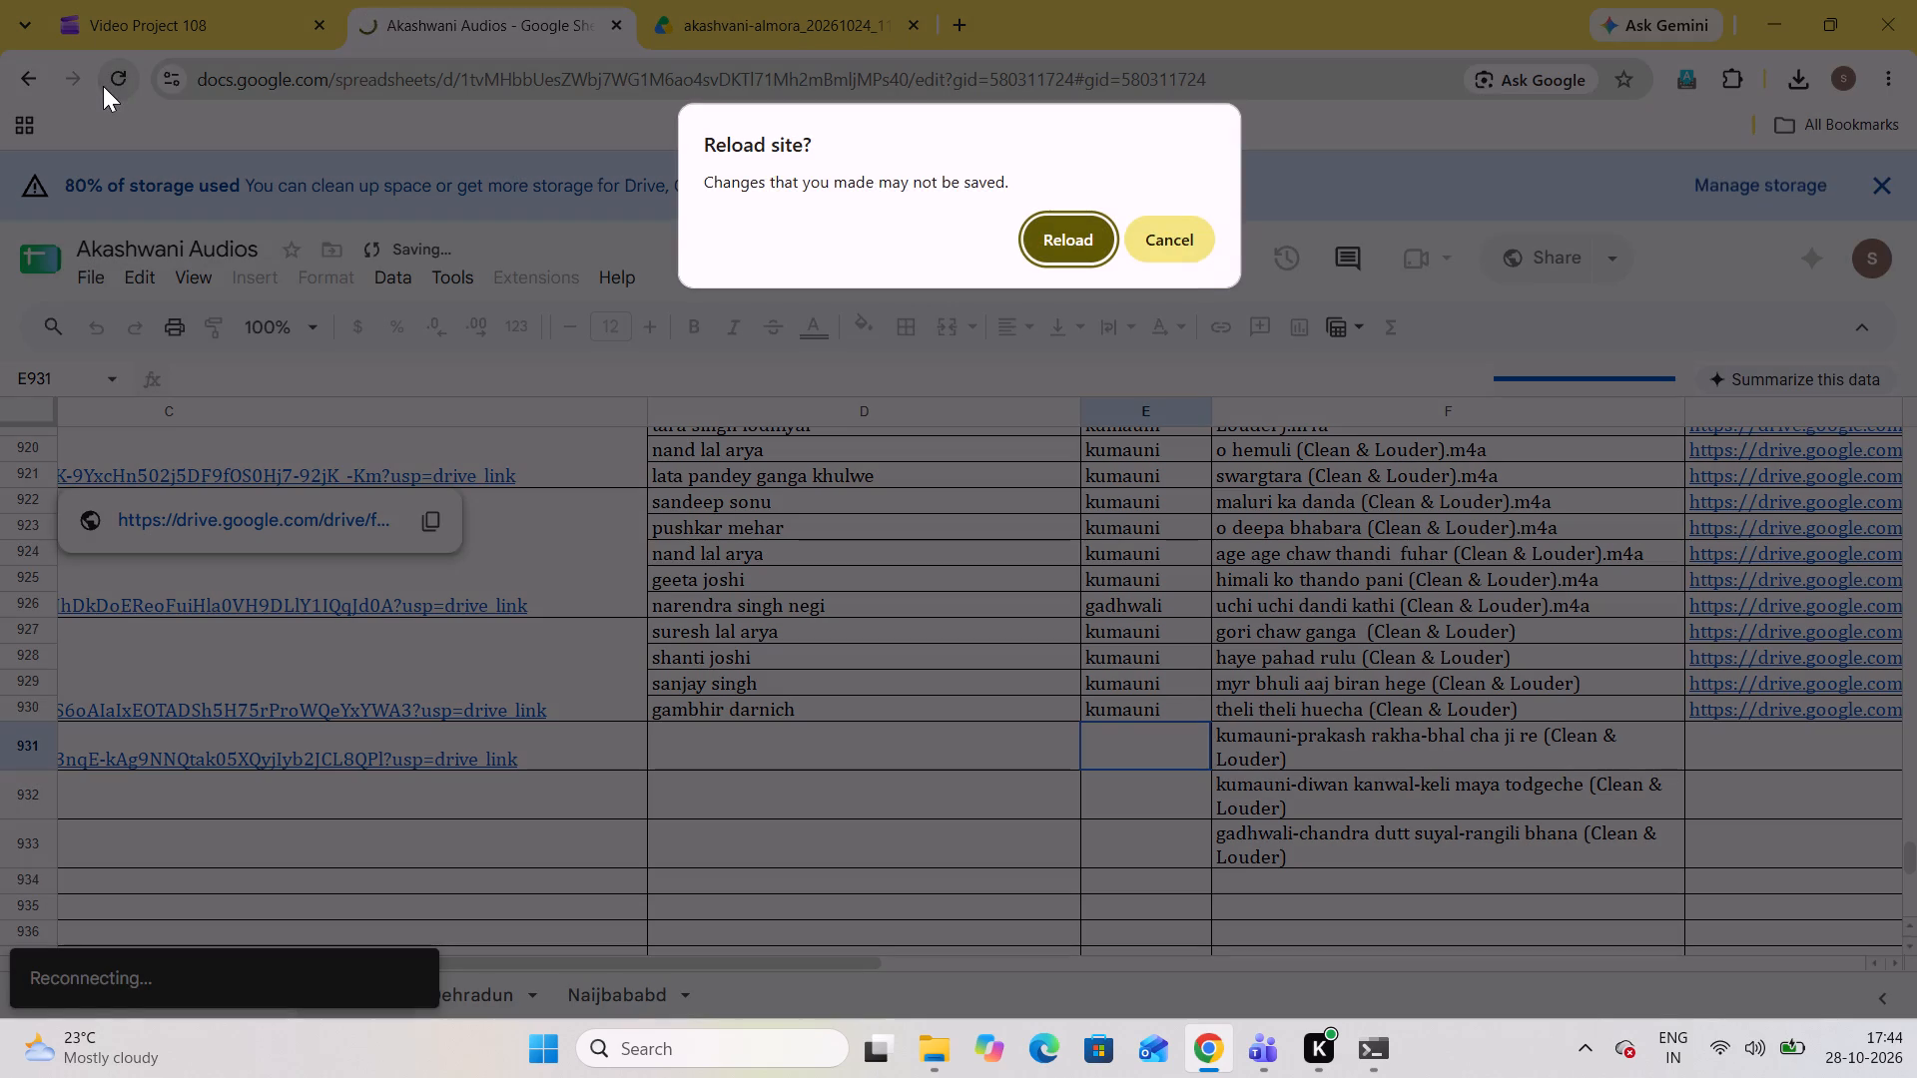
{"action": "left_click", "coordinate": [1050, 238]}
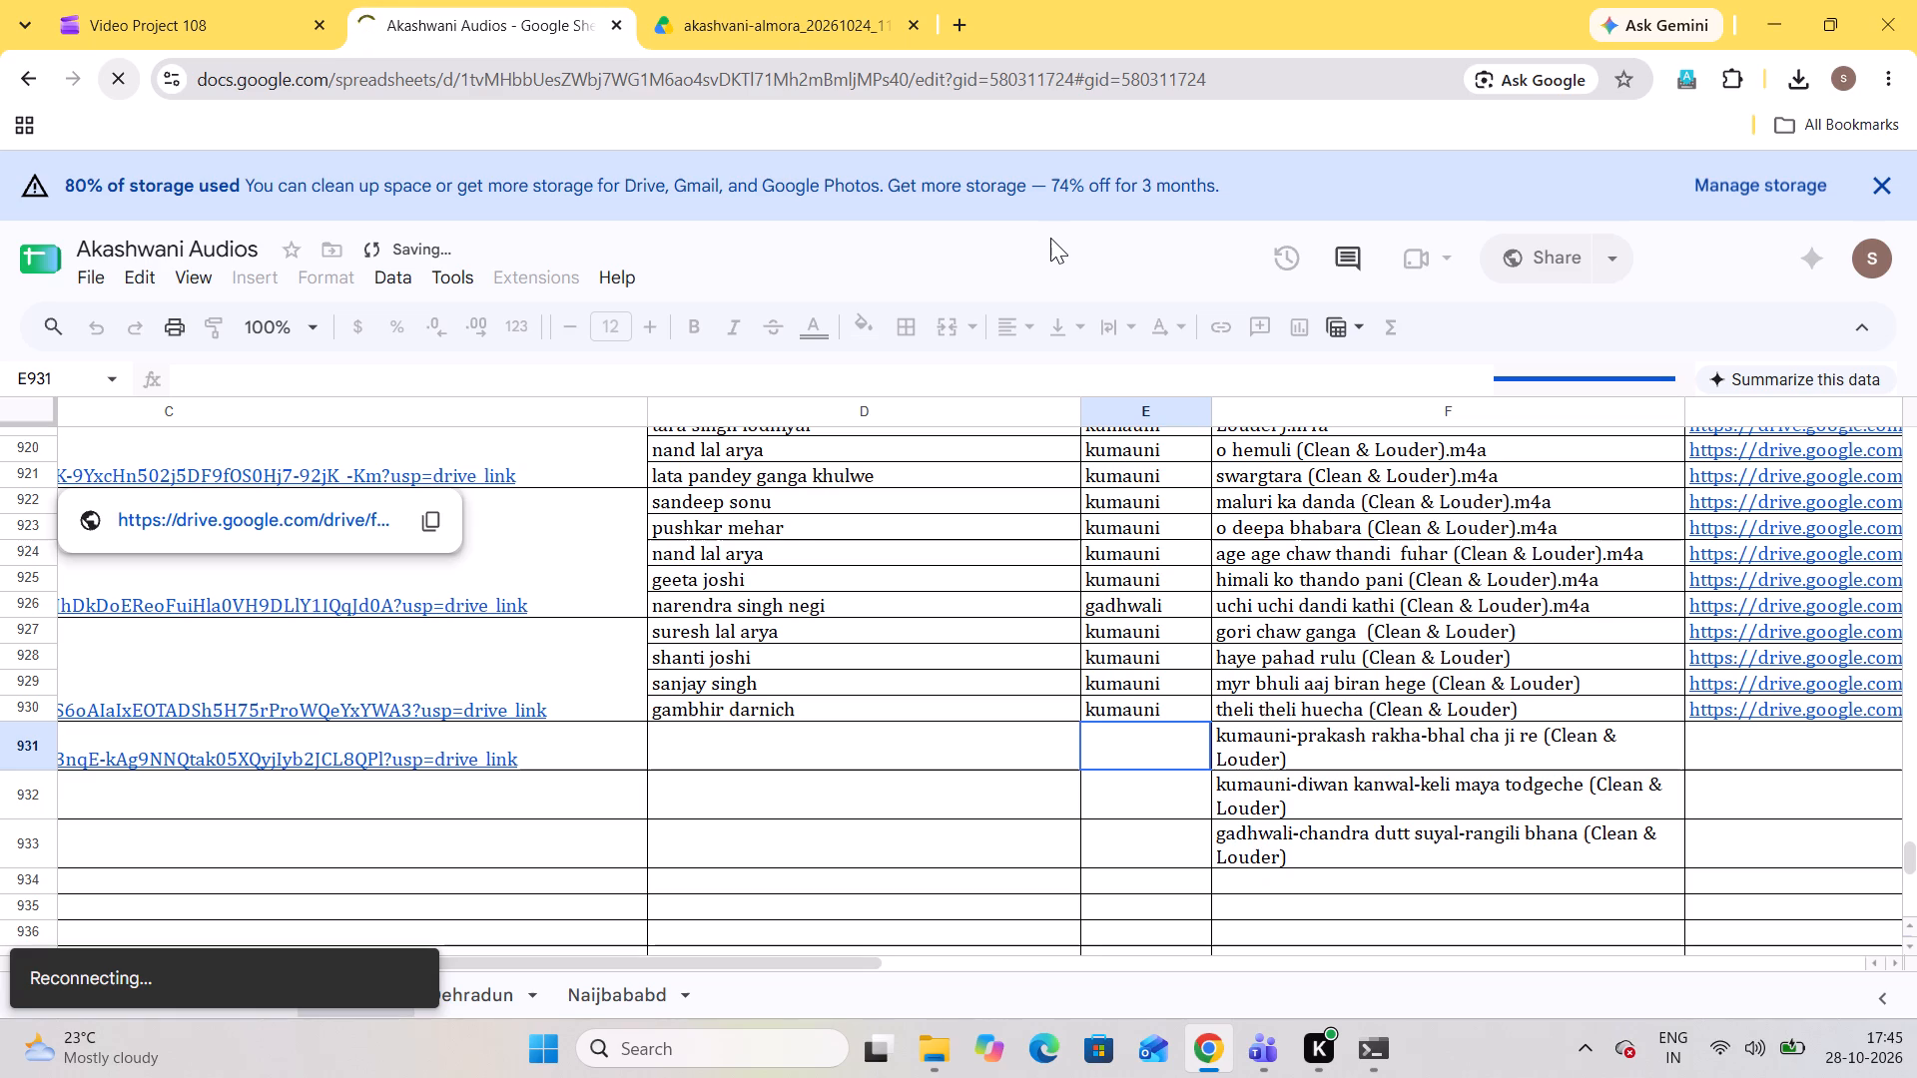
Check the document status of the Akashwani Audios spreadsheet.
{"action": "left_click", "coordinate": [378, 244]}
{"action": "left_click", "coordinate": [378, 244]}
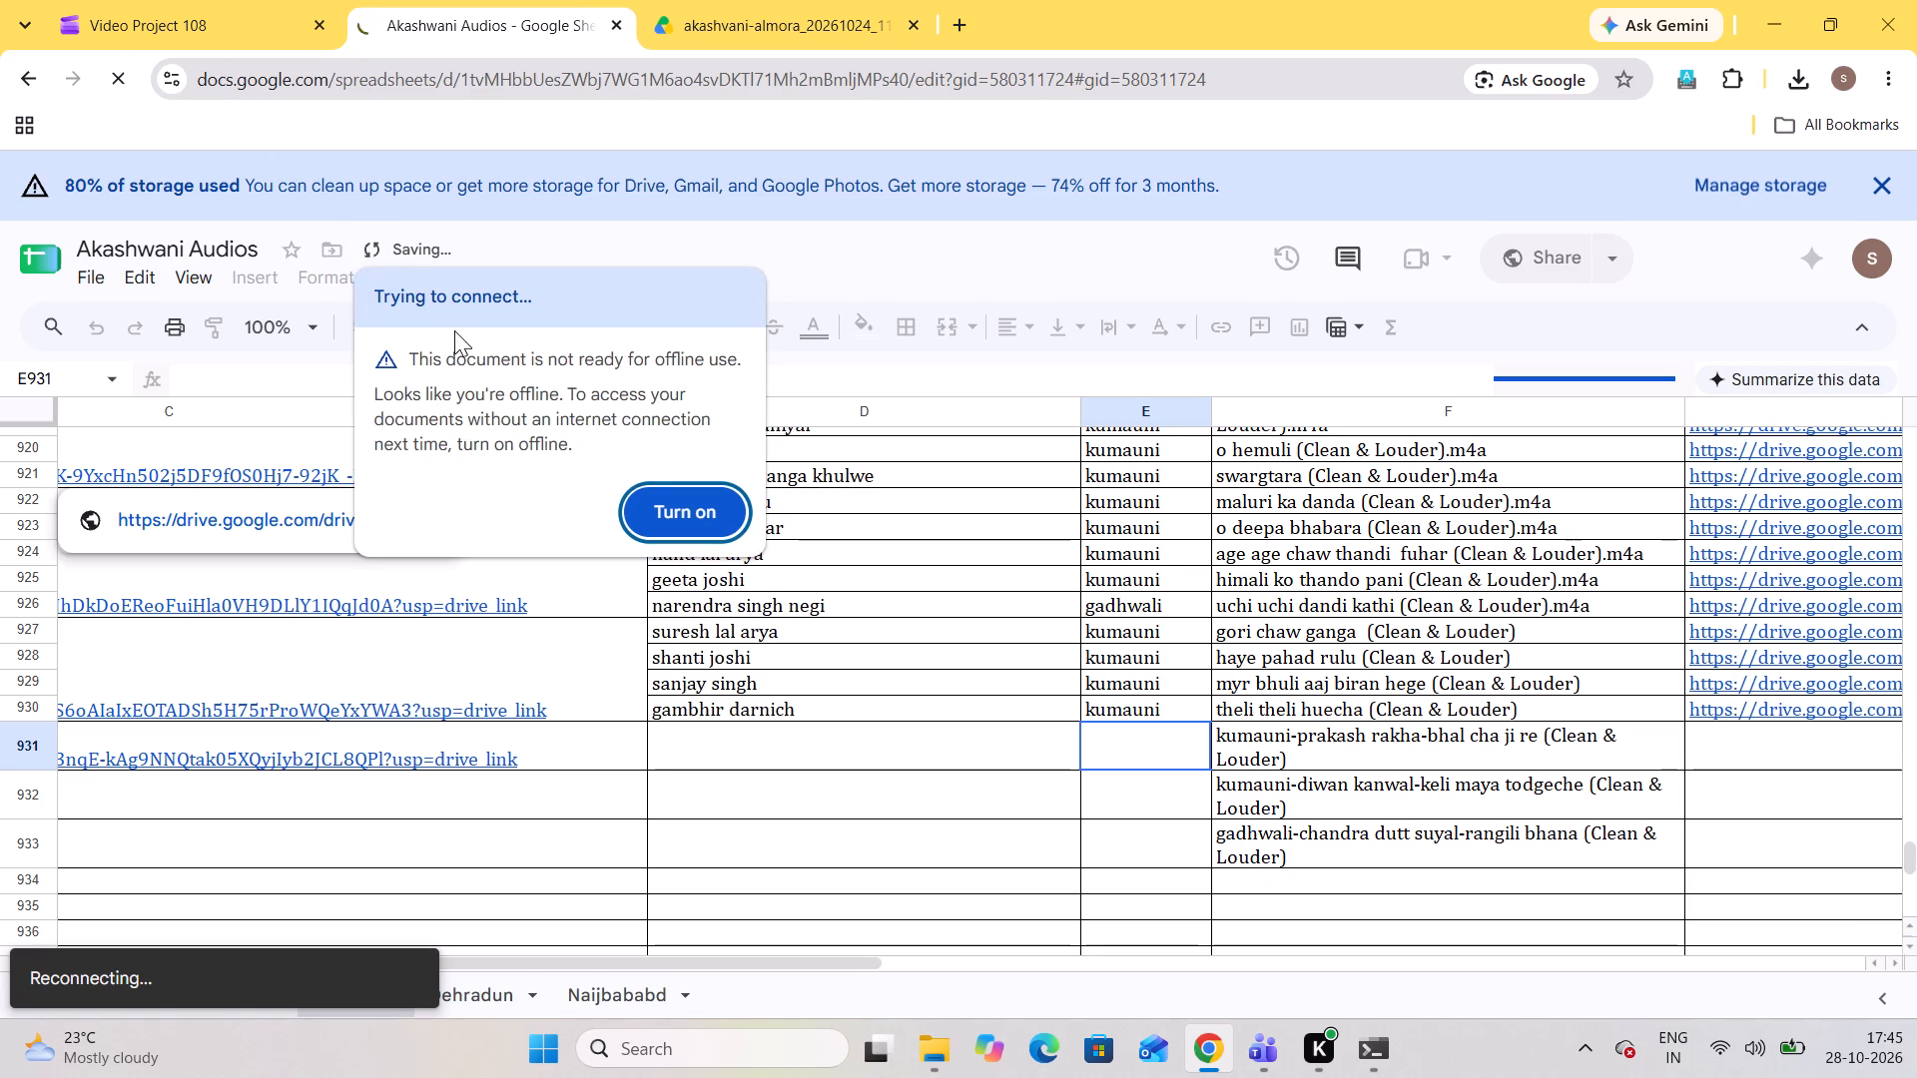
{"action": "left_click", "coordinate": [844, 261]}
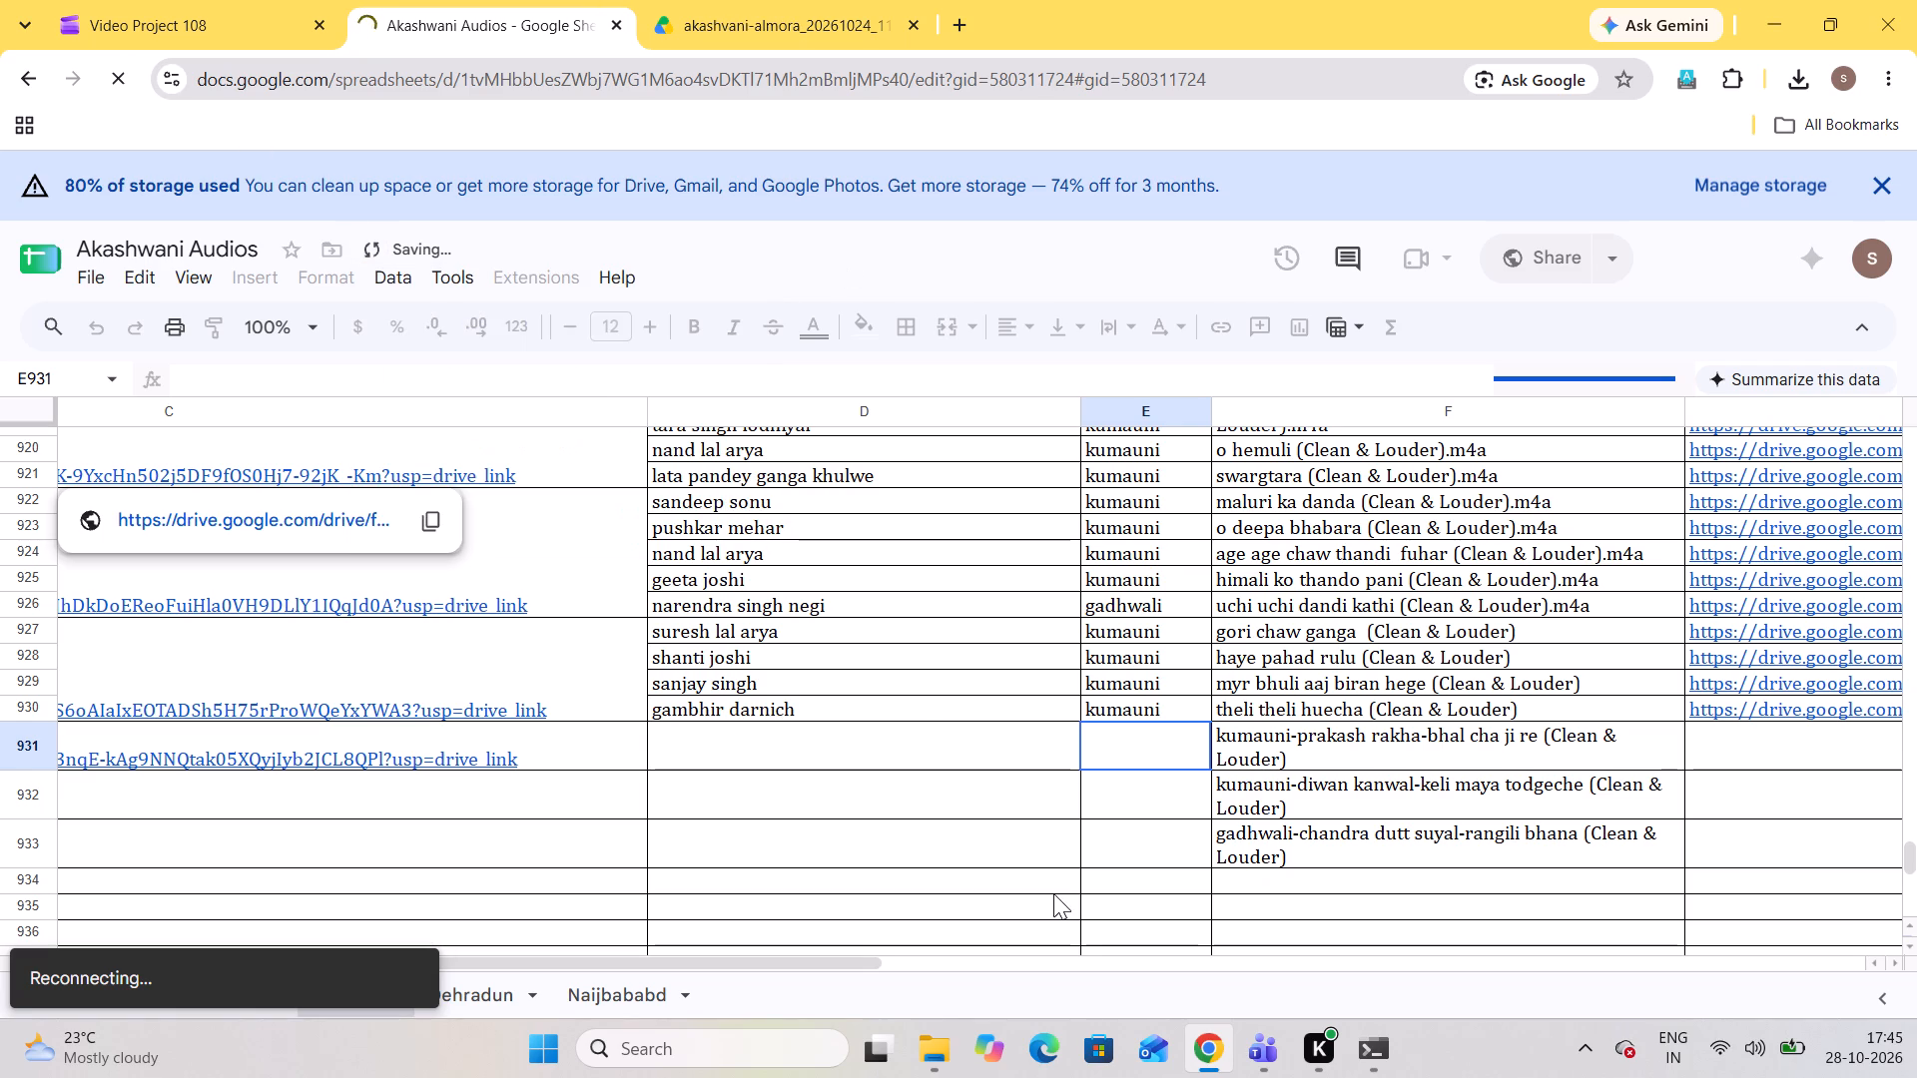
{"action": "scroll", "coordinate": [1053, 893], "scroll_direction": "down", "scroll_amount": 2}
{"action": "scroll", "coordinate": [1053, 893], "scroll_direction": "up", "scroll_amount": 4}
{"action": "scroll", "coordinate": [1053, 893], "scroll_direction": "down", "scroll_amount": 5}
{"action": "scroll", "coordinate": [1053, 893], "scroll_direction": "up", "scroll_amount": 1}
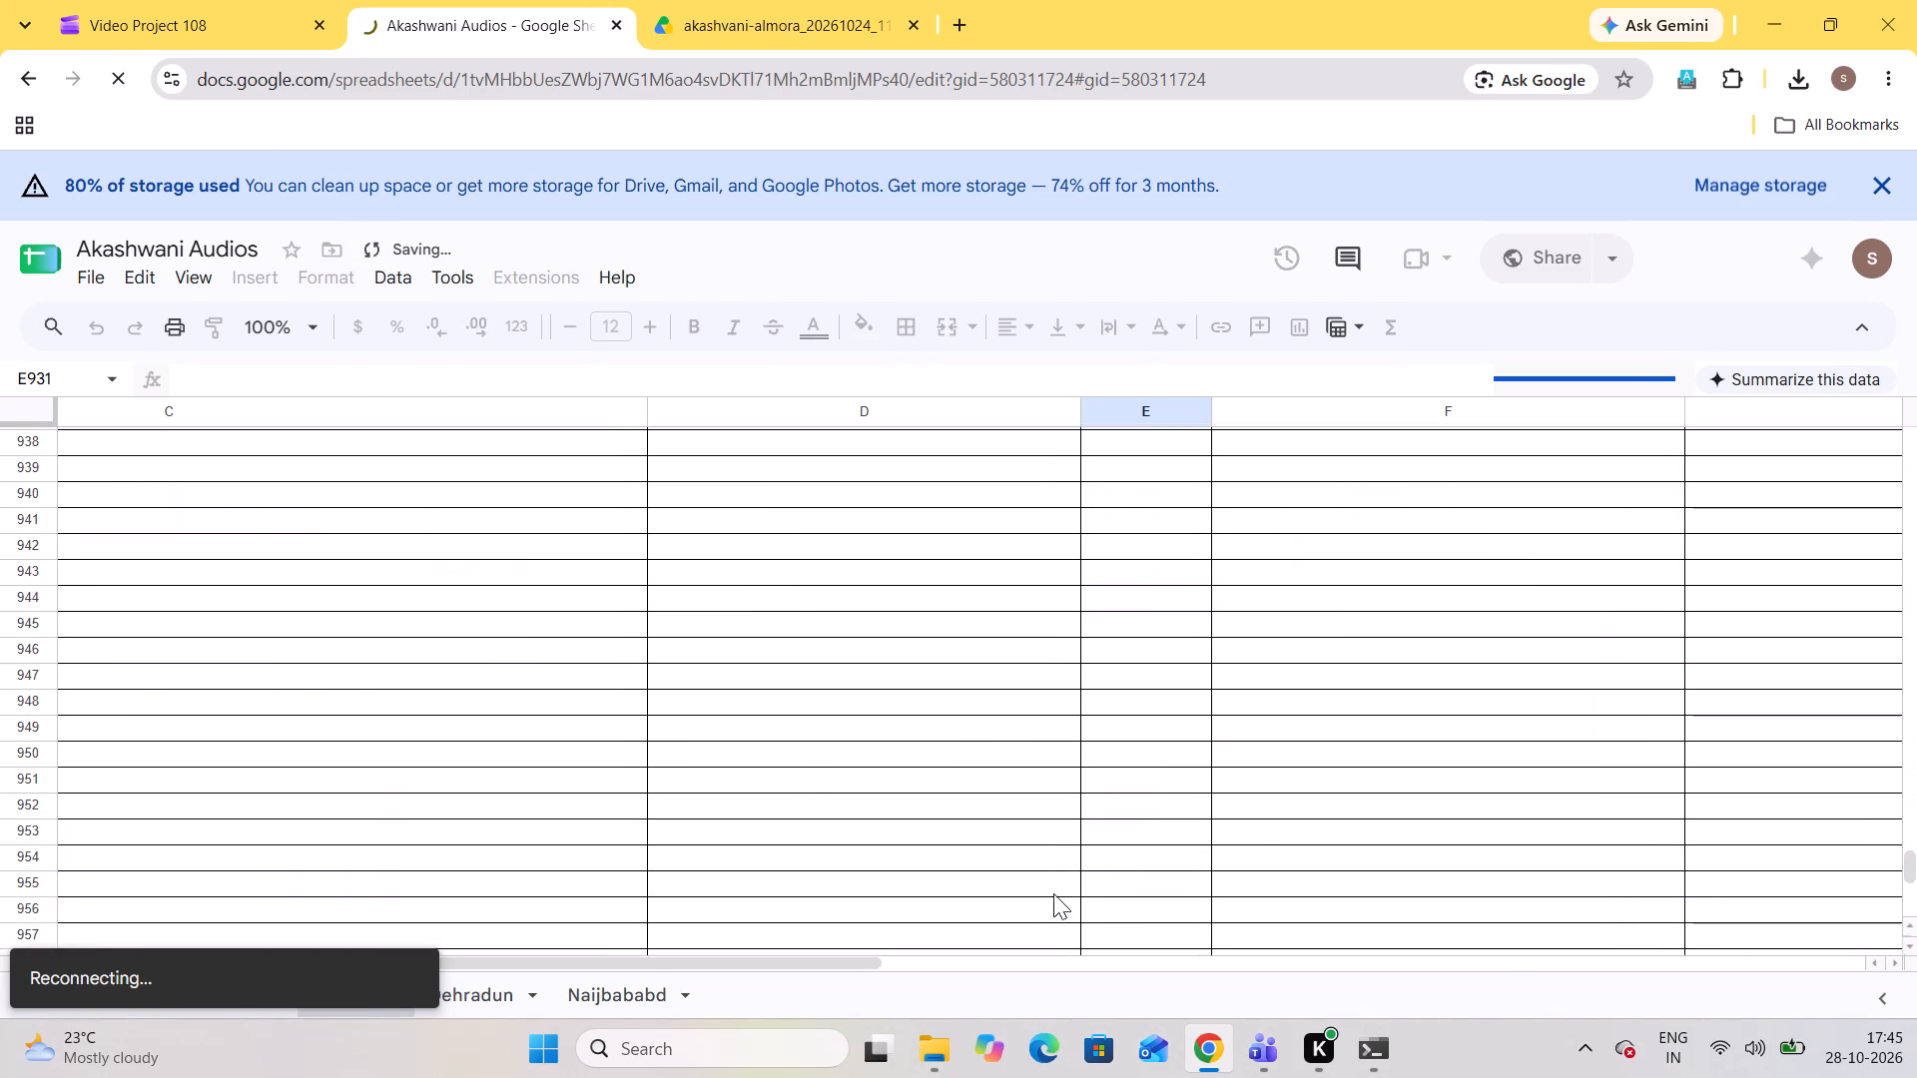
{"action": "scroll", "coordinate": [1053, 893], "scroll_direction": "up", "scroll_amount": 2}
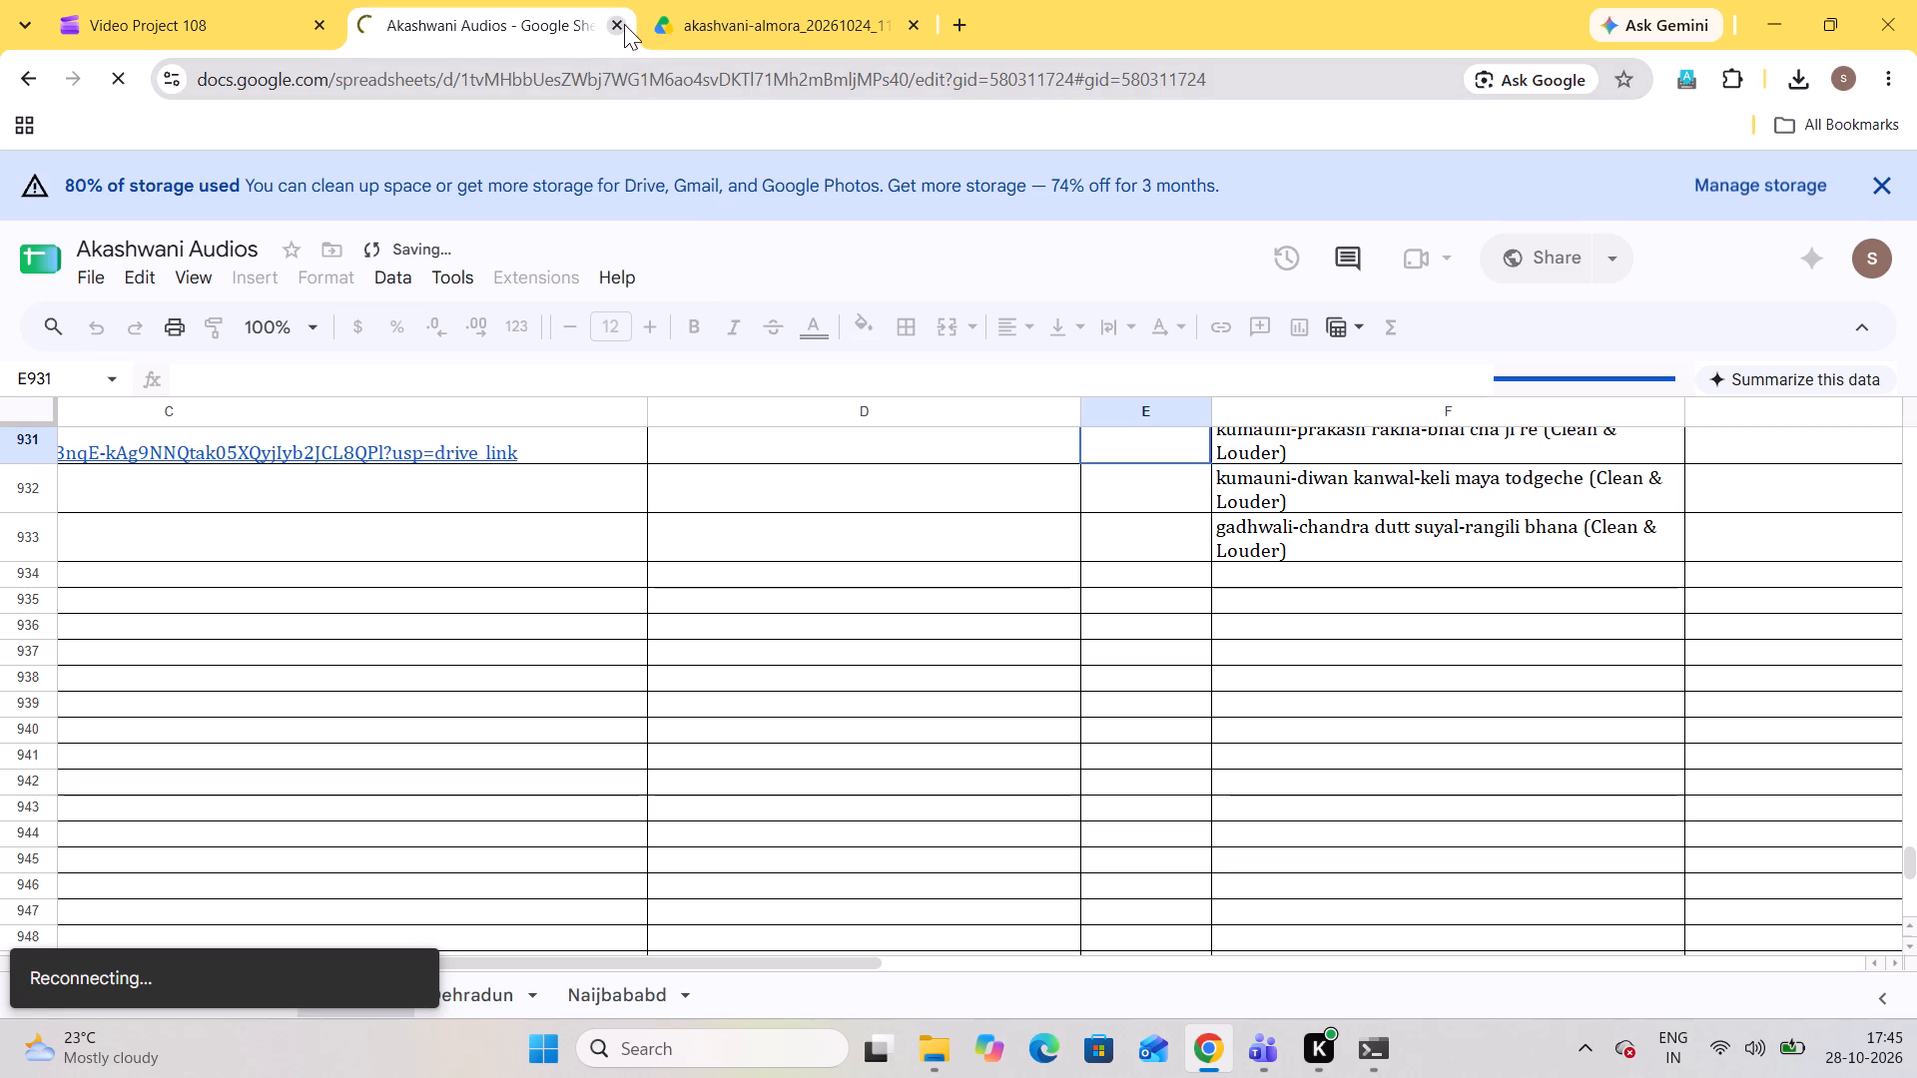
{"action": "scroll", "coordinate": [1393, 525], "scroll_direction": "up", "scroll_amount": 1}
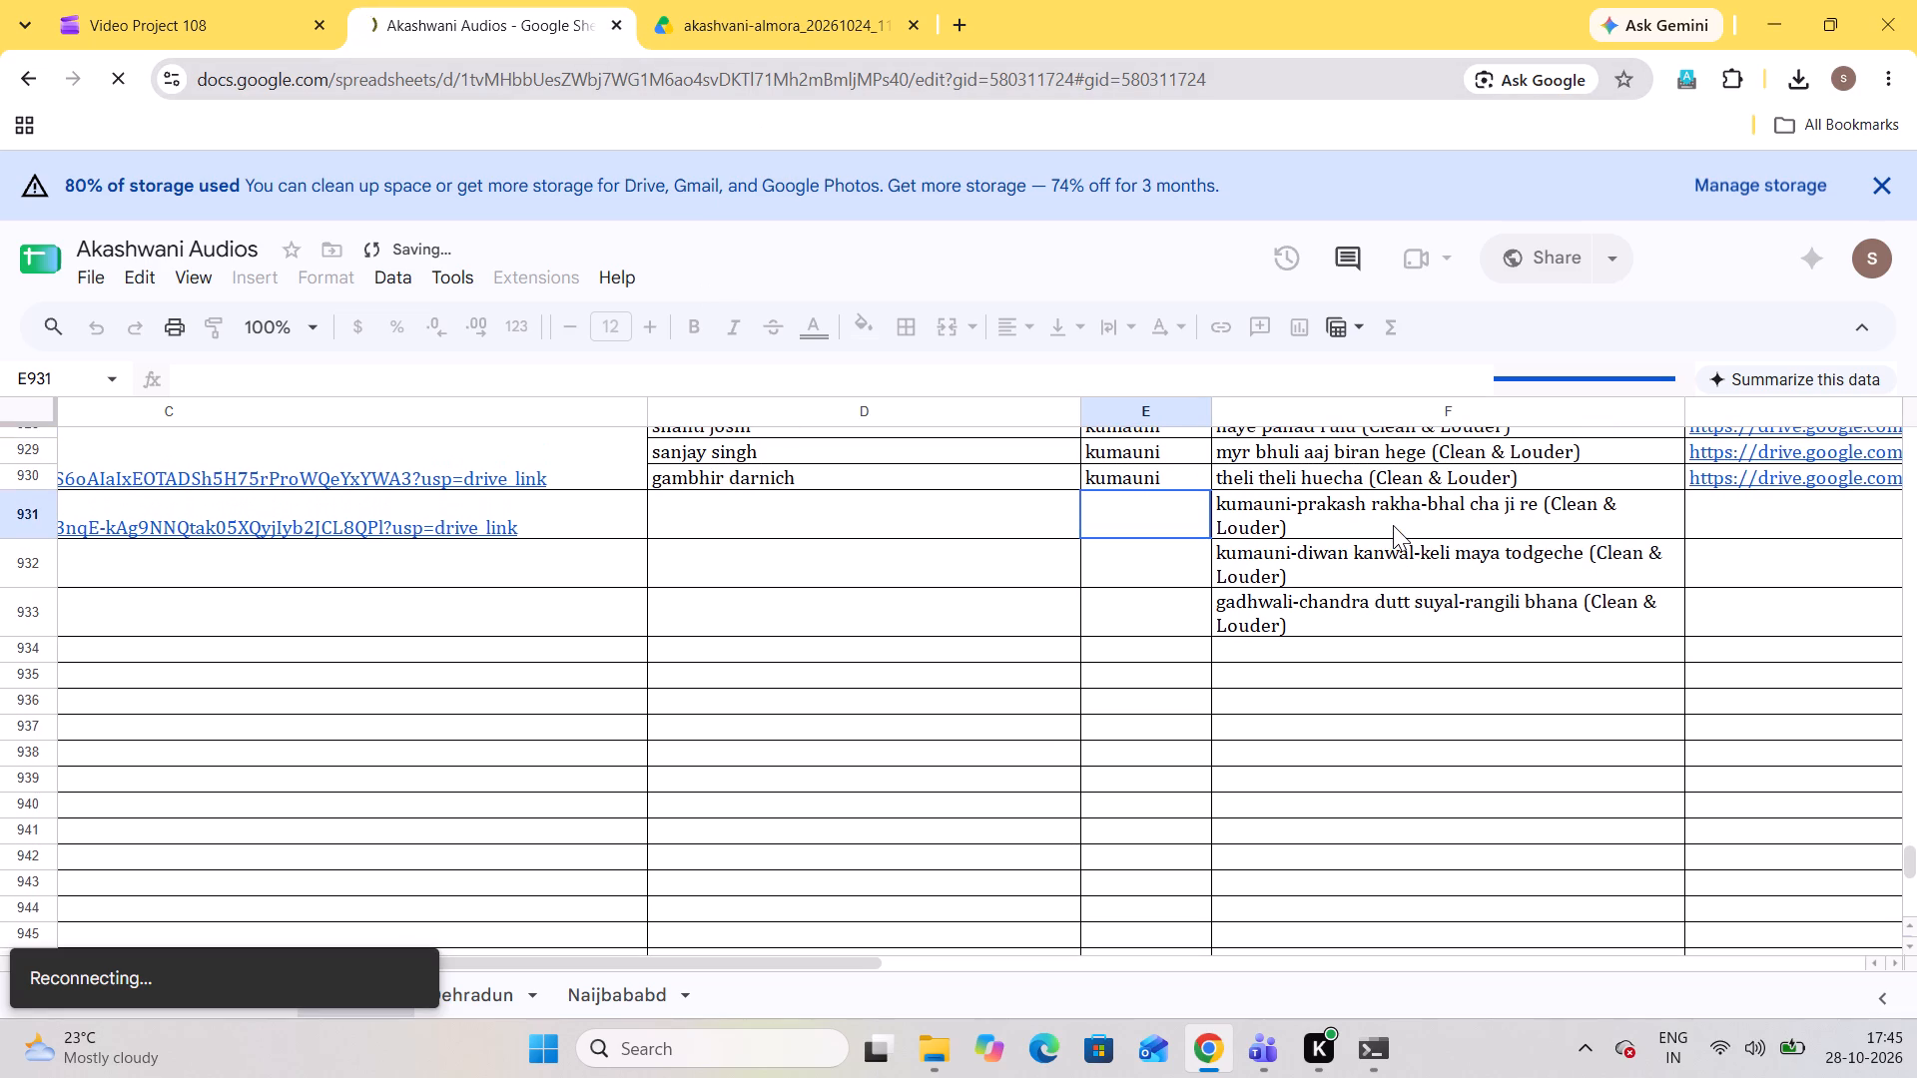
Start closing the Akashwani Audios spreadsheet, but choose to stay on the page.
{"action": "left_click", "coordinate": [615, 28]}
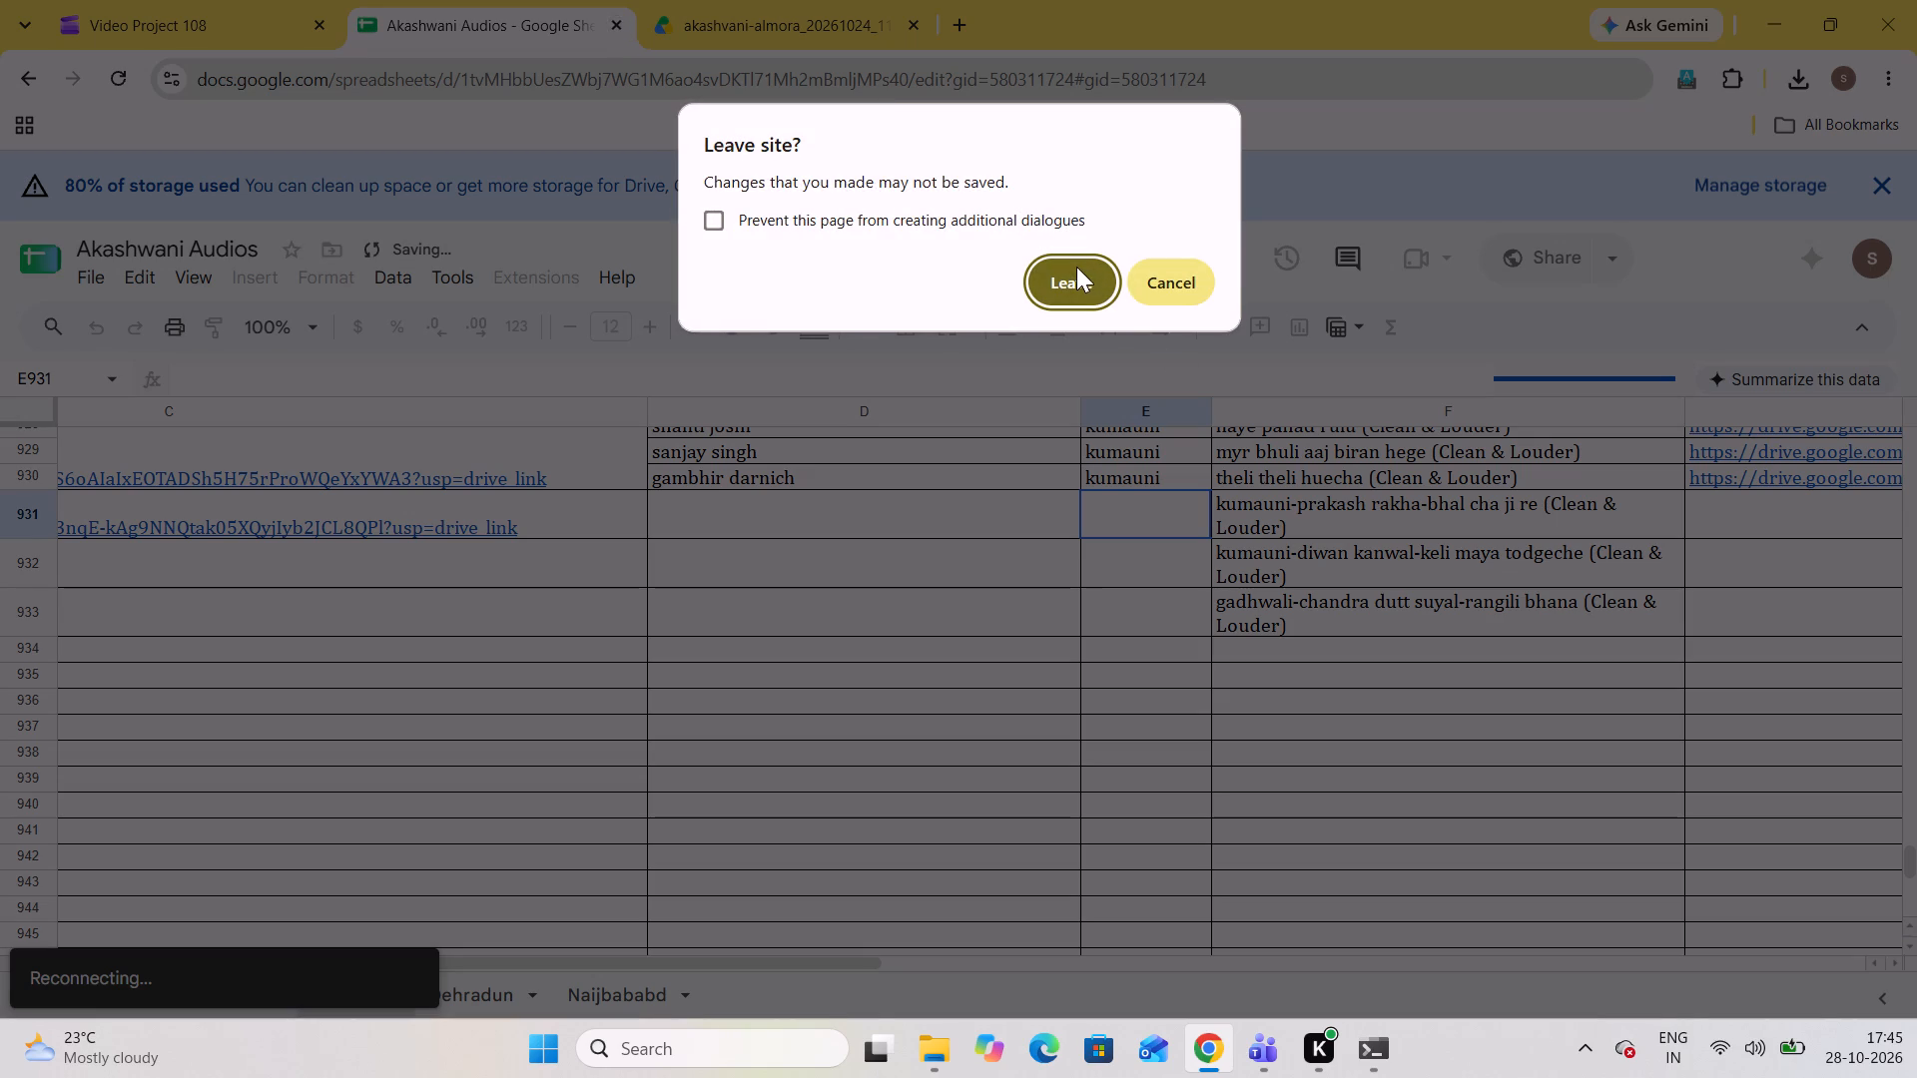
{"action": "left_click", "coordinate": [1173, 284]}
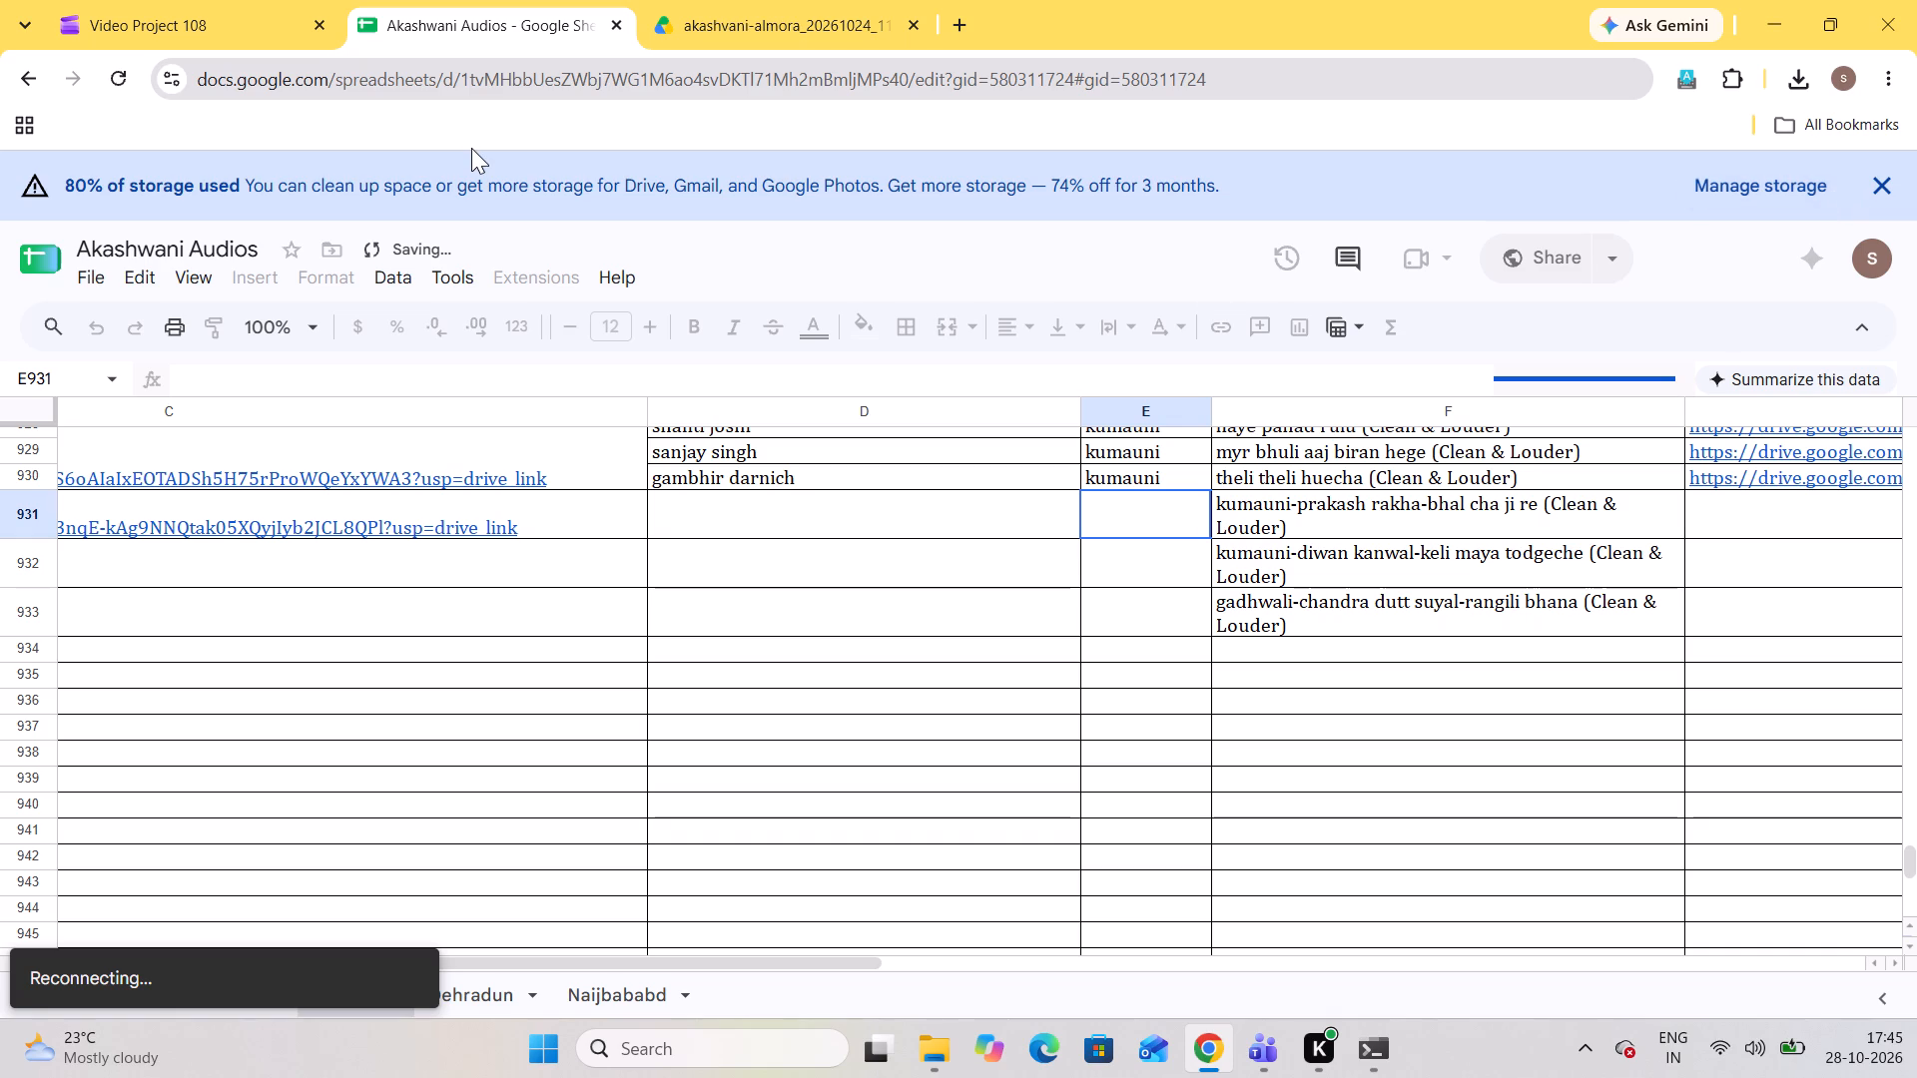
Switch to the akashvani-almora_20261024_110000 folder in Google Drive.
{"action": "left_click", "coordinate": [736, 11]}
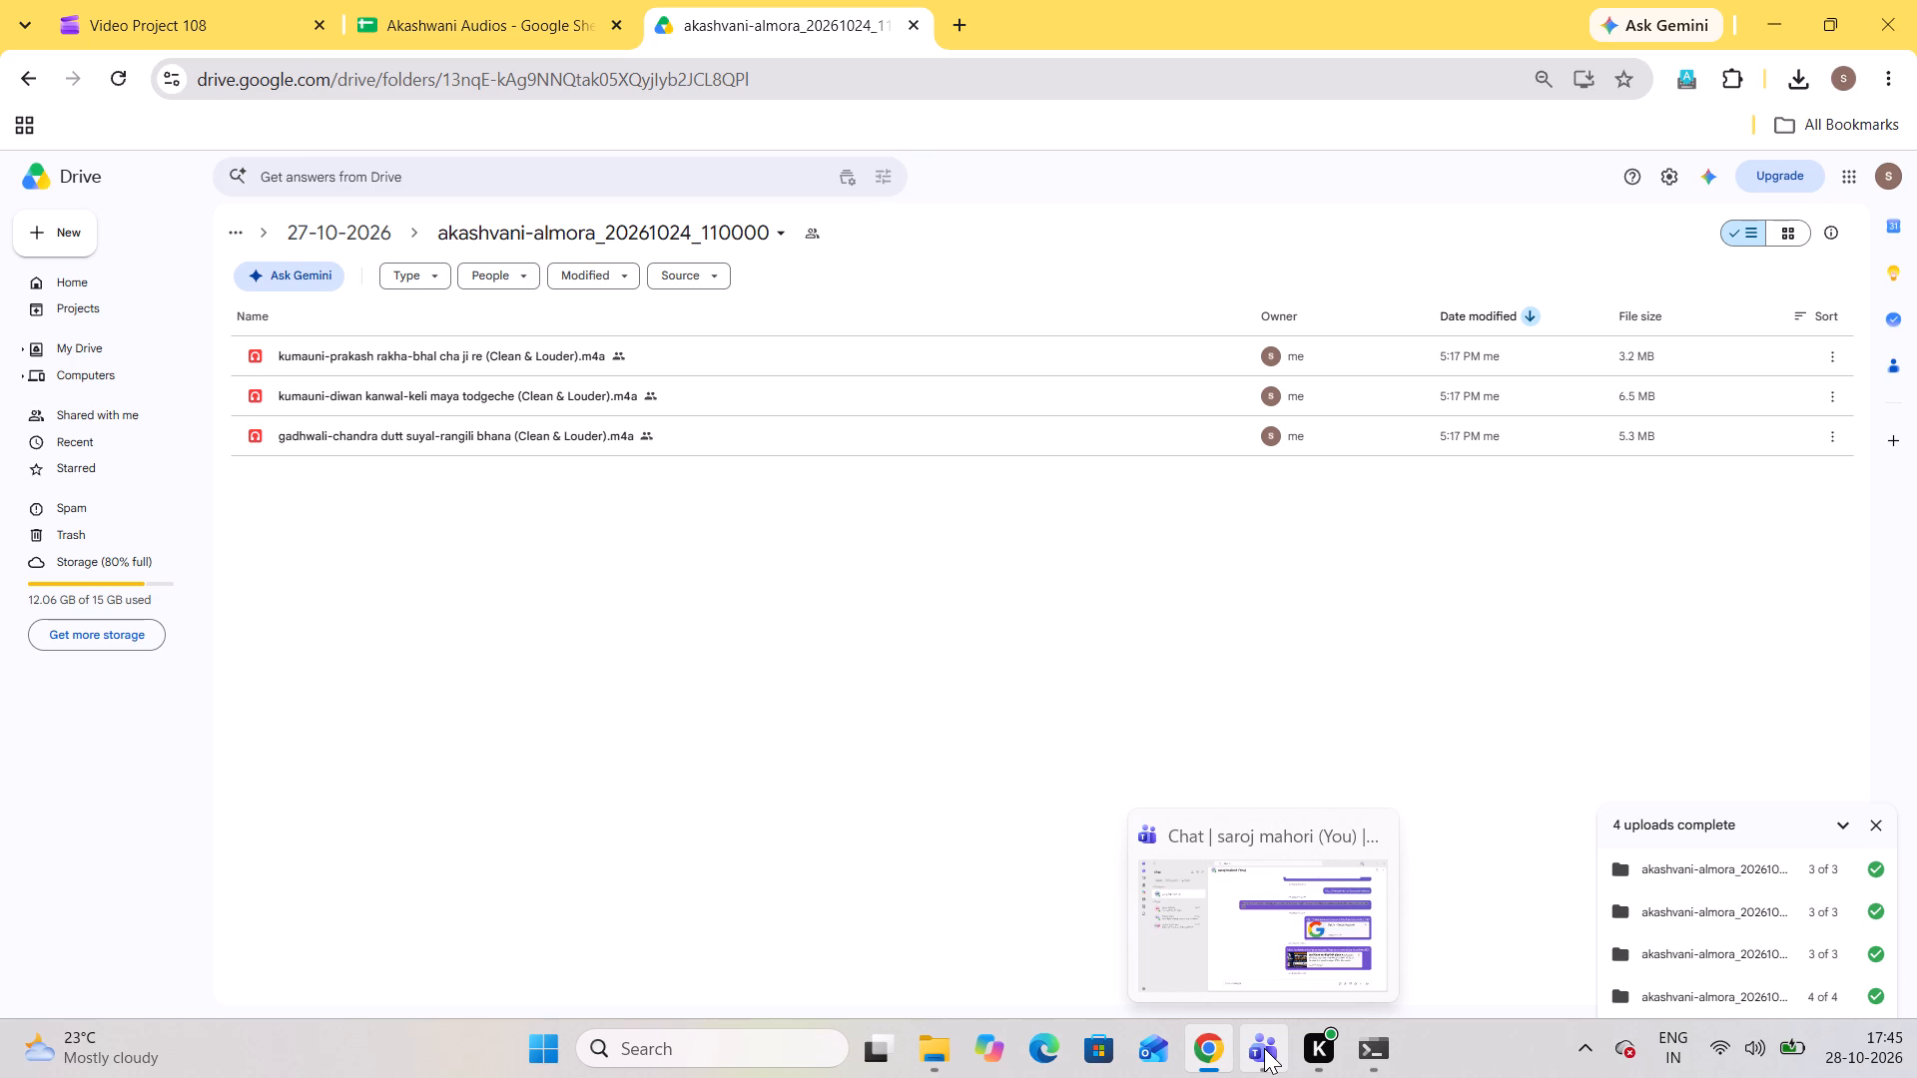
{"action": "left_click", "coordinate": [694, 770]}
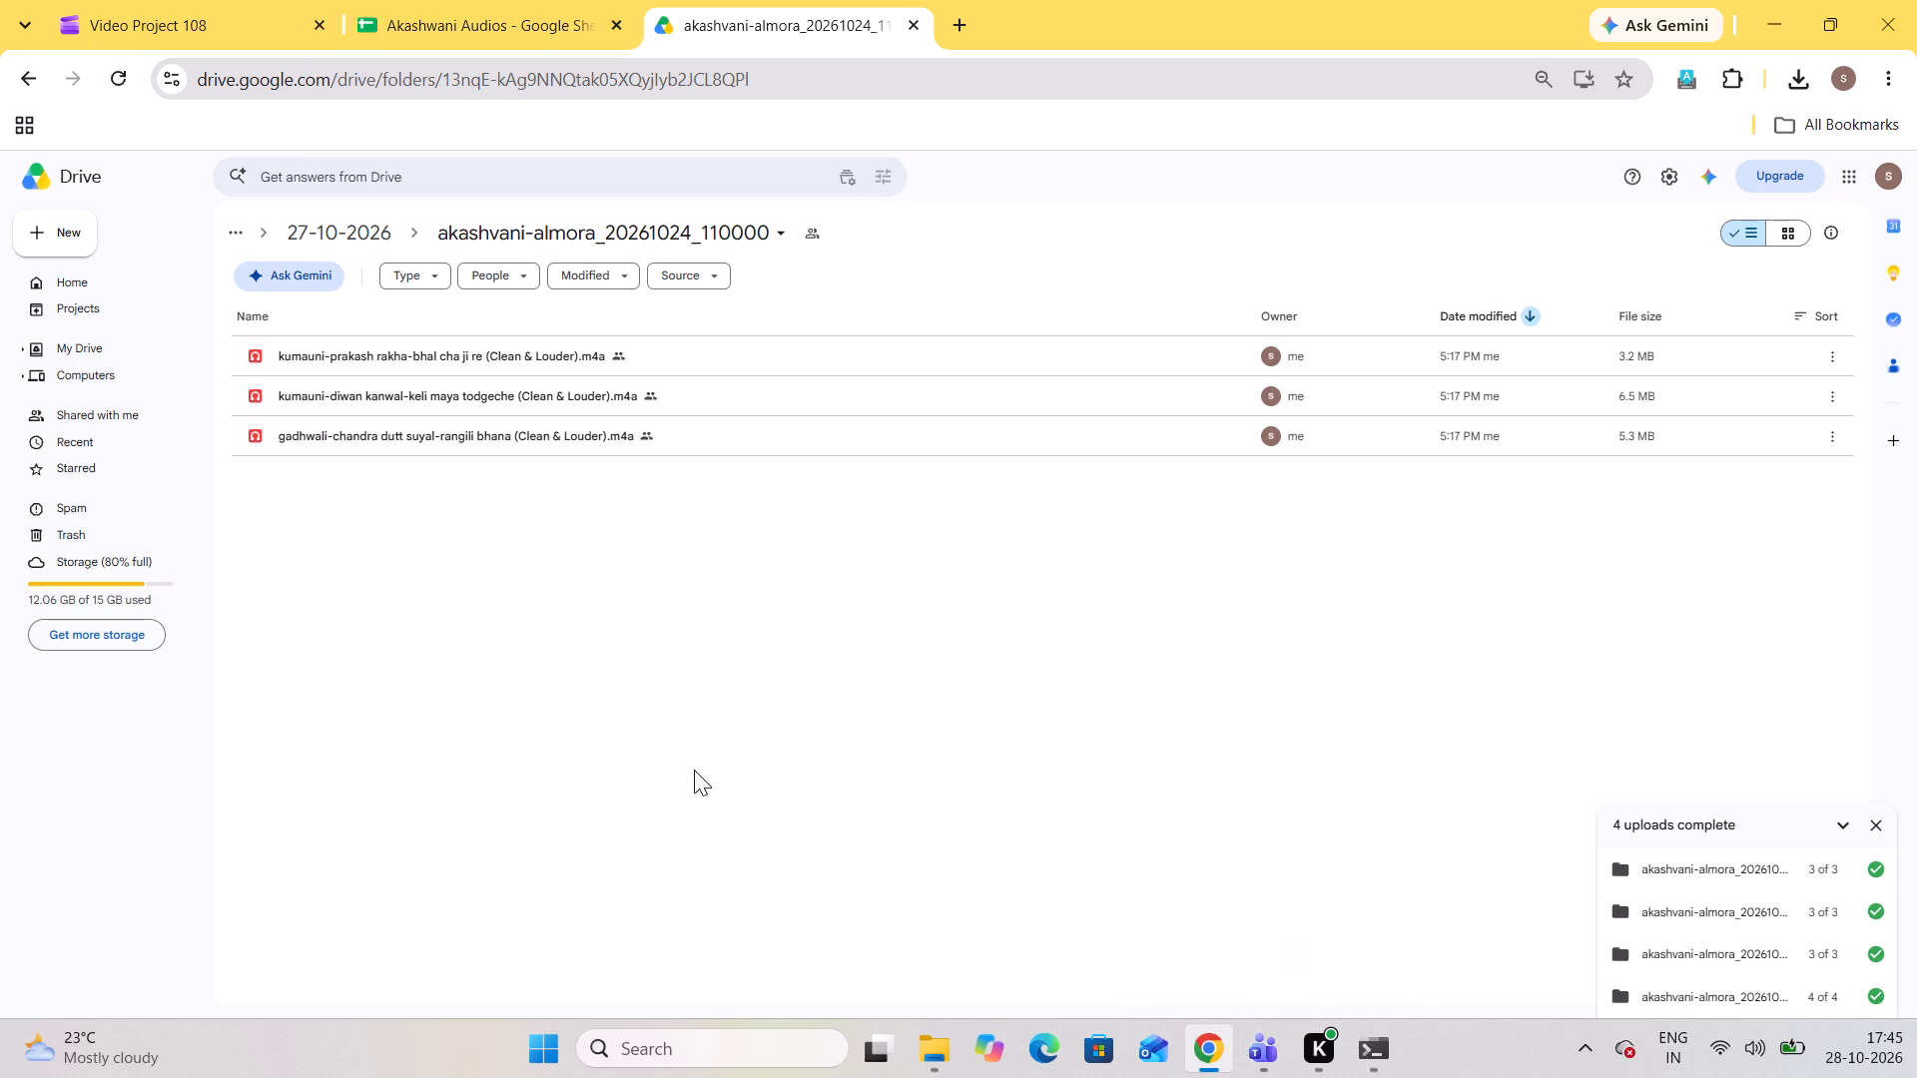
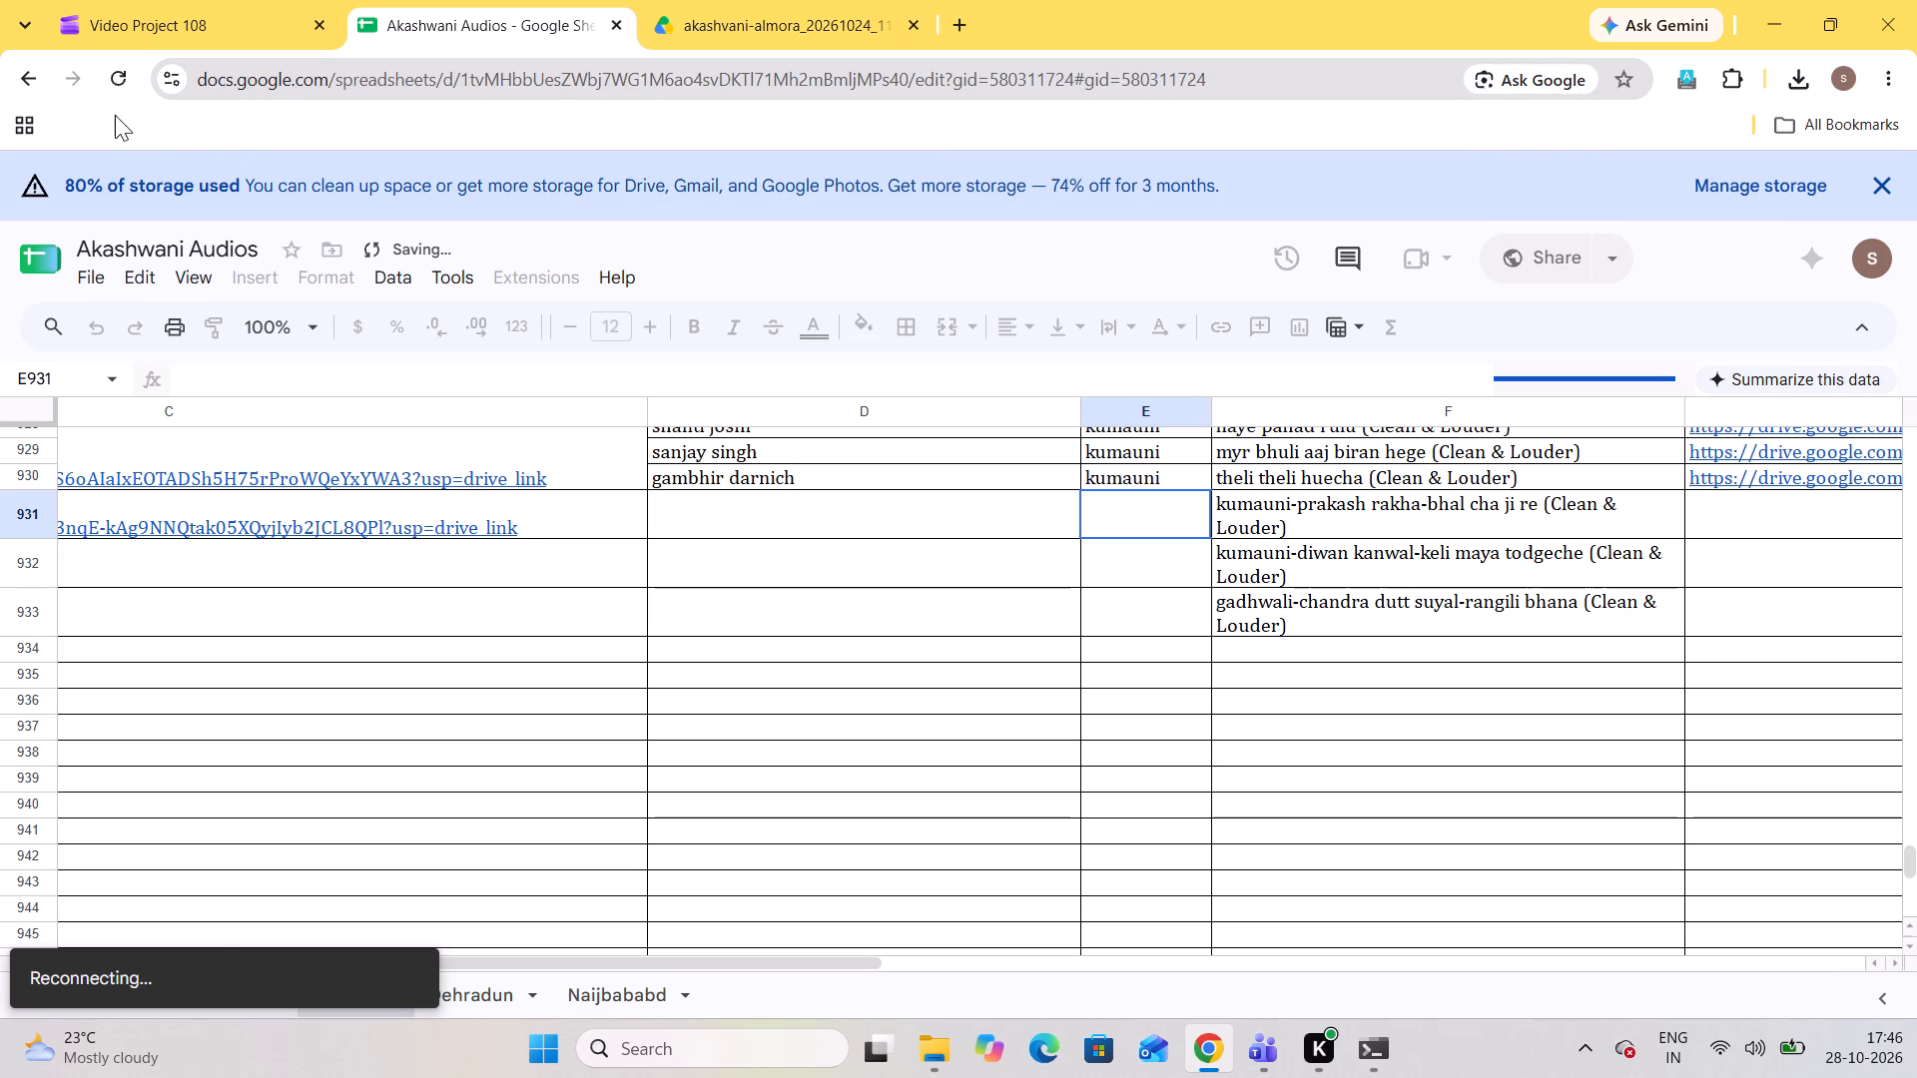
Reload the Akashwani Audios spreadsheet, accepting that its unsaved changes may be lost.
{"action": "left_click", "coordinate": [113, 81]}
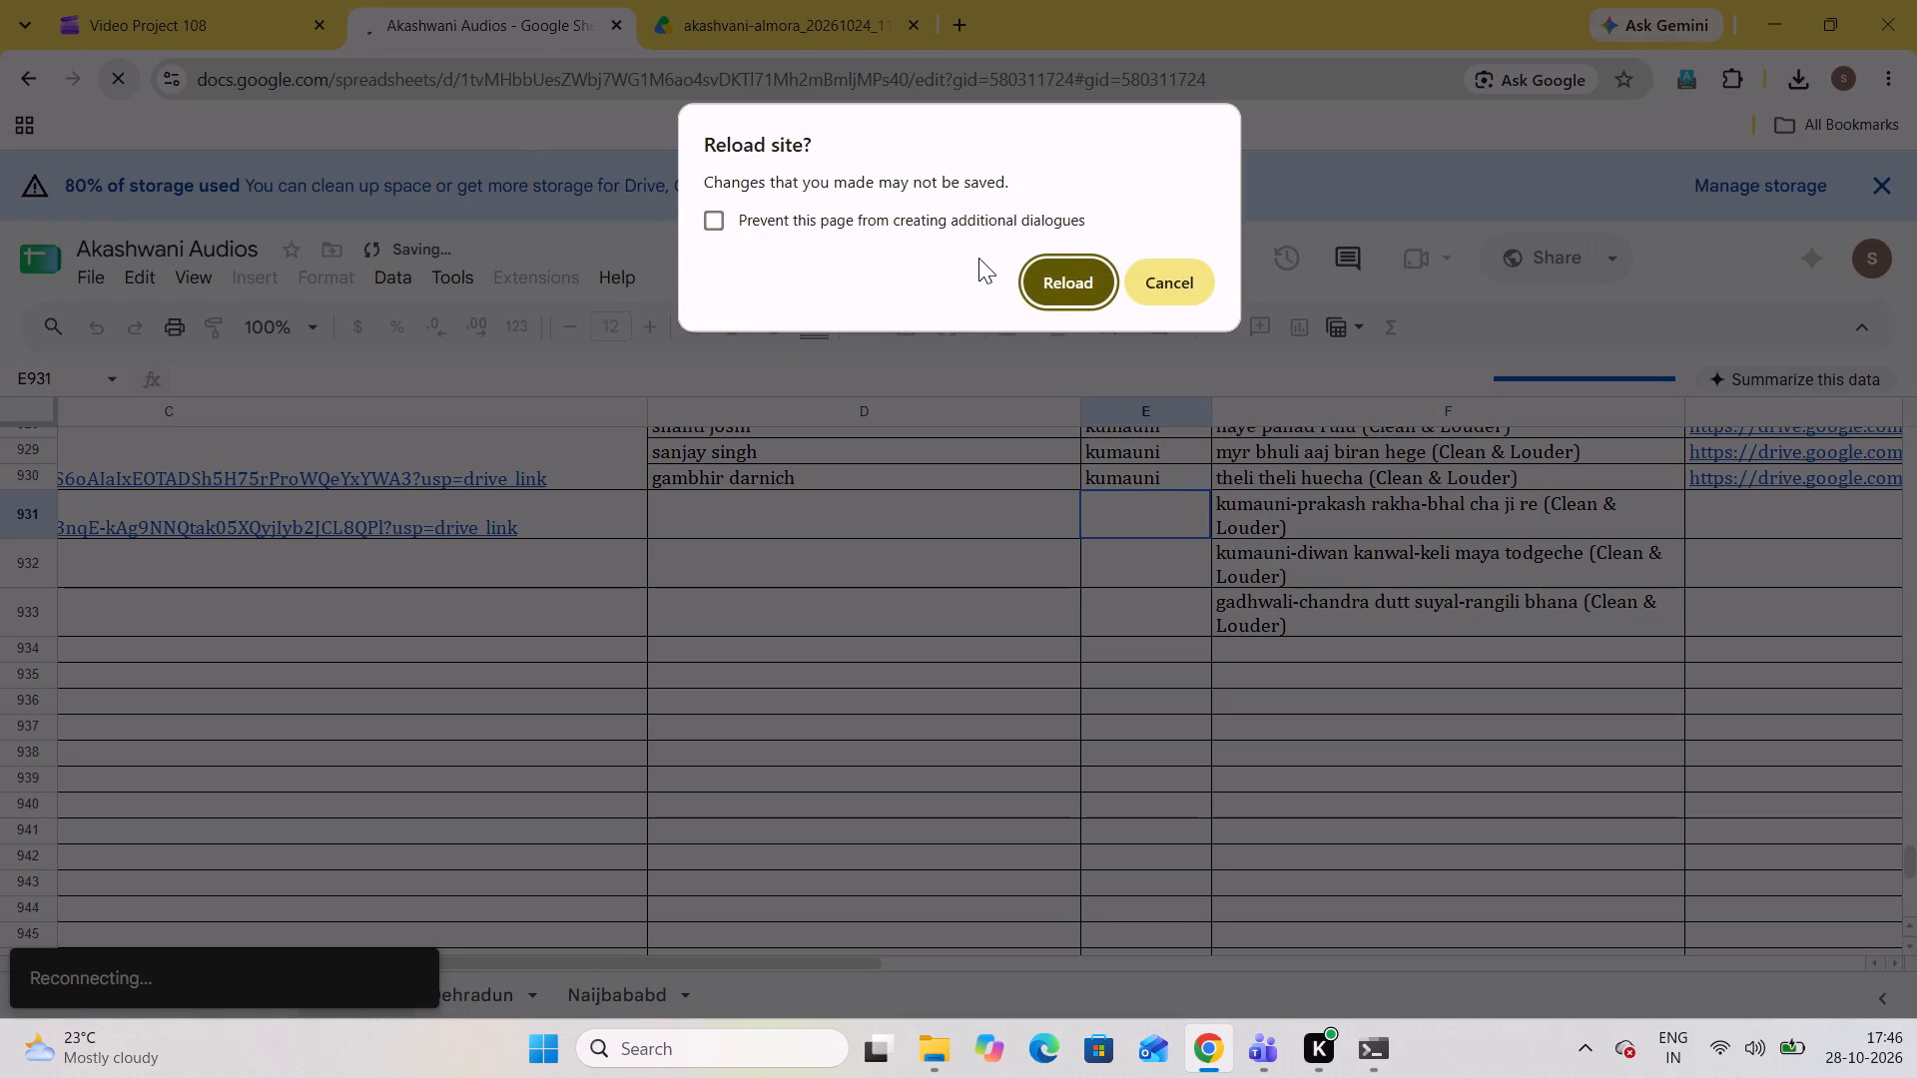
{"action": "left_click", "coordinate": [1076, 276]}
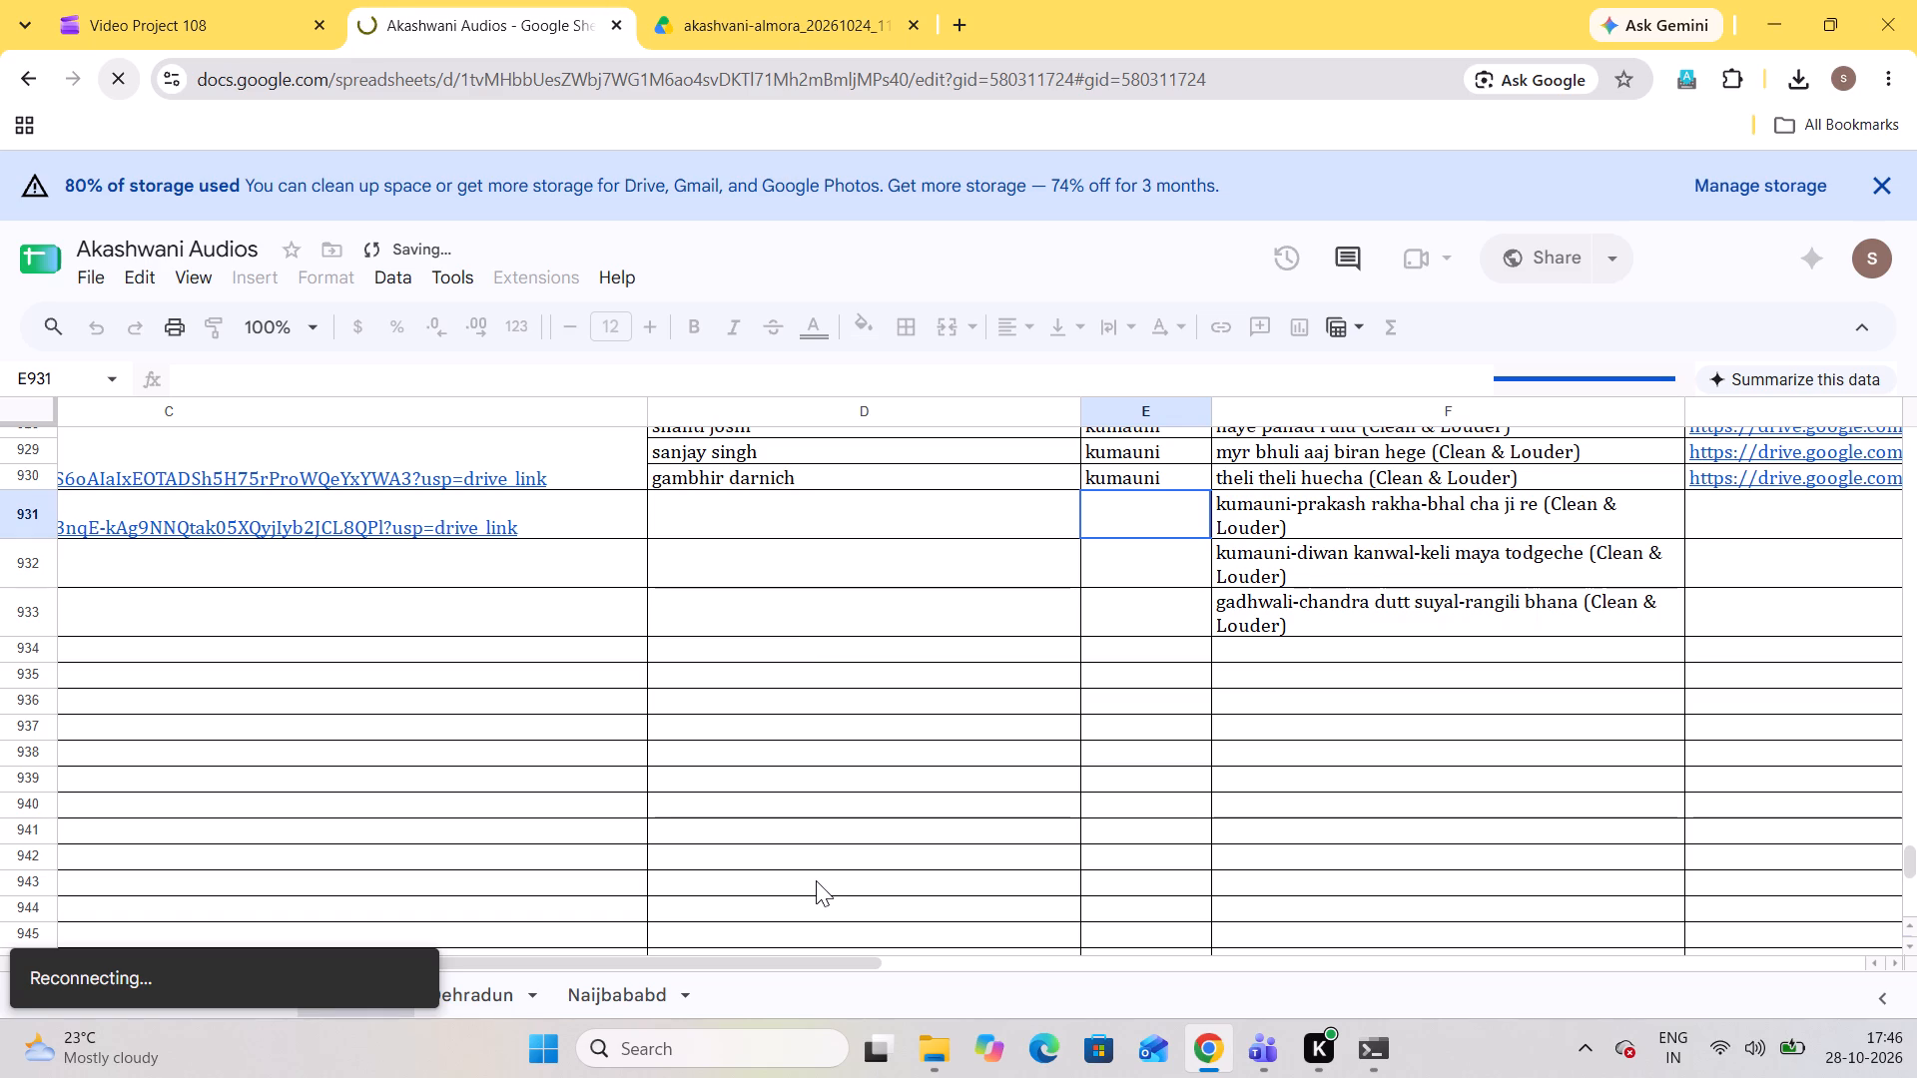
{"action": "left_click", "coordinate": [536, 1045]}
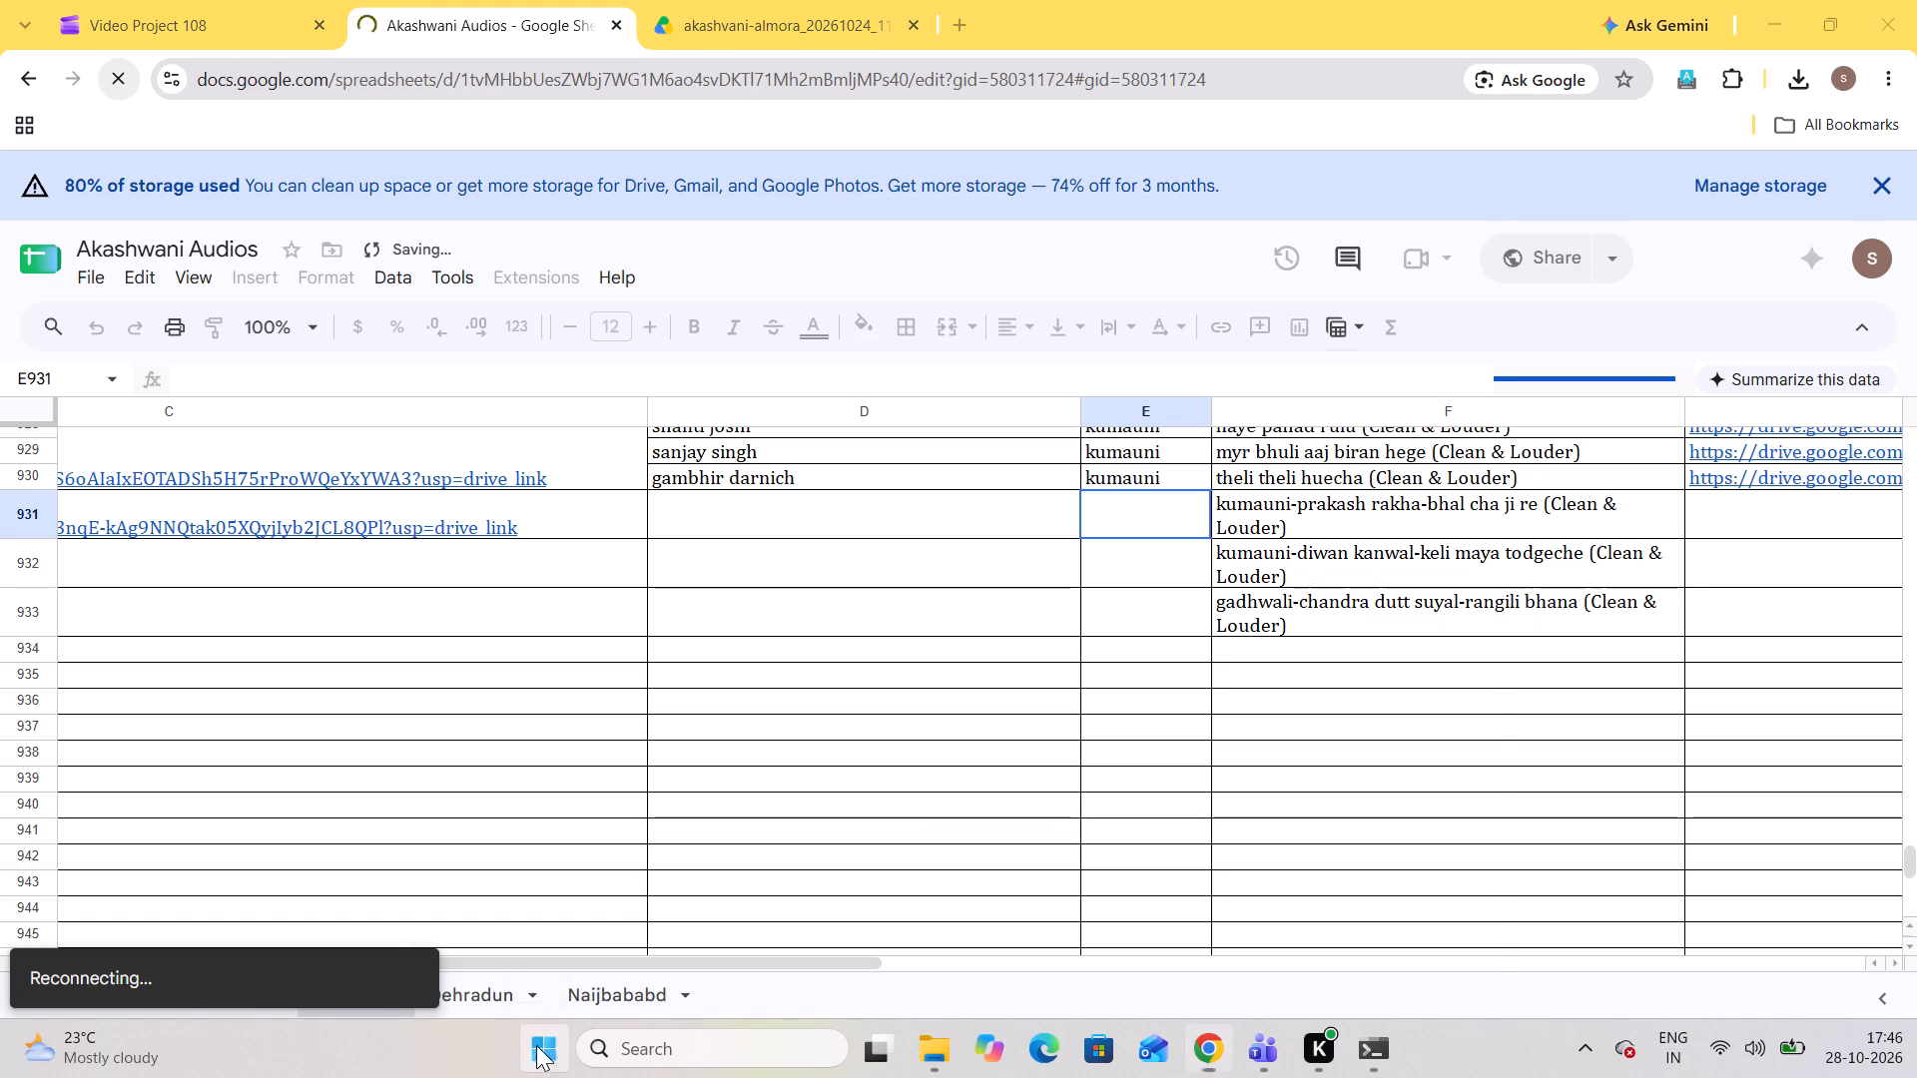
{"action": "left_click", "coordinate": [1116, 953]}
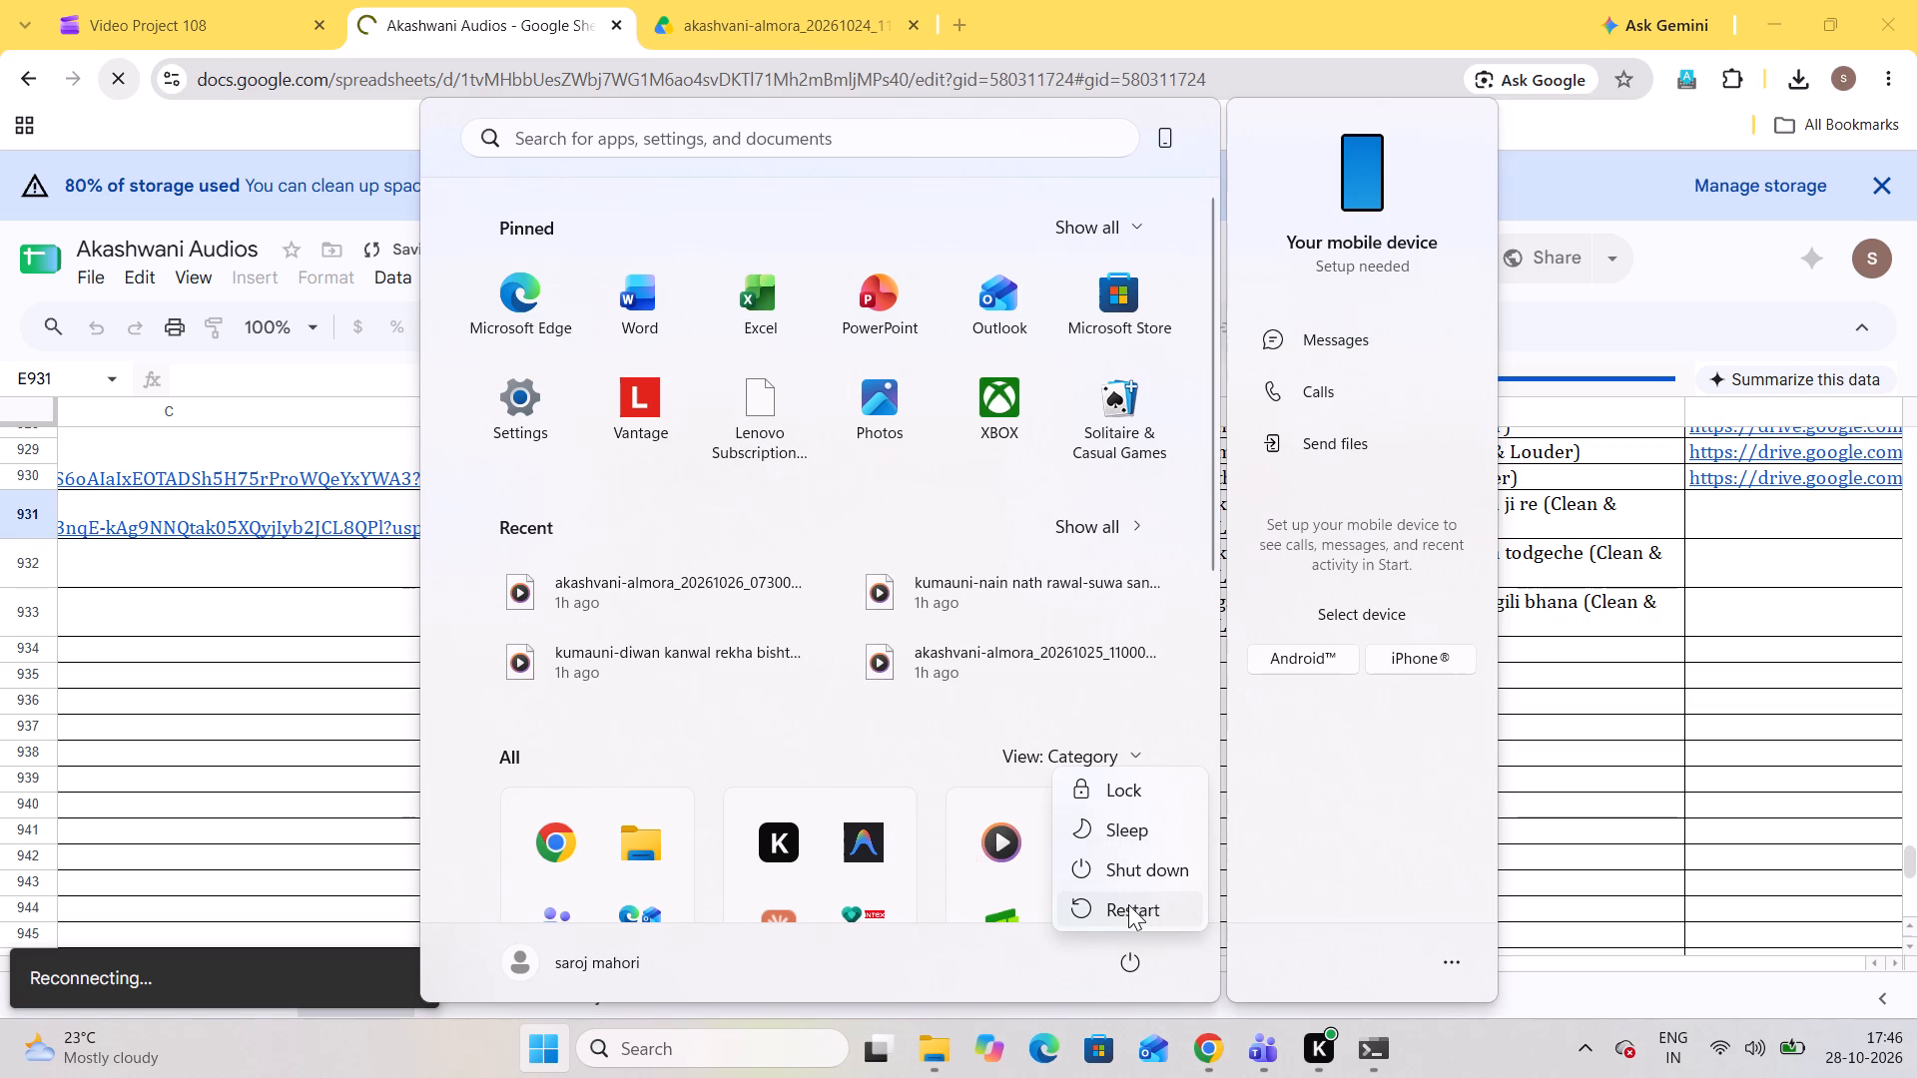
Switch to Video Project 108 in Clipchamp and add akashvani-almora_20261025_110000.aac to the timeline.
{"action": "left_click", "coordinate": [176, 24]}
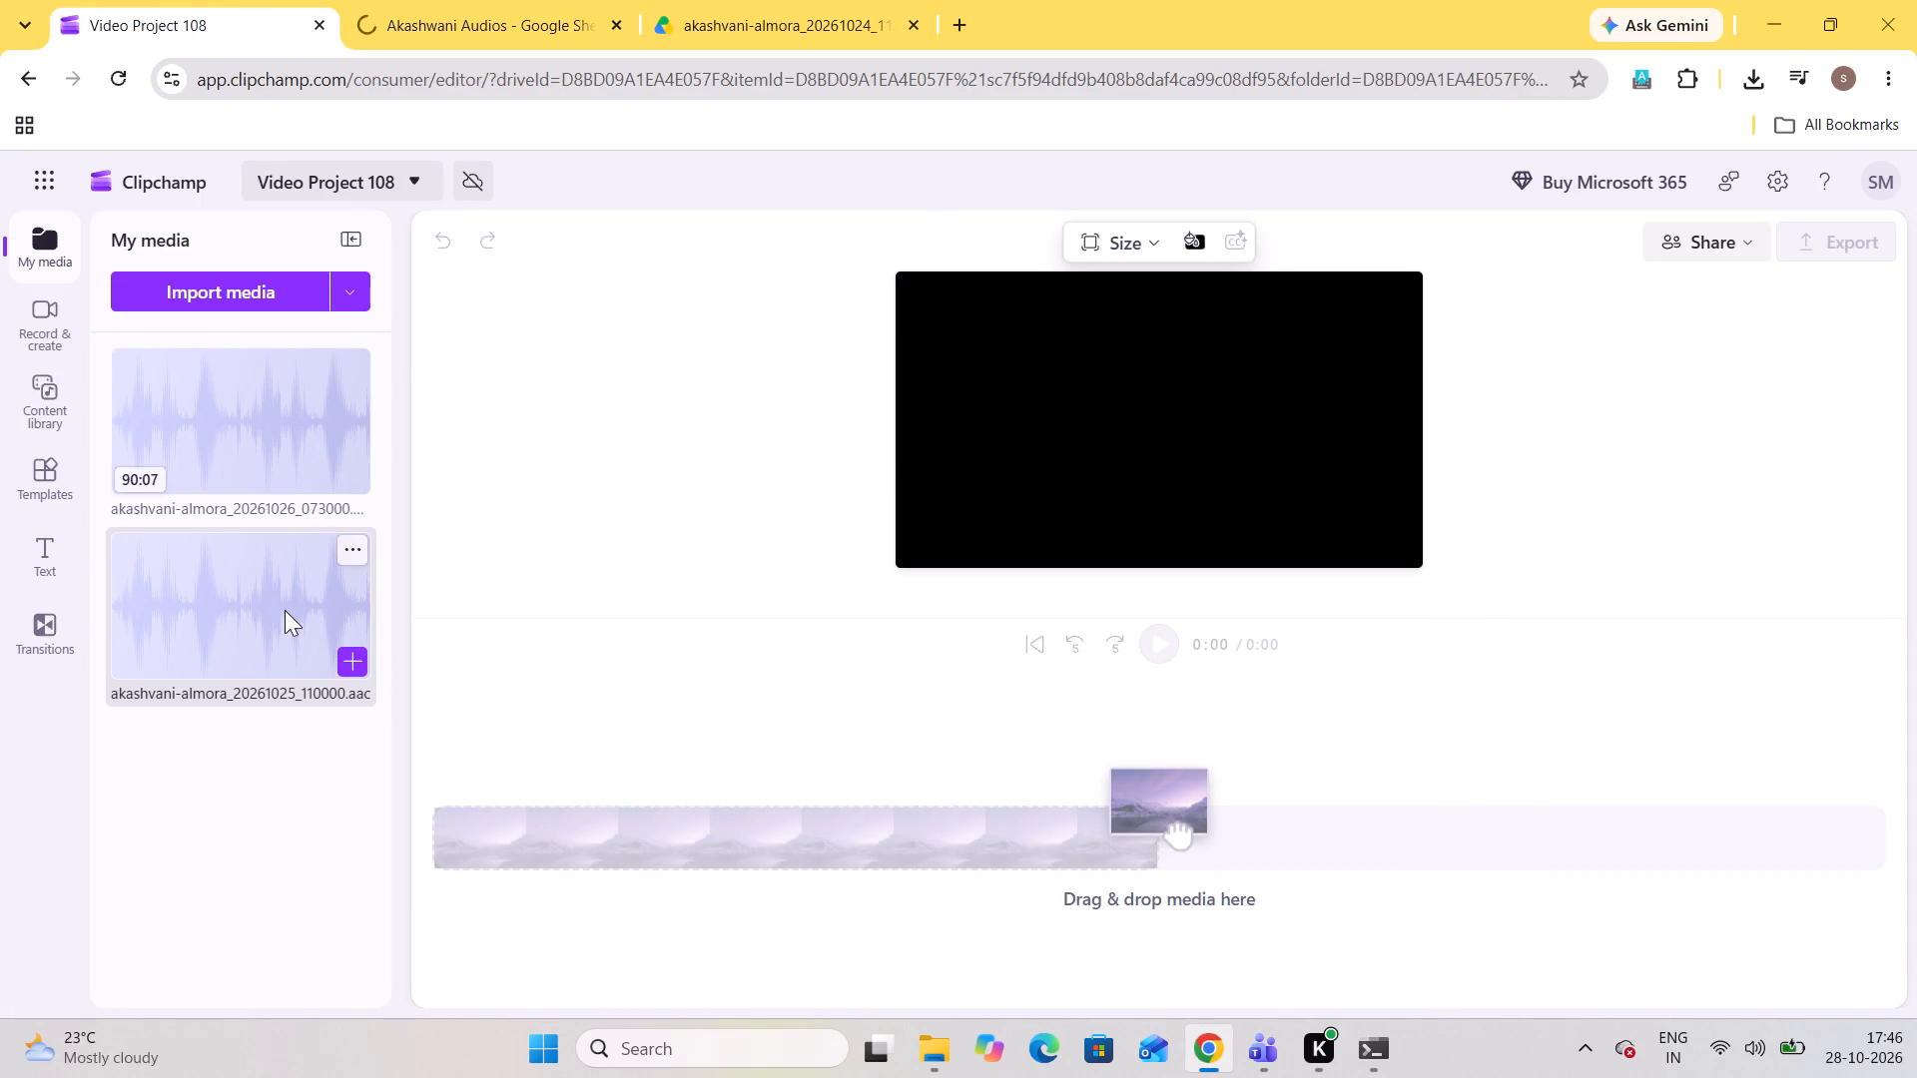
{"action": "left_click_drag", "start_coordinate": [286, 610], "coordinate": [635, 908]}
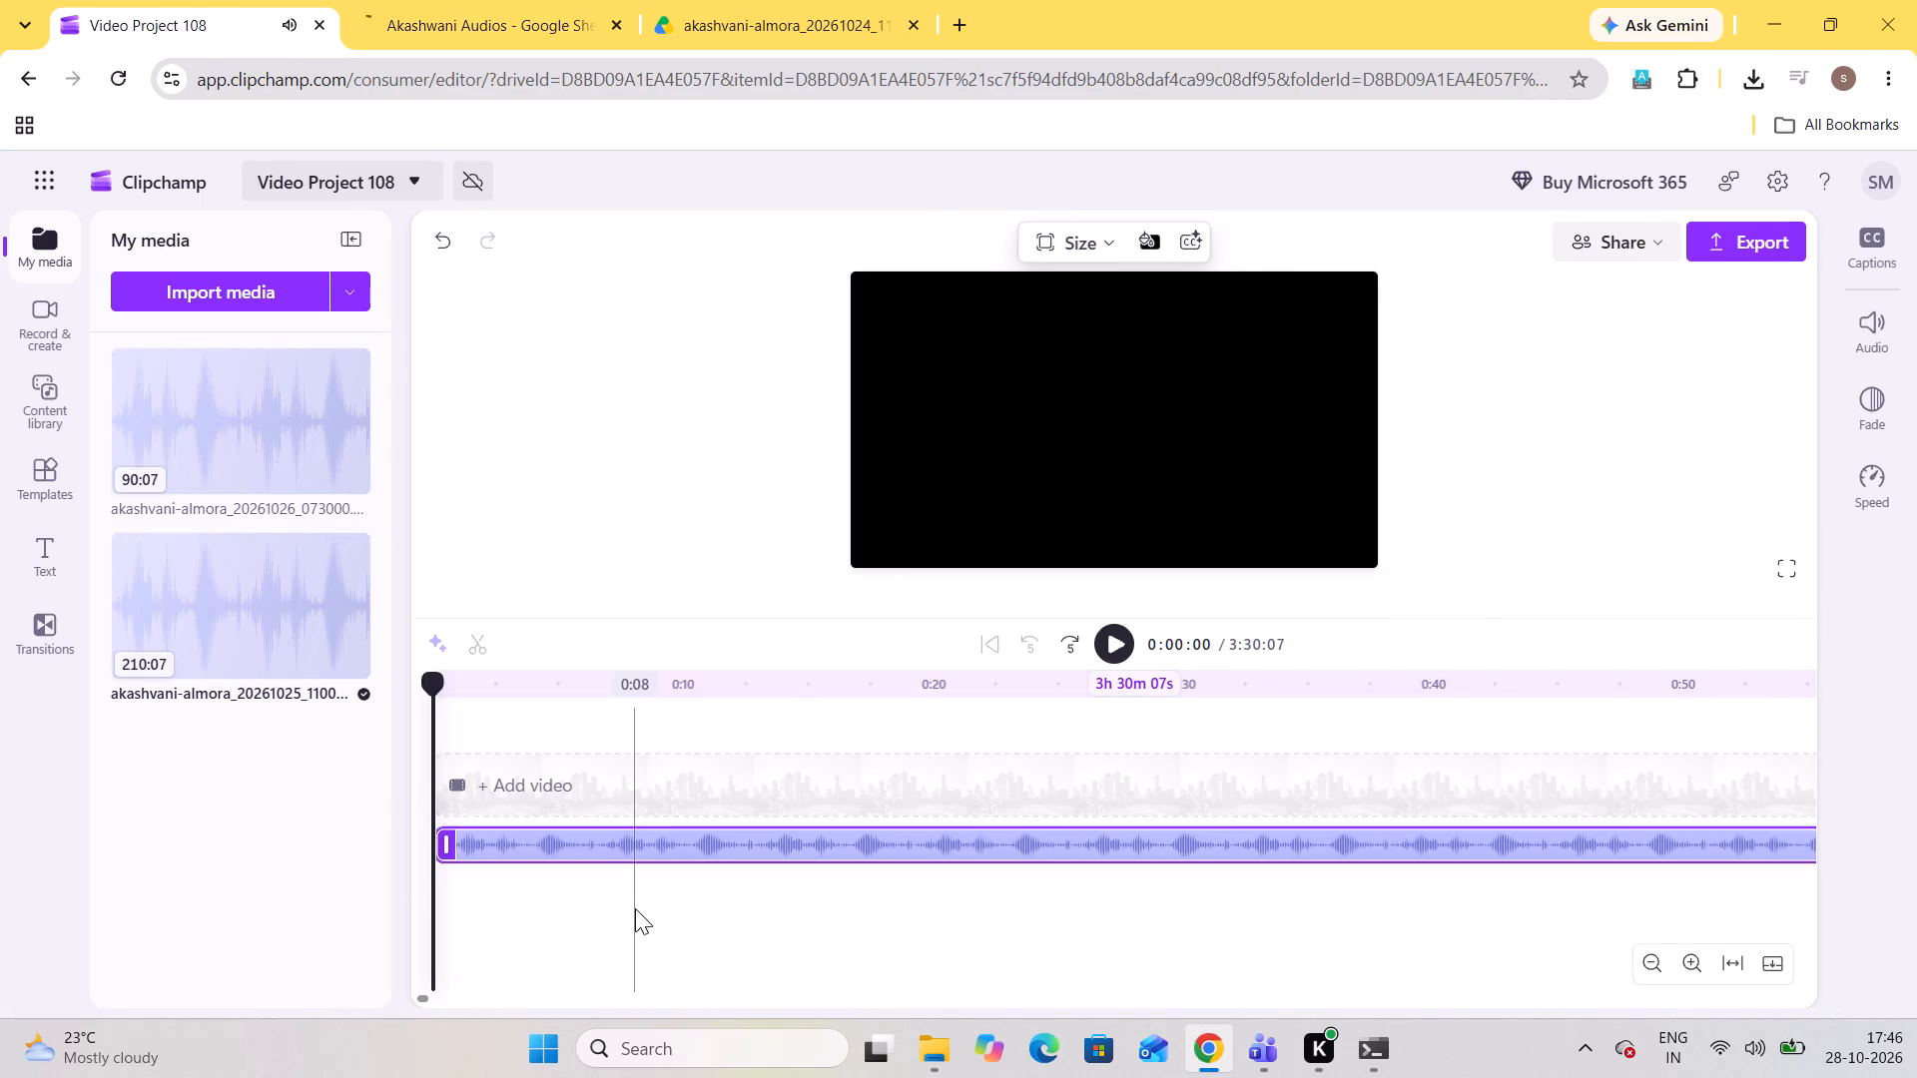
Play the akashvani-almora_20261025_110000 recording and skim forward from its start past the two-hour mark, listening for songs.
{"action": "left_click", "coordinate": [1129, 642]}
{"action": "key", "text": "Right"}
{"action": "key", "text": "Right"}
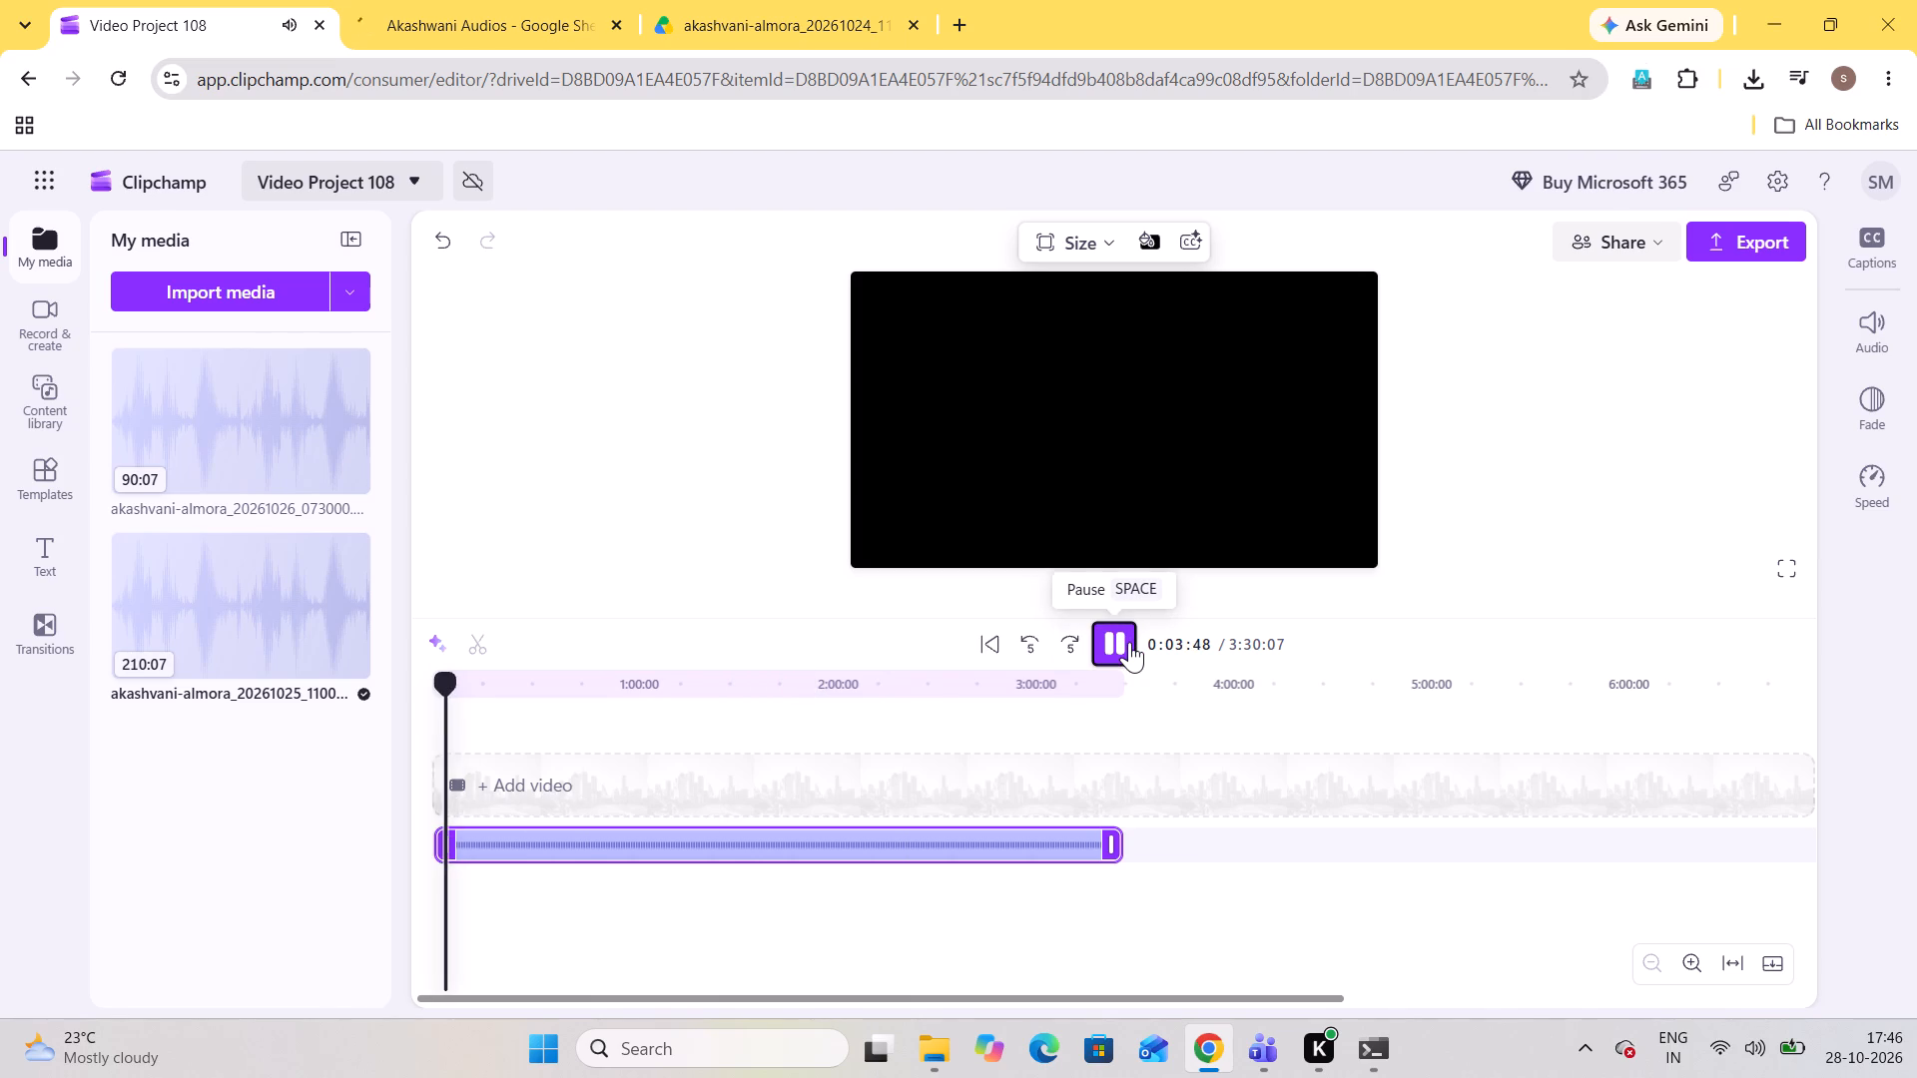
{"action": "key", "text": "Right"}
{"action": "key", "text": "Right"}
{"action": "key", "text": "Right"}
{"action": "key", "text": "Right"}
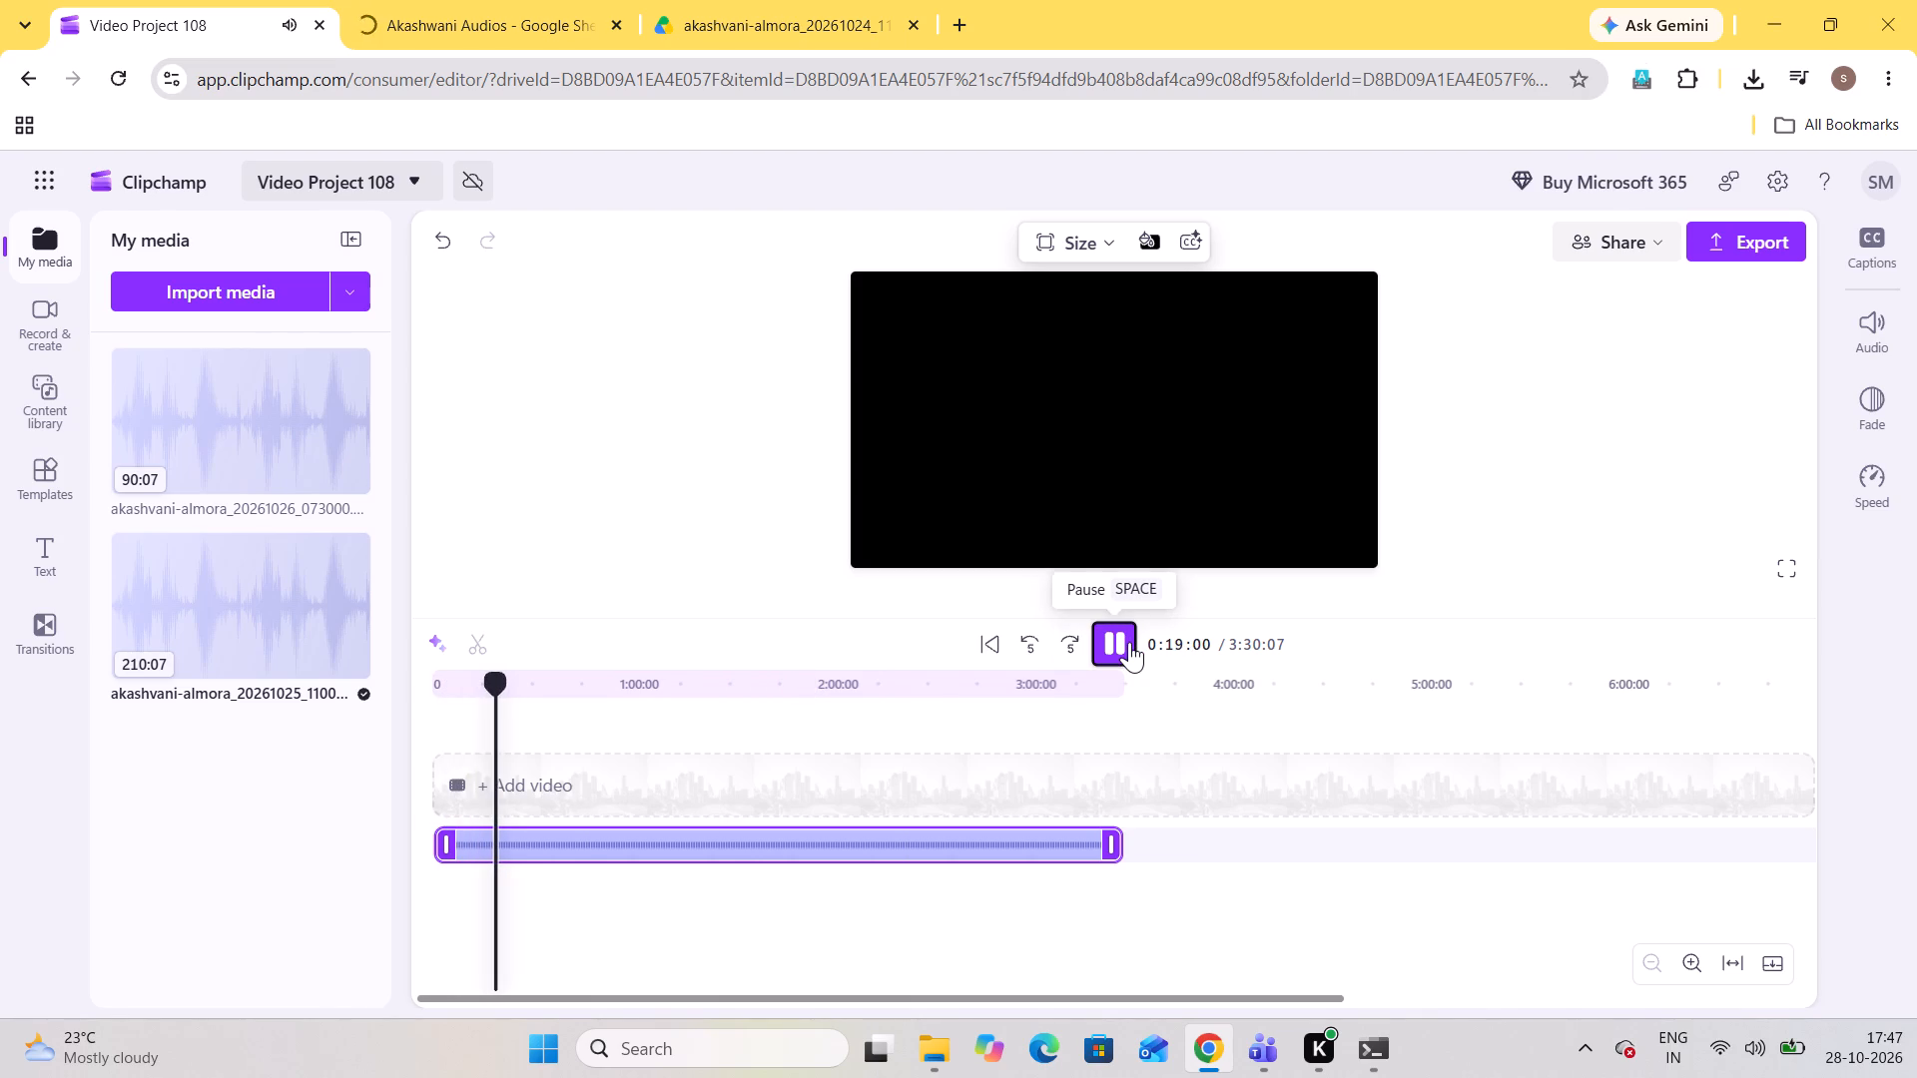
{"action": "key", "text": "Right"}
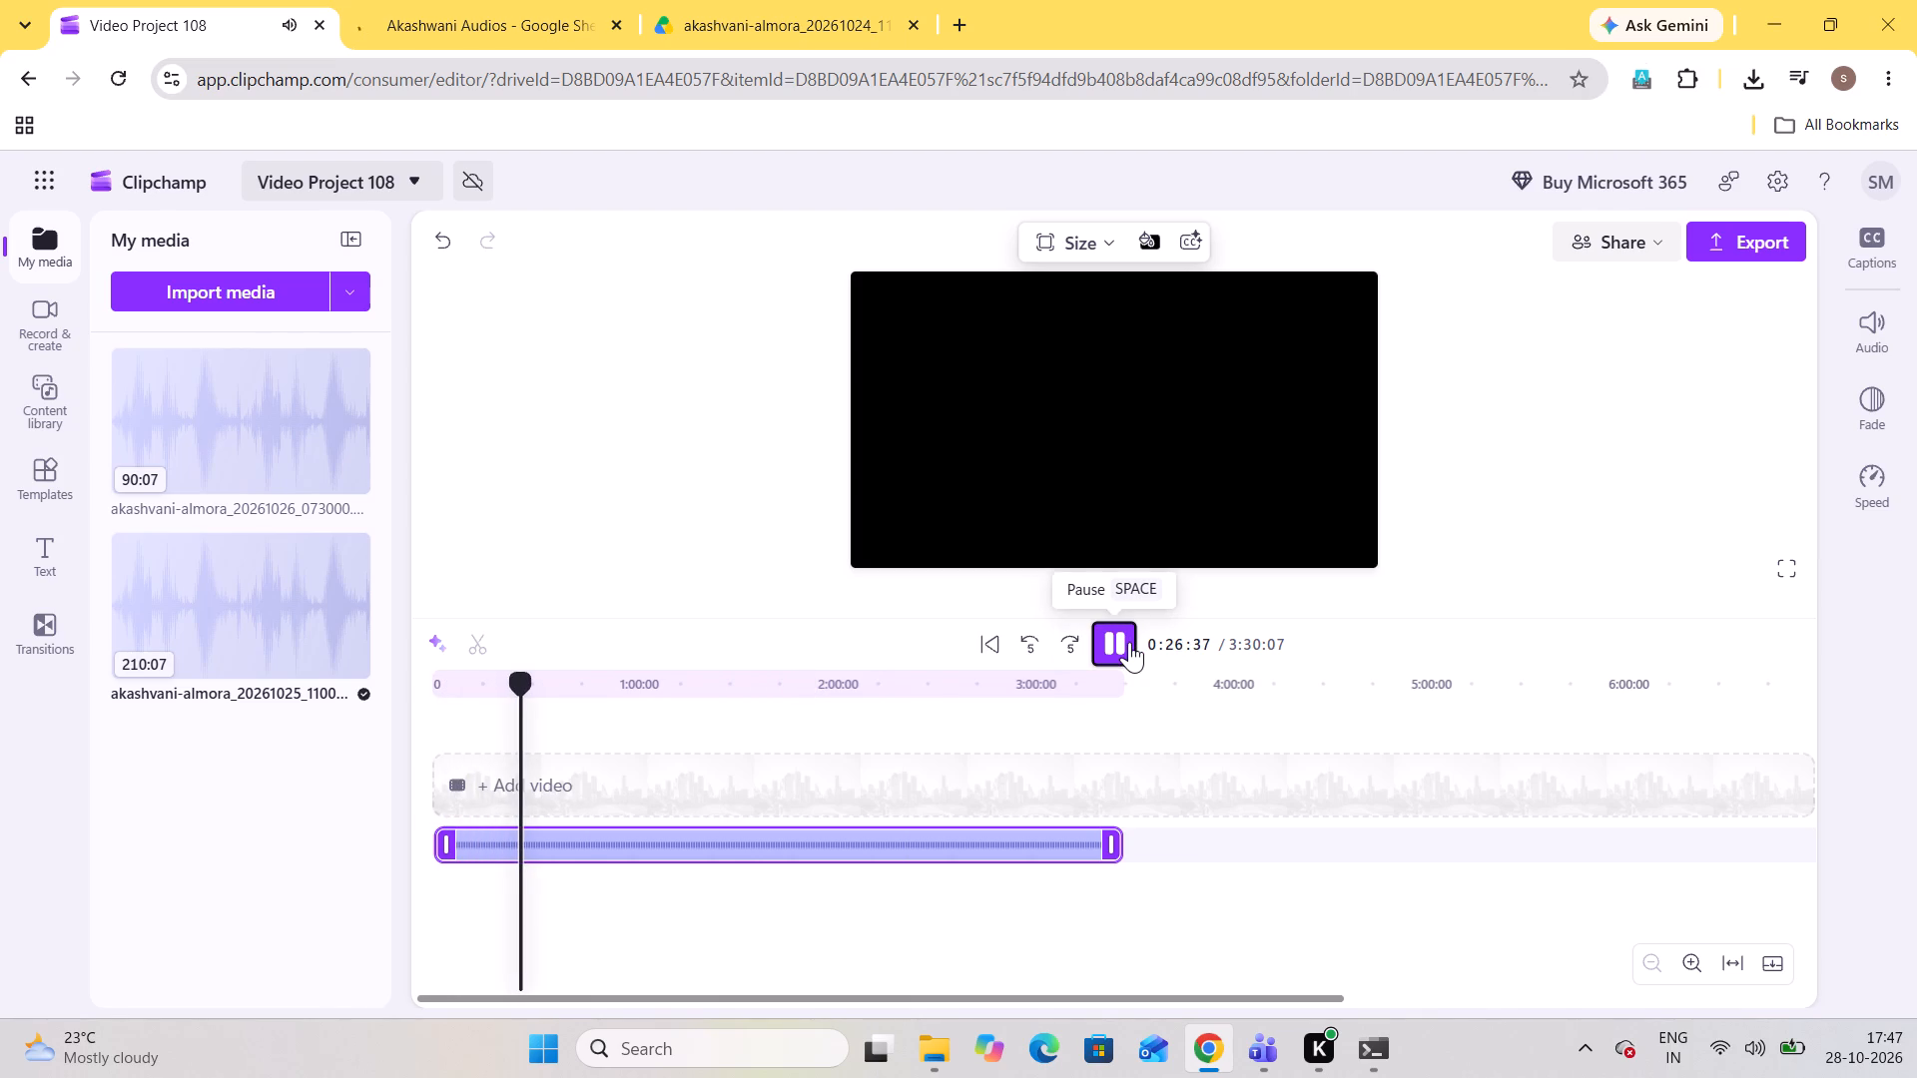
{"action": "key", "text": "Right"}
{"action": "key", "text": "Right"}
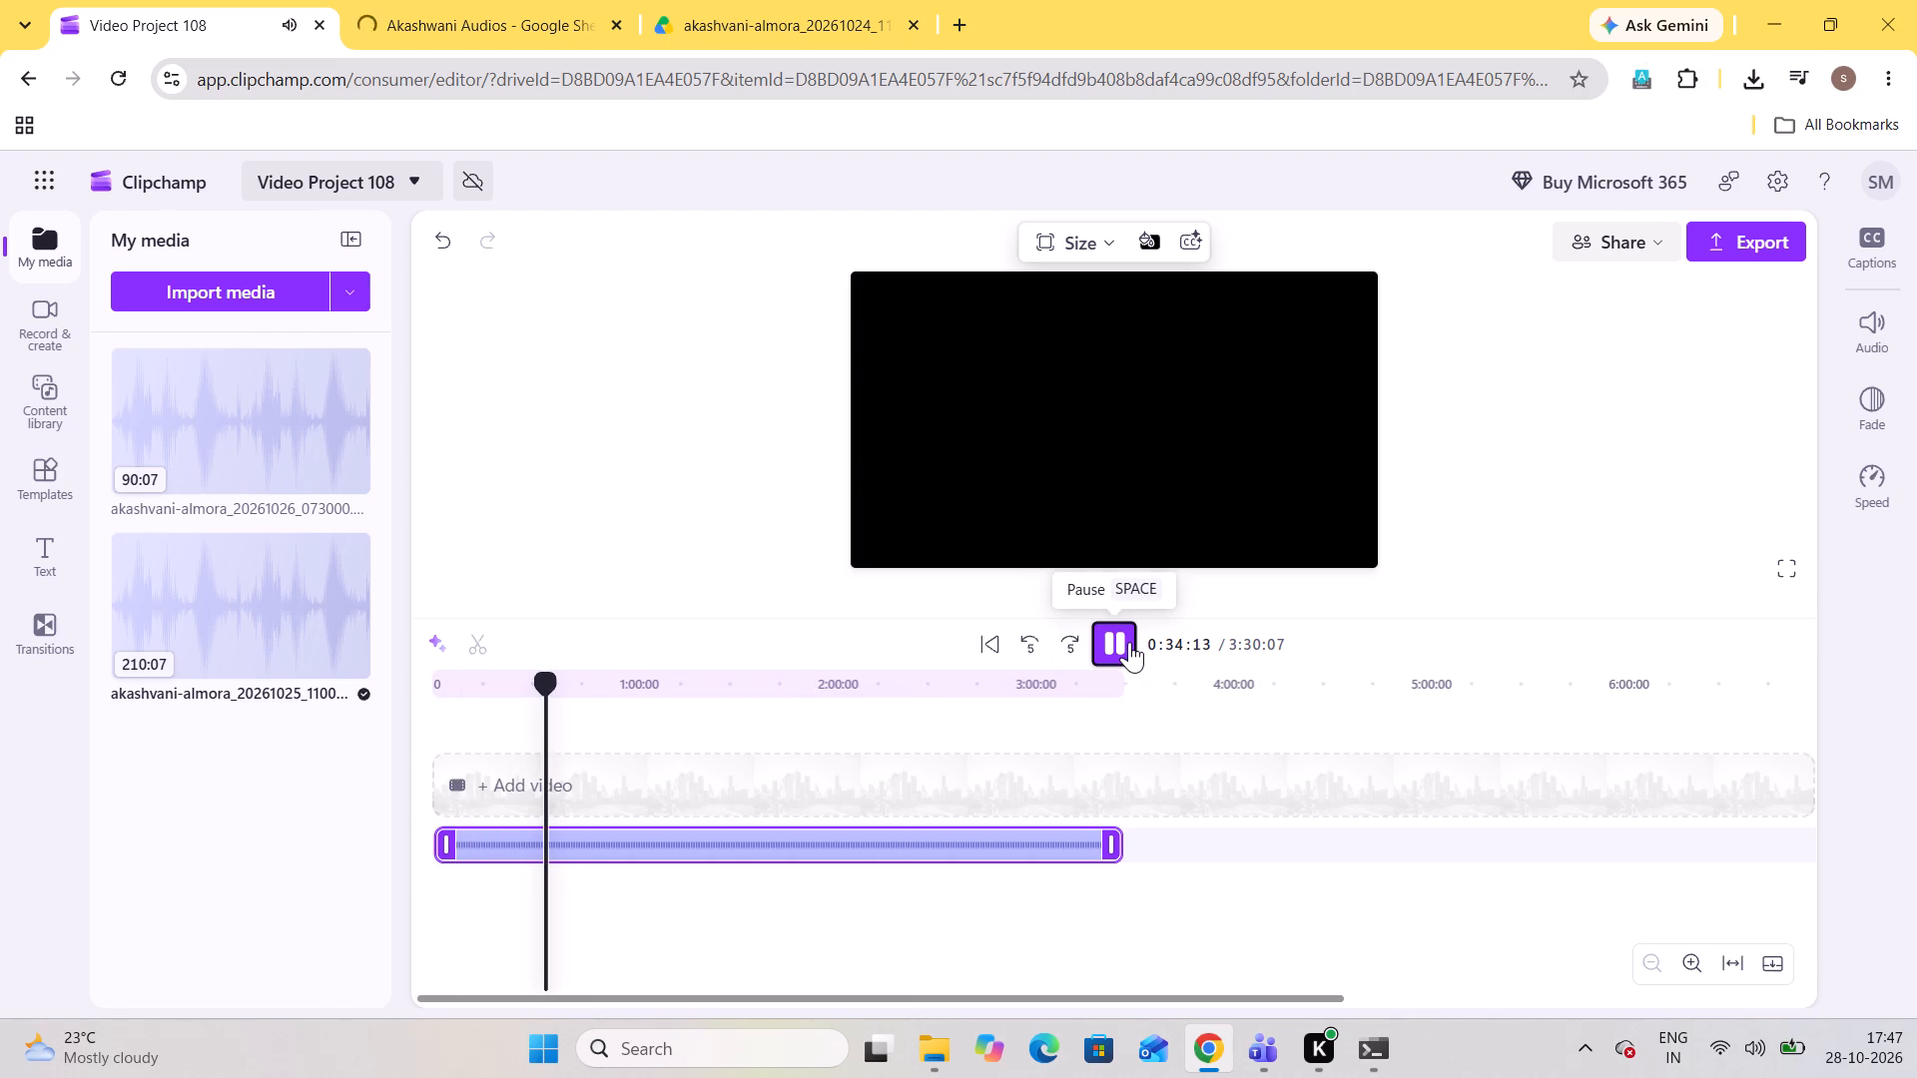
{"action": "key", "text": "Right"}
{"action": "key", "text": "Right"}
{"action": "key", "text": "Right"}
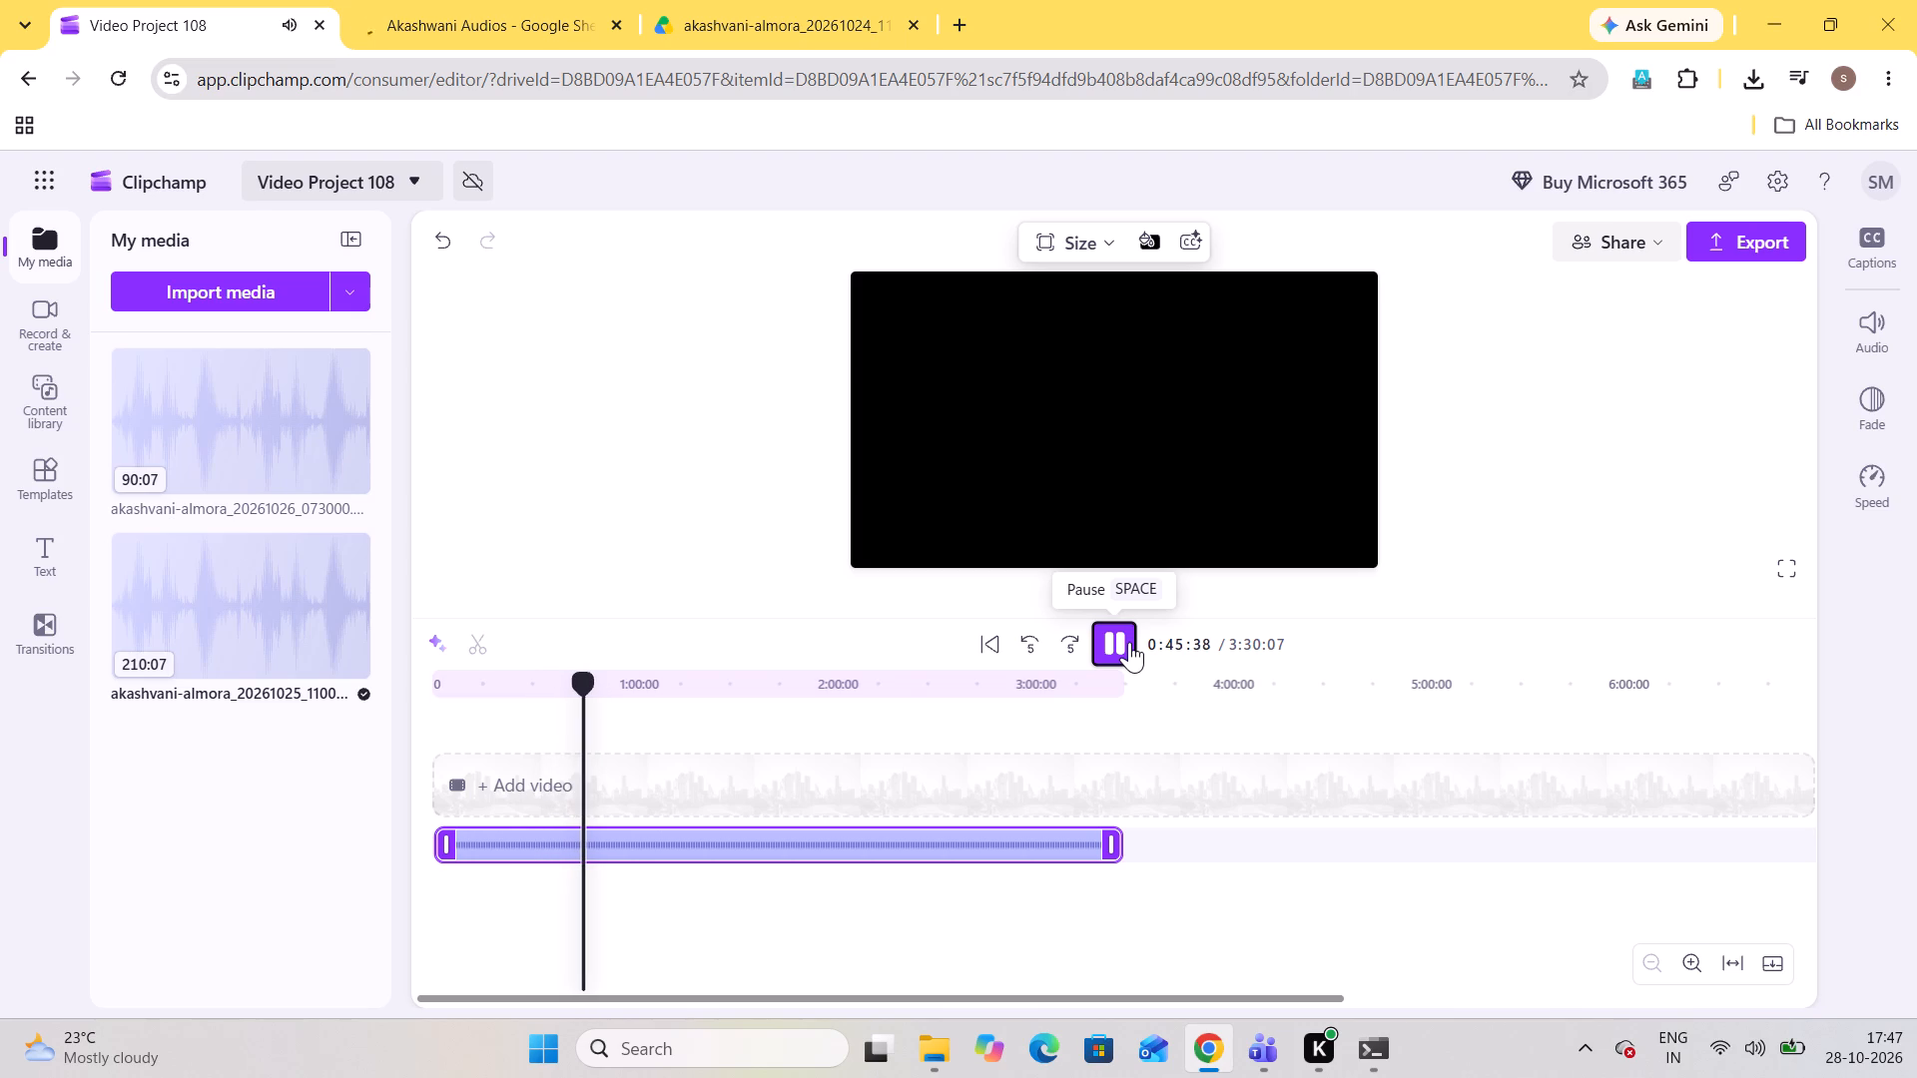
{"action": "key", "text": "Right"}
{"action": "key", "text": "Right"}
{"action": "key", "text": "Right"}
{"action": "key", "text": "Right"}
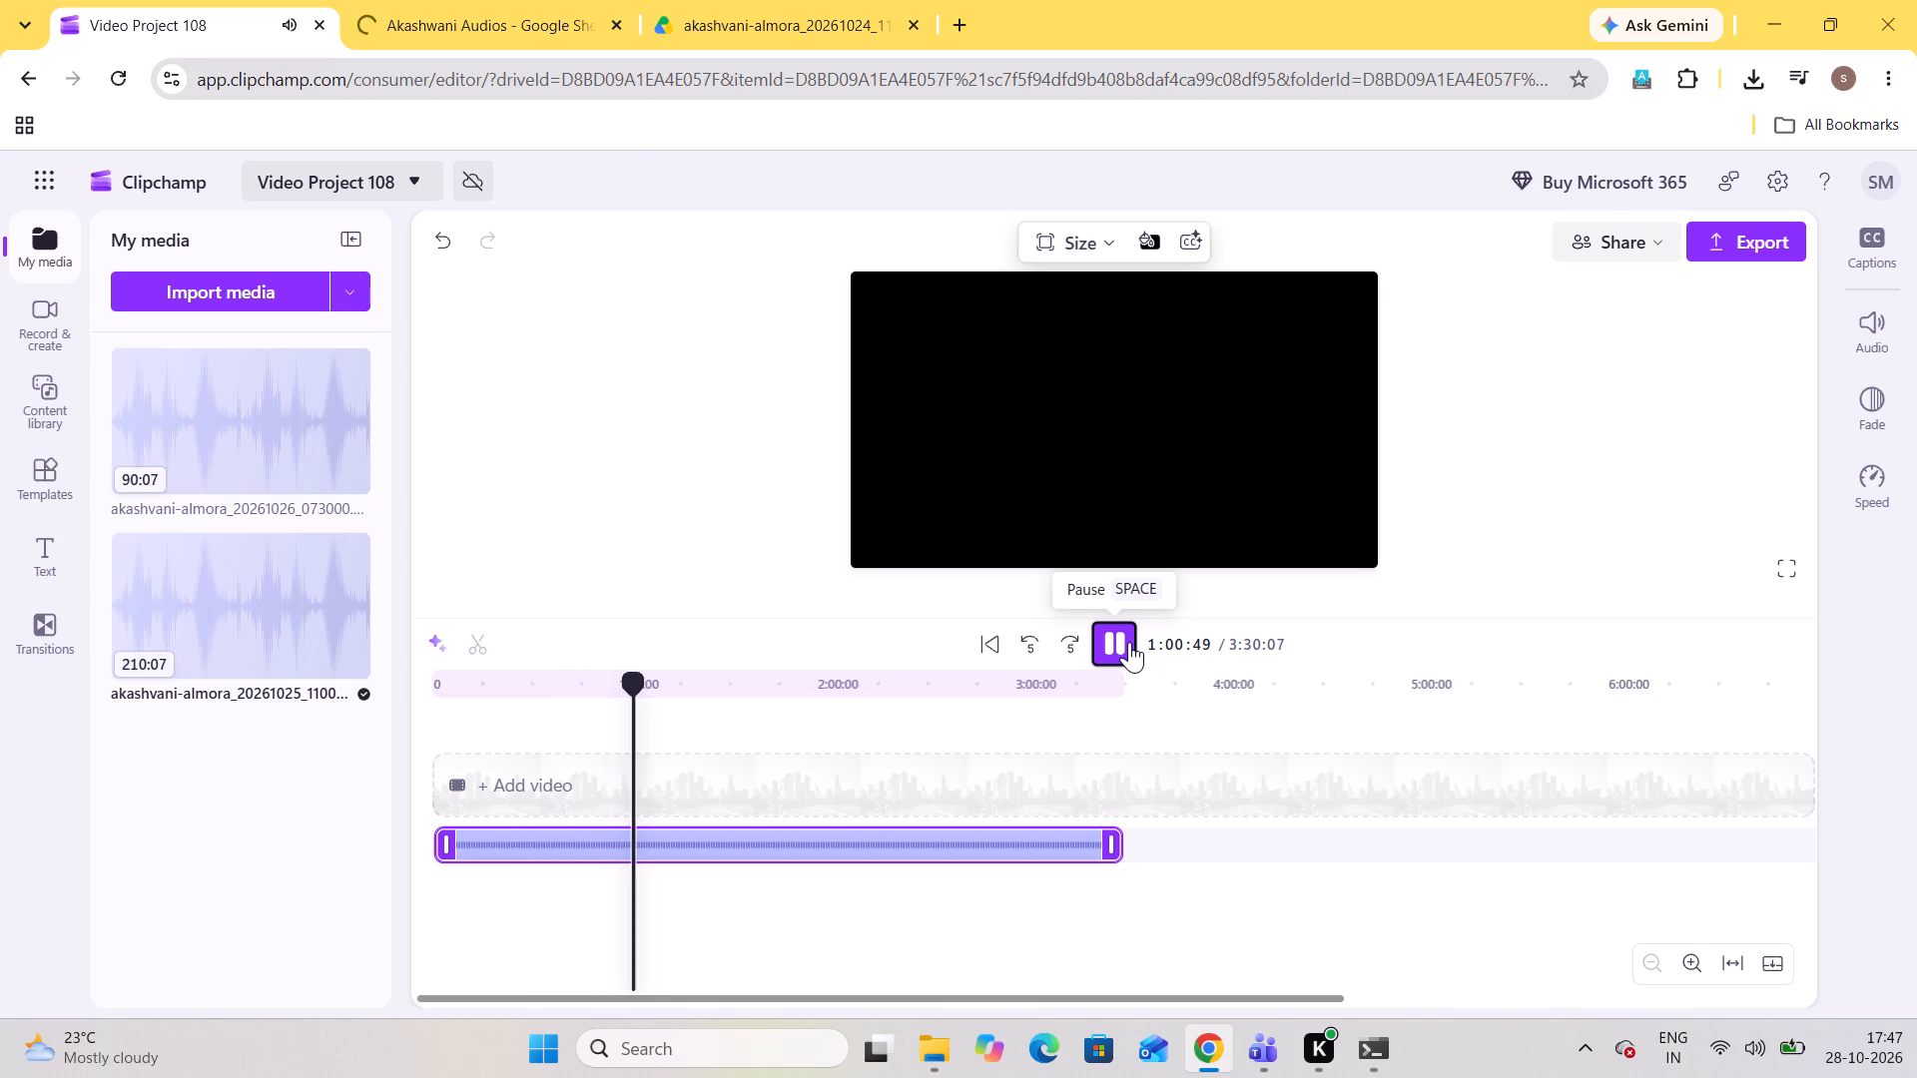
{"action": "key", "text": "Right"}
{"action": "key", "text": "Right"}
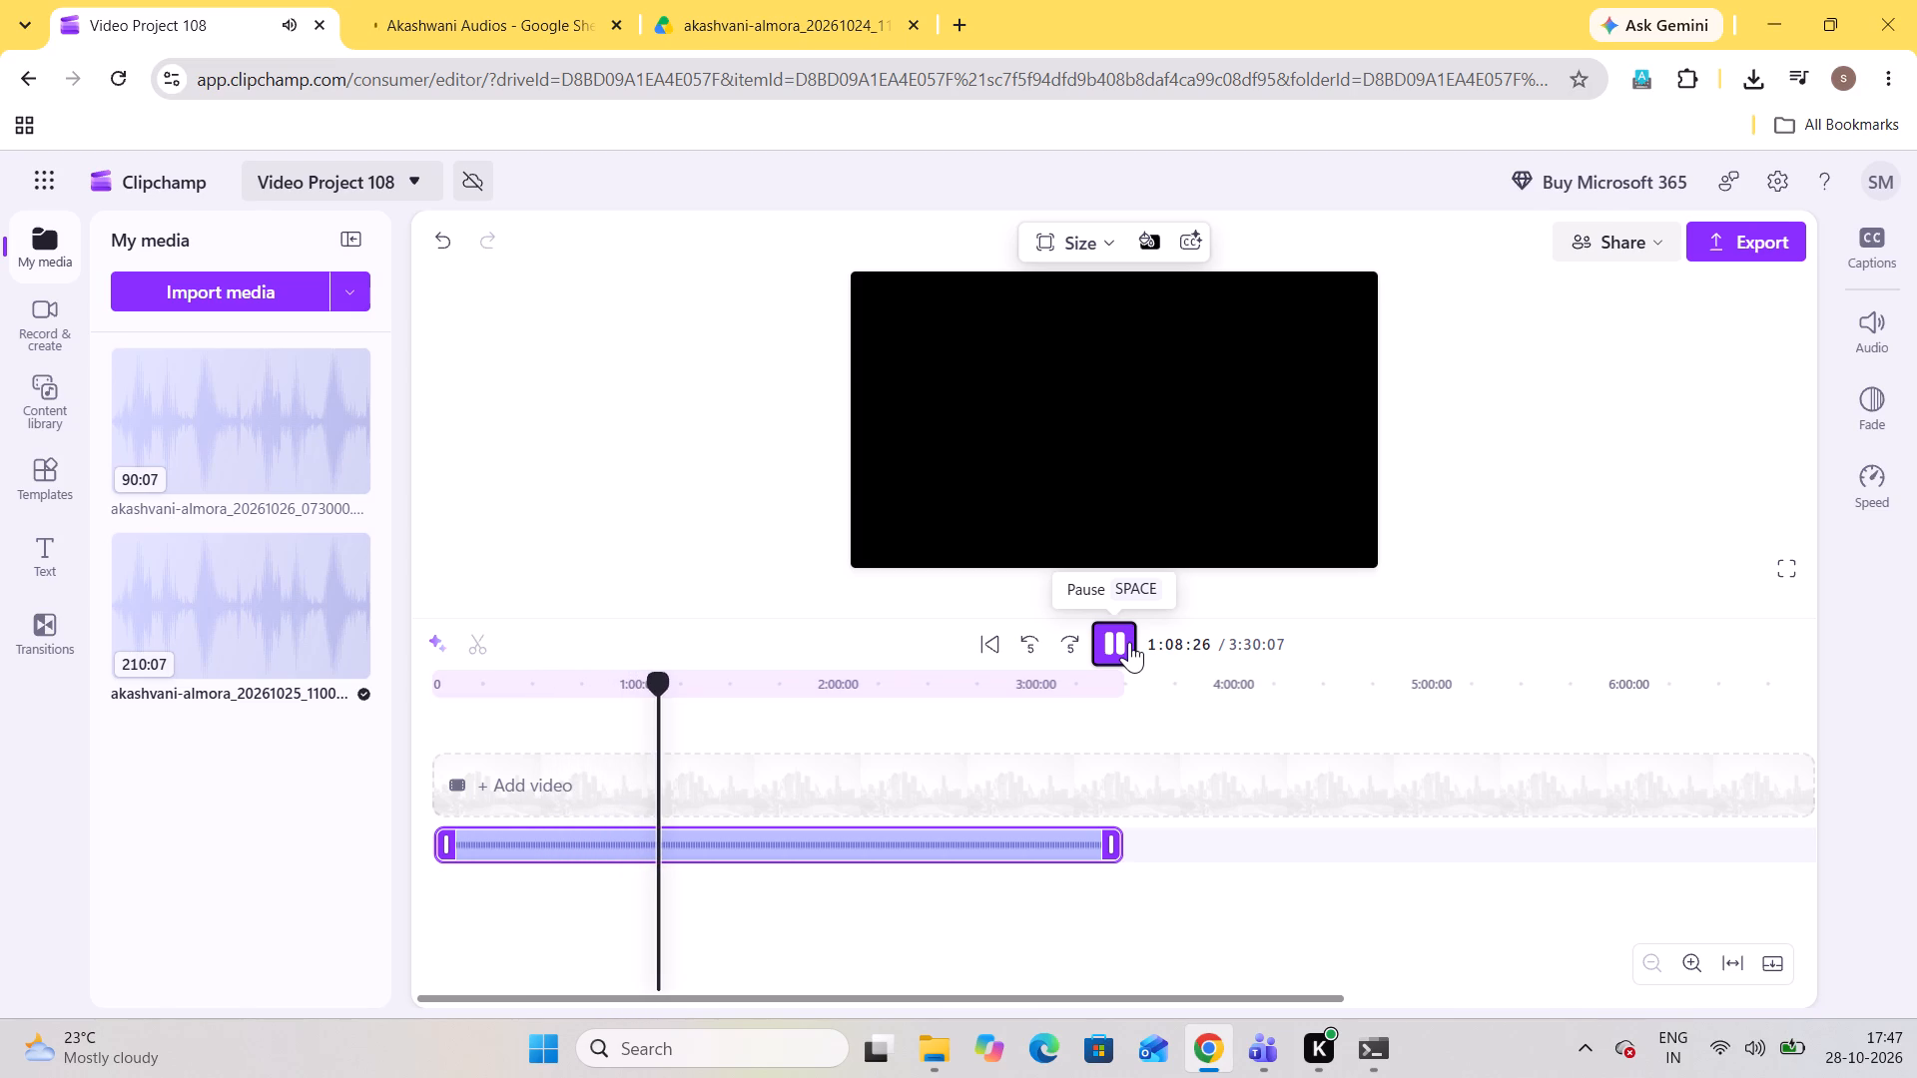
{"action": "key", "text": "Right"}
{"action": "key", "text": "Right"}
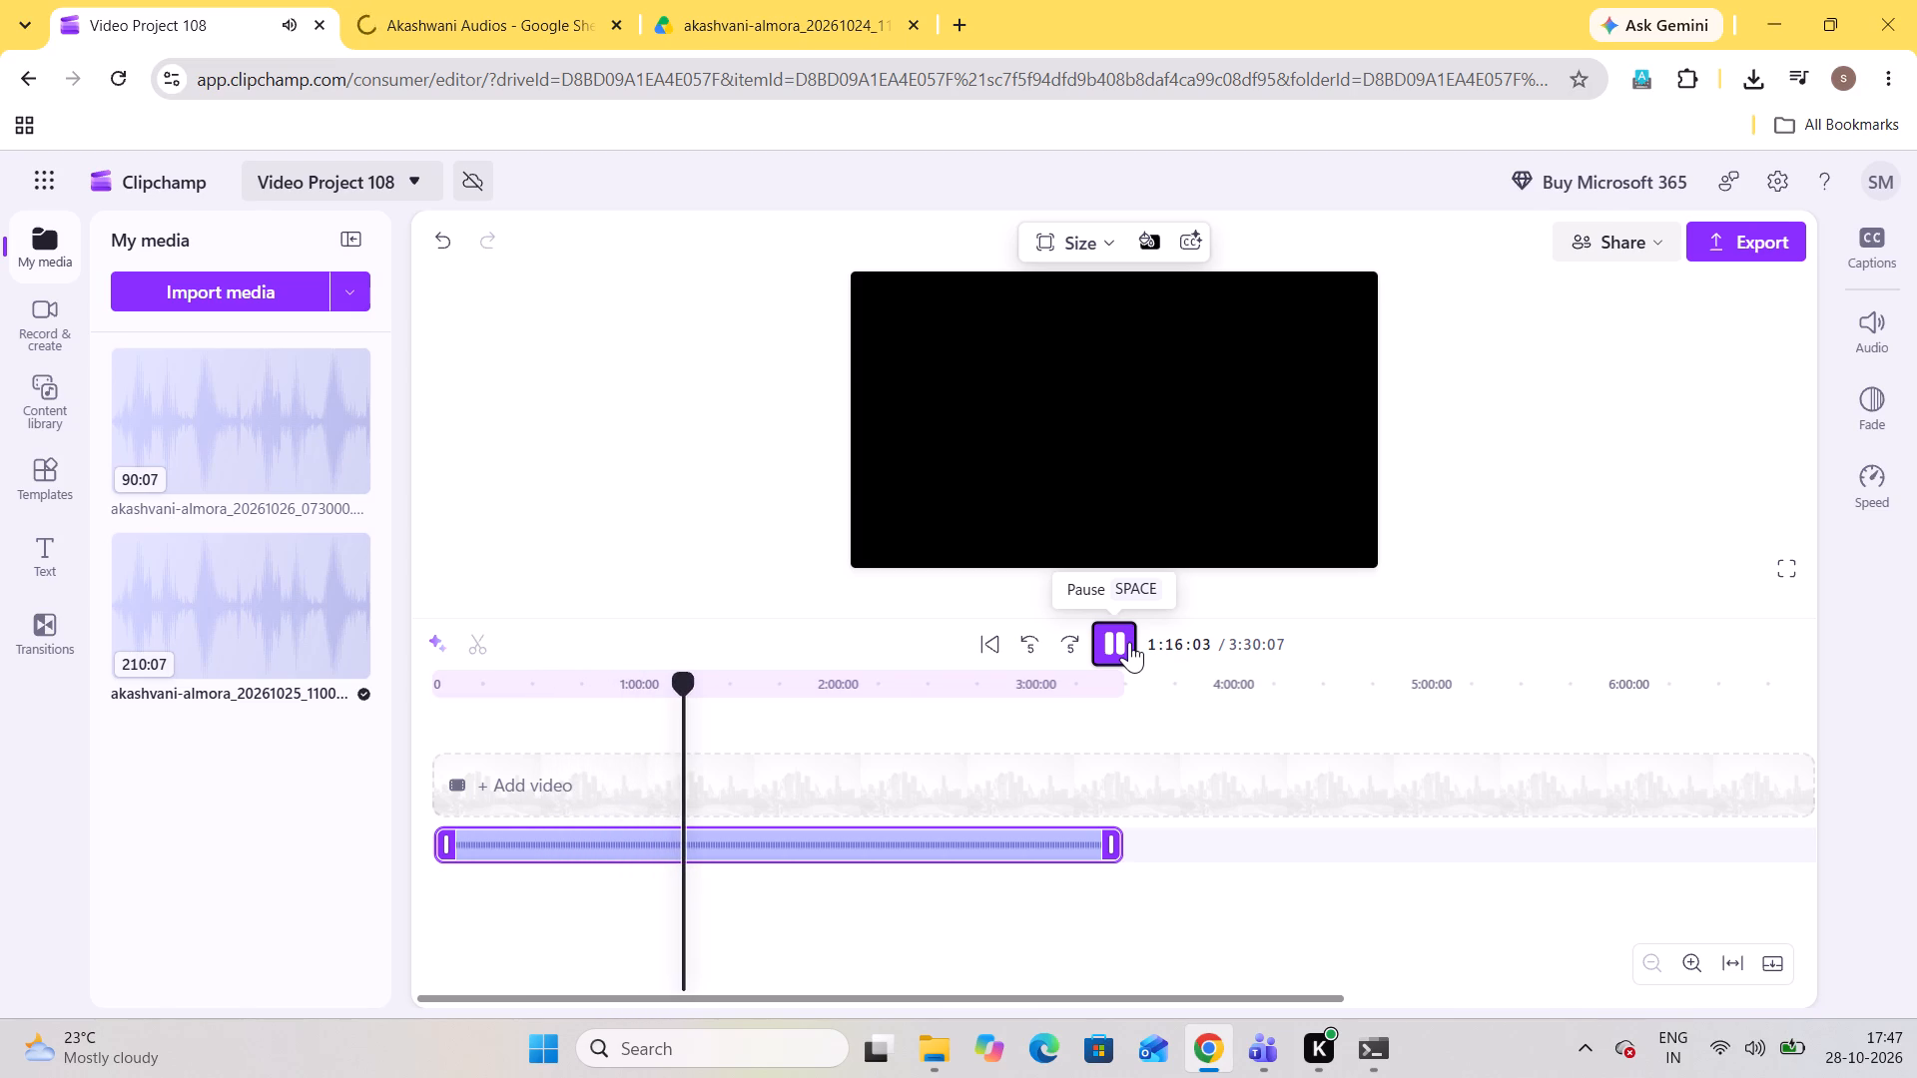
{"action": "key", "text": "Right"}
{"action": "key", "text": "Right"}
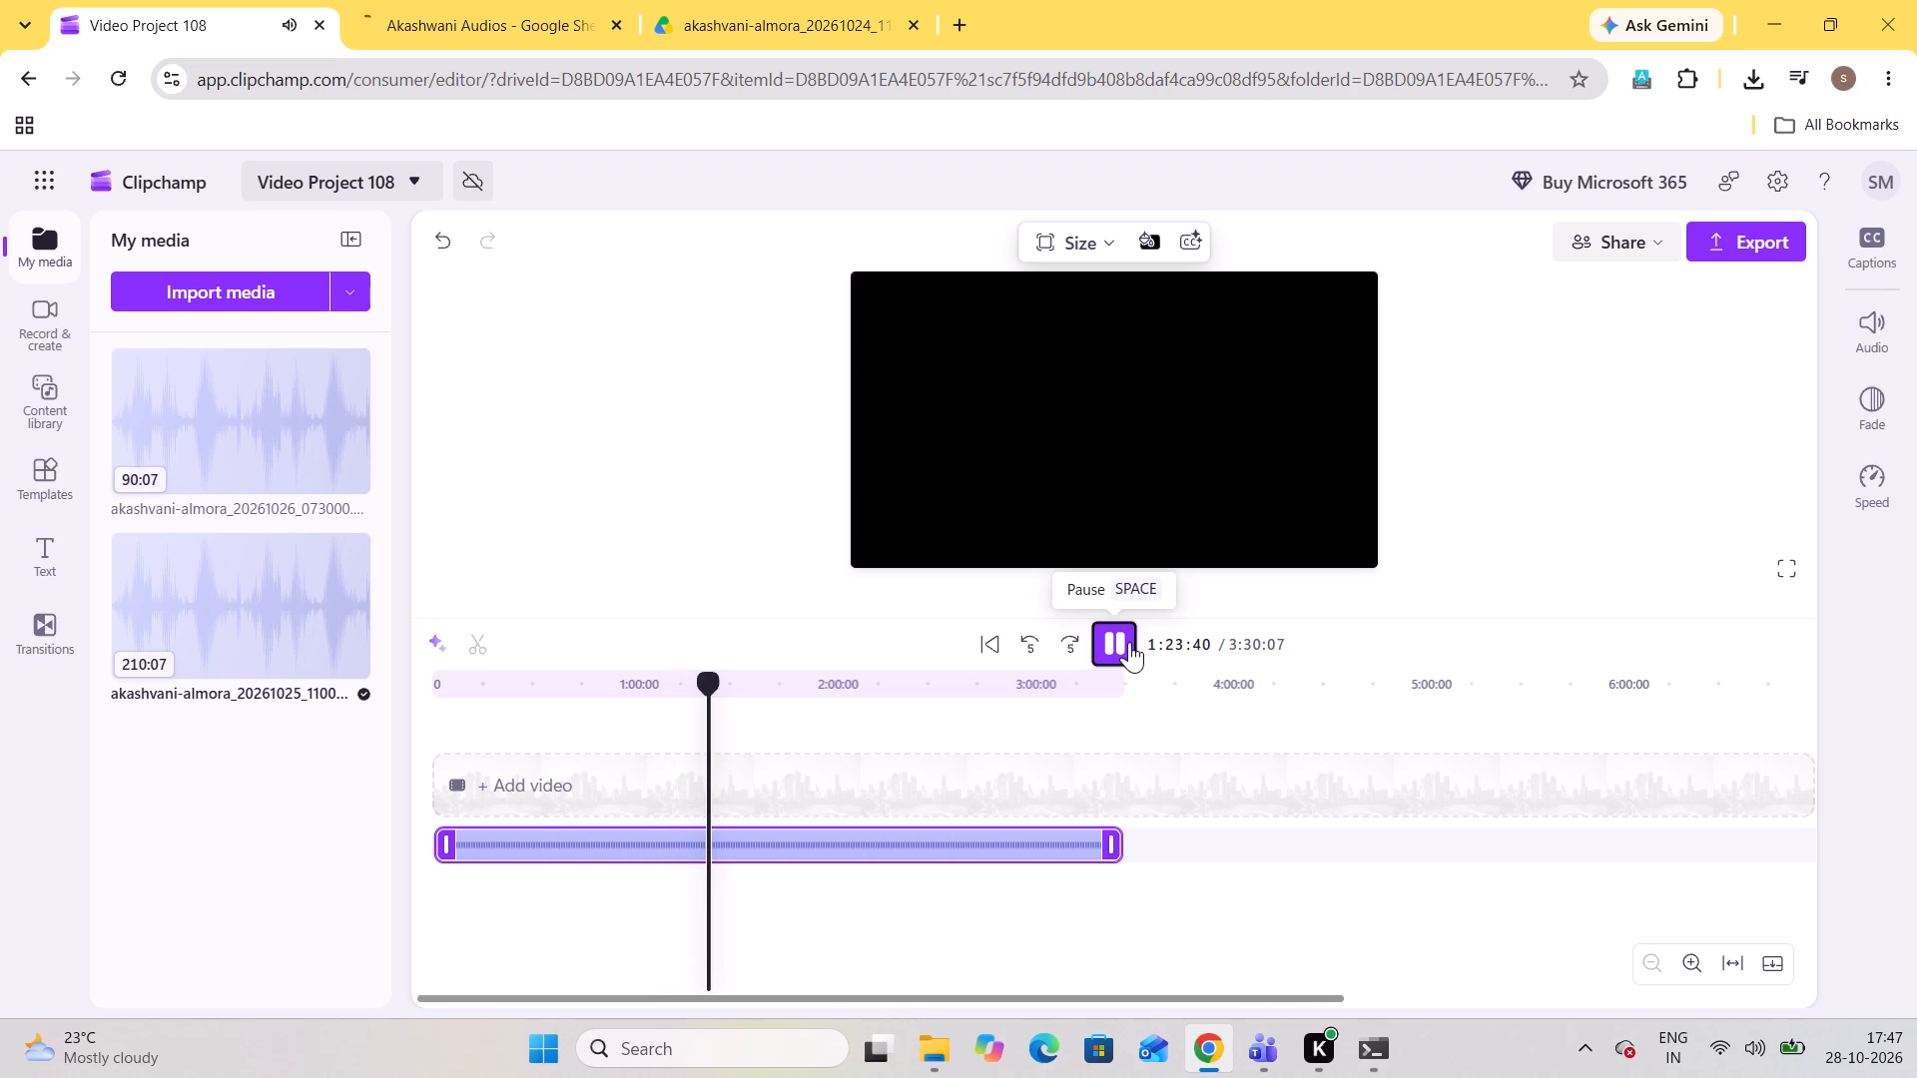
{"action": "key", "text": "Right"}
{"action": "key", "text": "Right"}
{"action": "key", "text": "Right"}
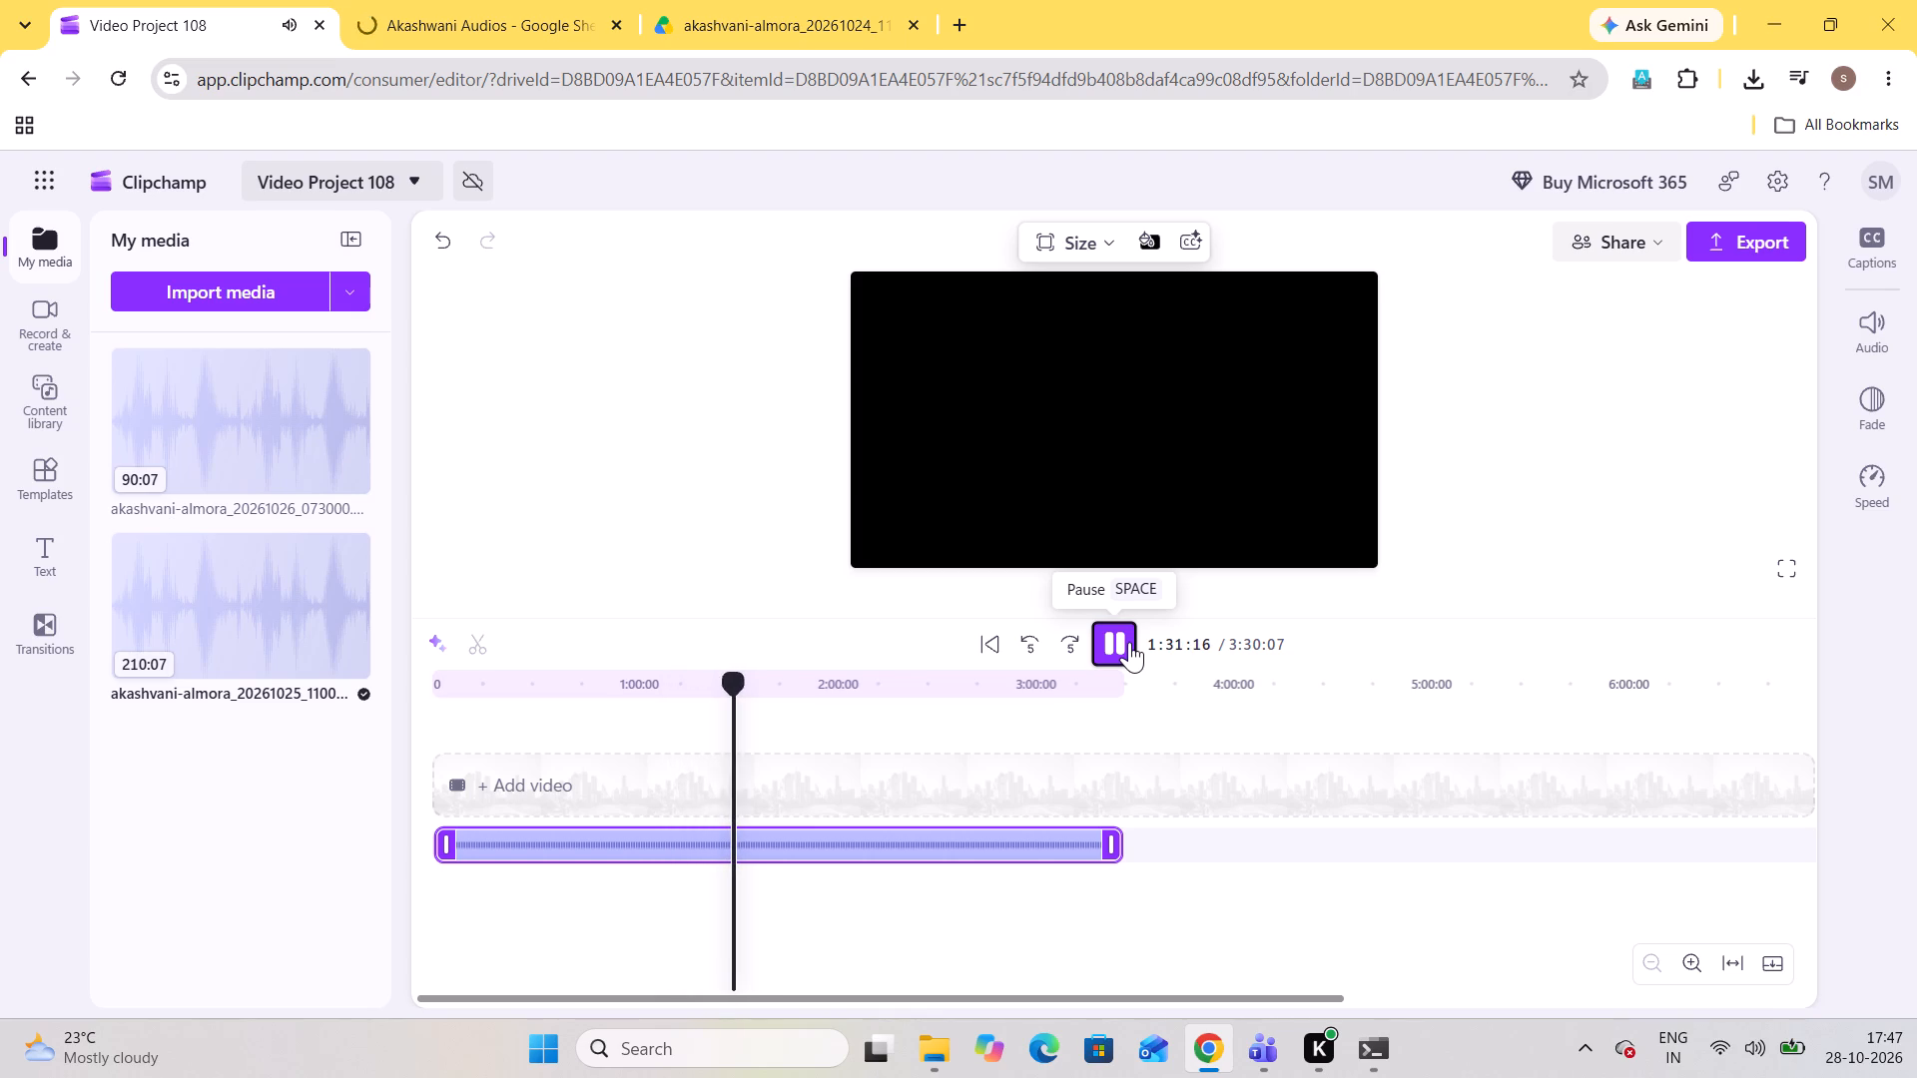
{"action": "key", "text": "Right"}
{"action": "key", "text": "Right"}
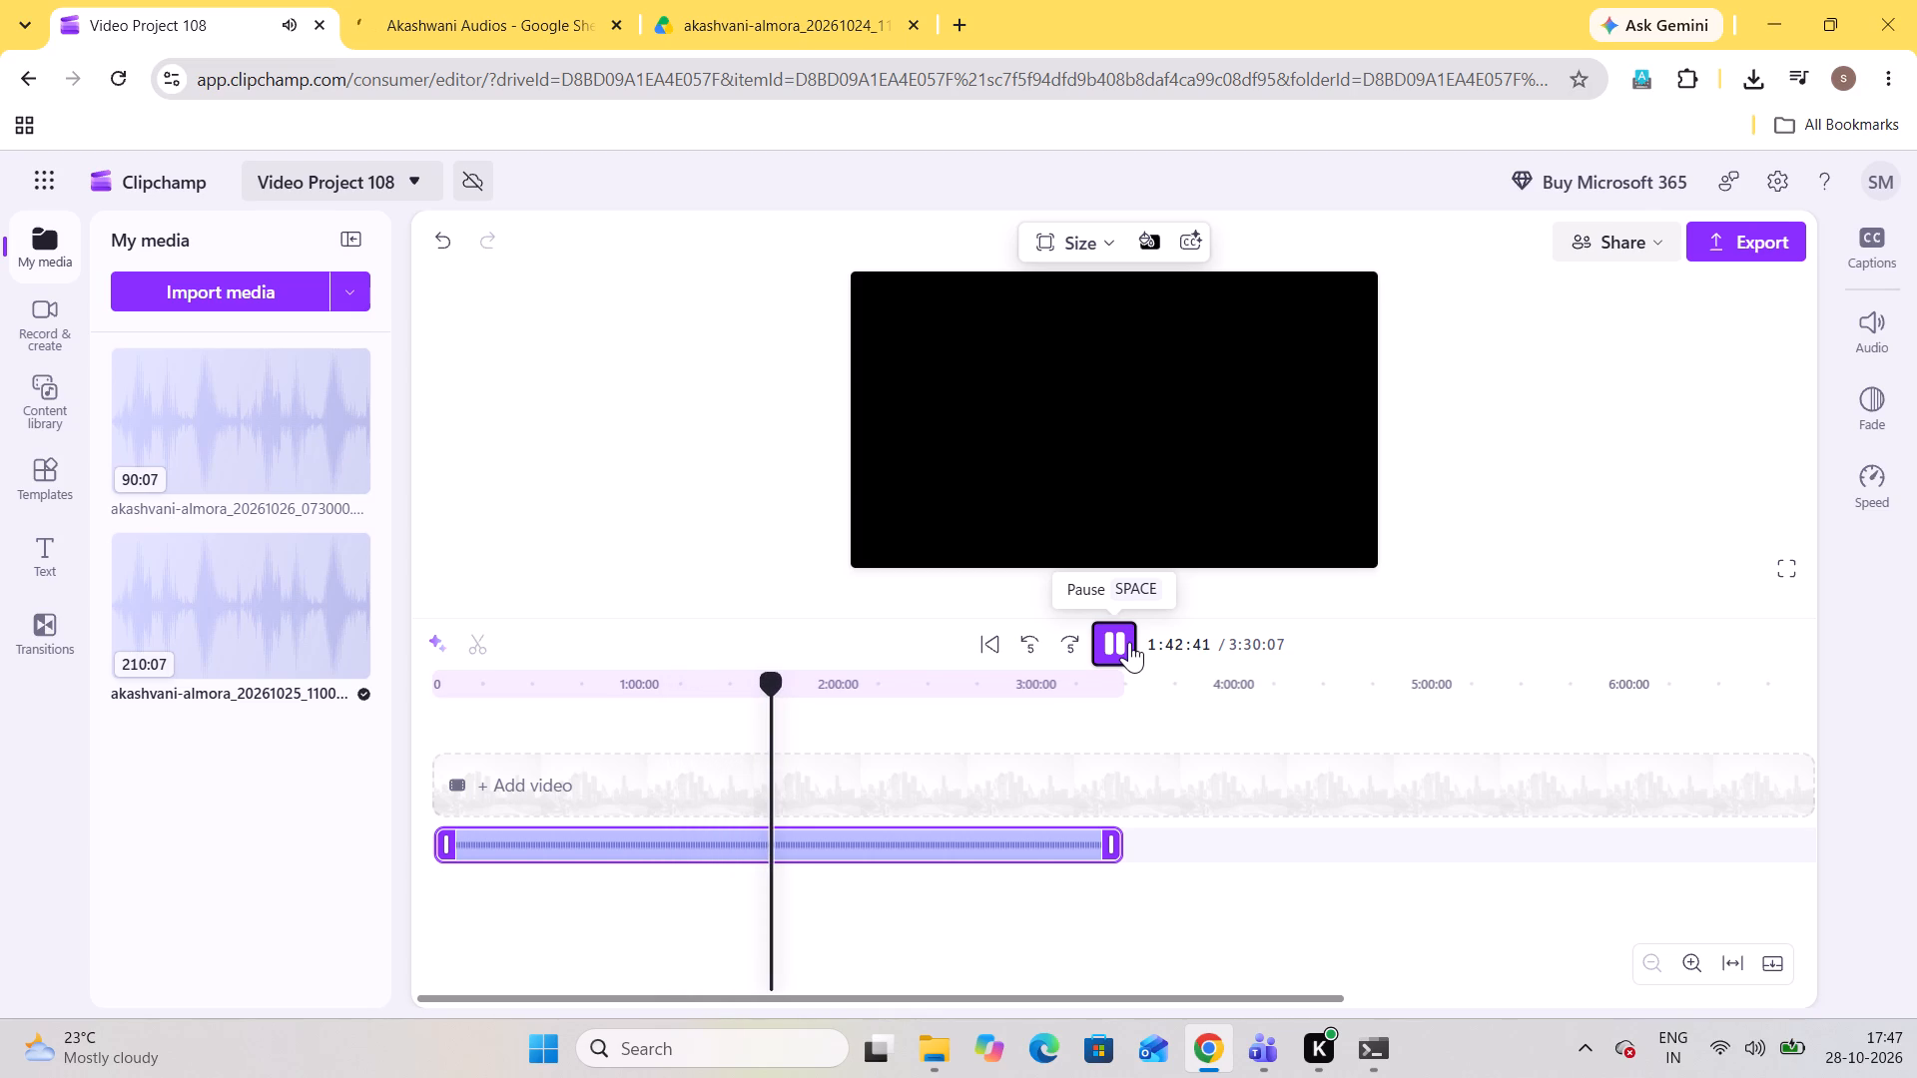
{"action": "key", "text": "Right"}
{"action": "key", "text": "Right"}
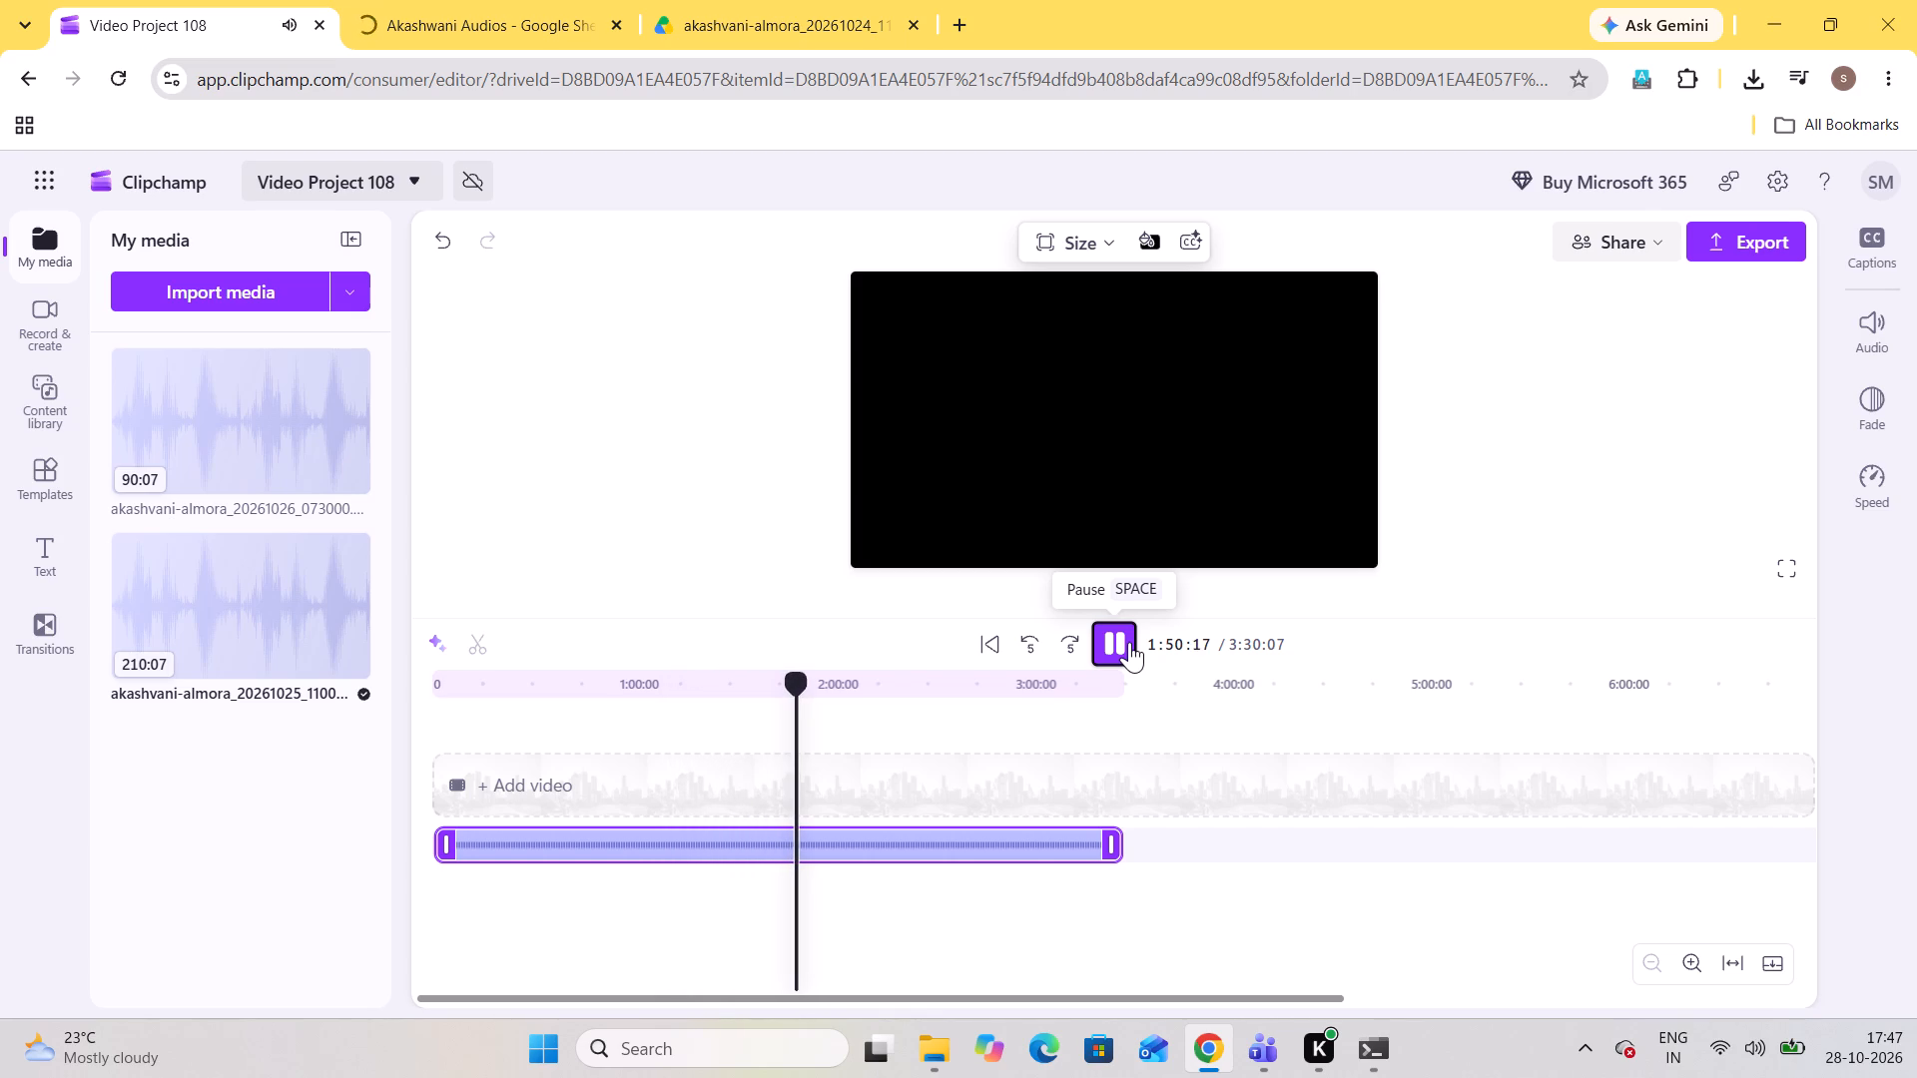
{"action": "key", "text": "Right"}
{"action": "key", "text": "Right"}
{"action": "key", "text": "Right"}
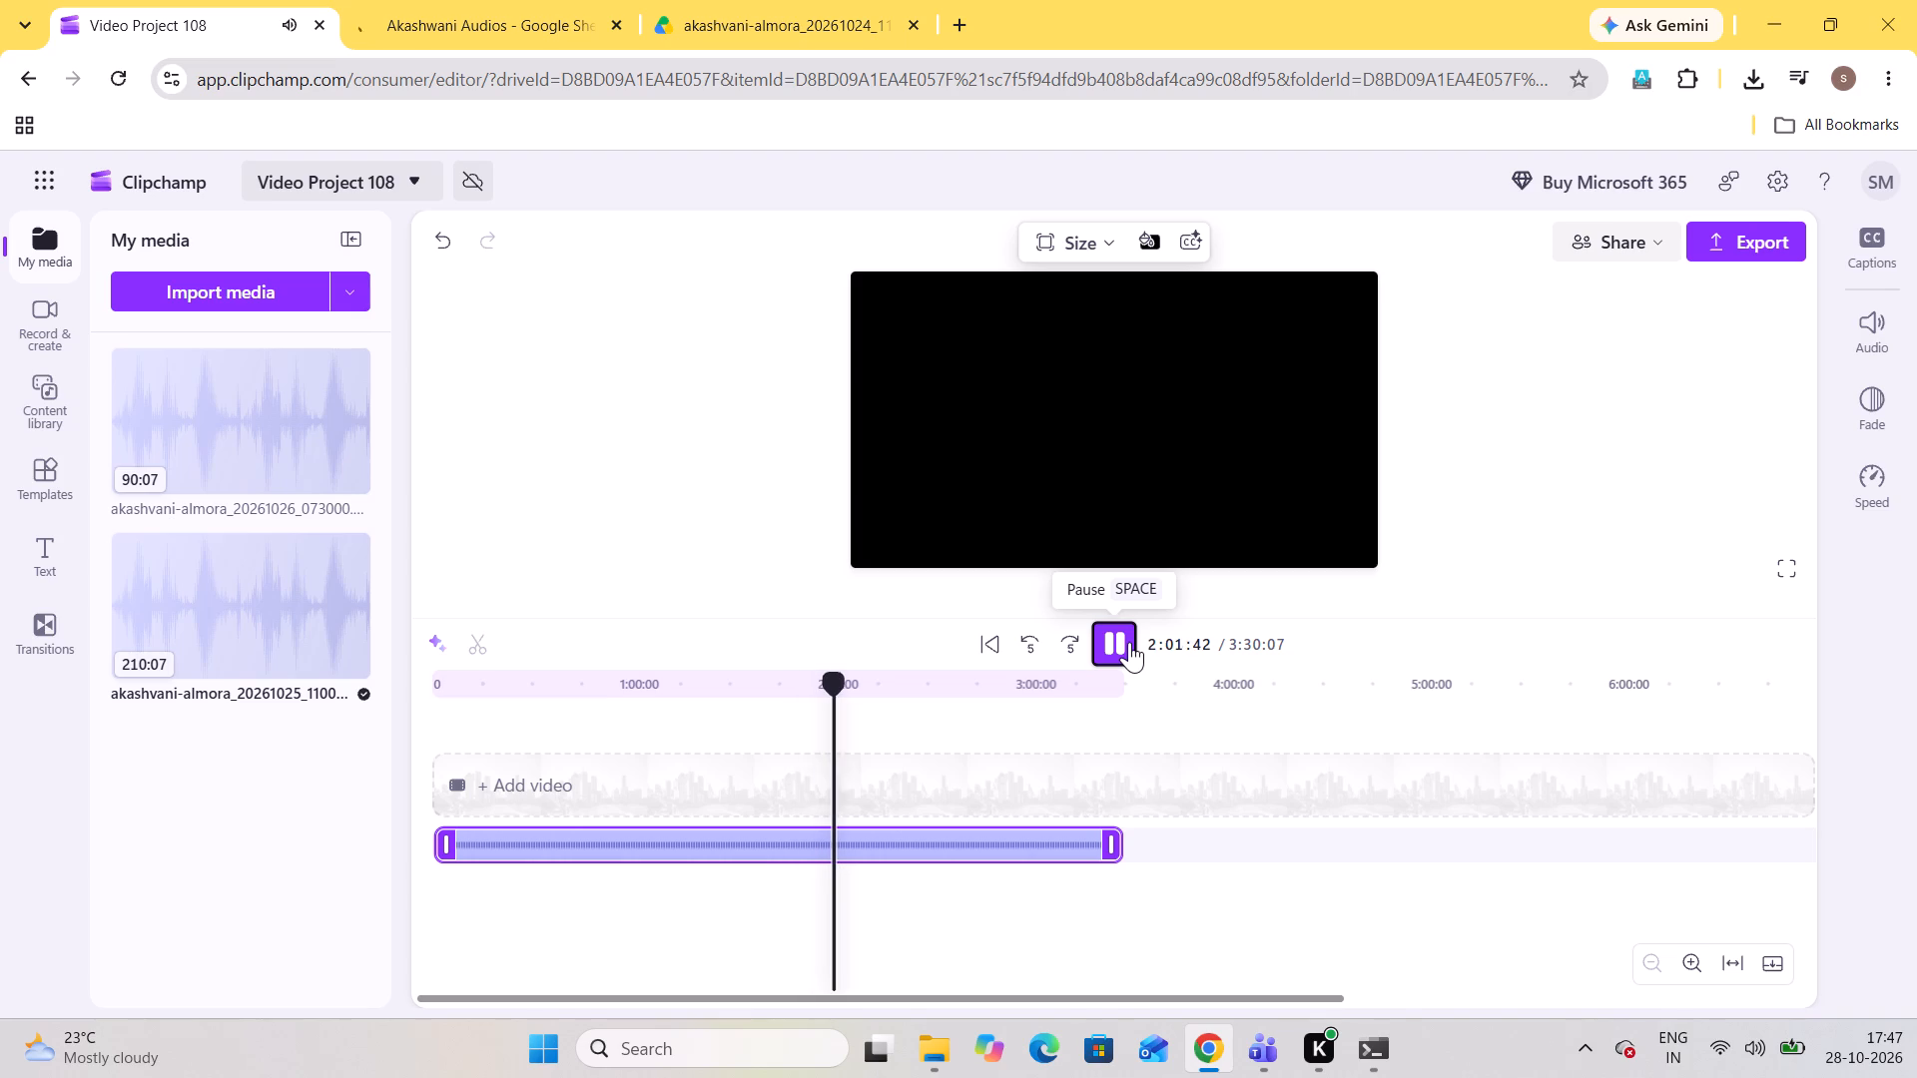
{"action": "key", "text": "Right"}
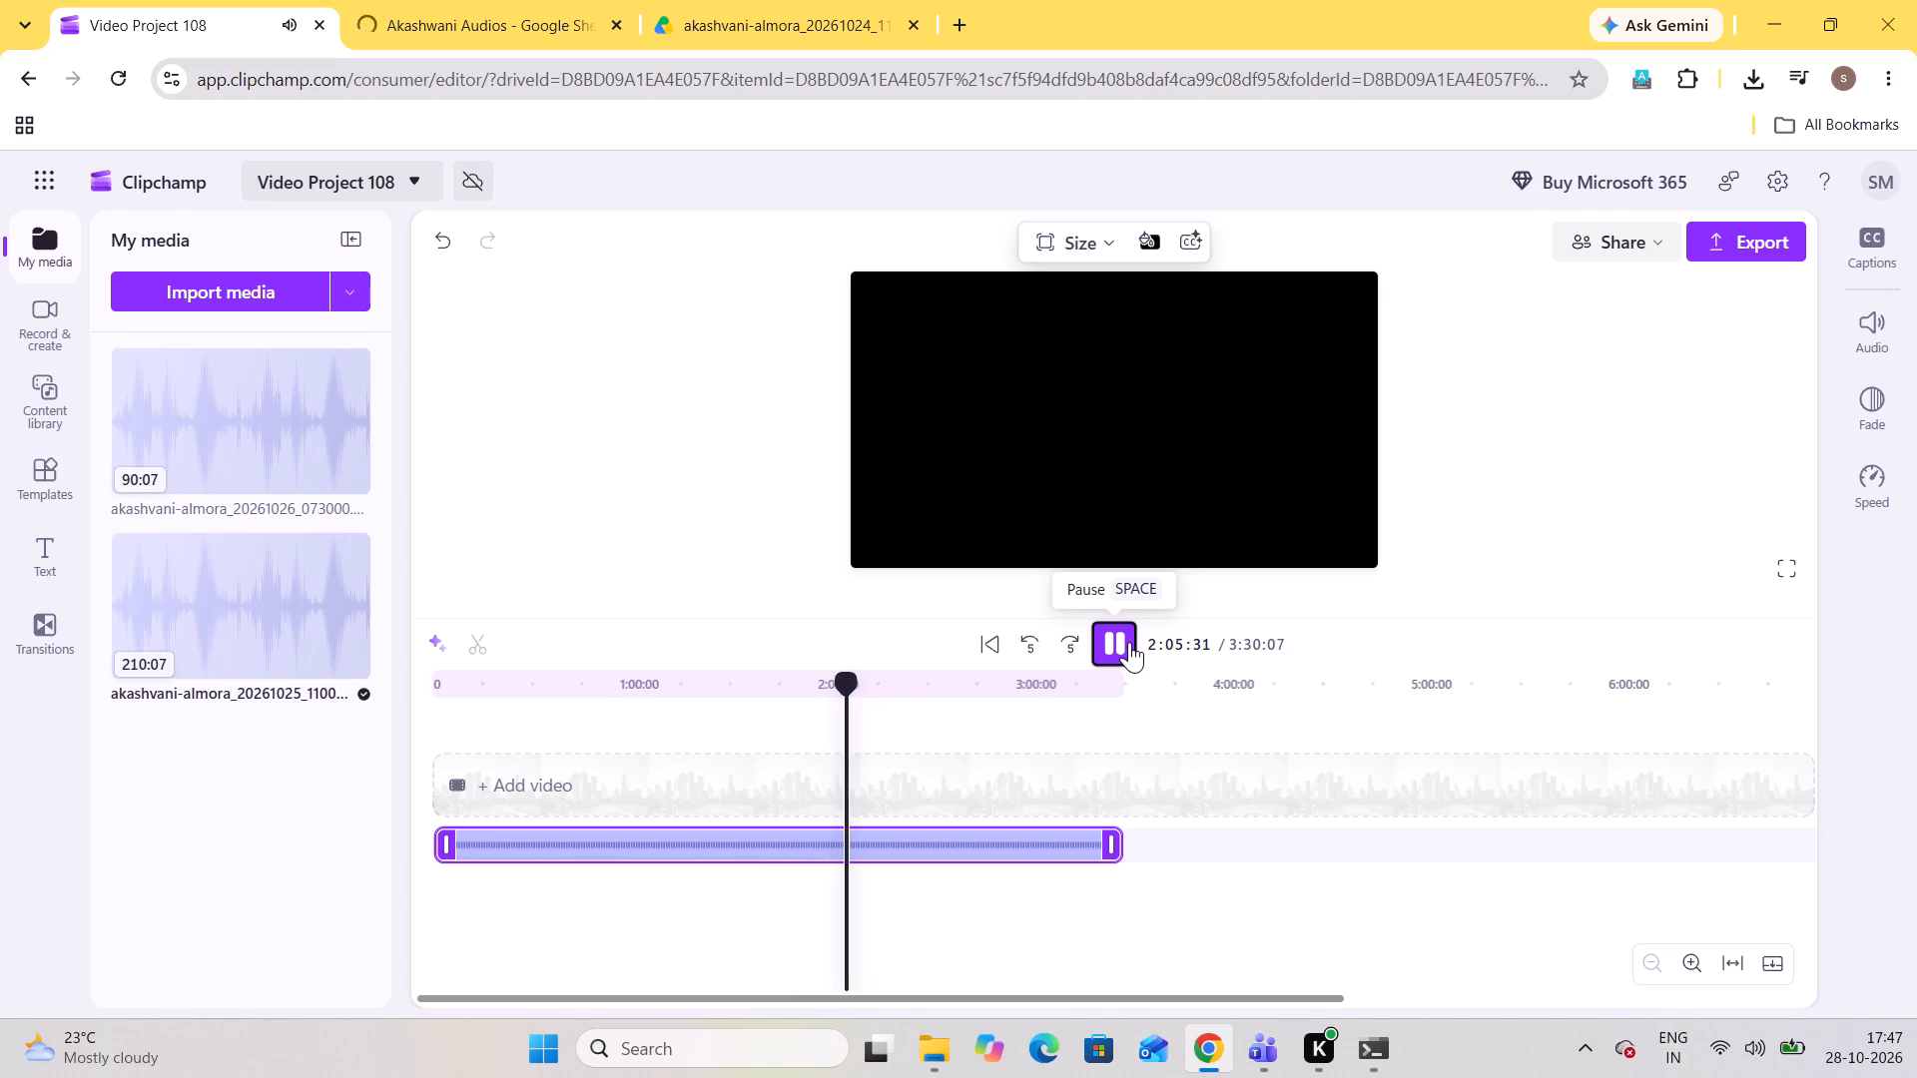
{"action": "key", "text": "Right"}
{"action": "key", "text": "Right"}
{"action": "key", "text": "Right"}
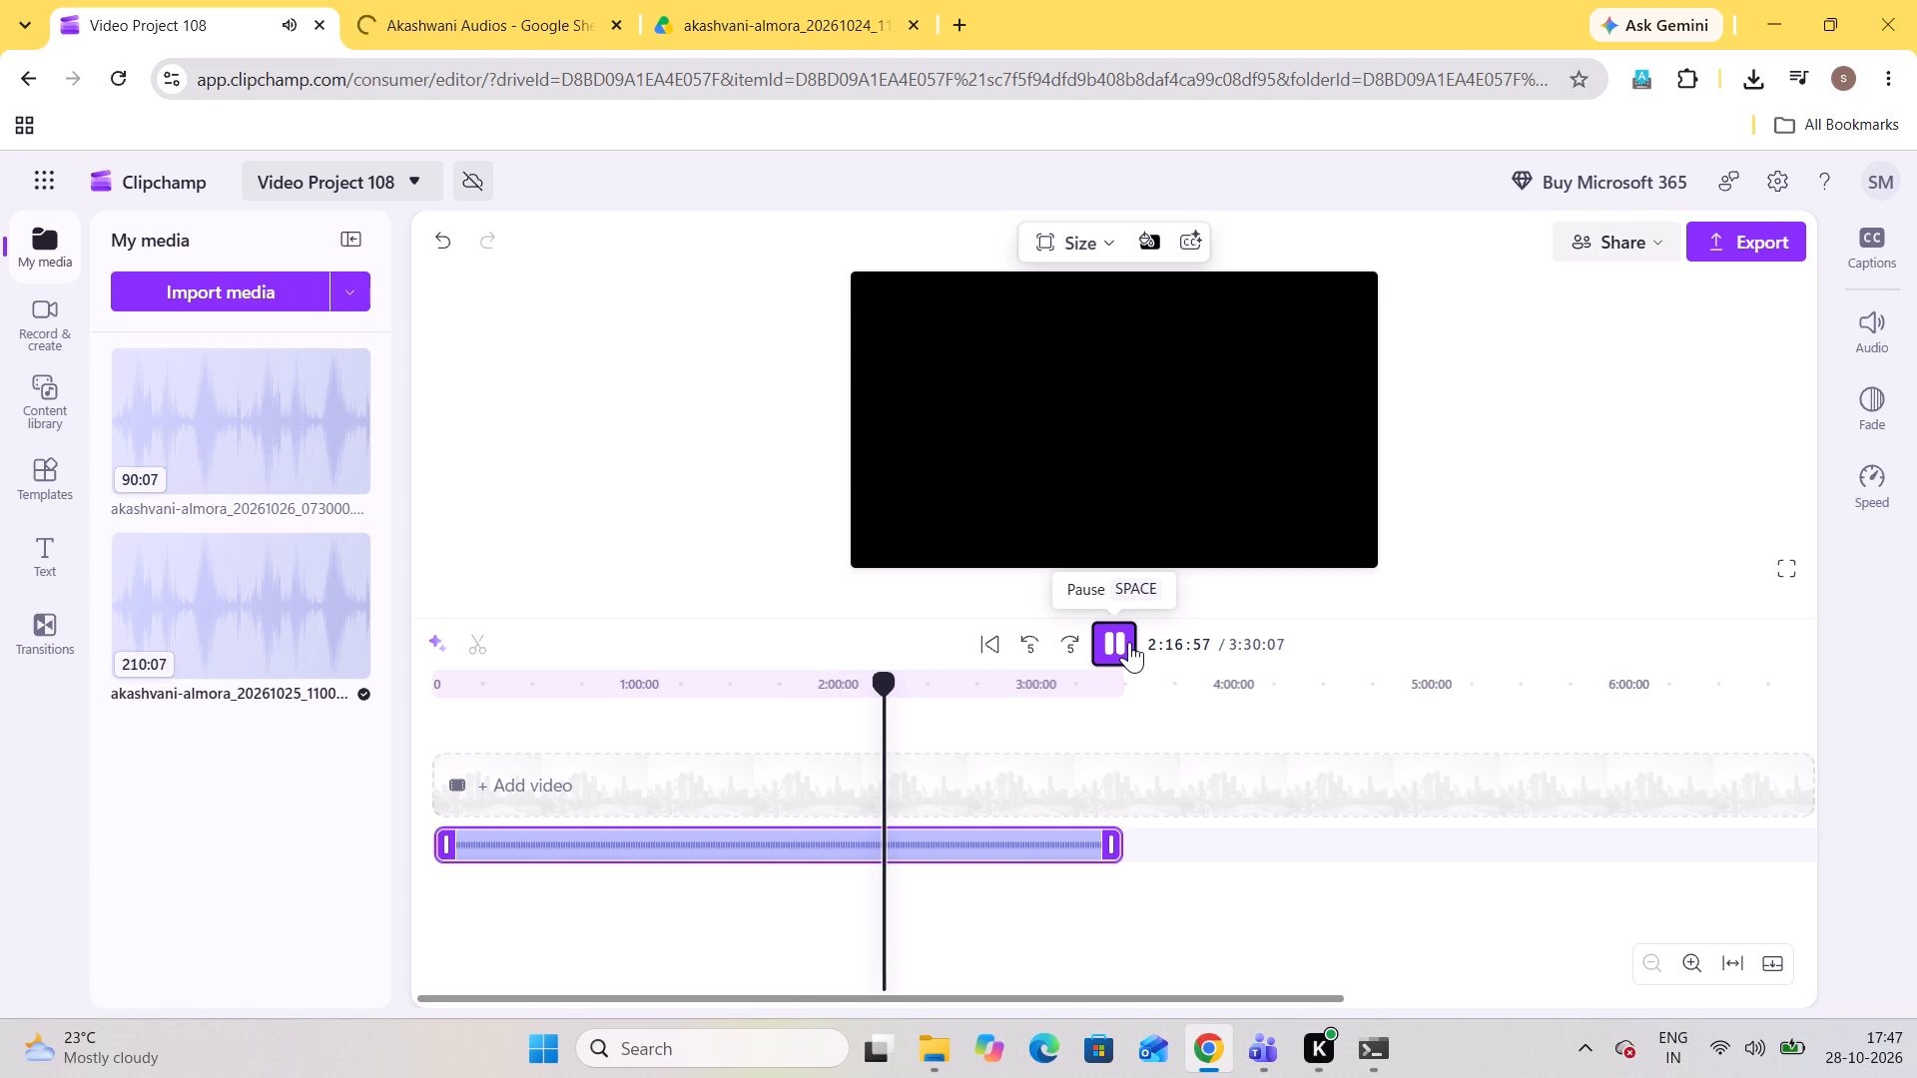
{"action": "key", "text": "Right"}
Skip back through the recording to about the 12-minute mark.
{"action": "key", "text": "Left"}
{"action": "key", "text": "Left"}
{"action": "key", "text": "Left"}
{"action": "key", "text": "Left"}
{"action": "key", "text": "Left"}
{"action": "key", "text": "Left"}
{"action": "key", "text": "Left"}
{"action": "key", "text": "Left"}
{"action": "key", "text": "Left"}
{"action": "key", "text": "Left"}
{"action": "key", "text": "Left"}
{"action": "key", "text": "Left"}
{"action": "key", "text": "Left"}
{"action": "key", "text": "Left"}
{"action": "key", "text": "Left"}
{"action": "key", "text": "Left"}
{"action": "key", "text": "Left"}
{"action": "key", "text": "Left"}
{"action": "key", "text": "Left"}
{"action": "key", "text": "Left"}
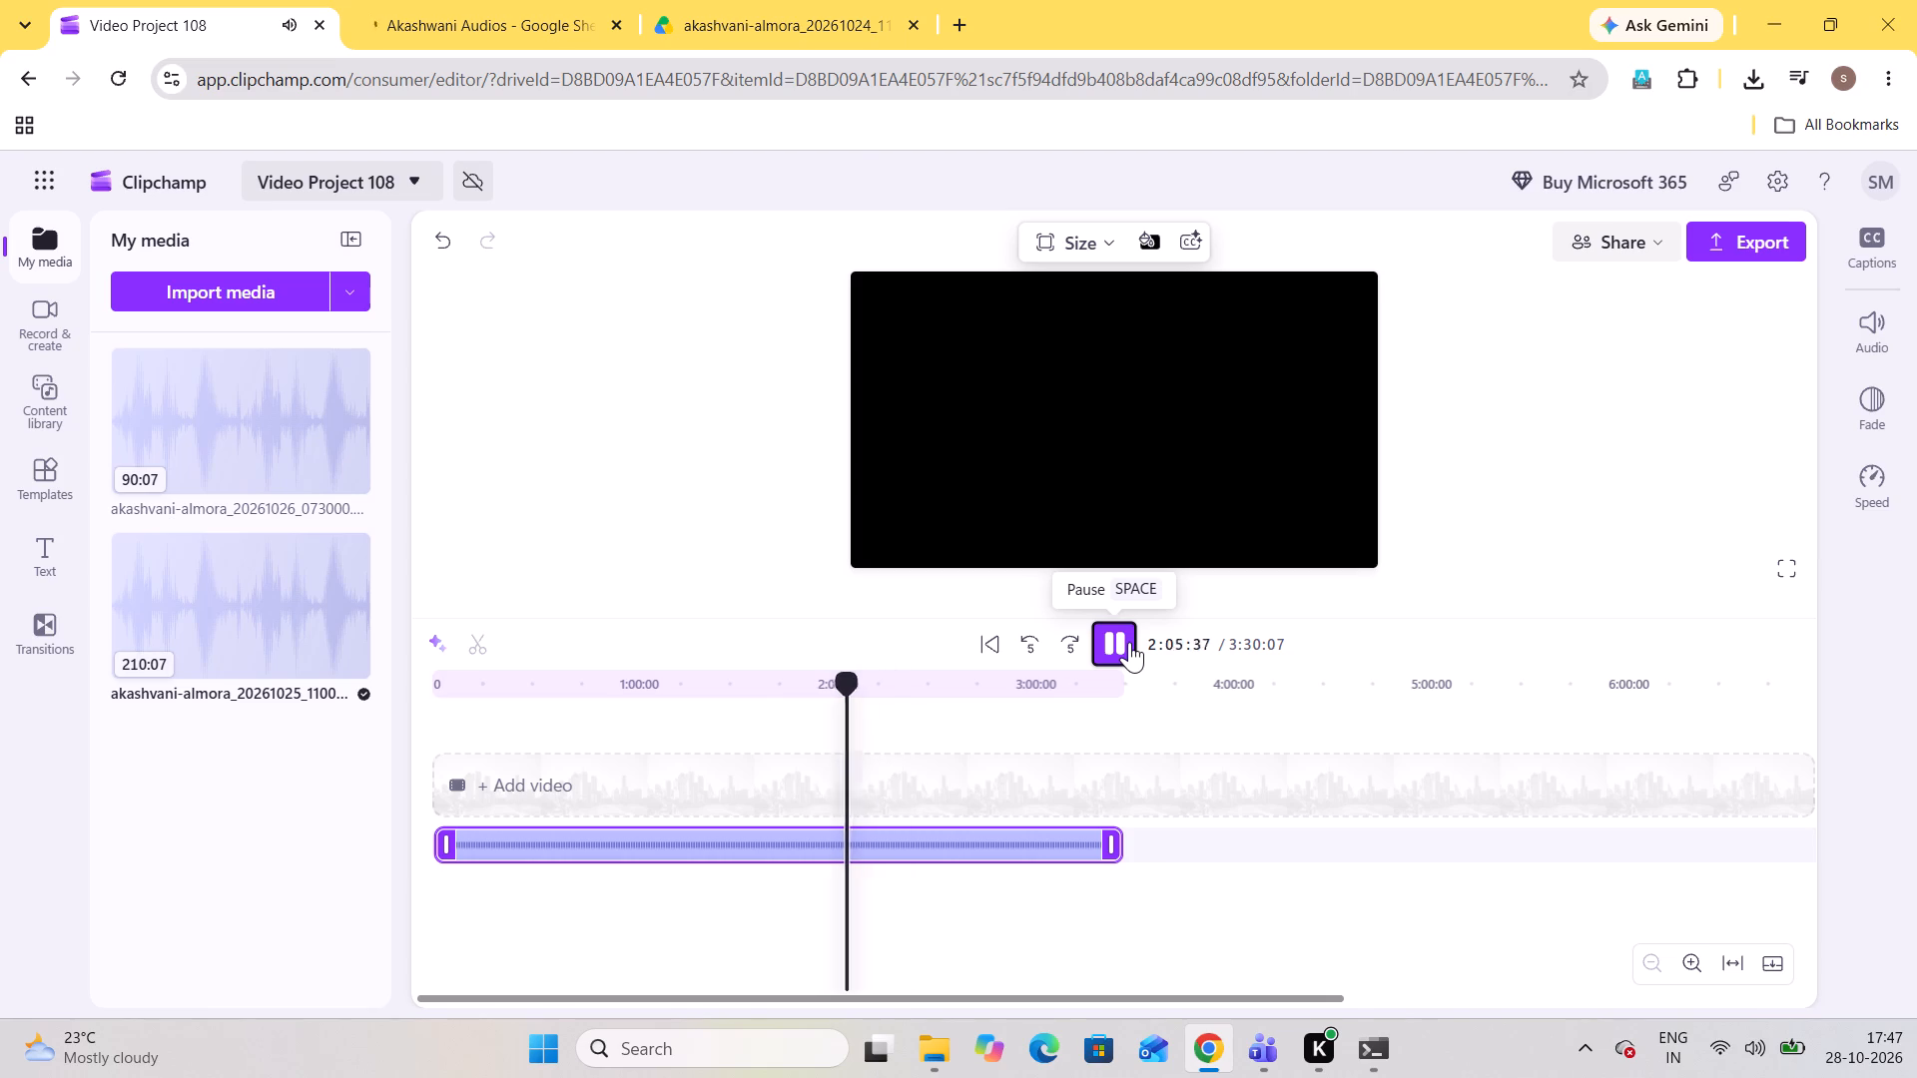
{"action": "key", "text": "Left"}
{"action": "key", "text": "Left"}
{"action": "key", "text": "Left"}
{"action": "key", "text": "Left"}
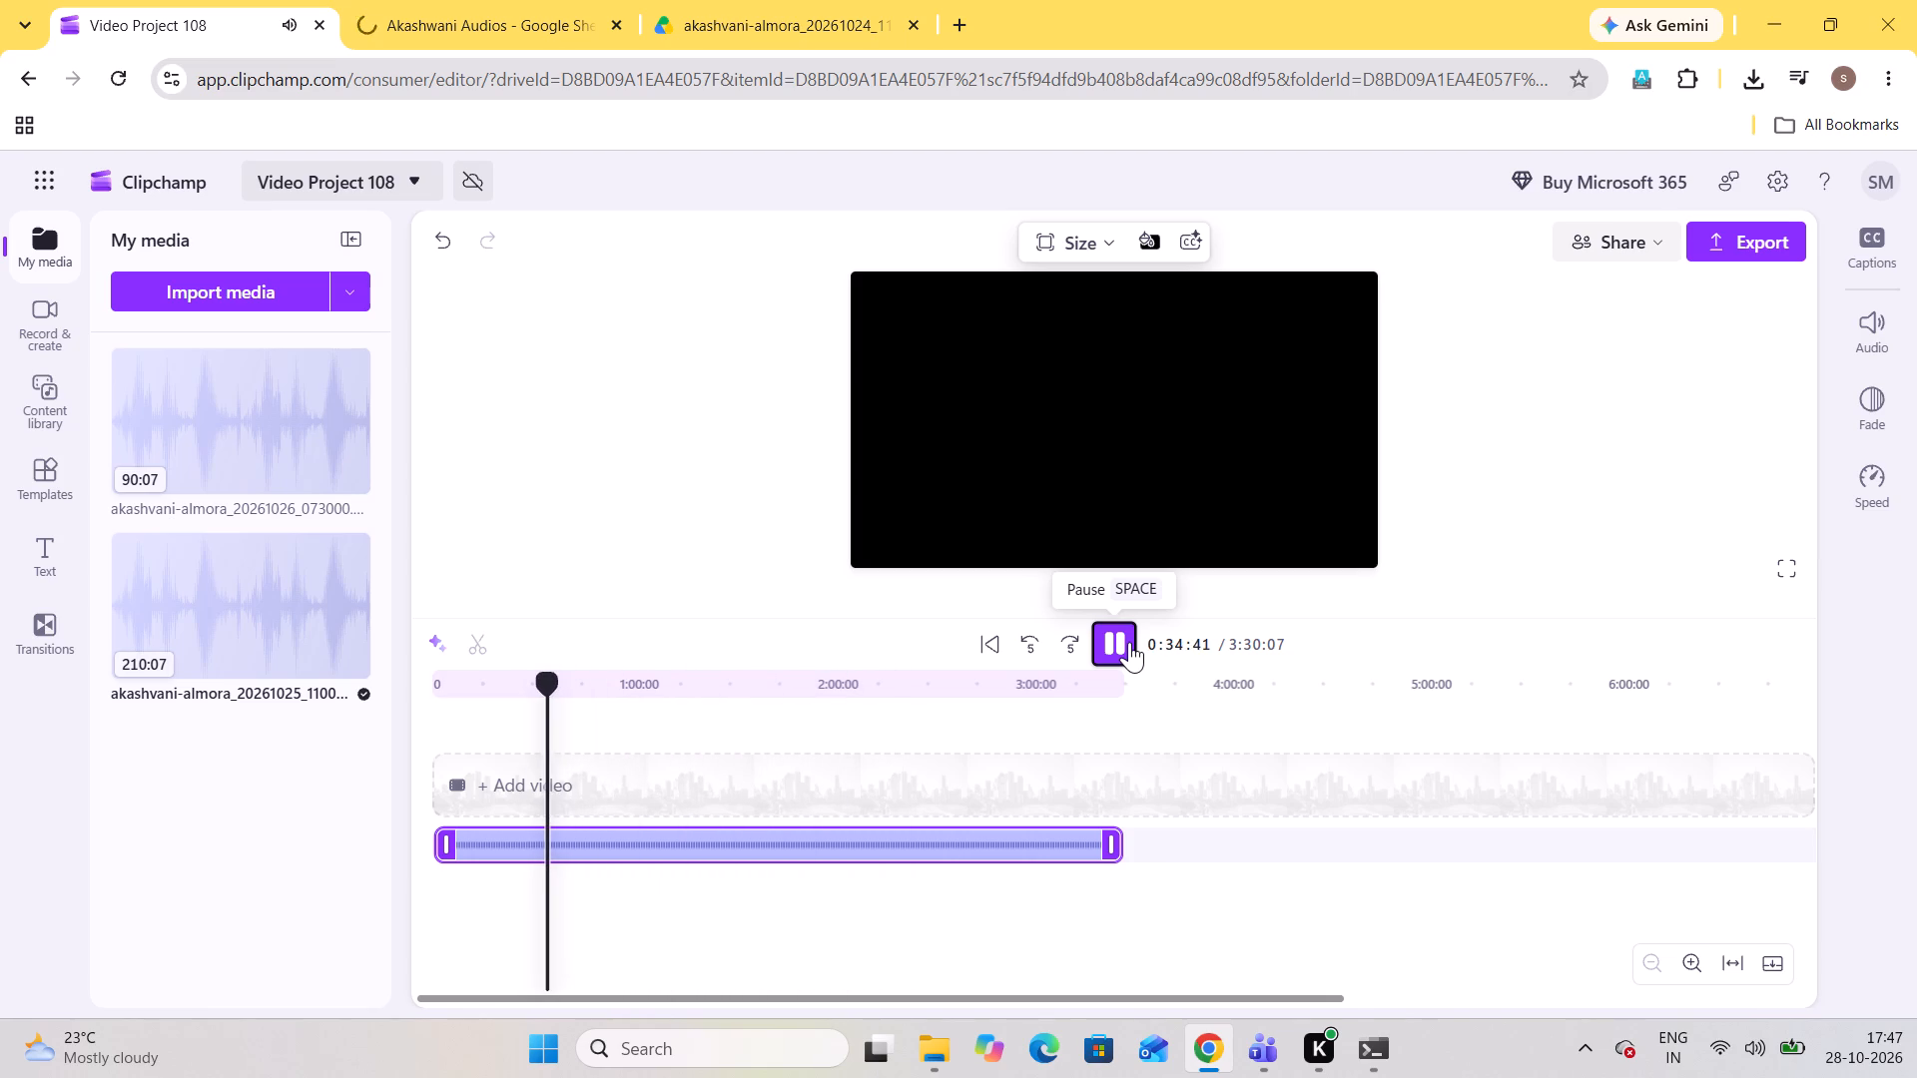
{"action": "key", "text": "Left"}
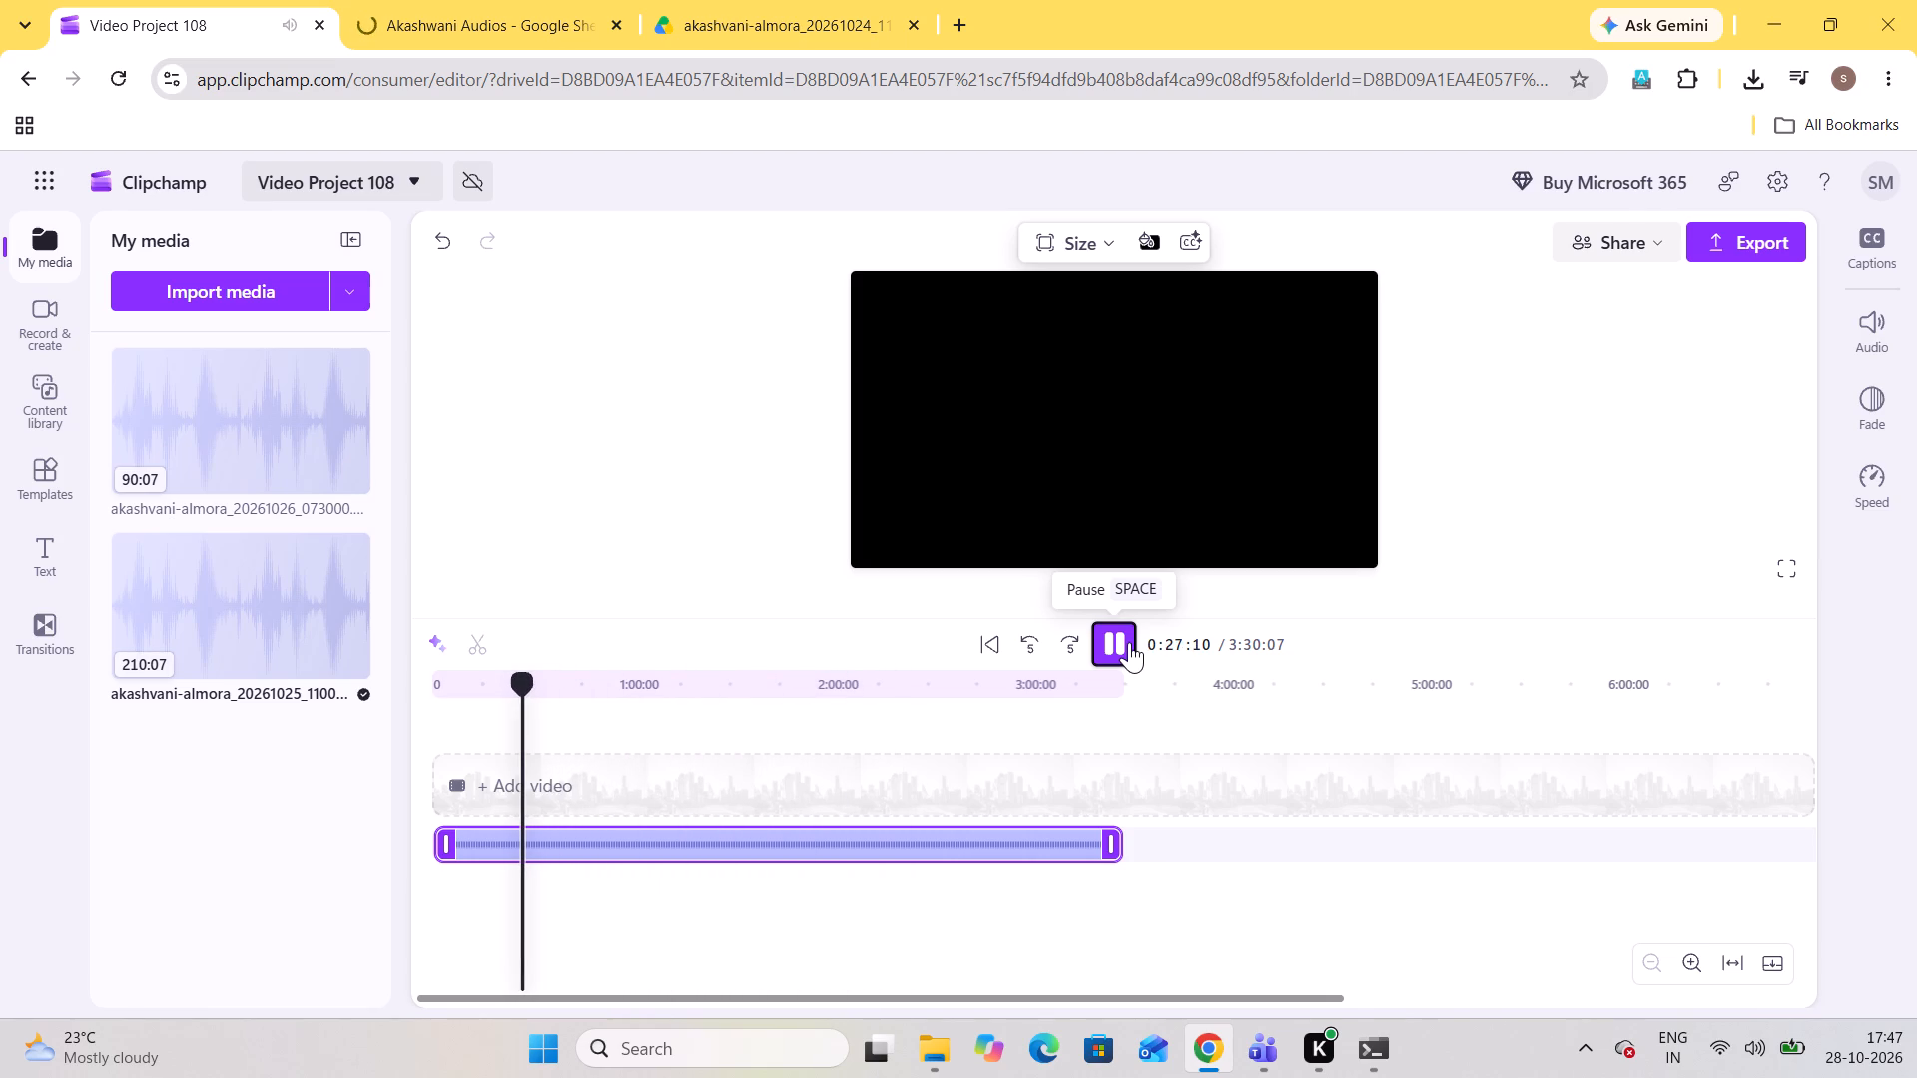
{"action": "key", "text": "Left"}
{"action": "key", "text": "Left"}
{"action": "key", "text": "Left"}
{"action": "key", "text": "Left"}
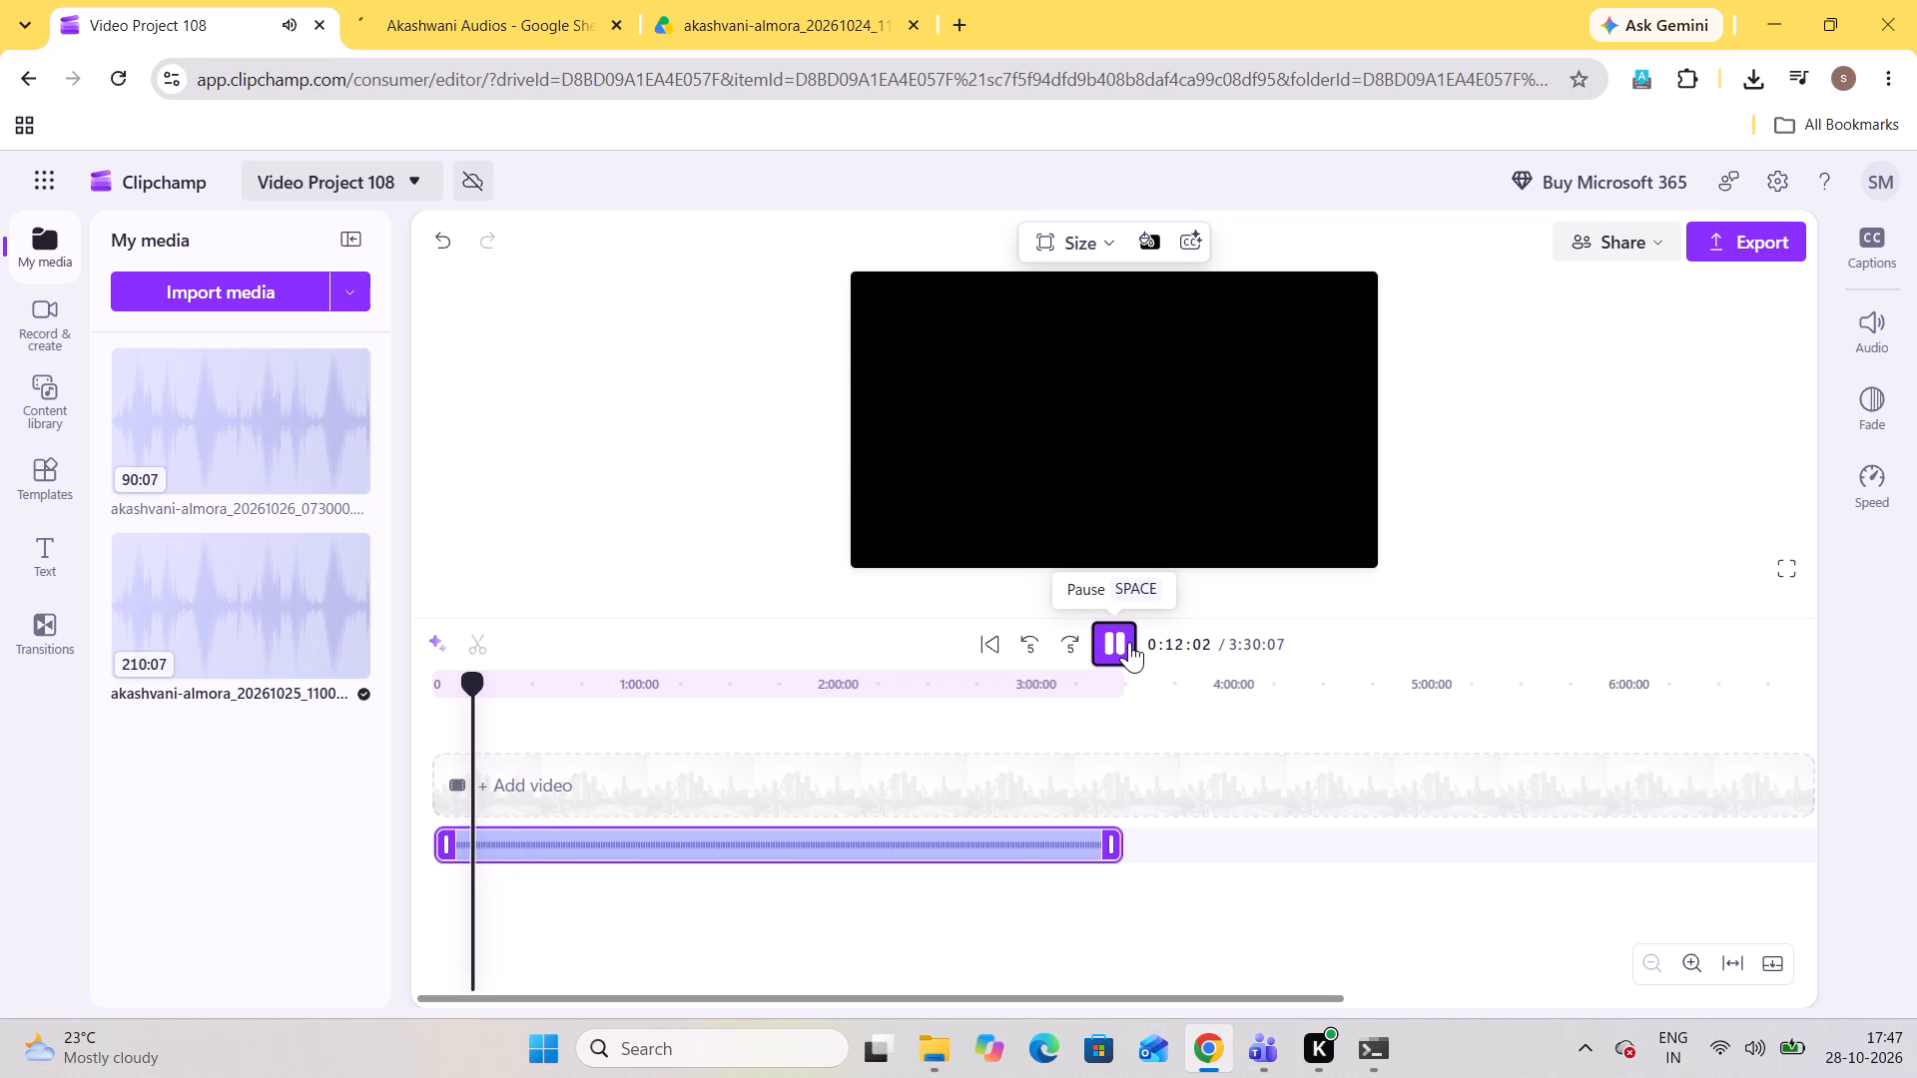
{"action": "type", "text": "00"}
Skim forward through the akashvani-almora_20261025_110000 recording from the 12-minute mark to about 2:59:20, listening for songs.
{"action": "key", "text": "Right"}
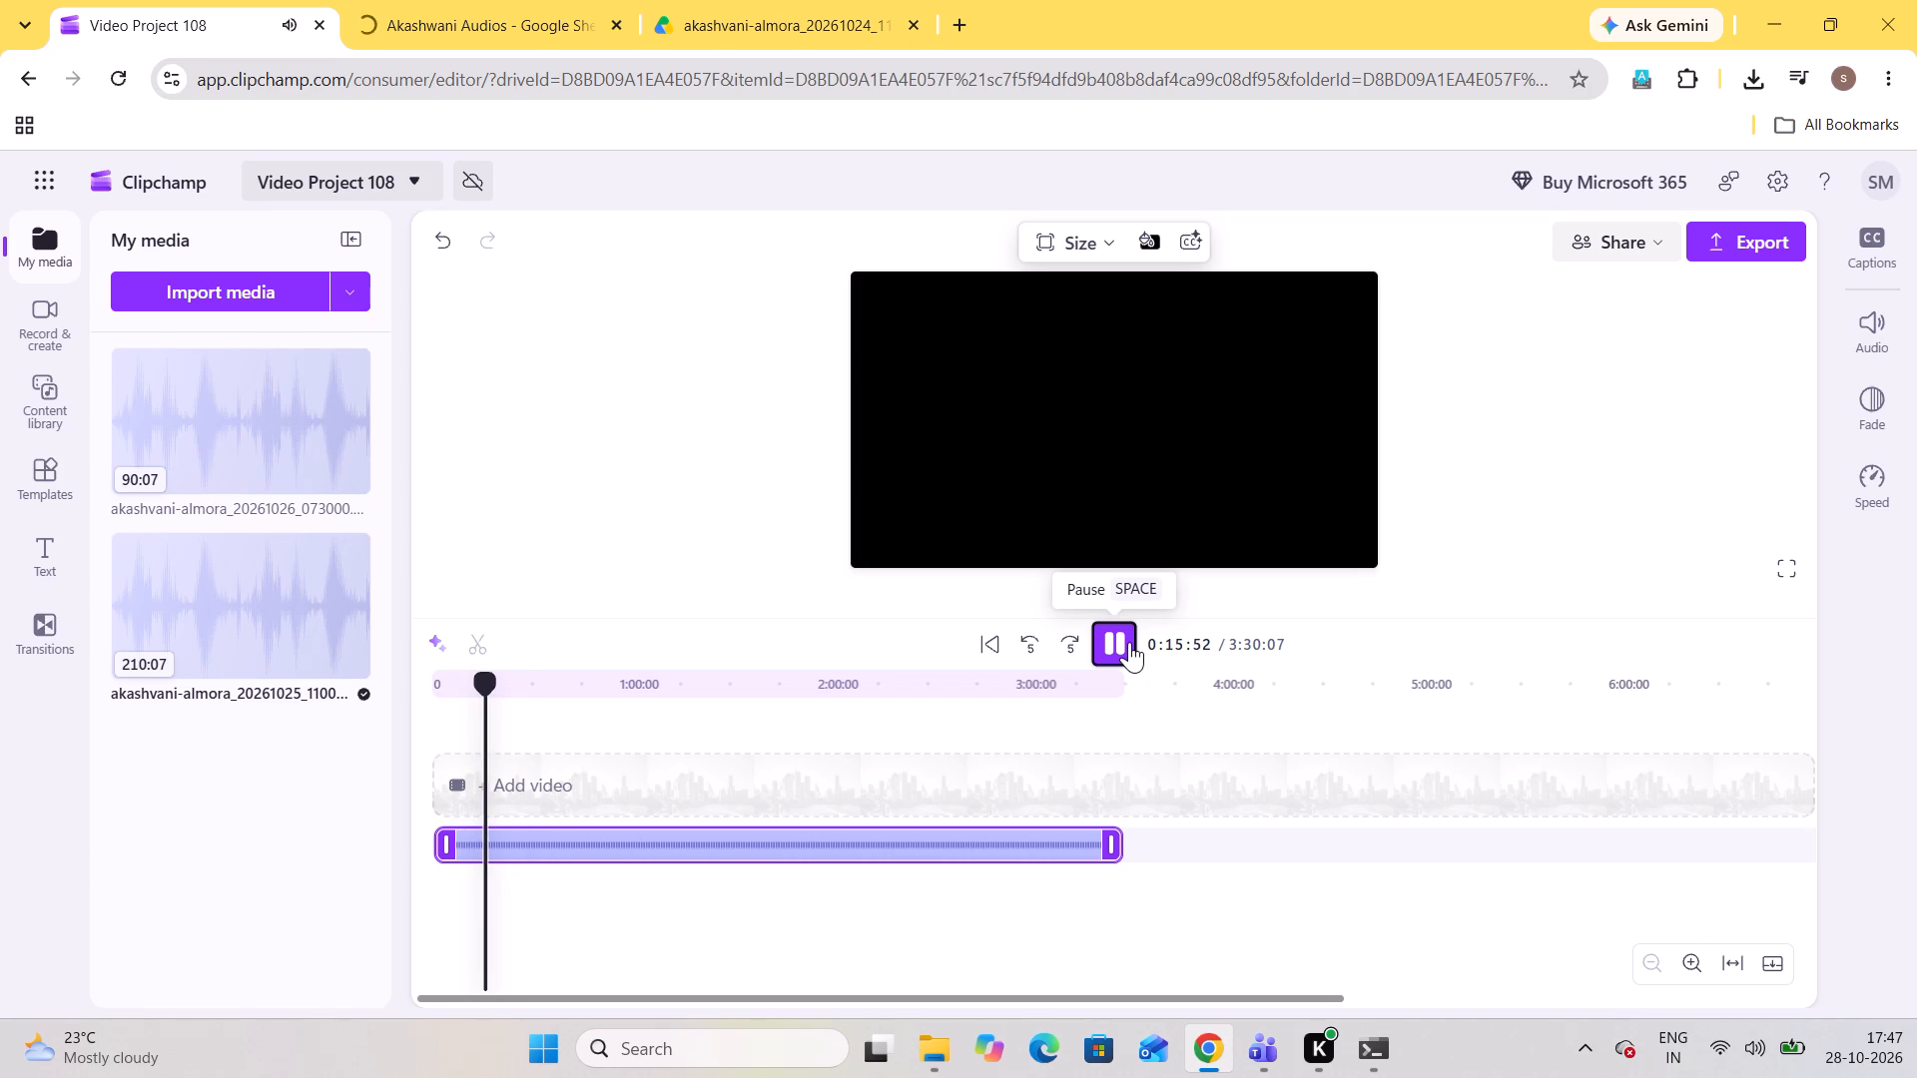
{"action": "key", "text": "Right"}
{"action": "key", "text": "Right"}
{"action": "key", "text": "Right"}
{"action": "key", "text": "Right"}
{"action": "key", "text": "Right"}
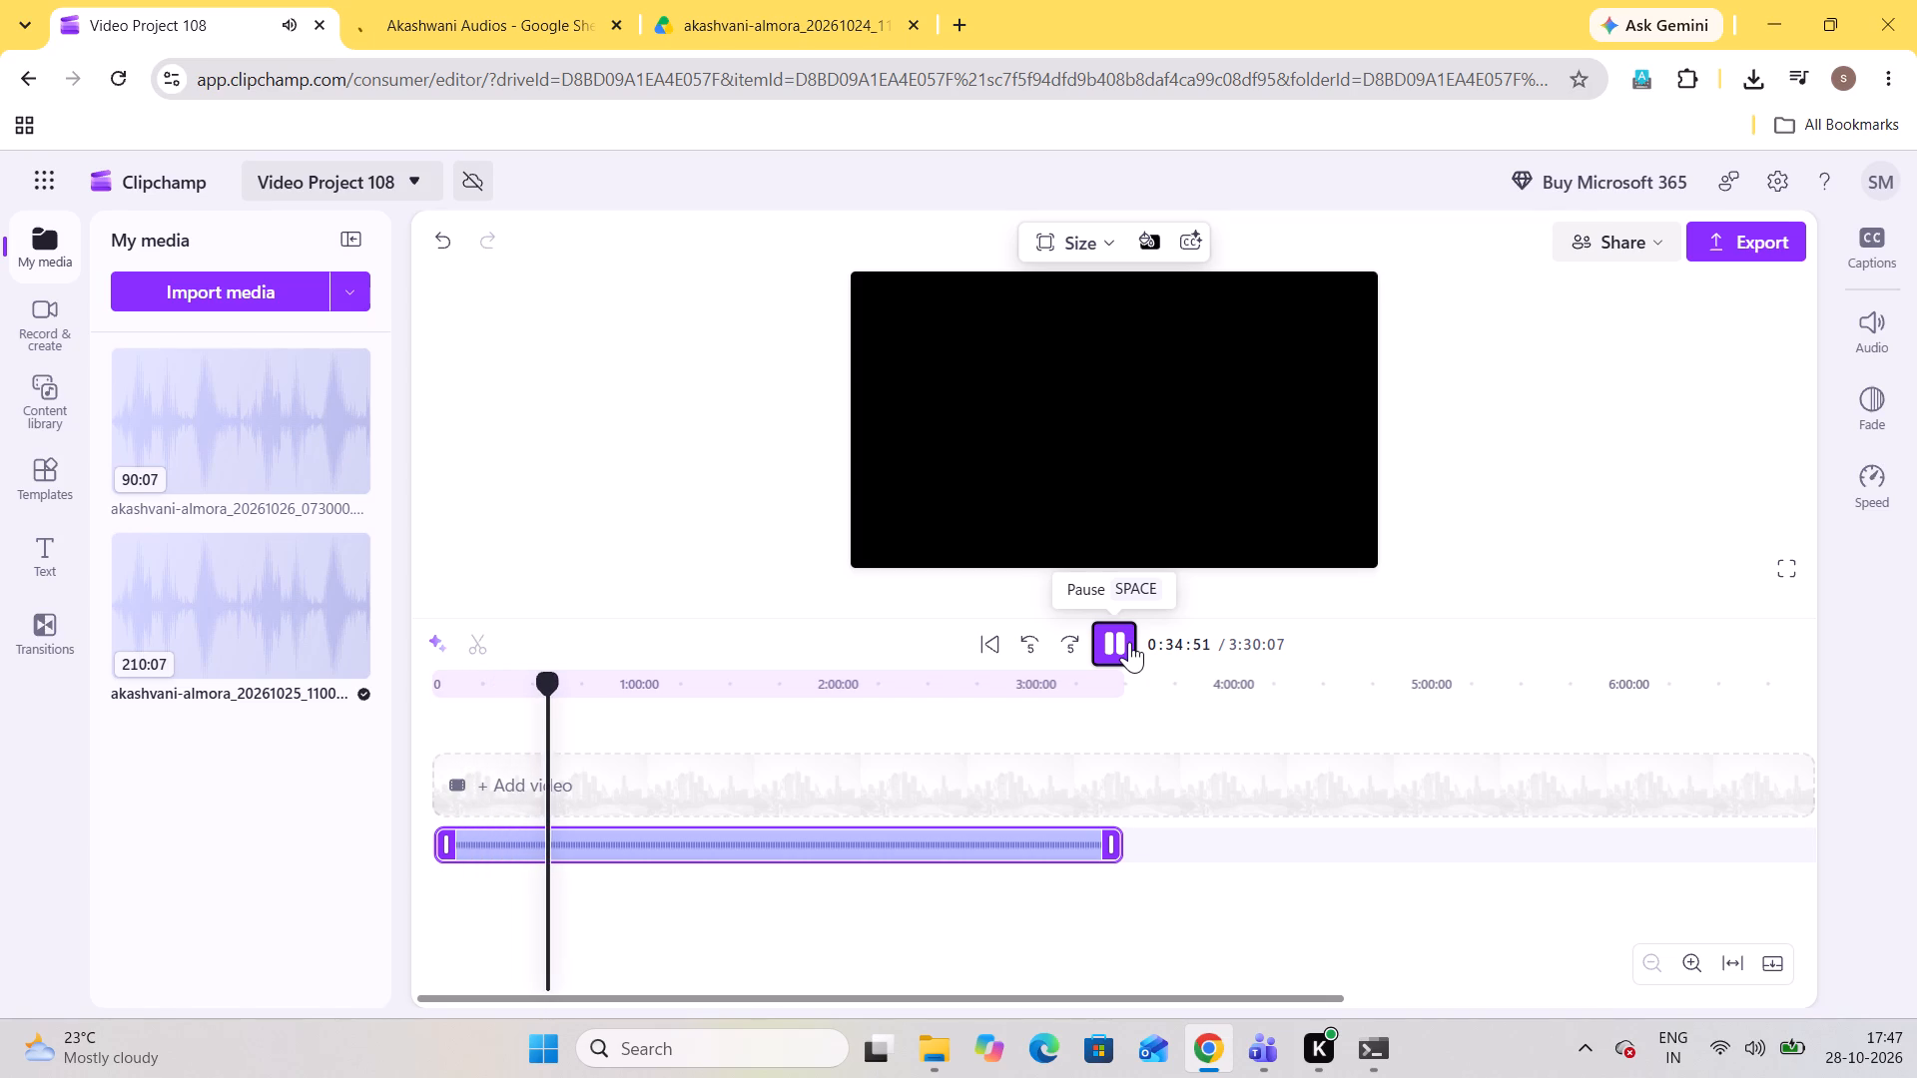
{"action": "key", "text": "Right"}
{"action": "key", "text": "Right"}
{"action": "key", "text": "Right"}
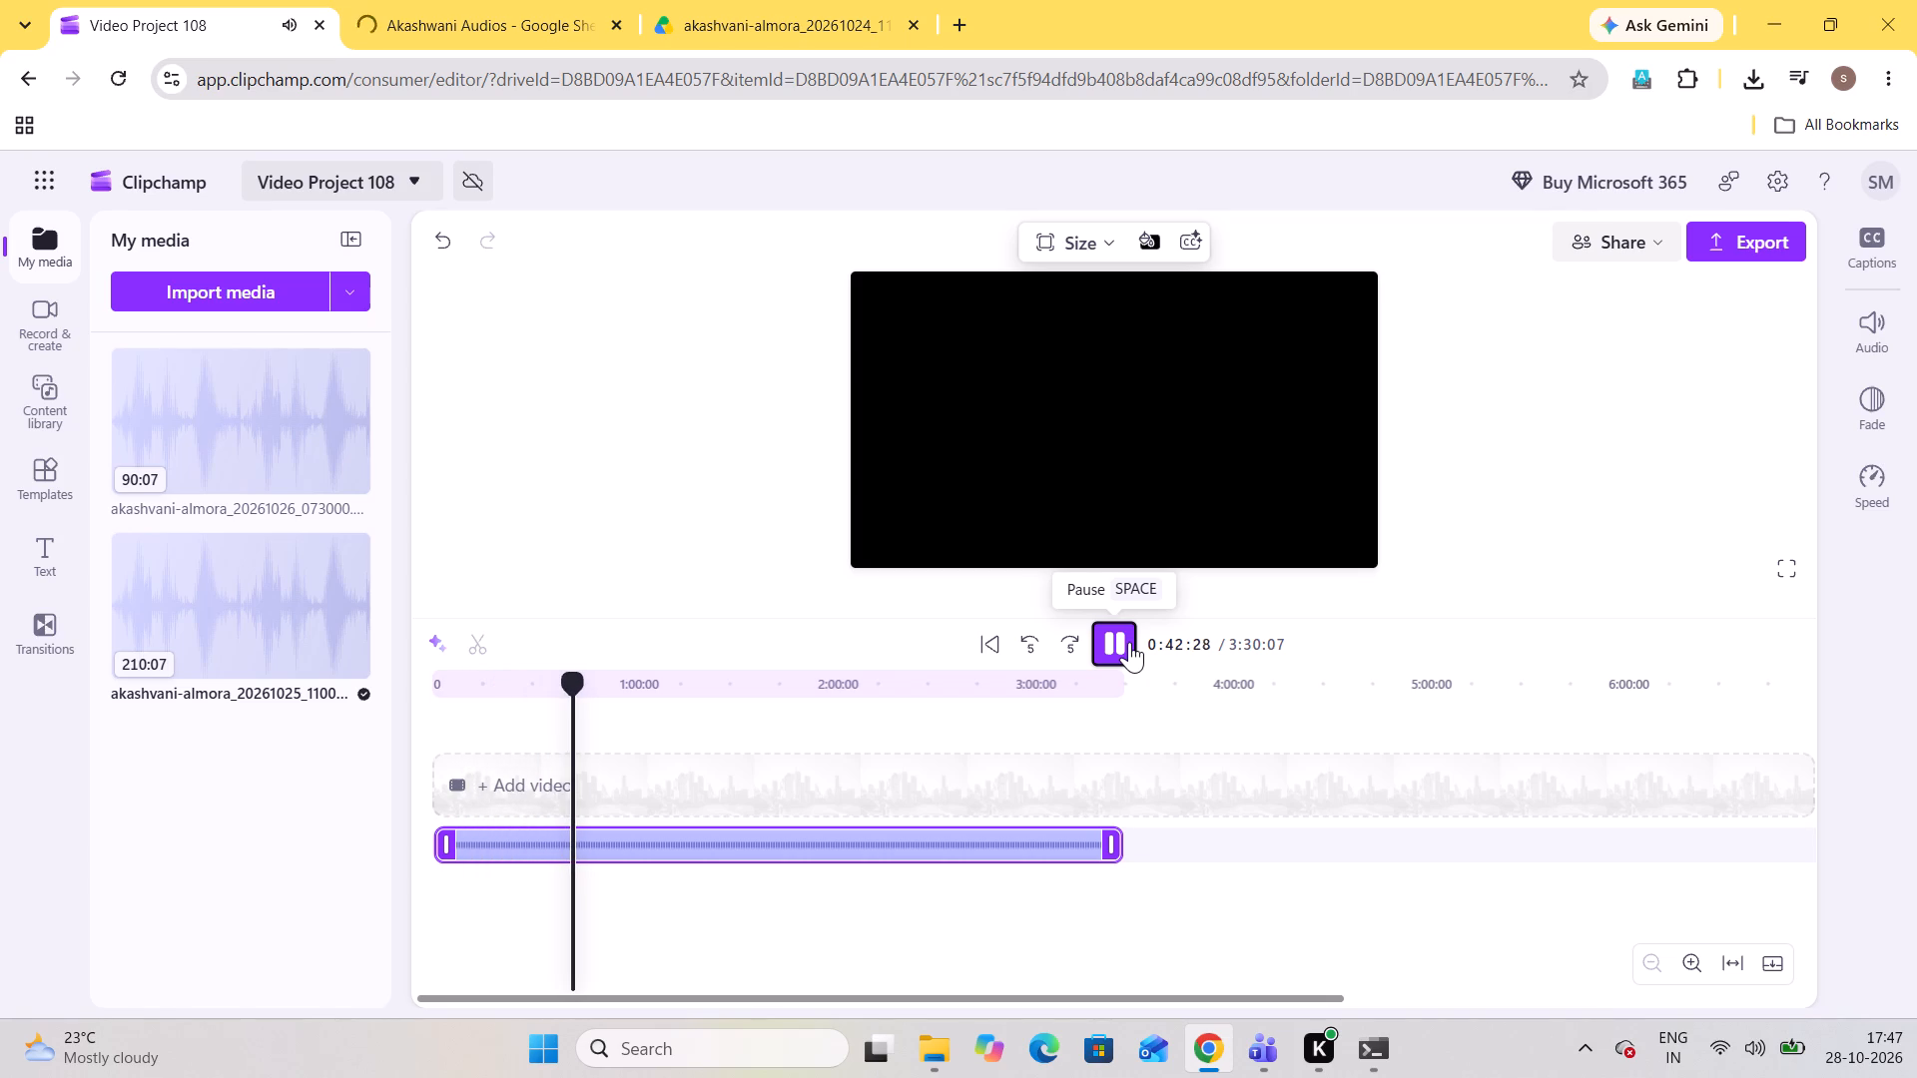
{"action": "key", "text": "Right"}
{"action": "key", "text": "Right"}
{"action": "key", "text": "Right"}
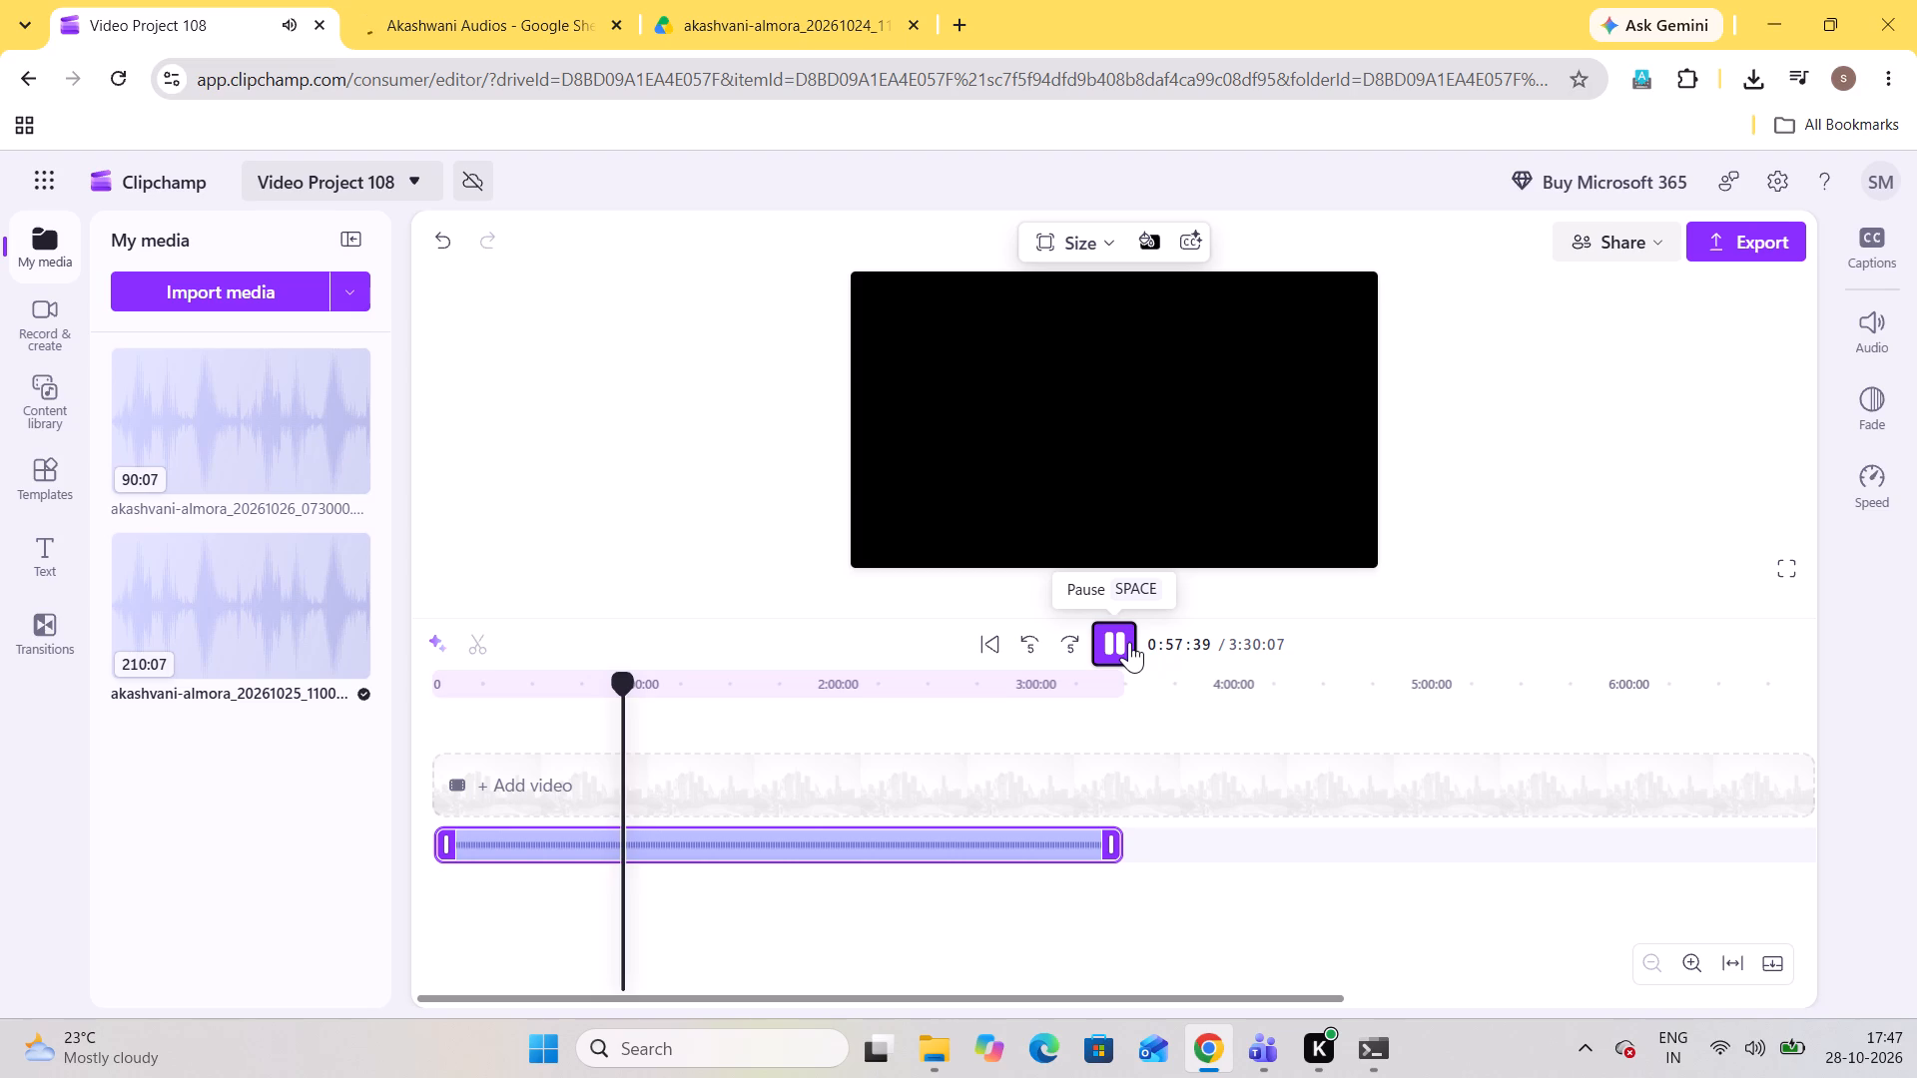
{"action": "key", "text": "Right"}
{"action": "key", "text": "Right"}
{"action": "key", "text": "Right"}
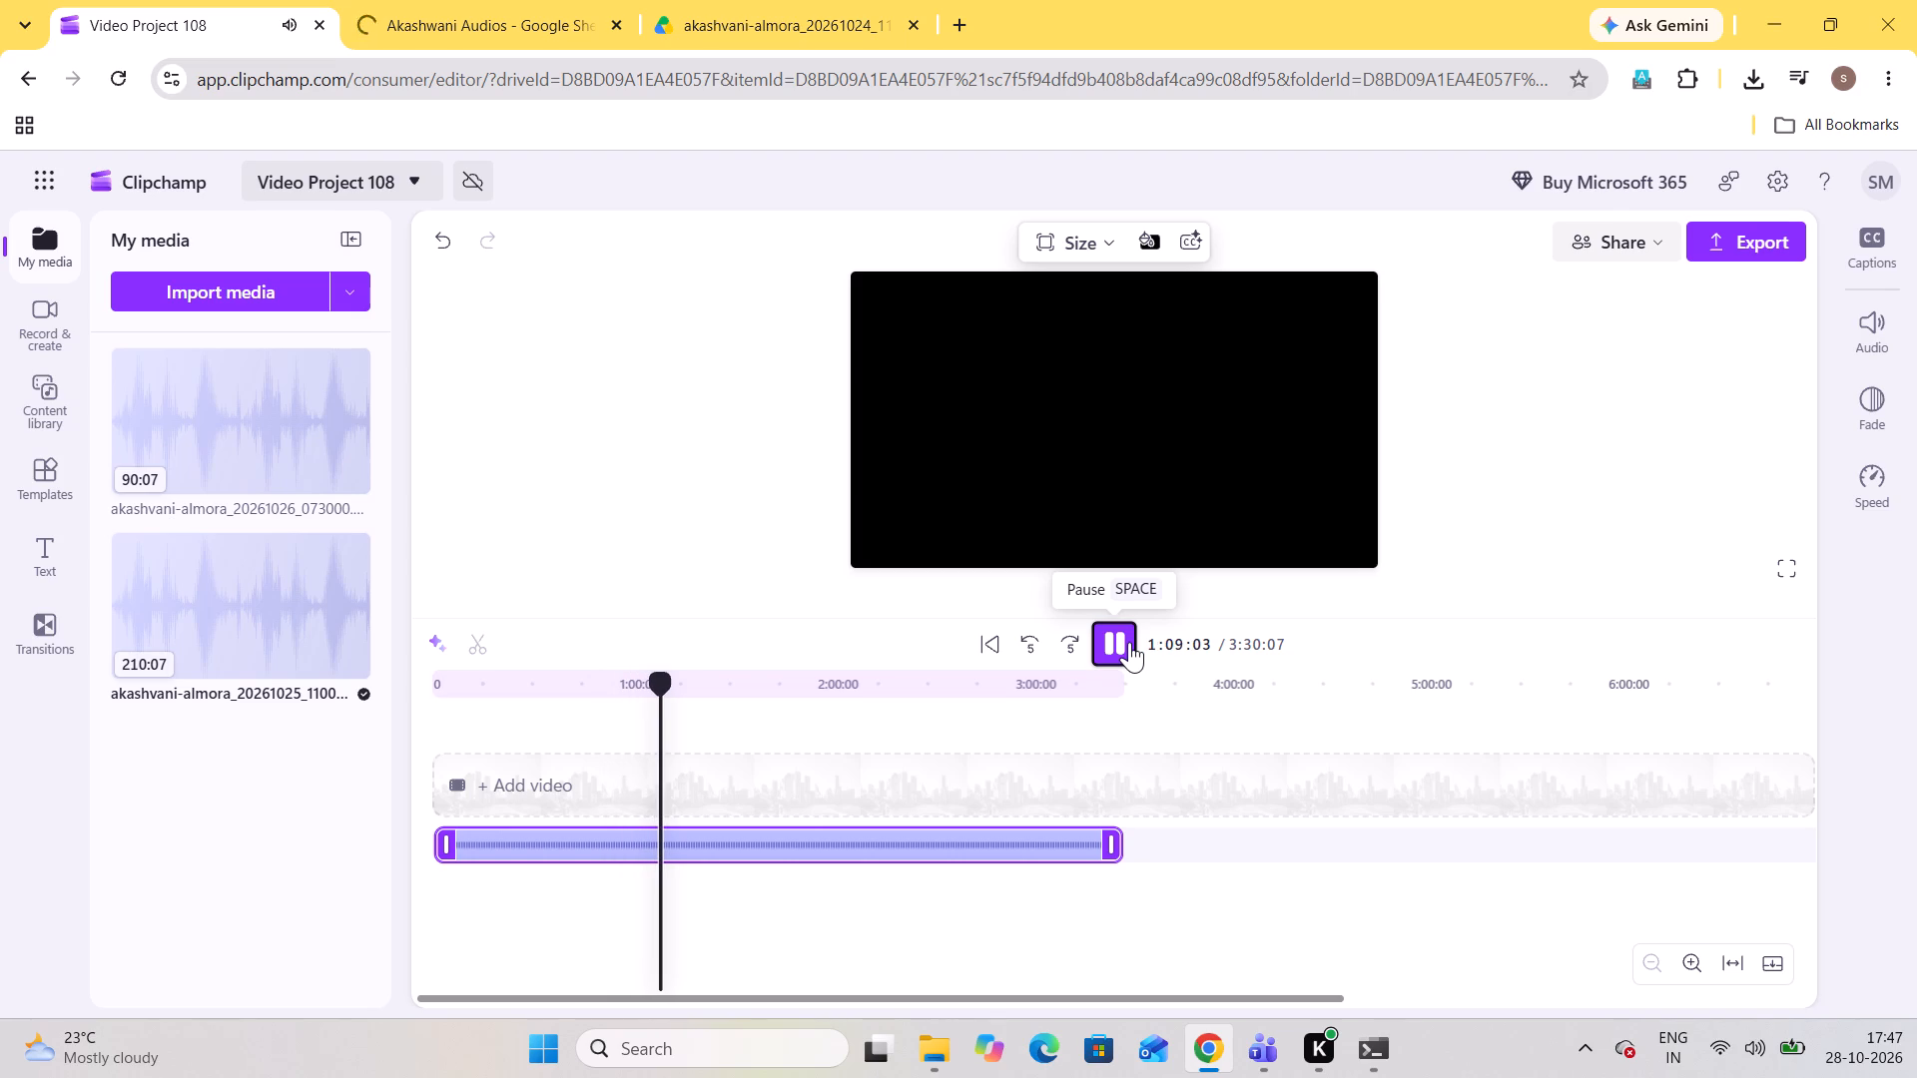
{"action": "key", "text": "Right"}
{"action": "key", "text": "Right"}
{"action": "key", "text": "Right"}
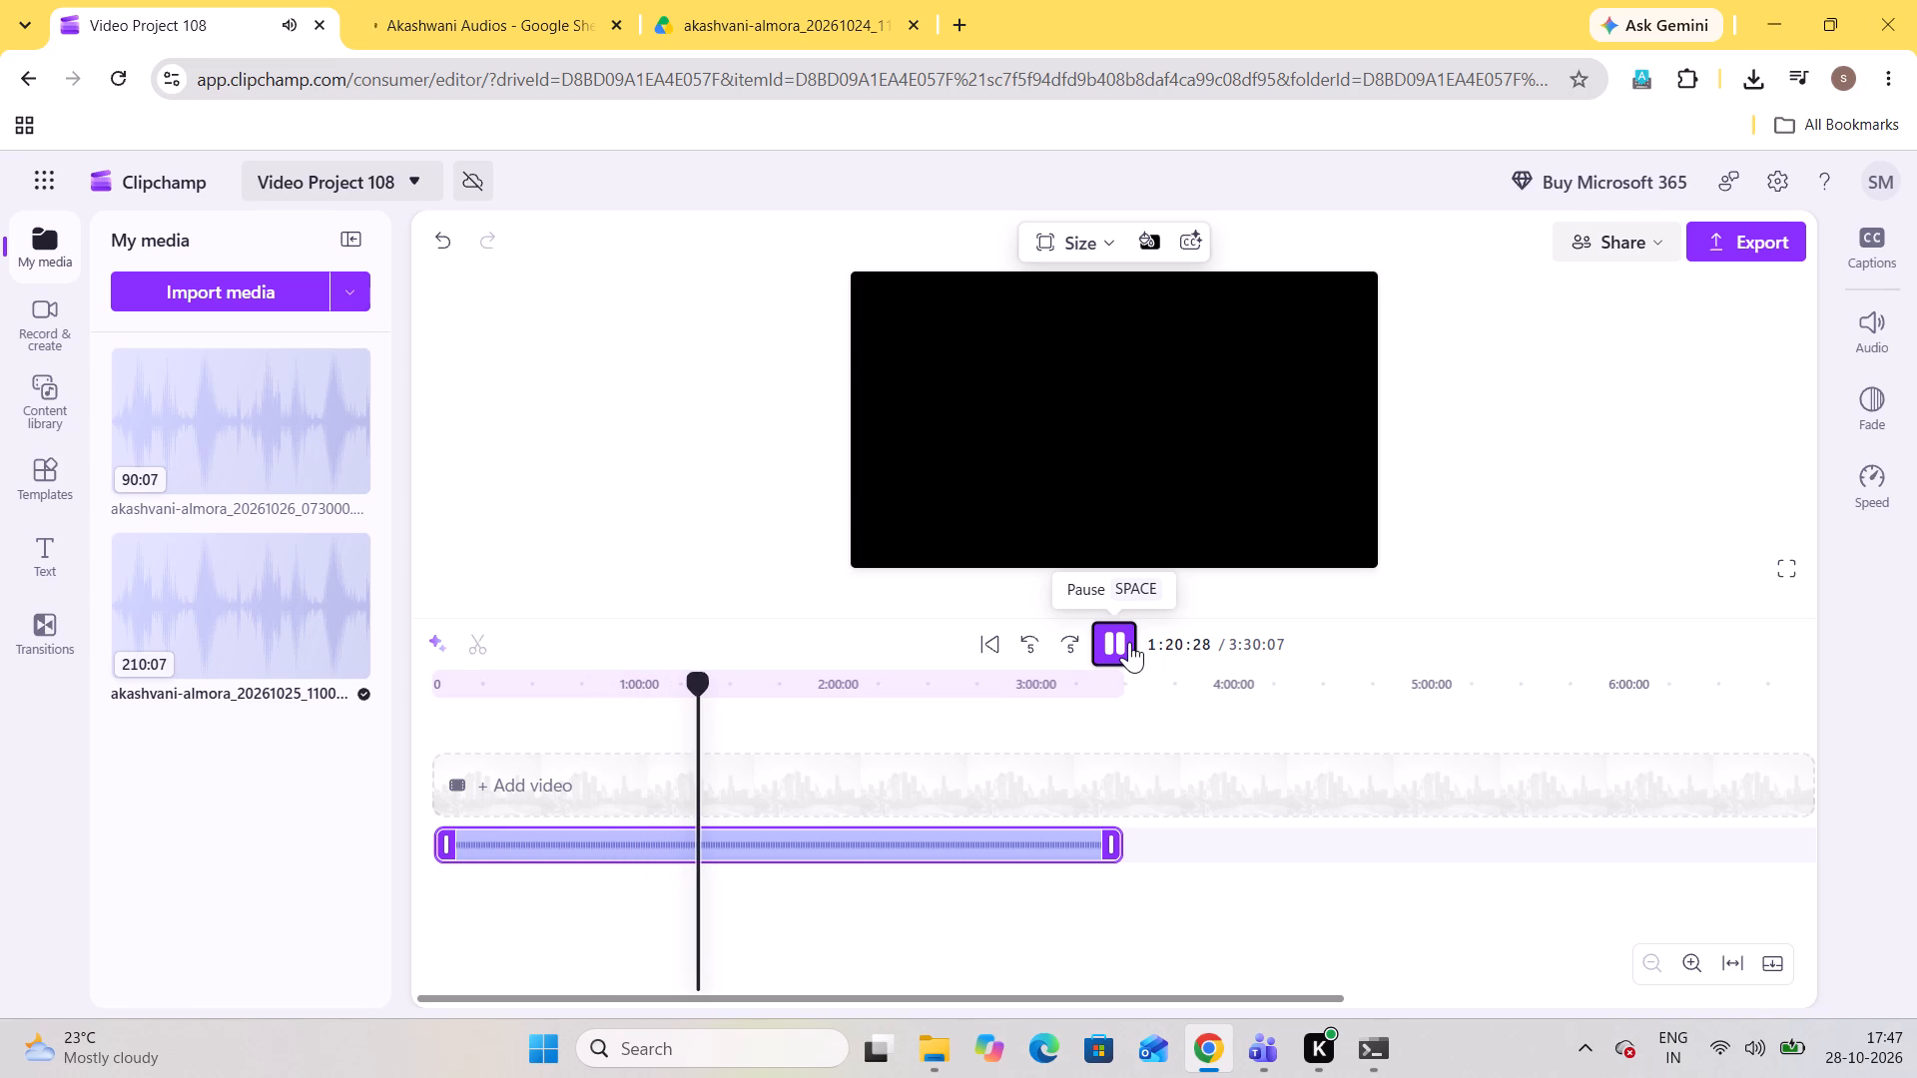
{"action": "key", "text": "Right"}
{"action": "key", "text": "Right"}
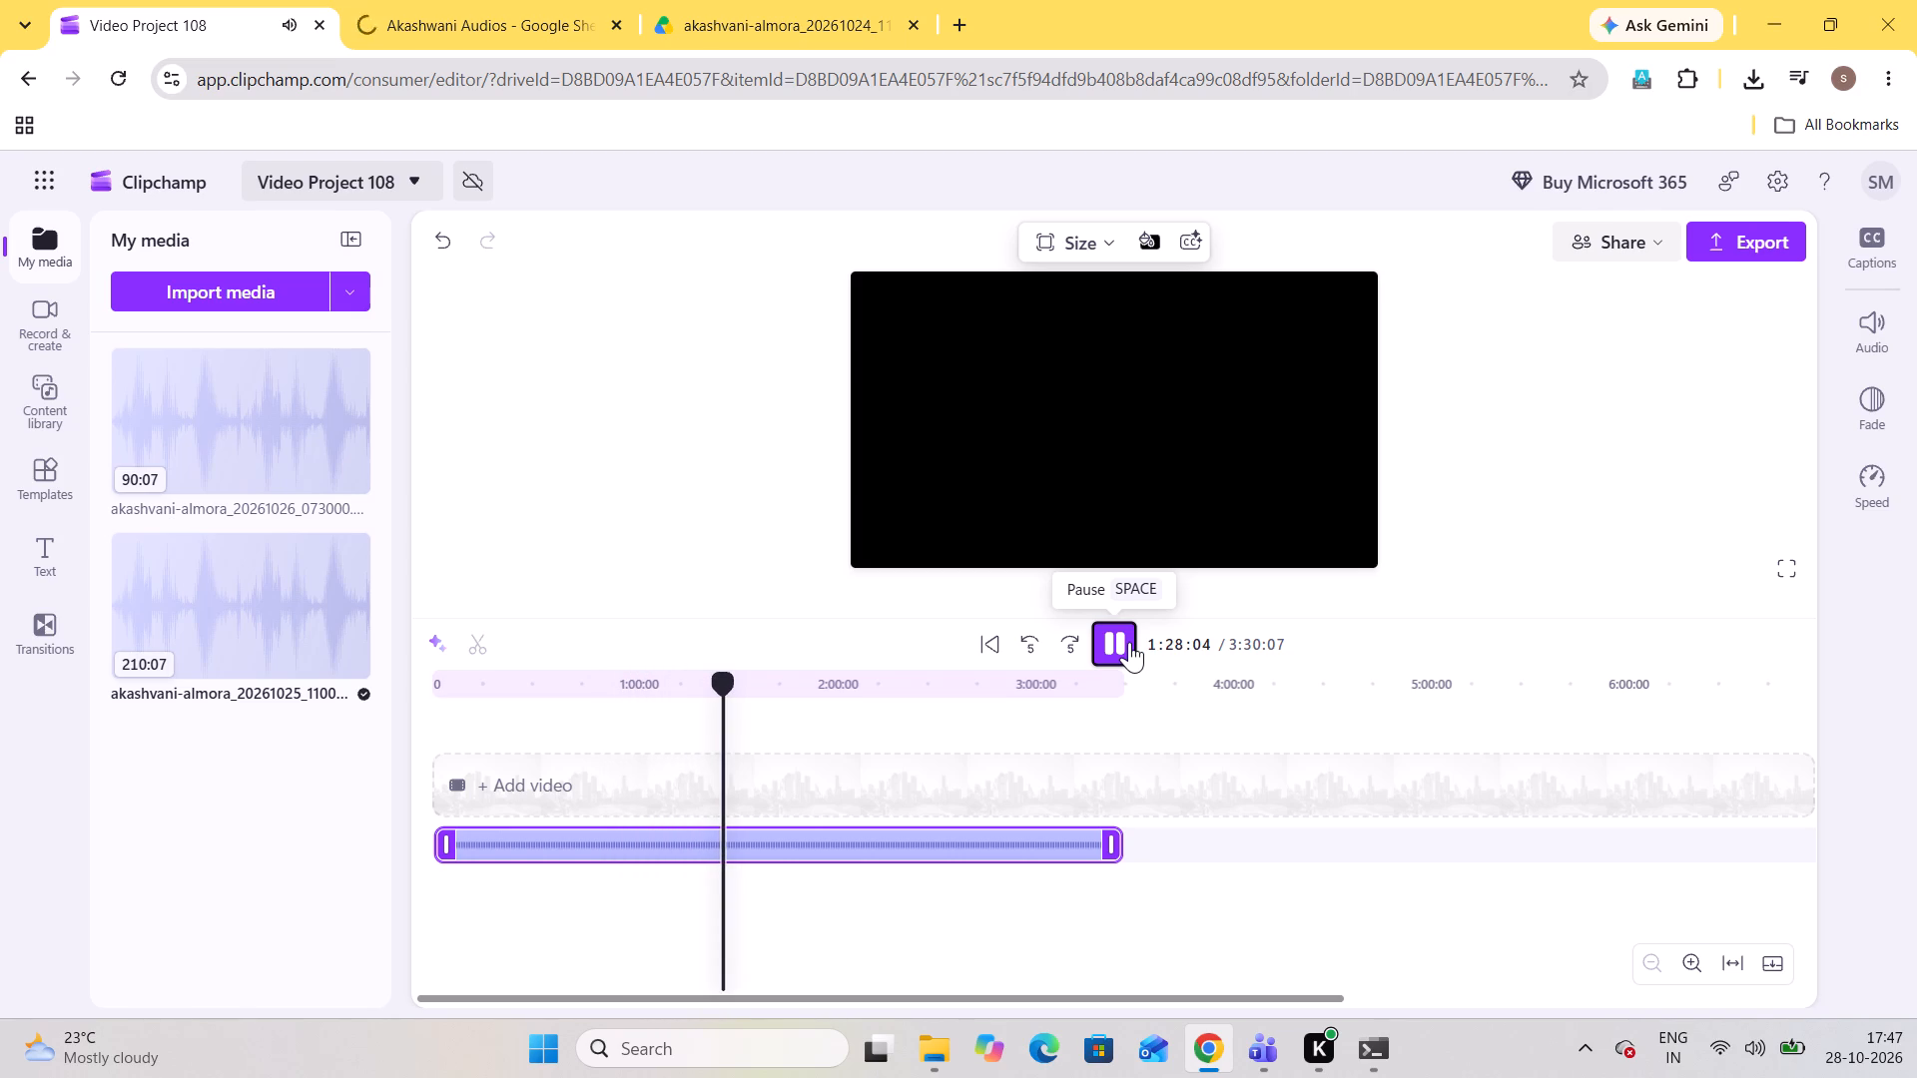
{"action": "key", "text": "Right"}
{"action": "key", "text": "Right"}
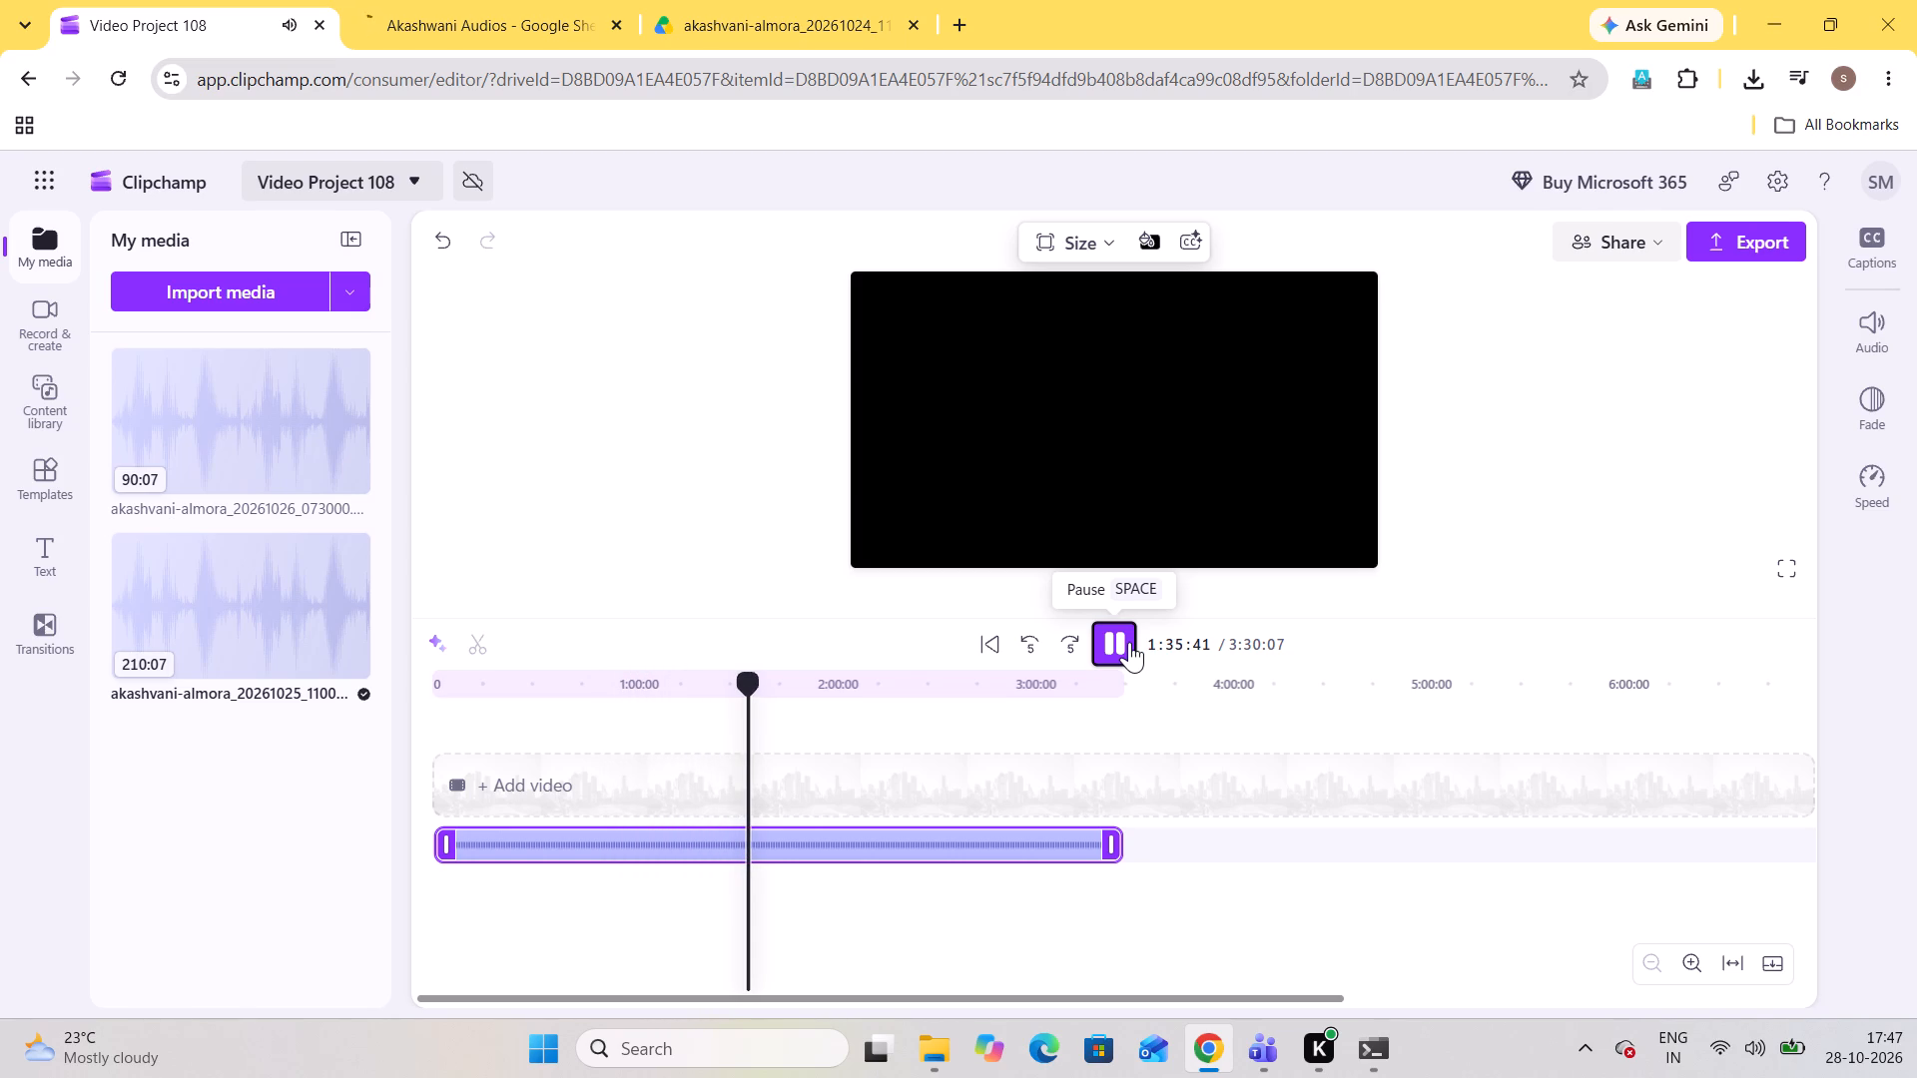
{"action": "key", "text": "Right"}
{"action": "key", "text": "Right"}
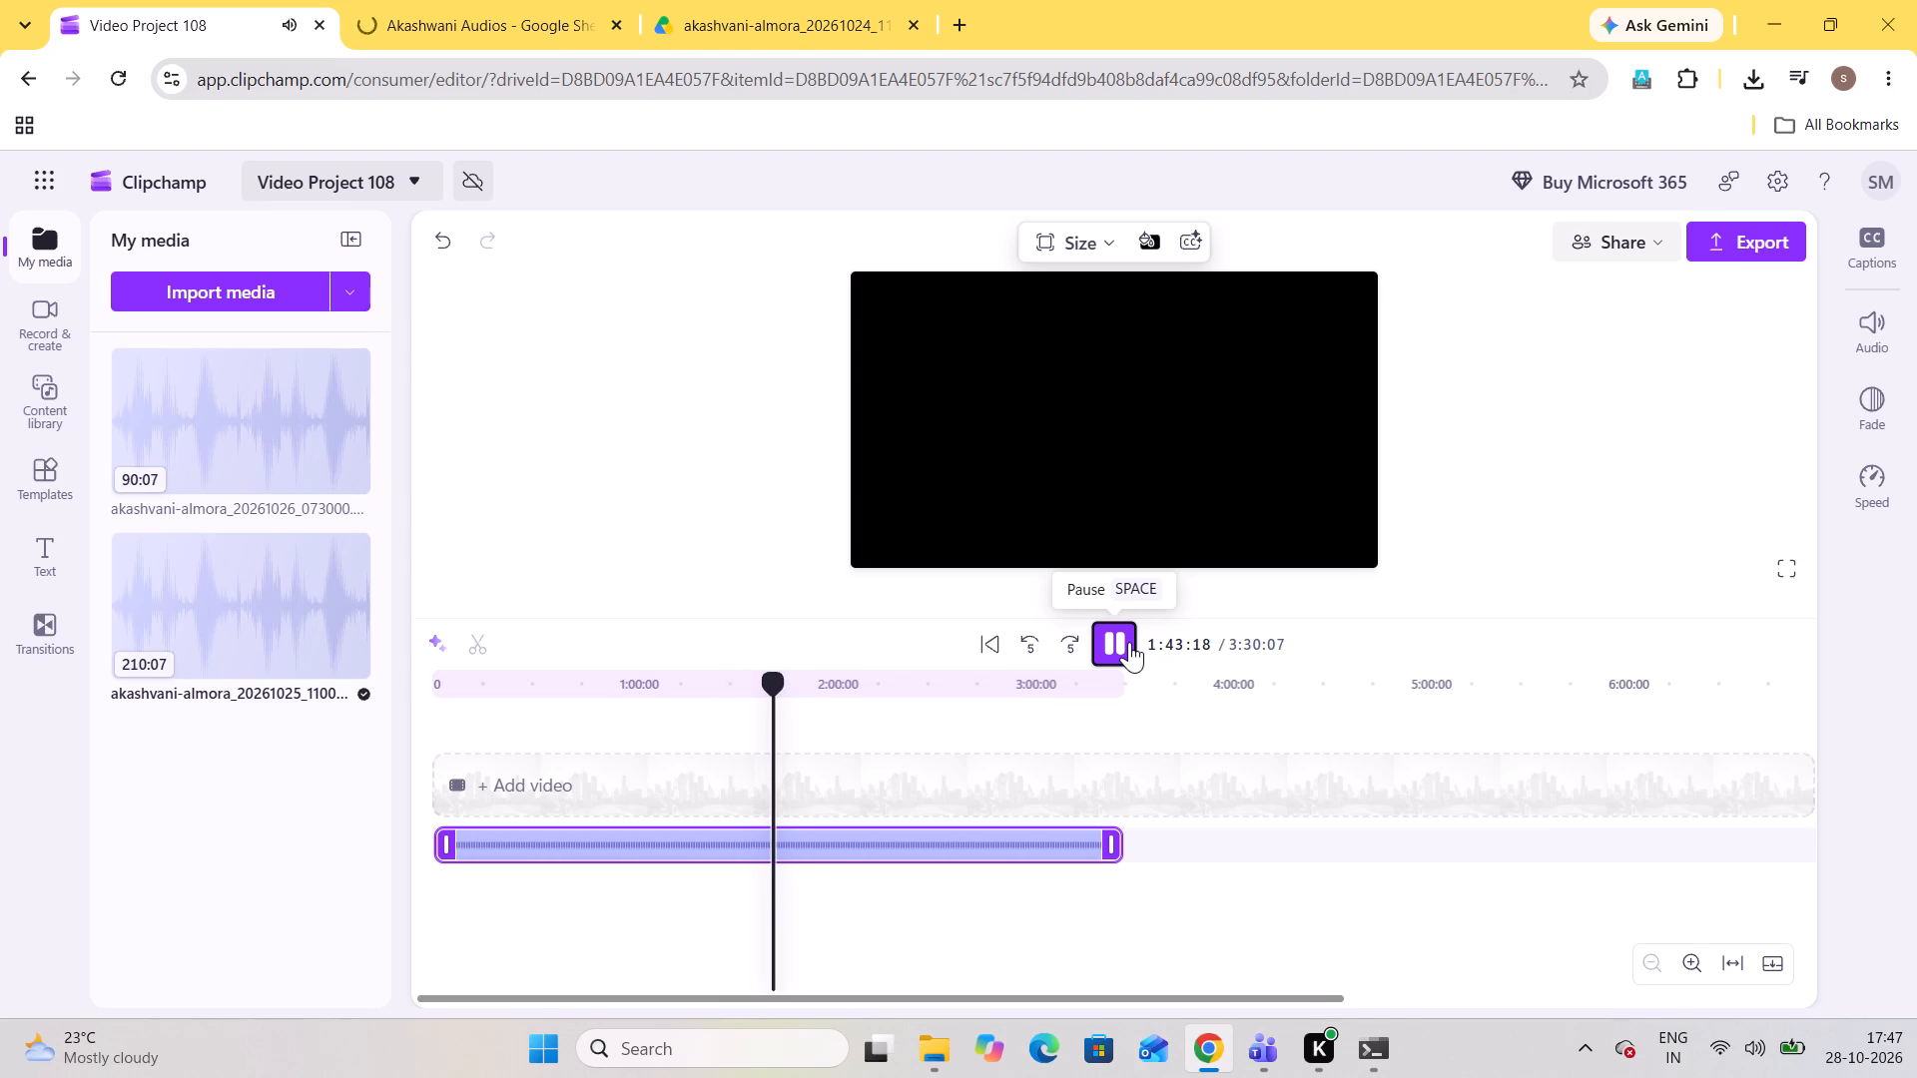
{"action": "key", "text": "Right"}
{"action": "key", "text": "Right"}
{"action": "key", "text": "Right"}
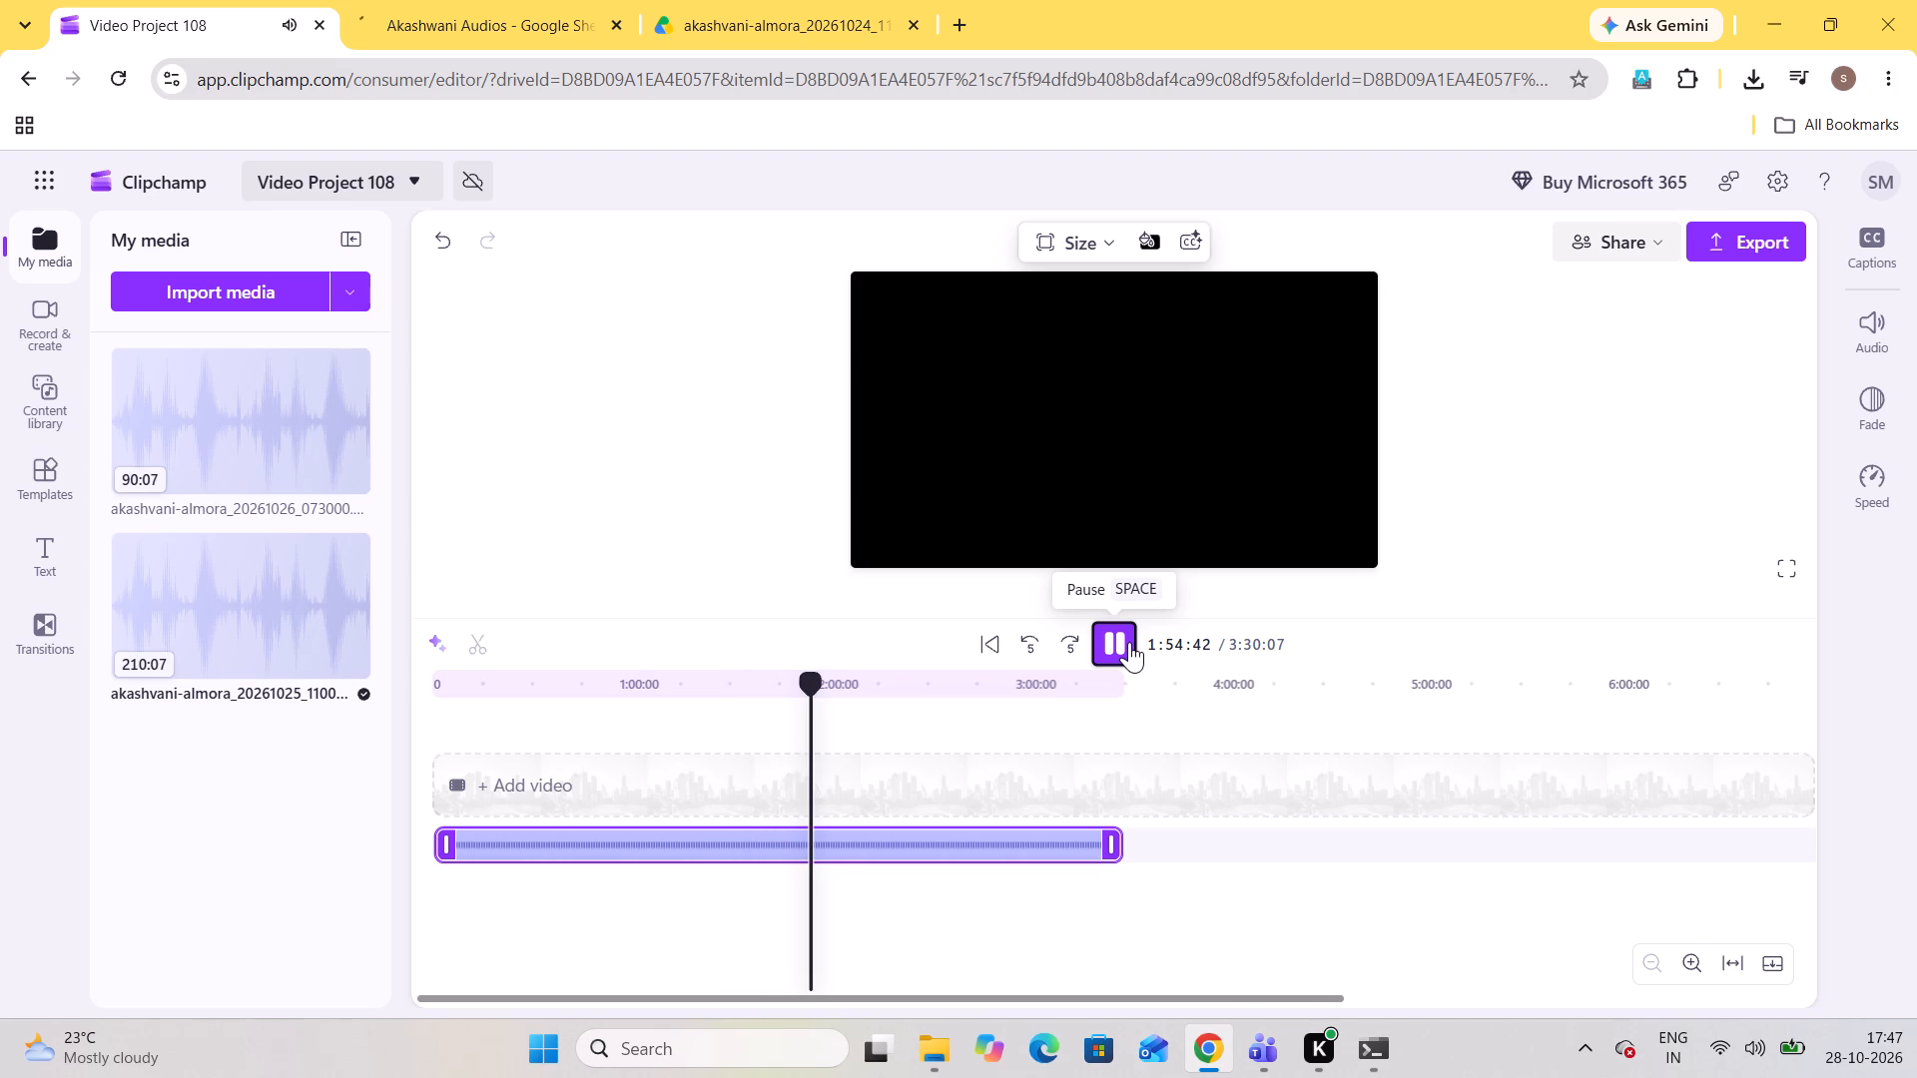
{"action": "key", "text": "Right"}
{"action": "key", "text": "Right"}
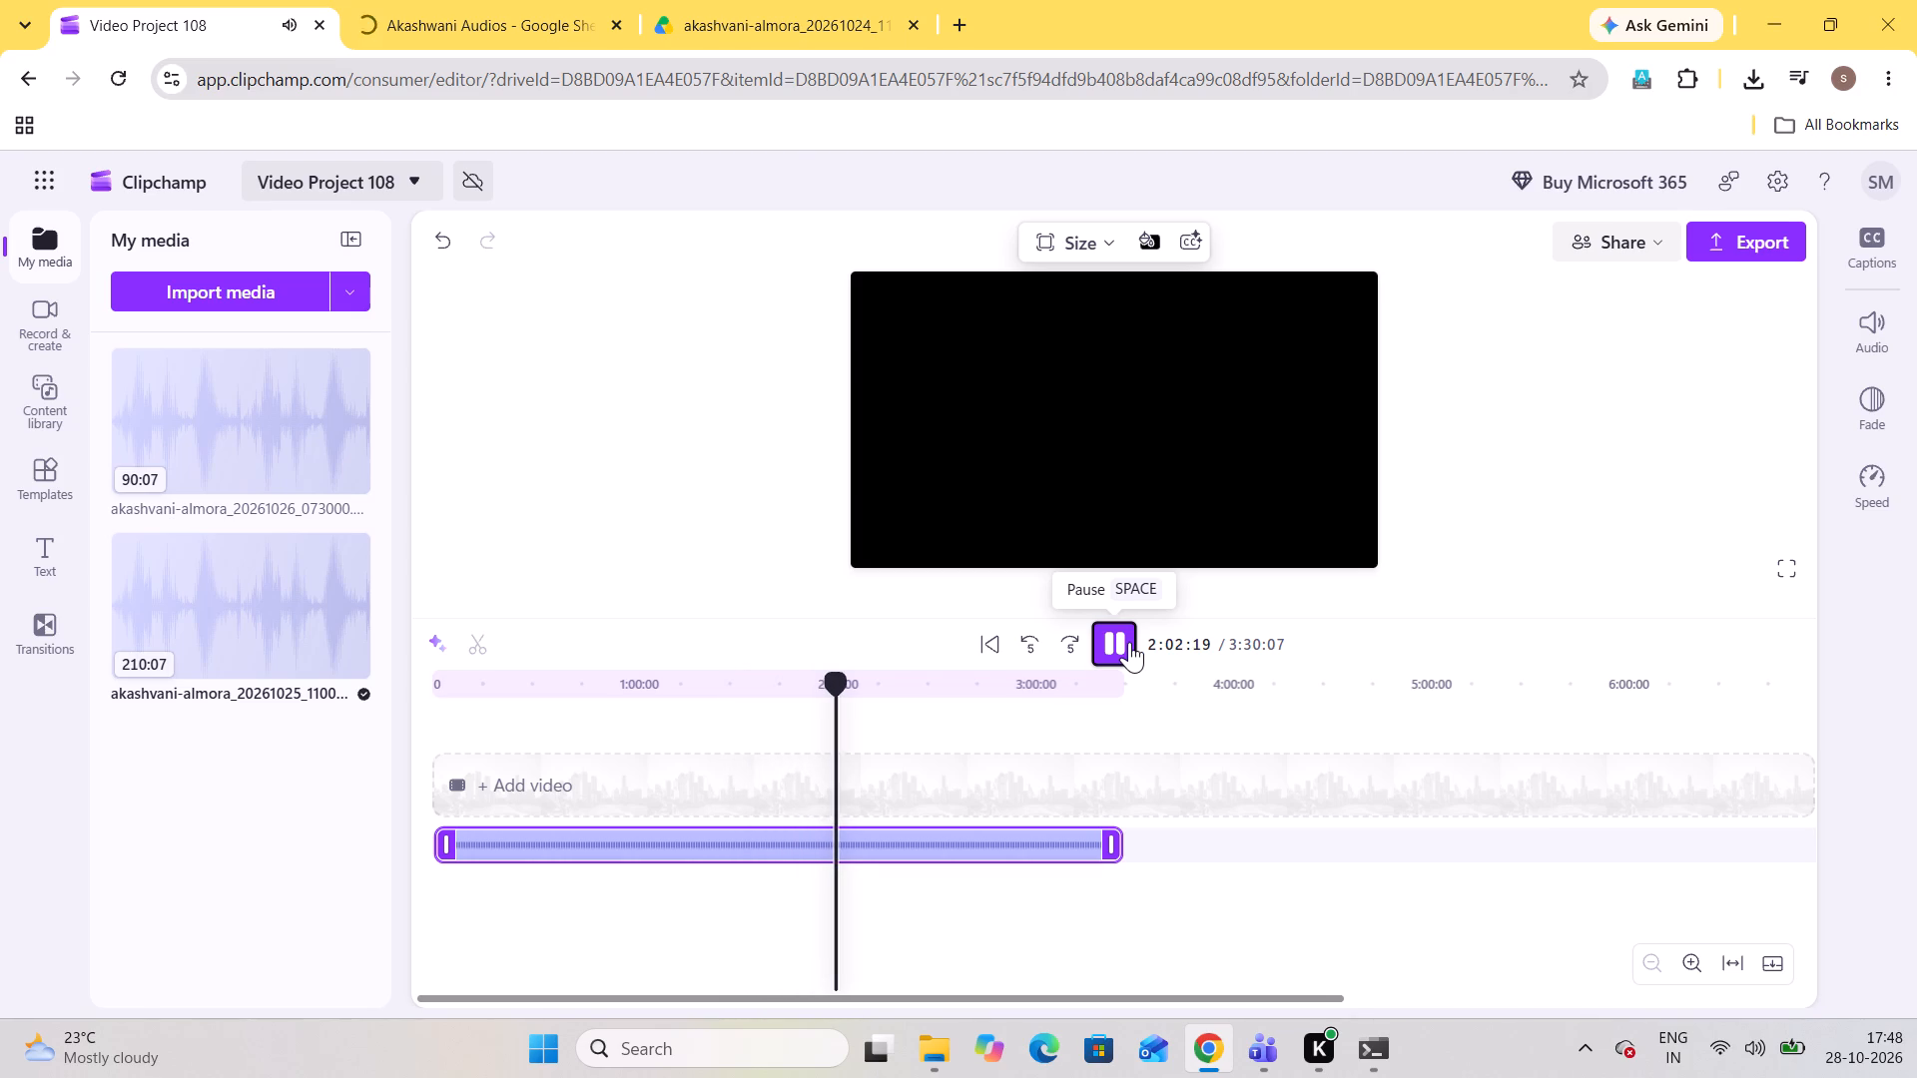
{"action": "key", "text": "Right"}
{"action": "key", "text": "Right"}
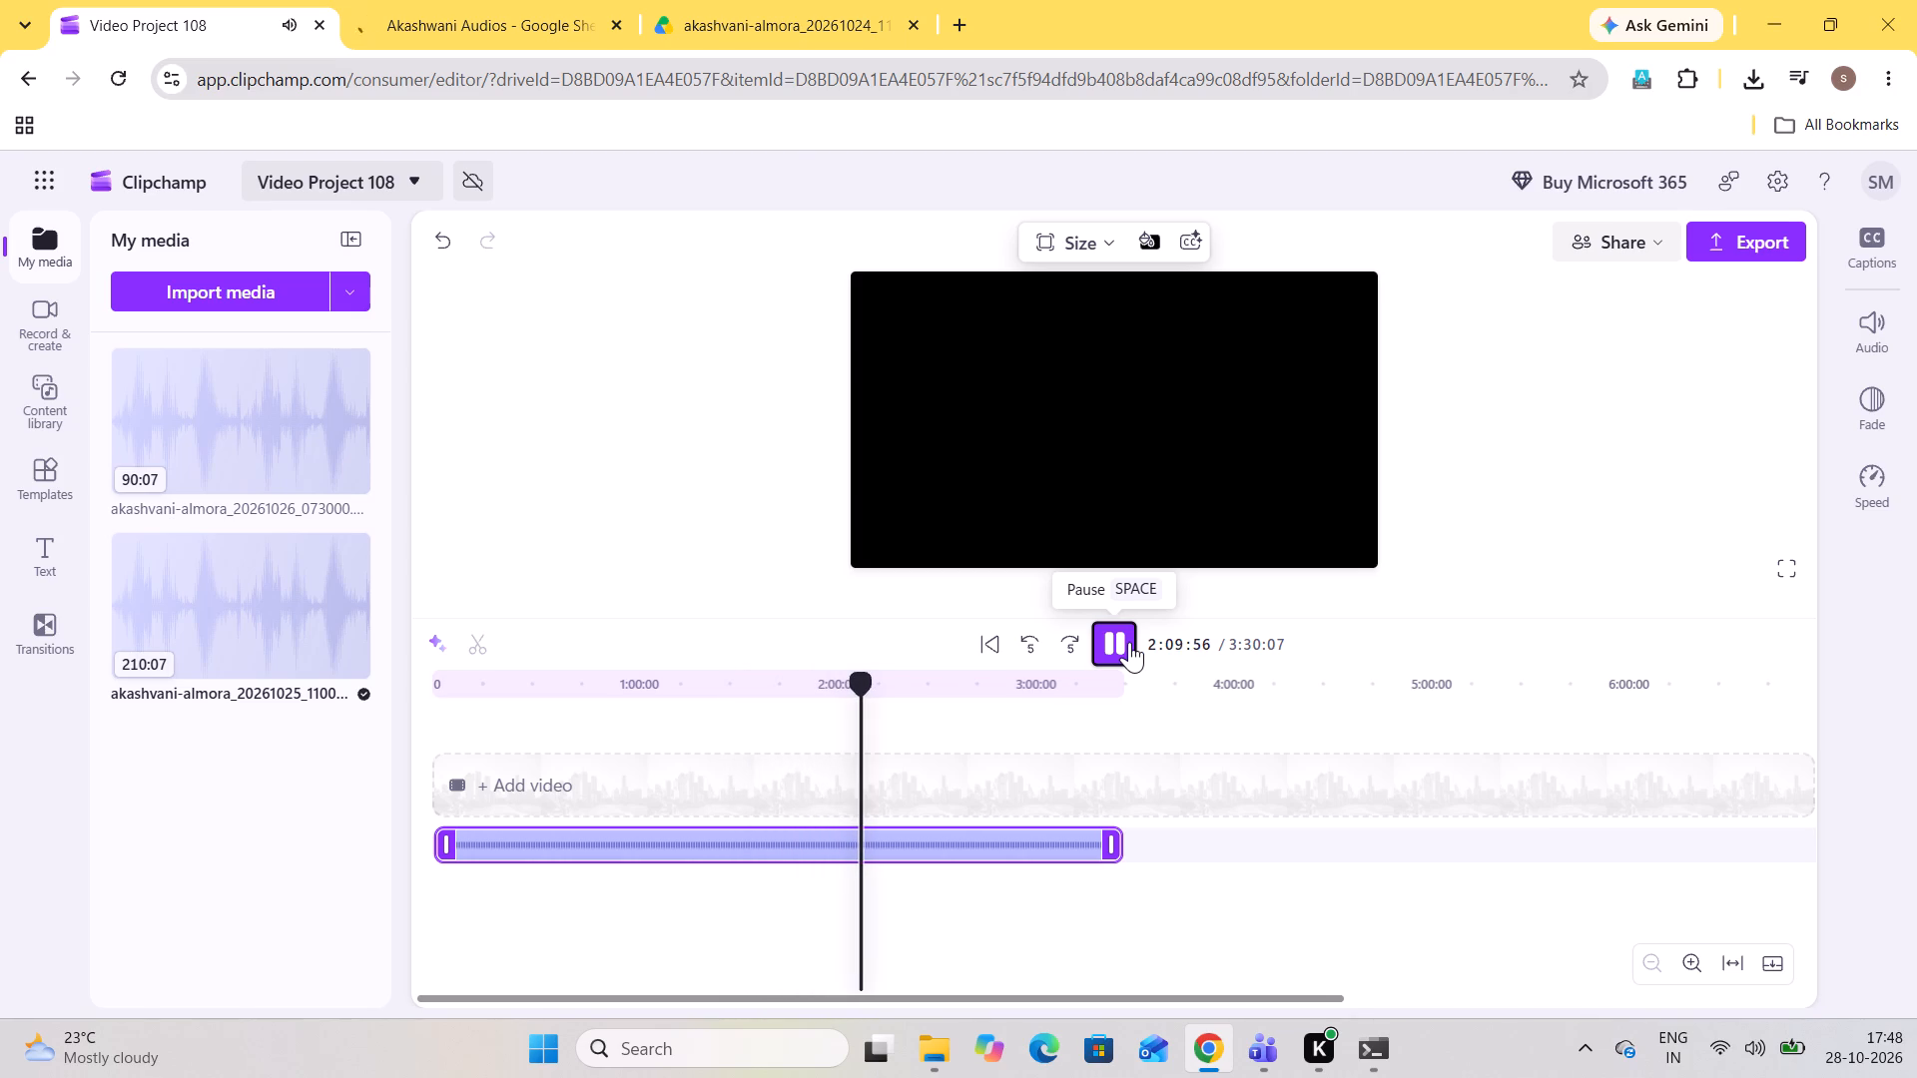
{"action": "key", "text": "Right"}
{"action": "key", "text": "Right"}
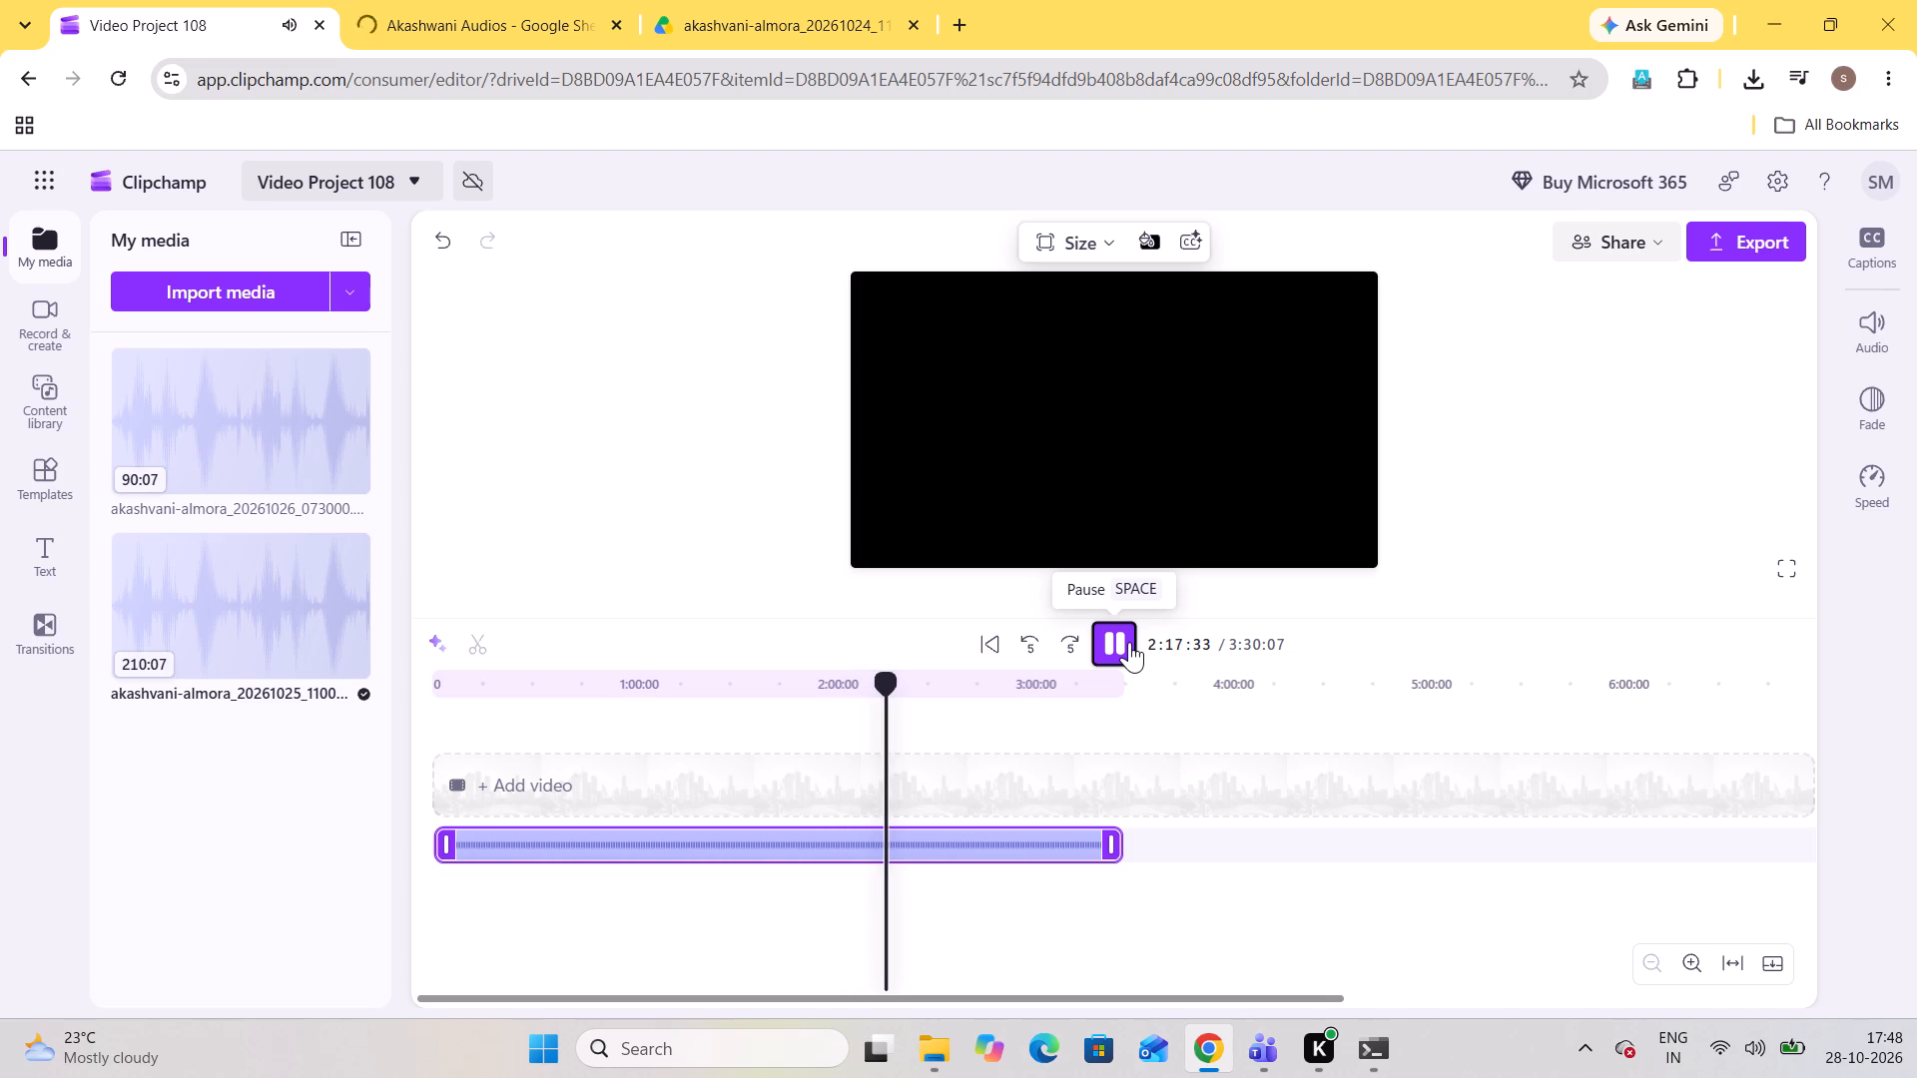
{"action": "key", "text": "Right"}
{"action": "key", "text": "Right"}
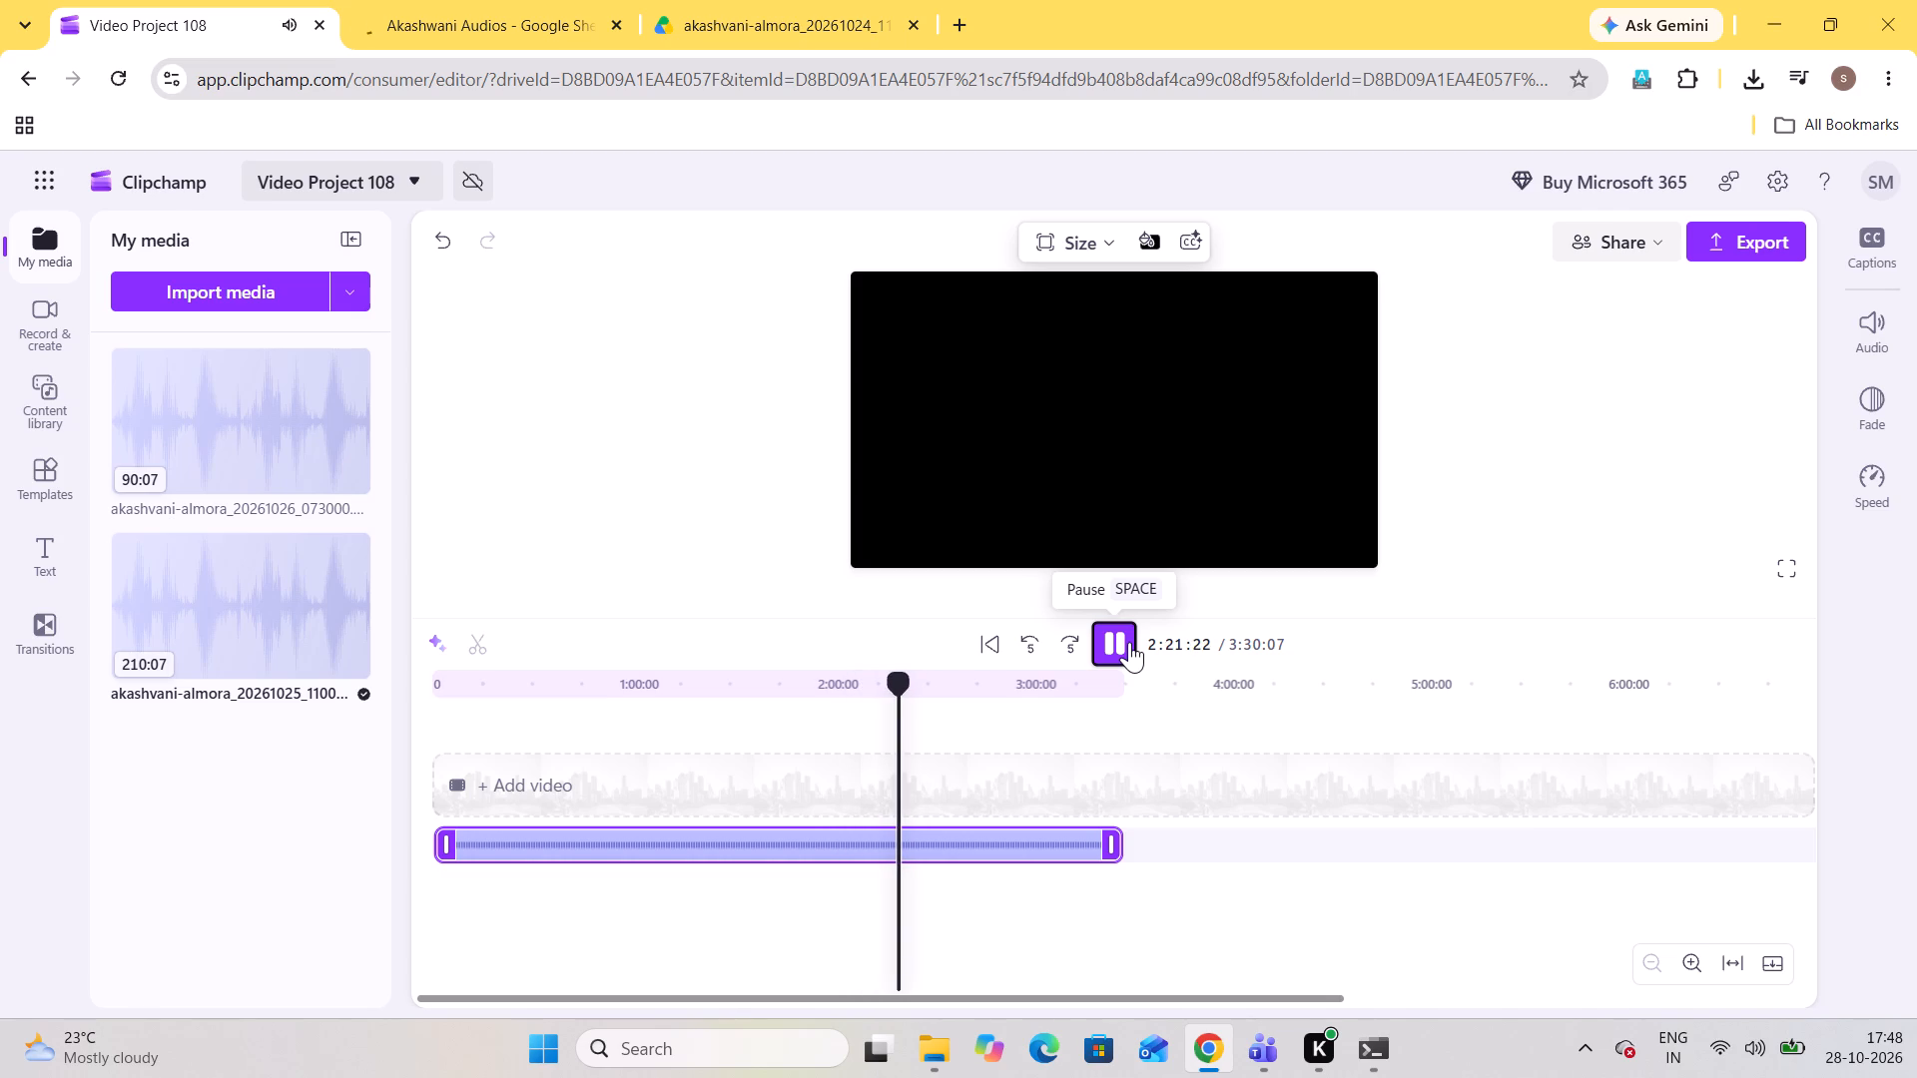
{"action": "key", "text": "Right"}
{"action": "key", "text": "Right"}
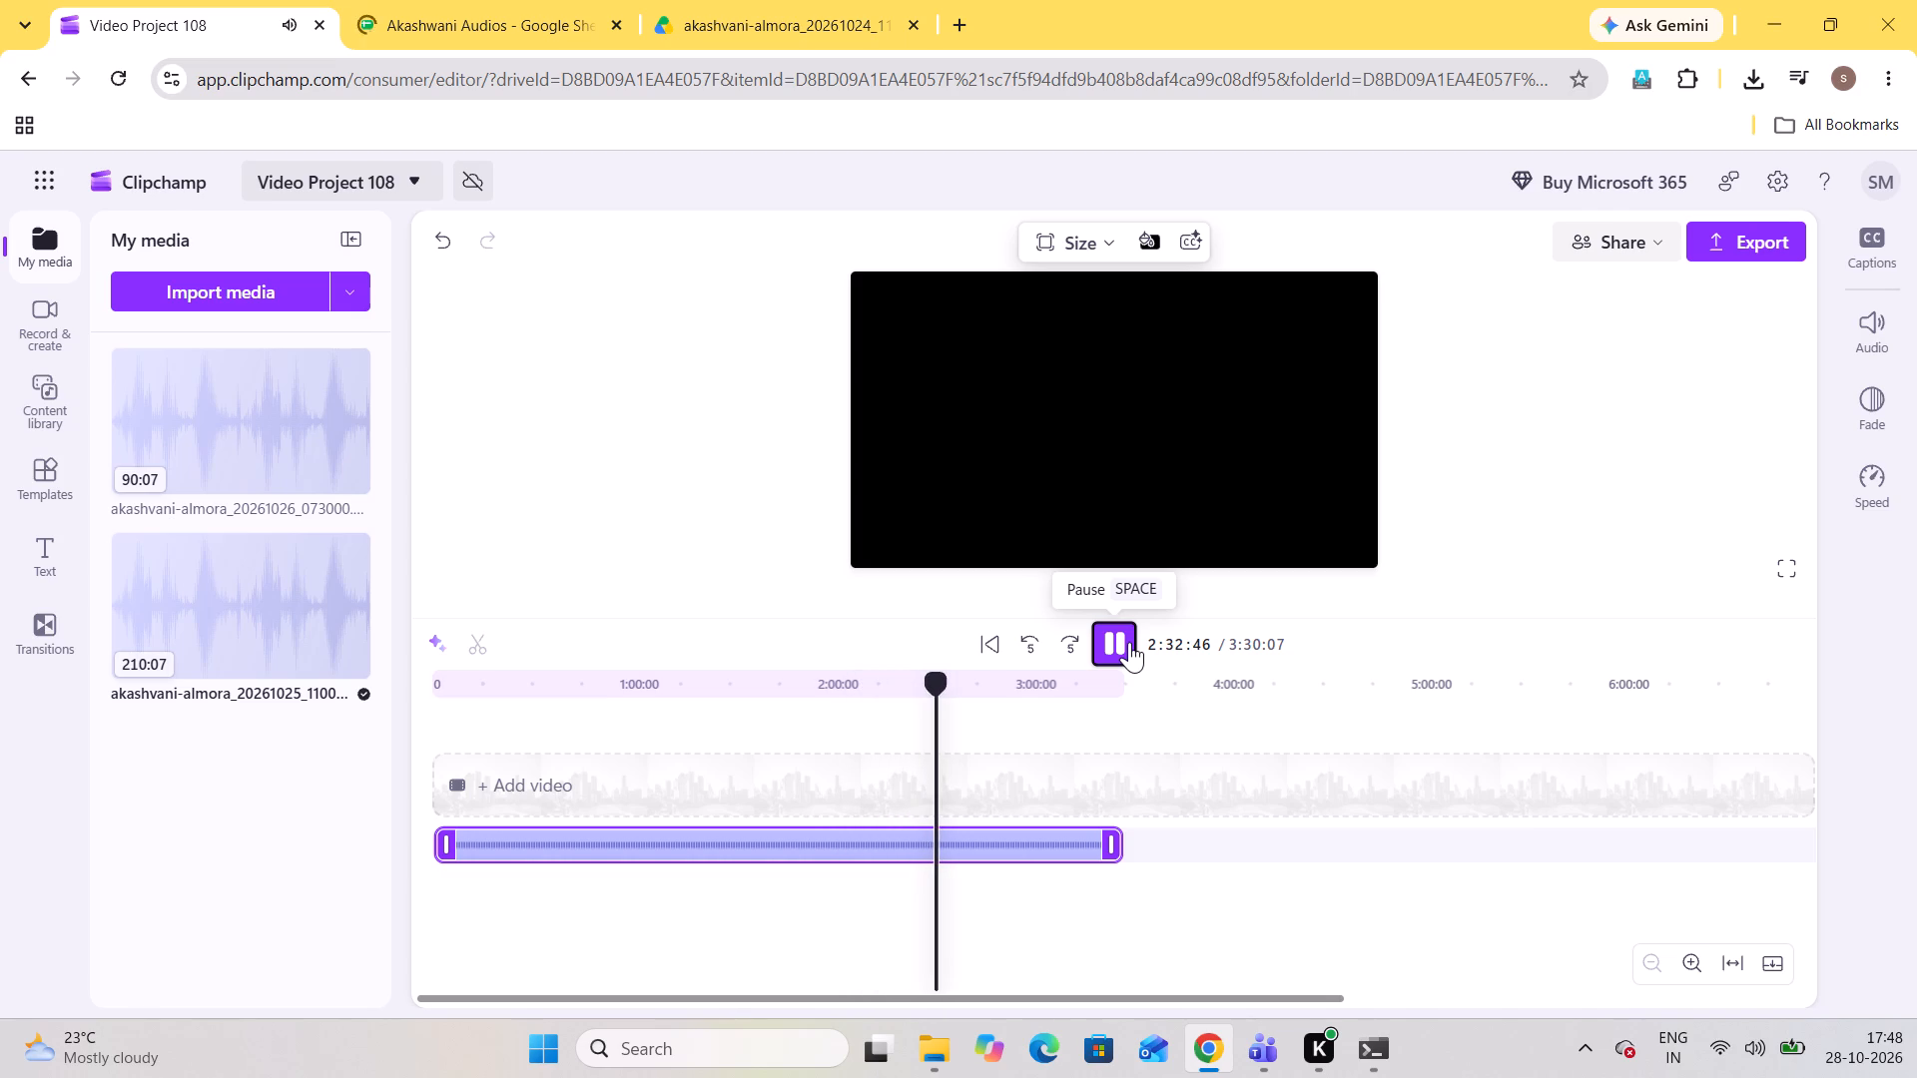
{"action": "key", "text": "Right"}
{"action": "key", "text": "Right"}
{"action": "key", "text": "Right"}
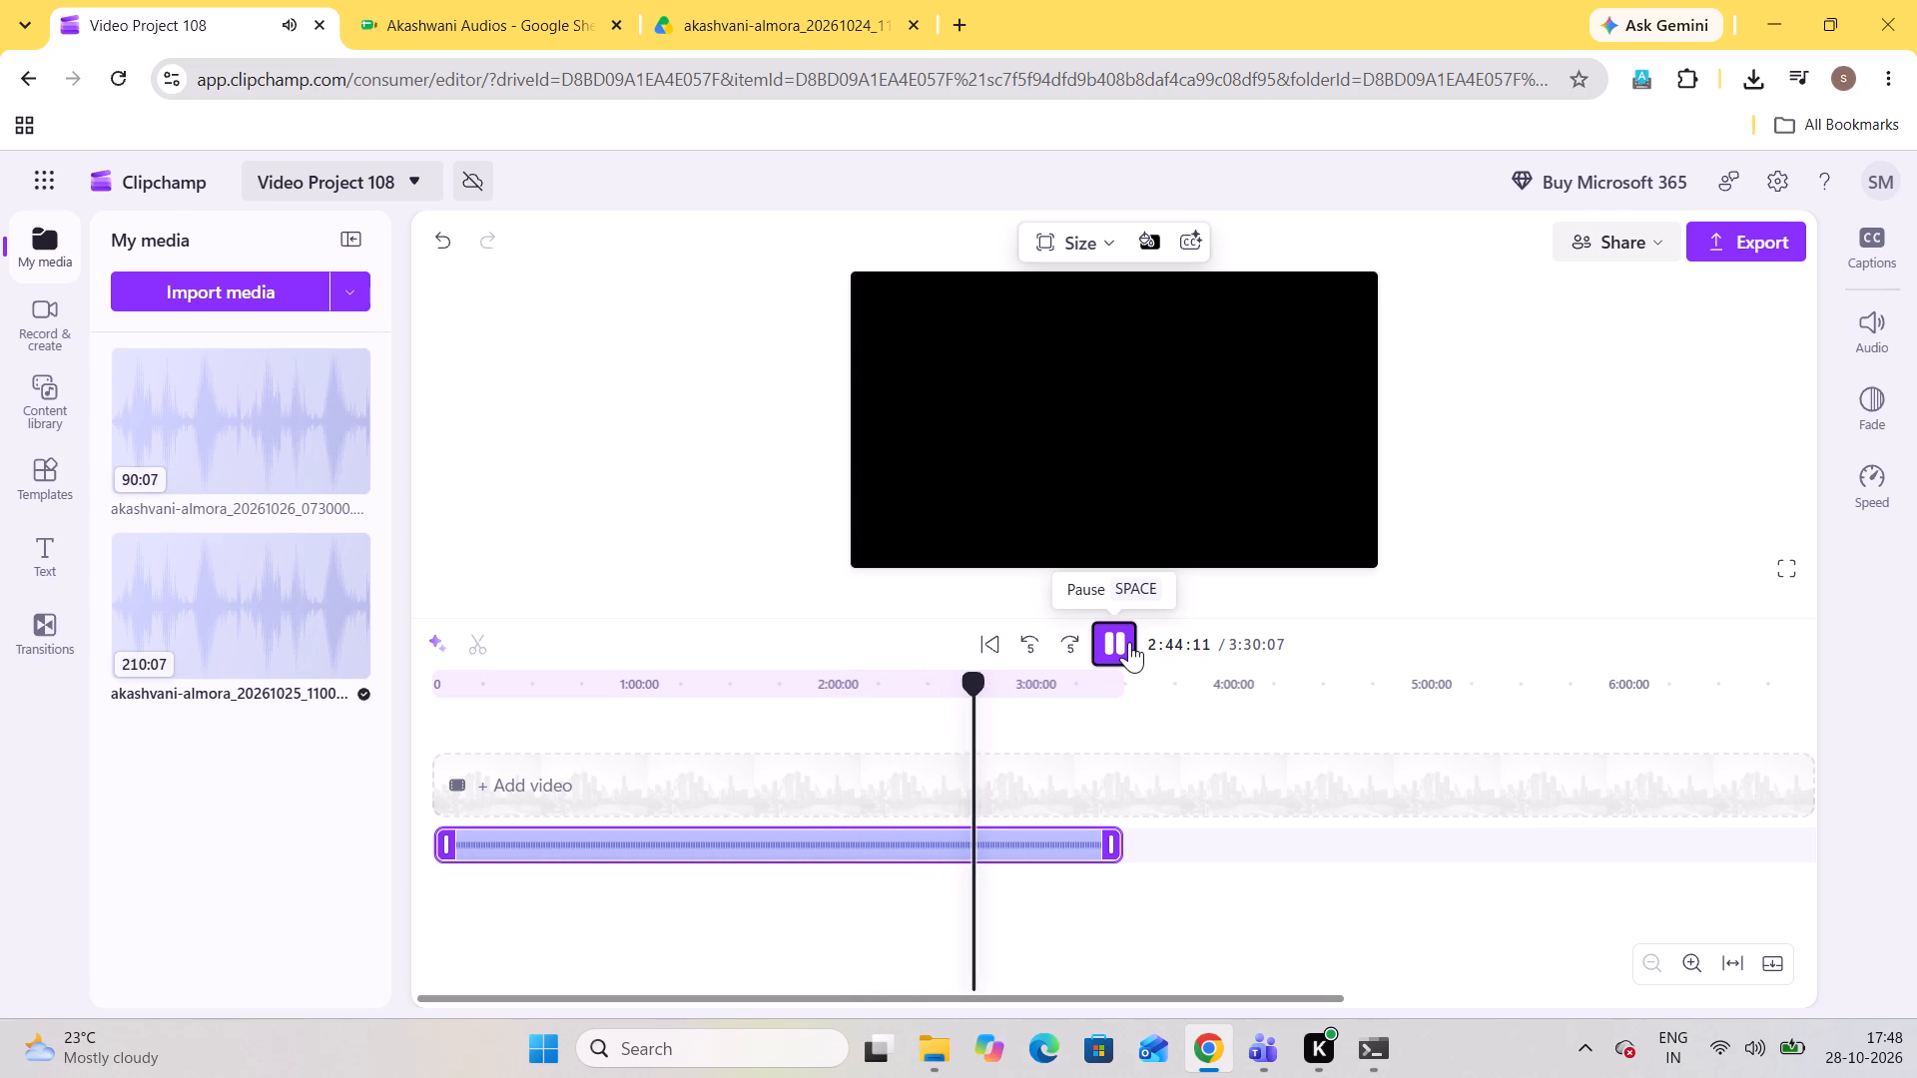
{"action": "key", "text": "Right"}
{"action": "key", "text": "Right"}
{"action": "key", "text": "Right"}
{"action": "key", "text": "Right"}
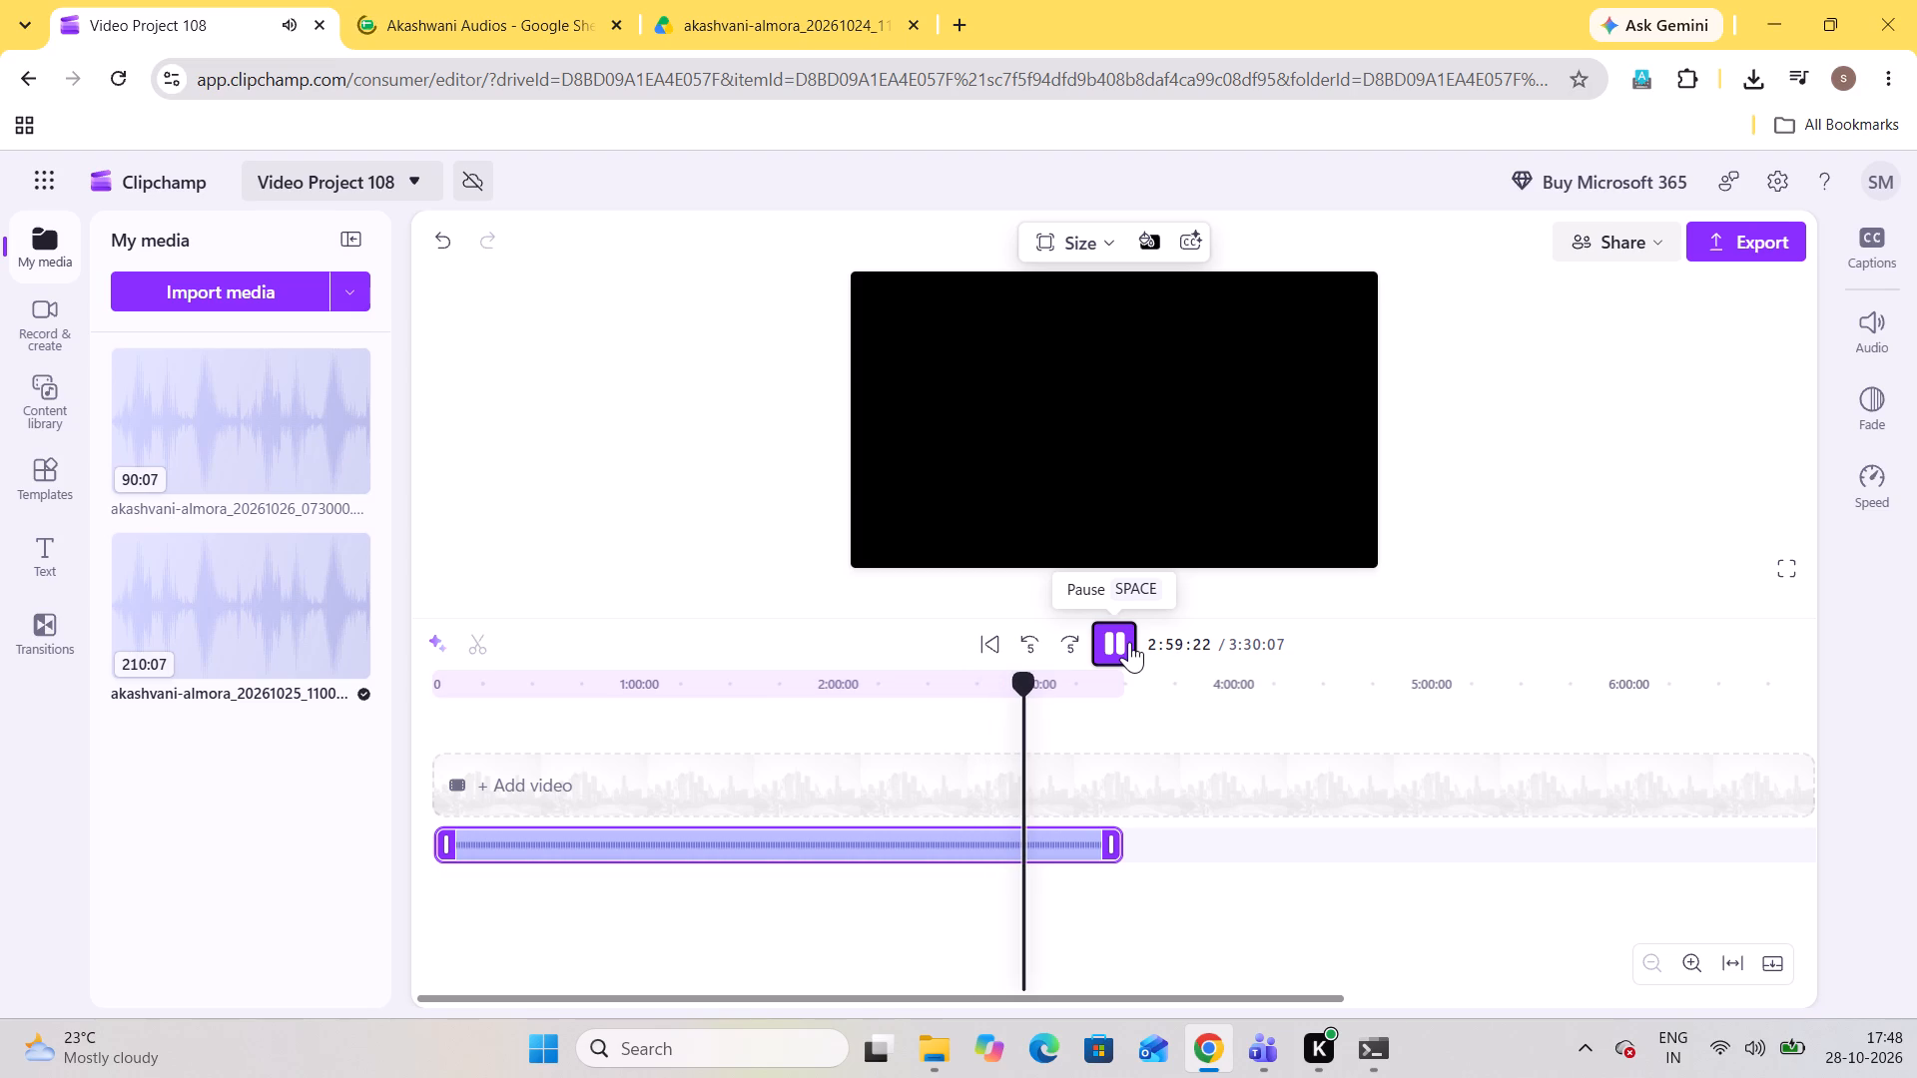
Listen closely around the 2:59 mark of the recording, advancing in 5-second increments to about 2:59:48.
{"action": "key", "text": "Right"}
{"action": "key", "text": "Left"}
{"action": "double_click", "coordinate": [1067, 644]}
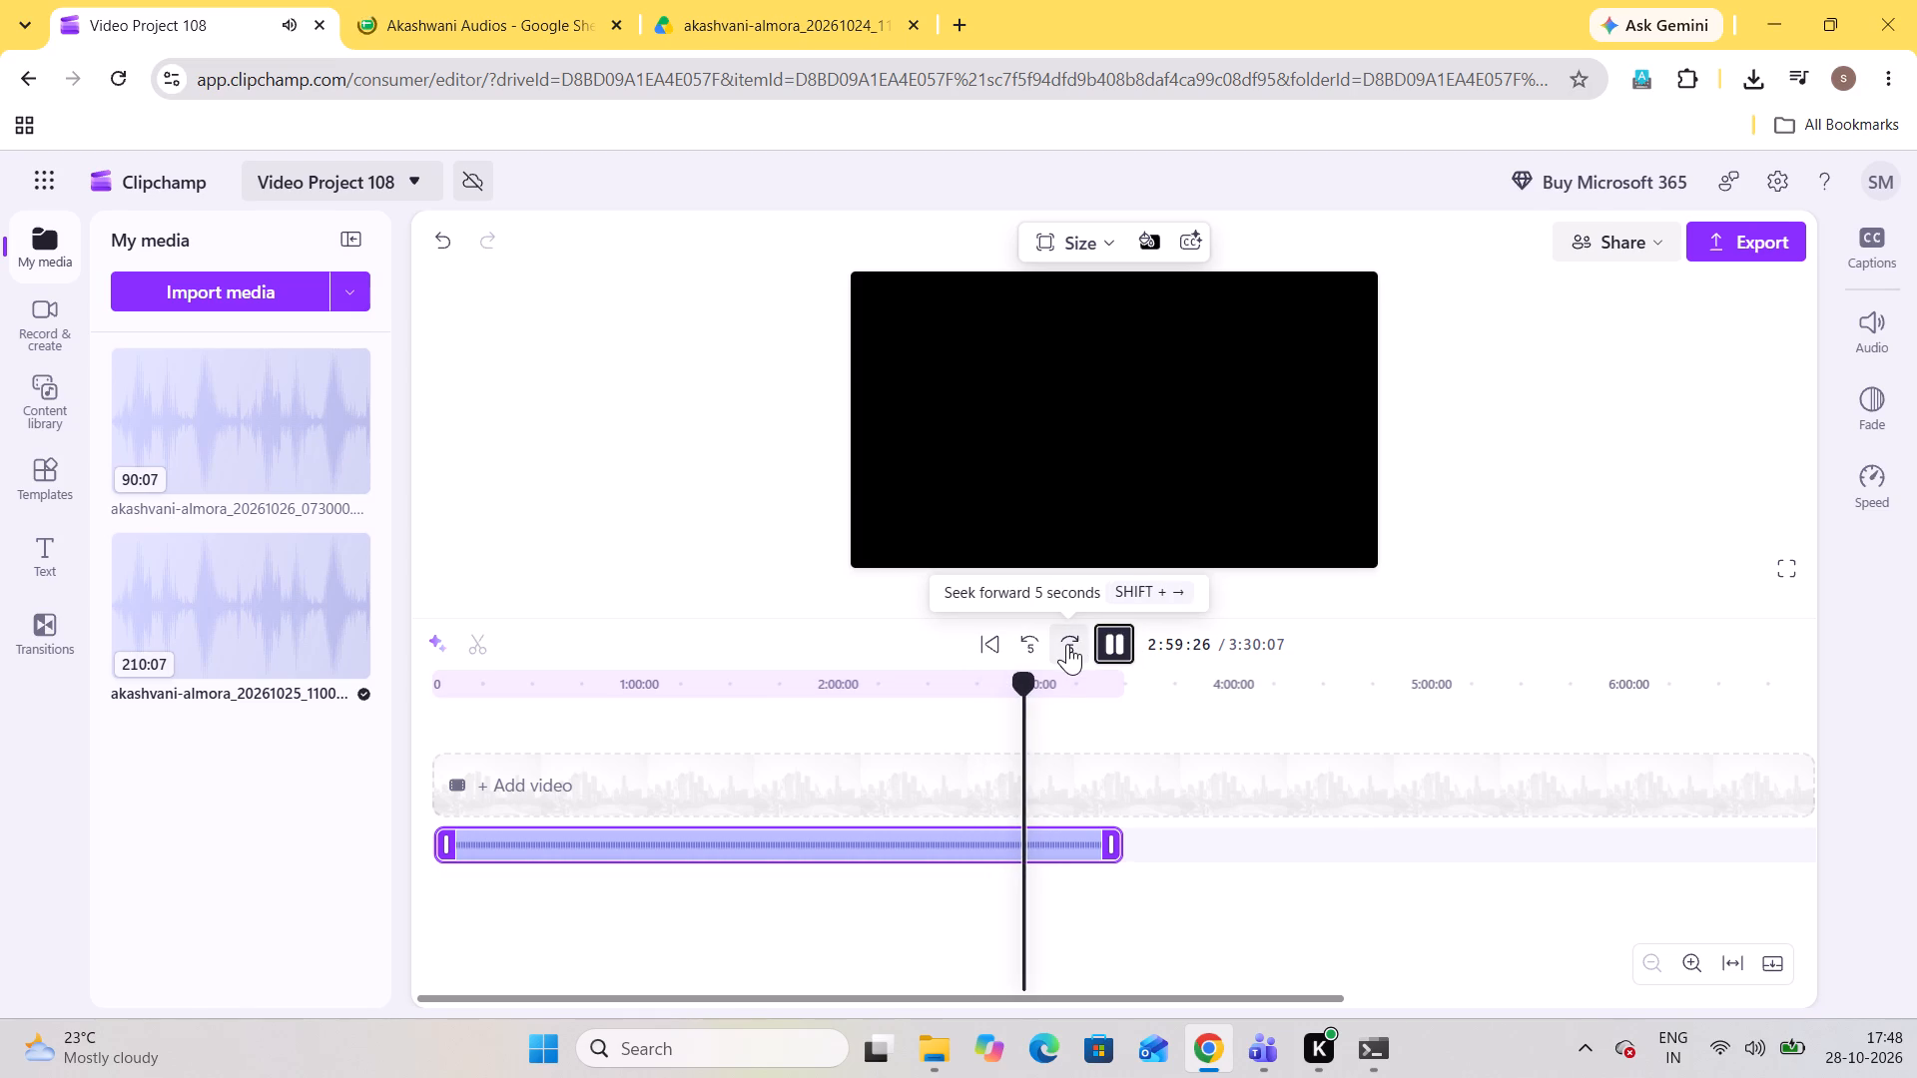
{"action": "double_click", "coordinate": [1067, 644]}
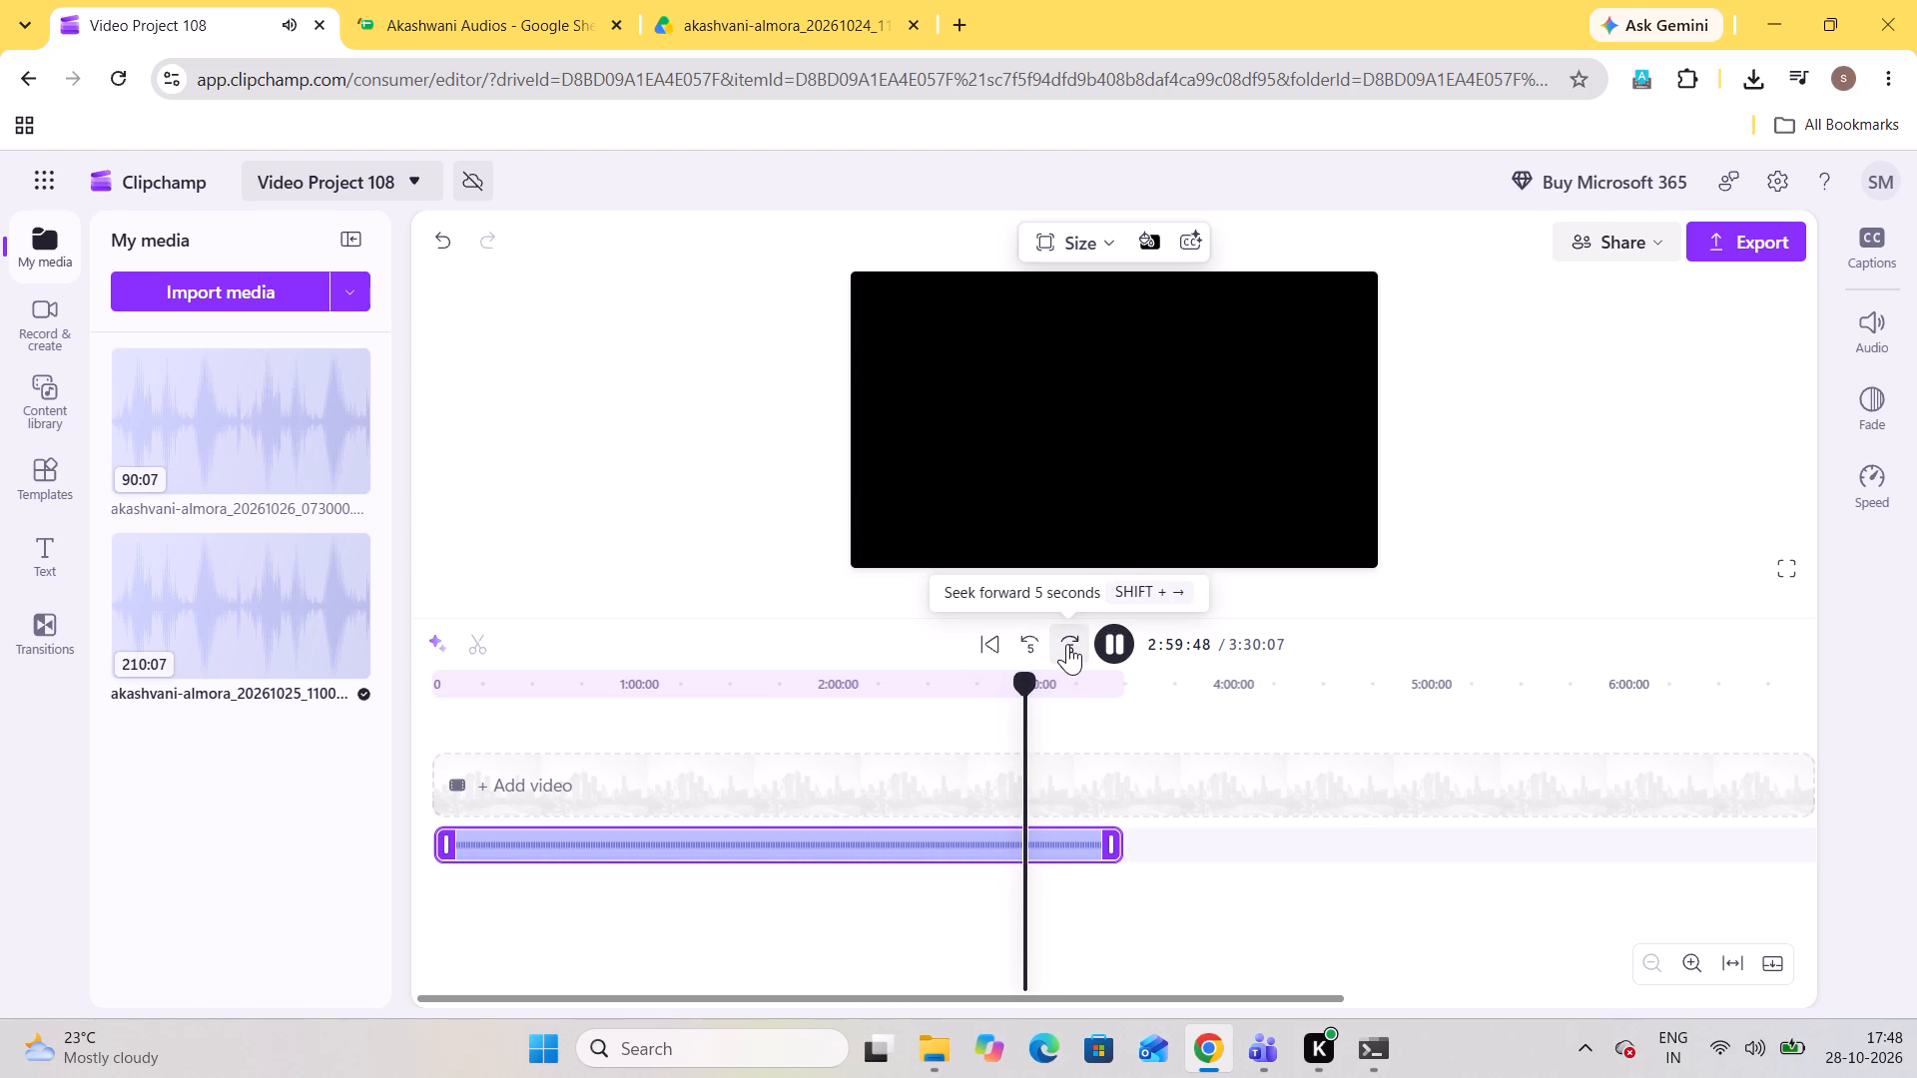